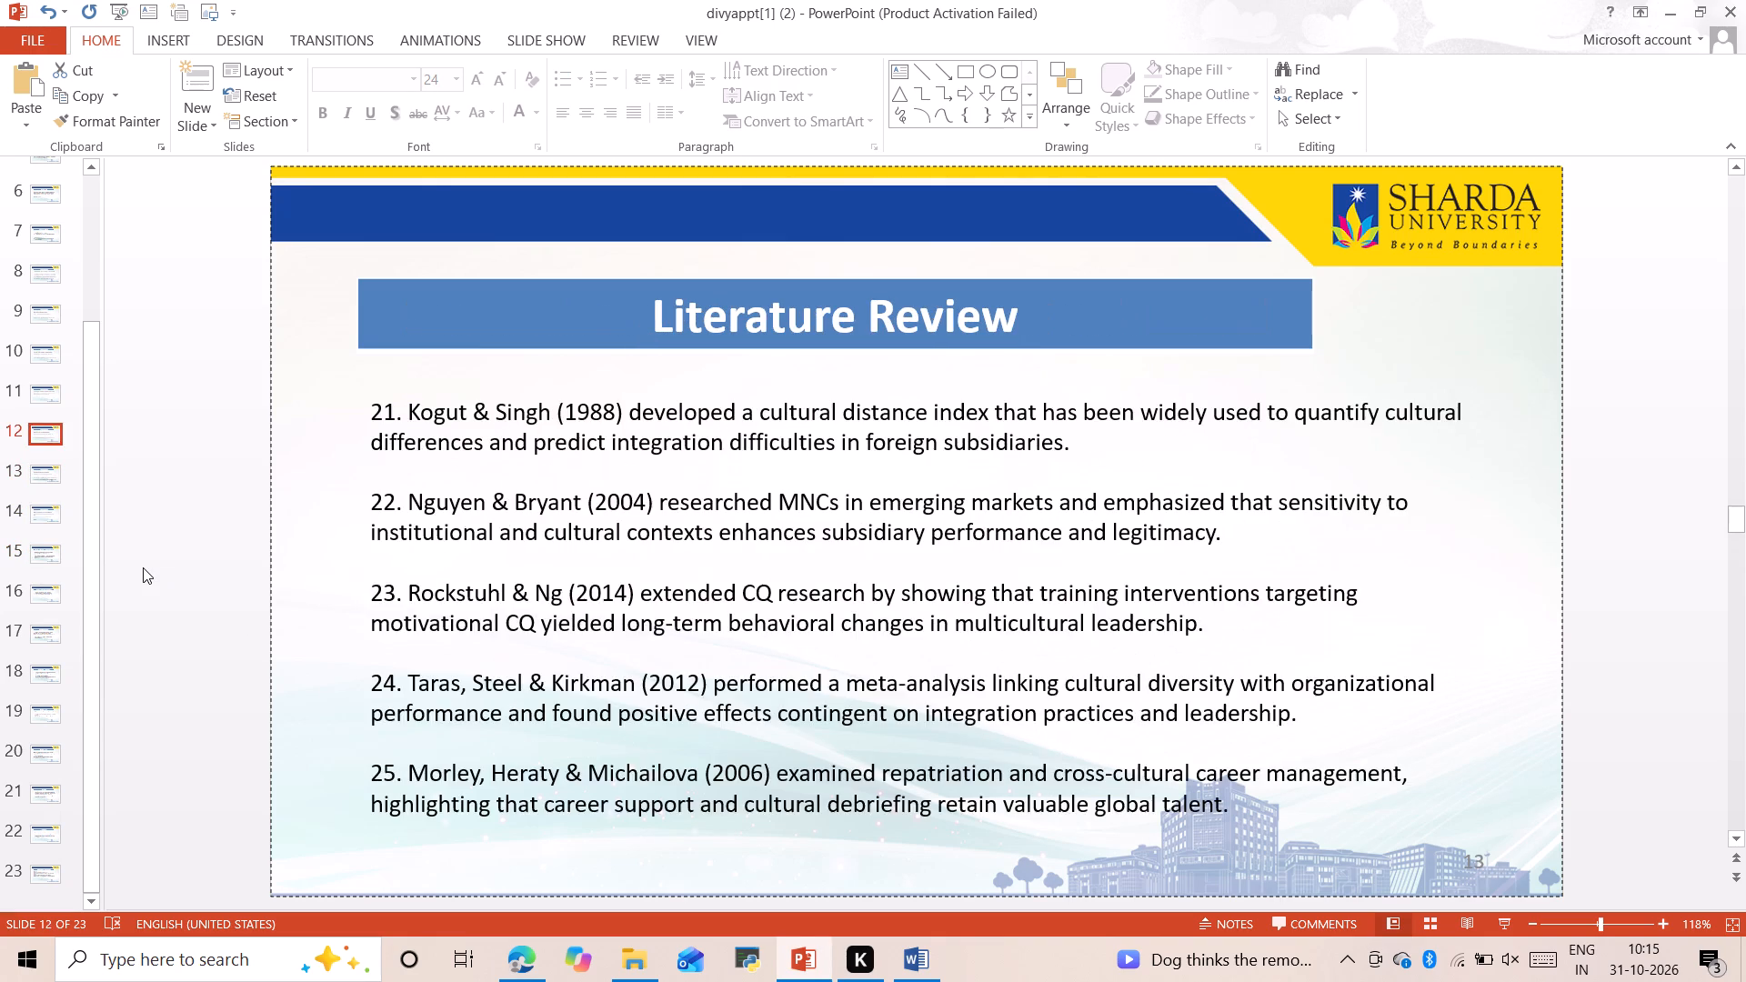
key("Up")
key("Up")
key("Up")
key("Up")
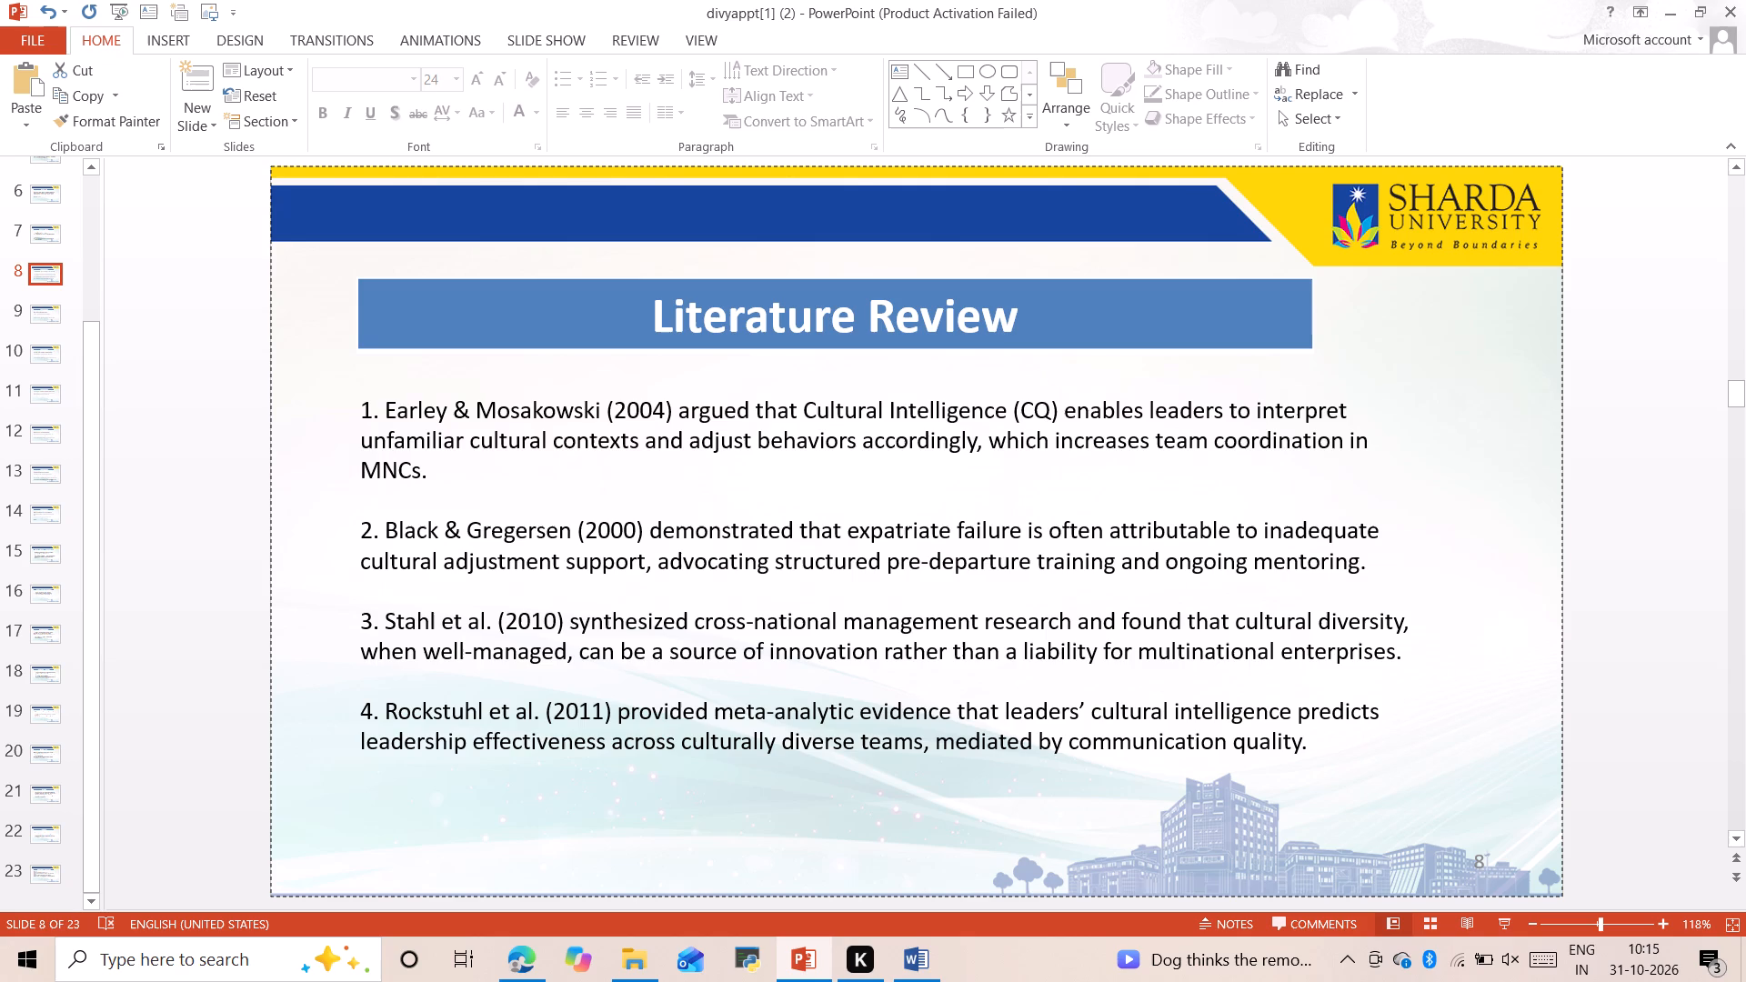
left_click(362, 413)
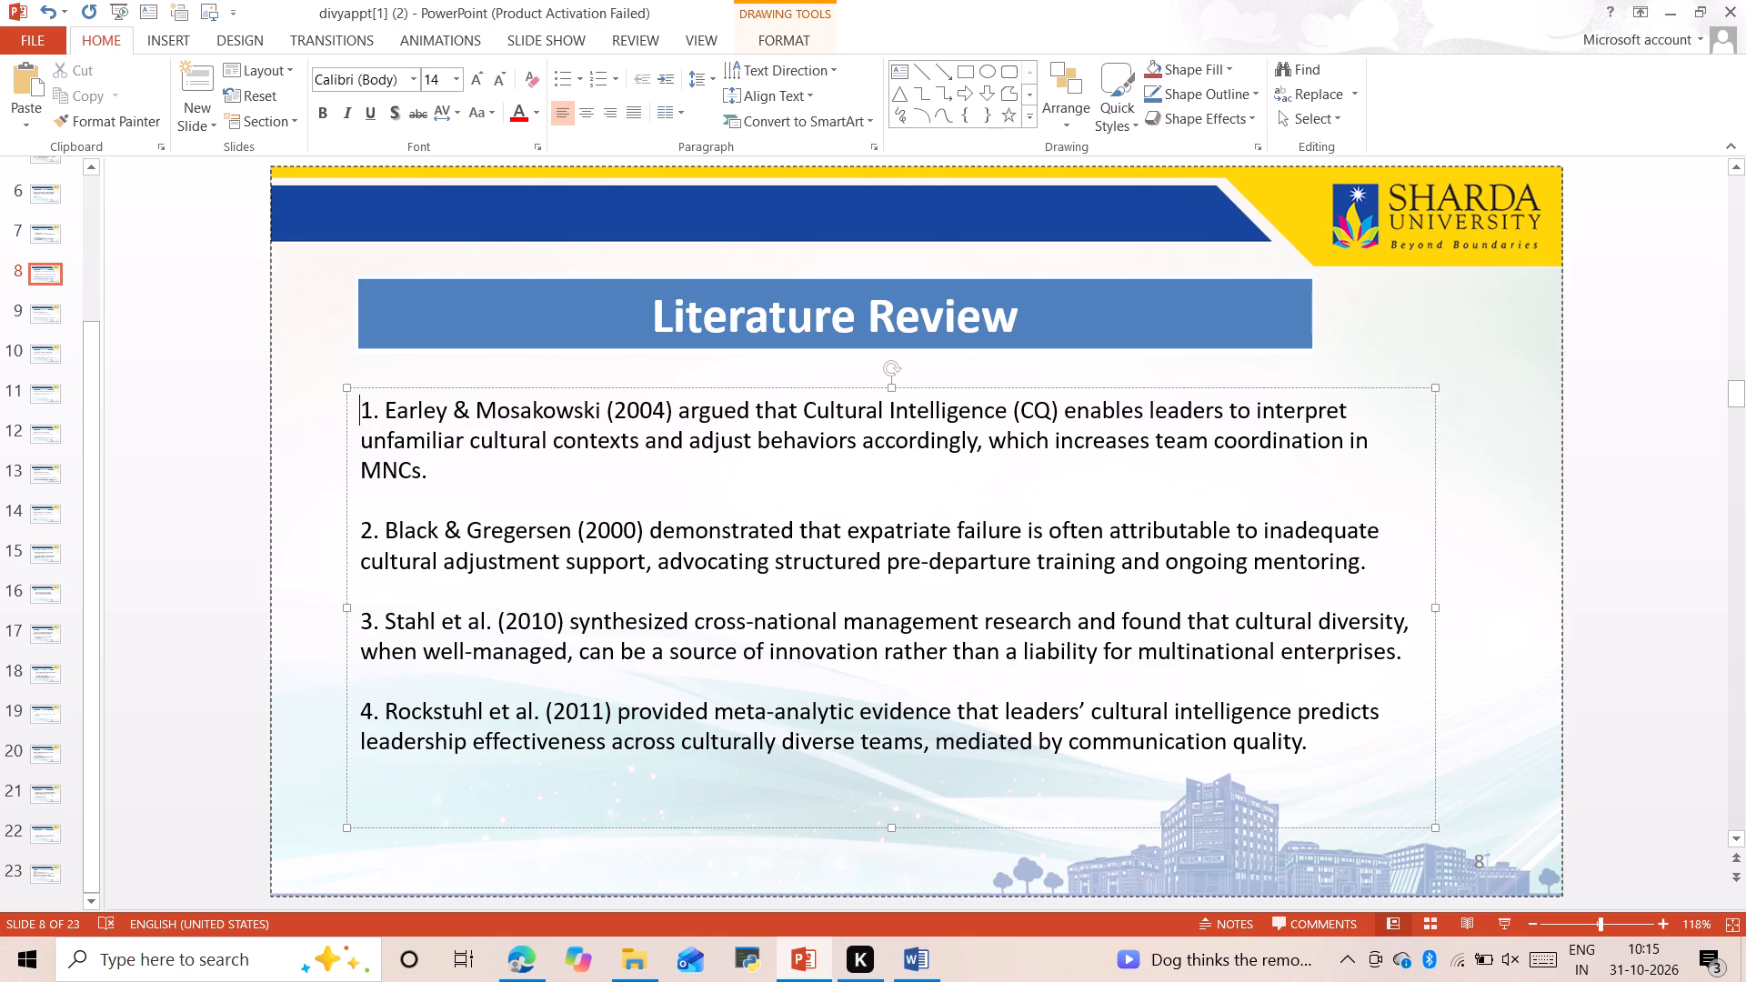
key("ctrl+a")
key("ctrl+v")
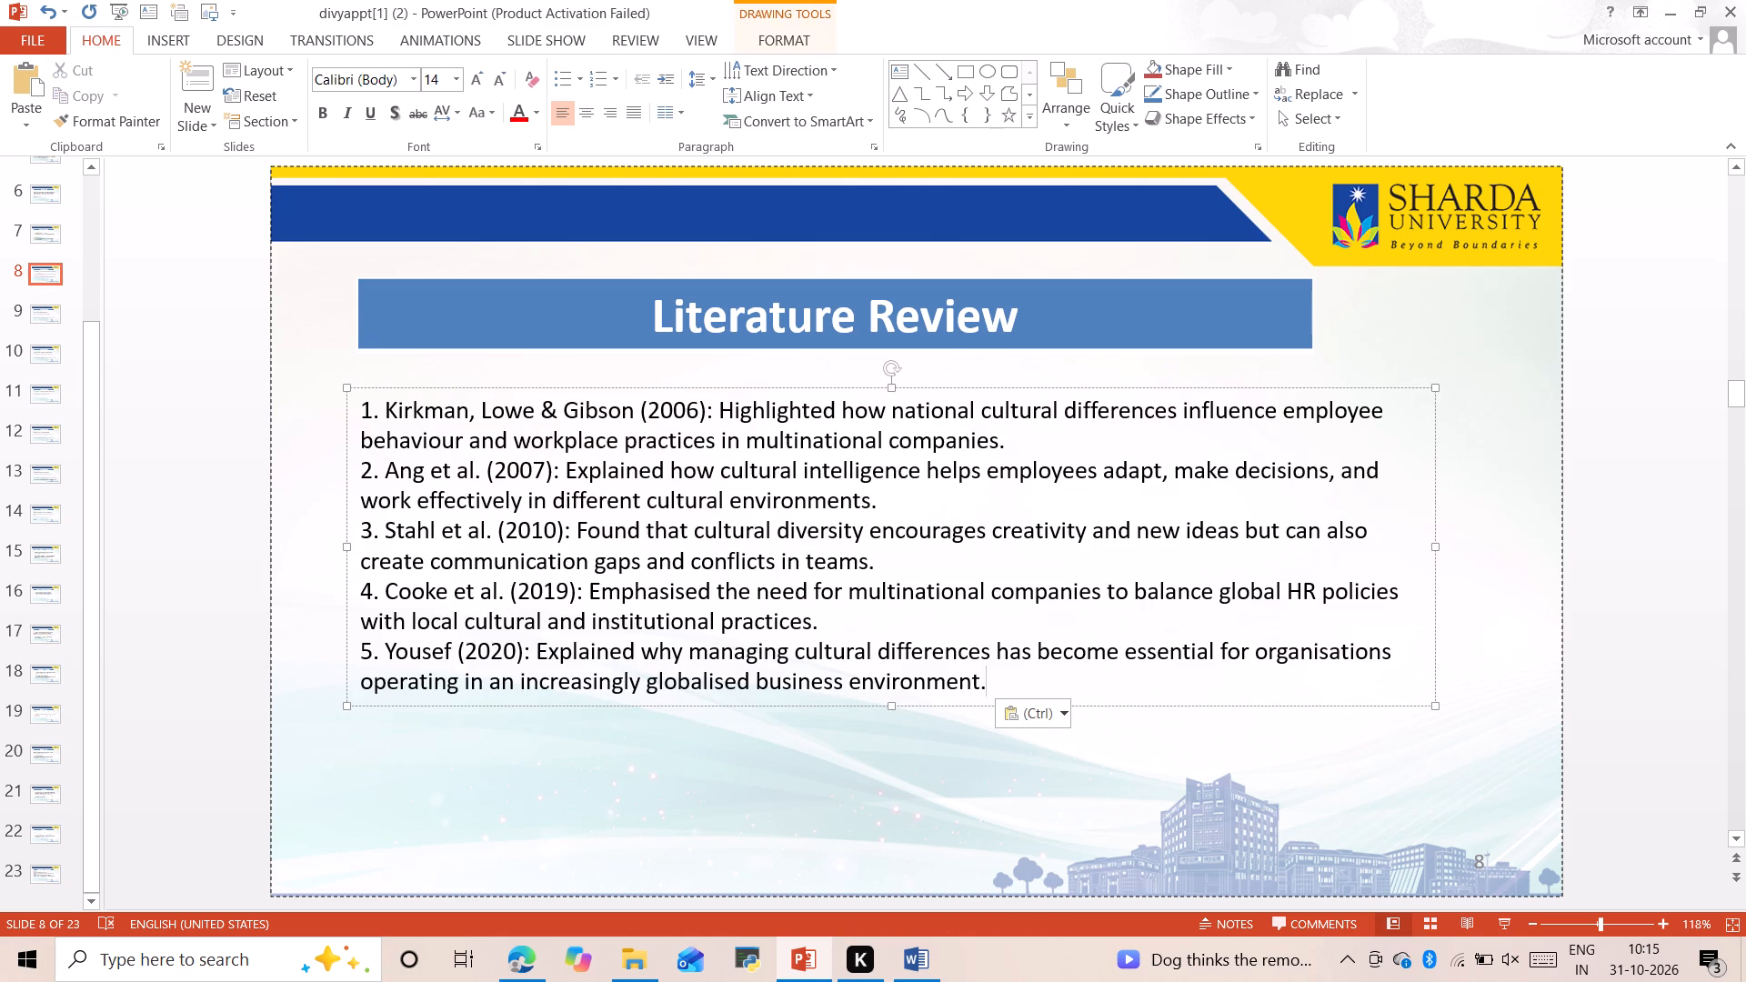
Remove the typed numbers 1., 2. and 3. in front of the Kirkman, Ang and Stahl reviews.
left_click(371, 424)
key("BackSpace")
key("Delete")
key("Delete")
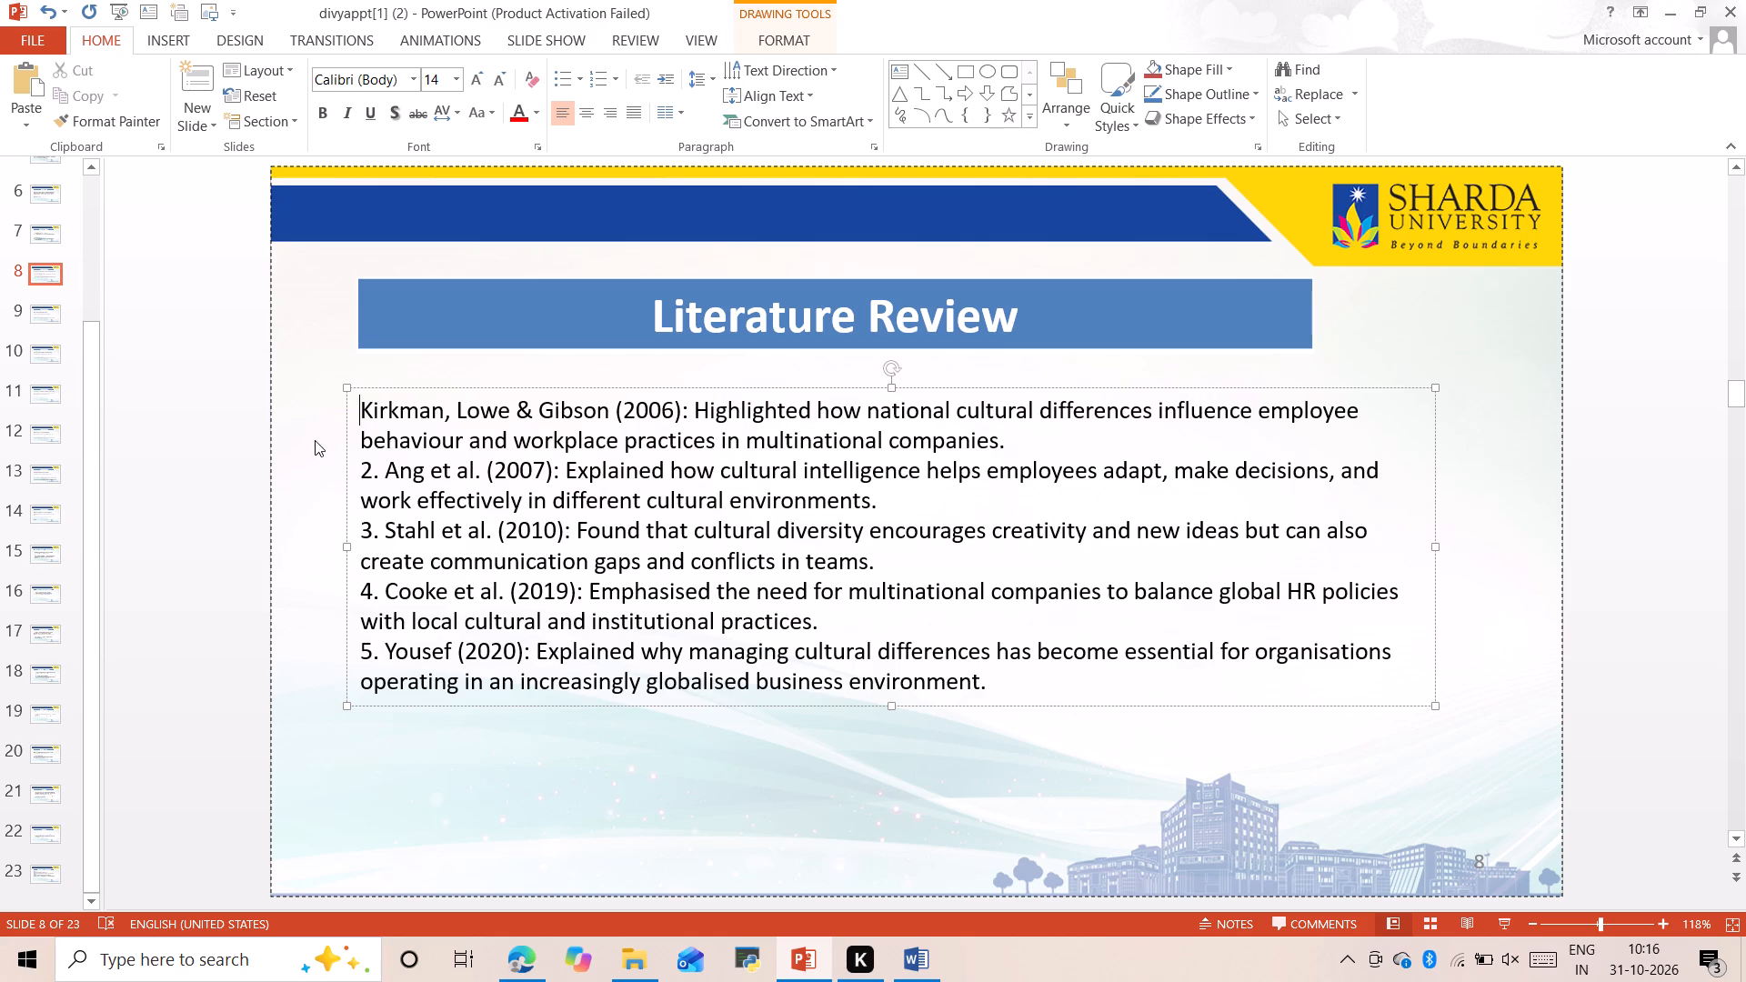
left_click(380, 479)
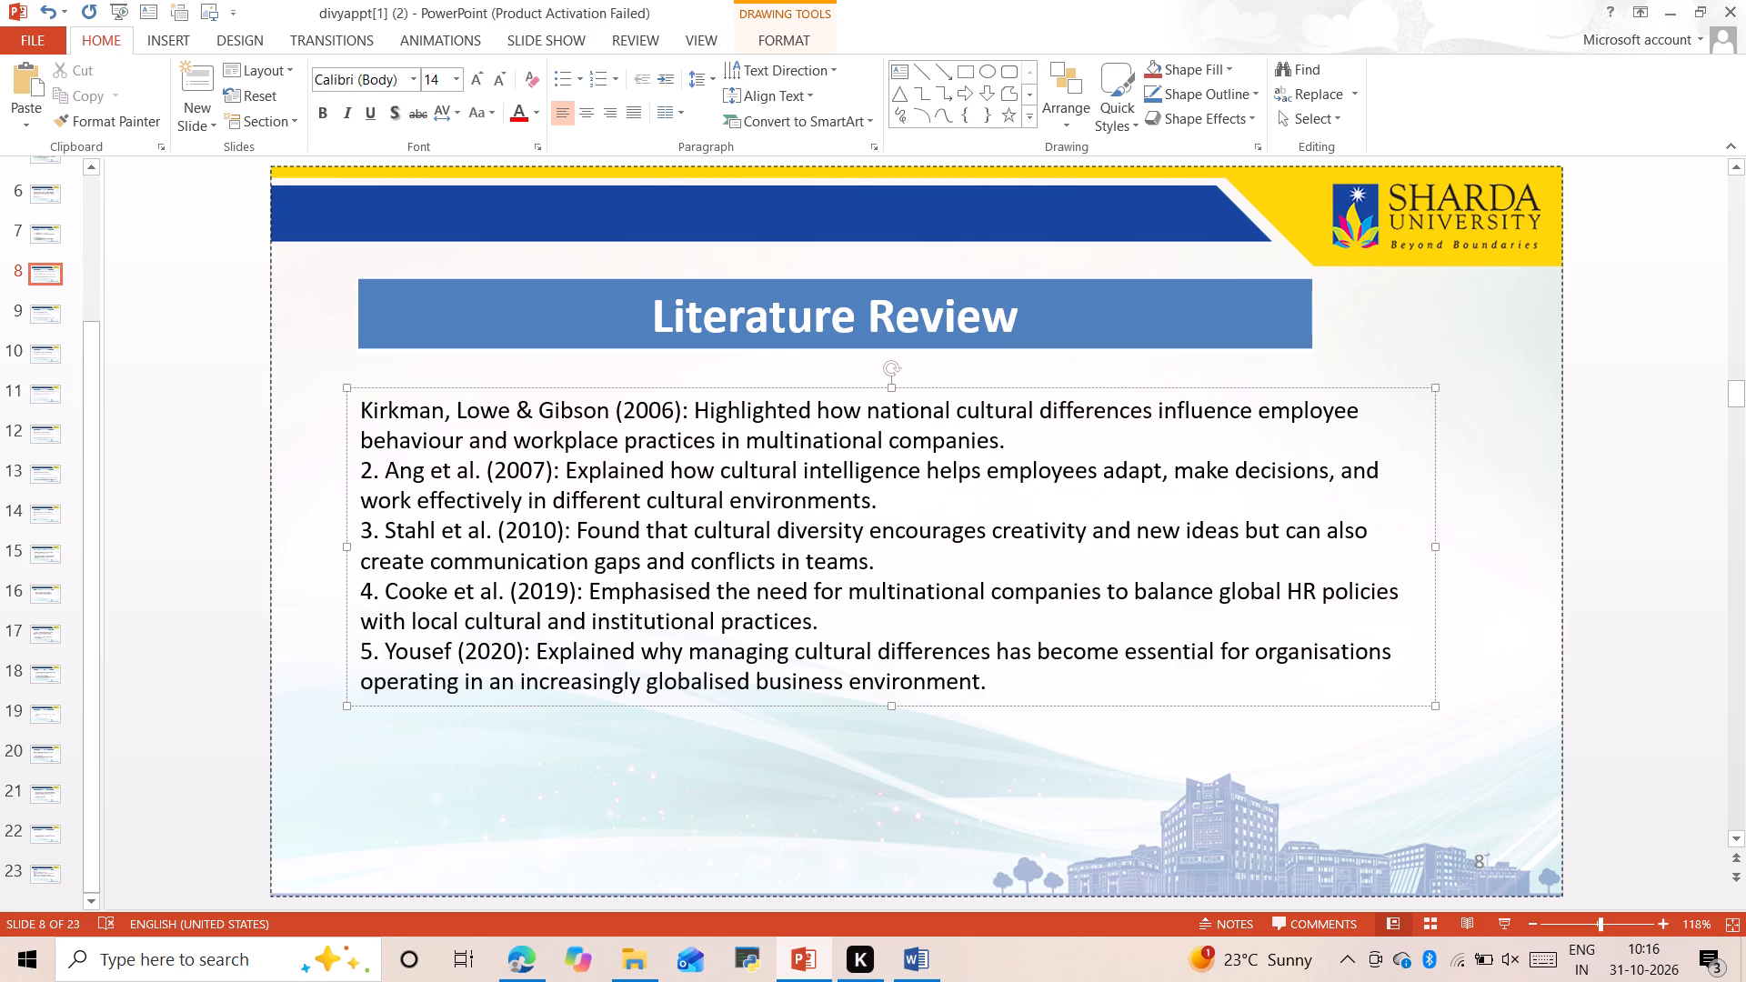
key("BackSpace")
key("BackSpace")
key("Delete")
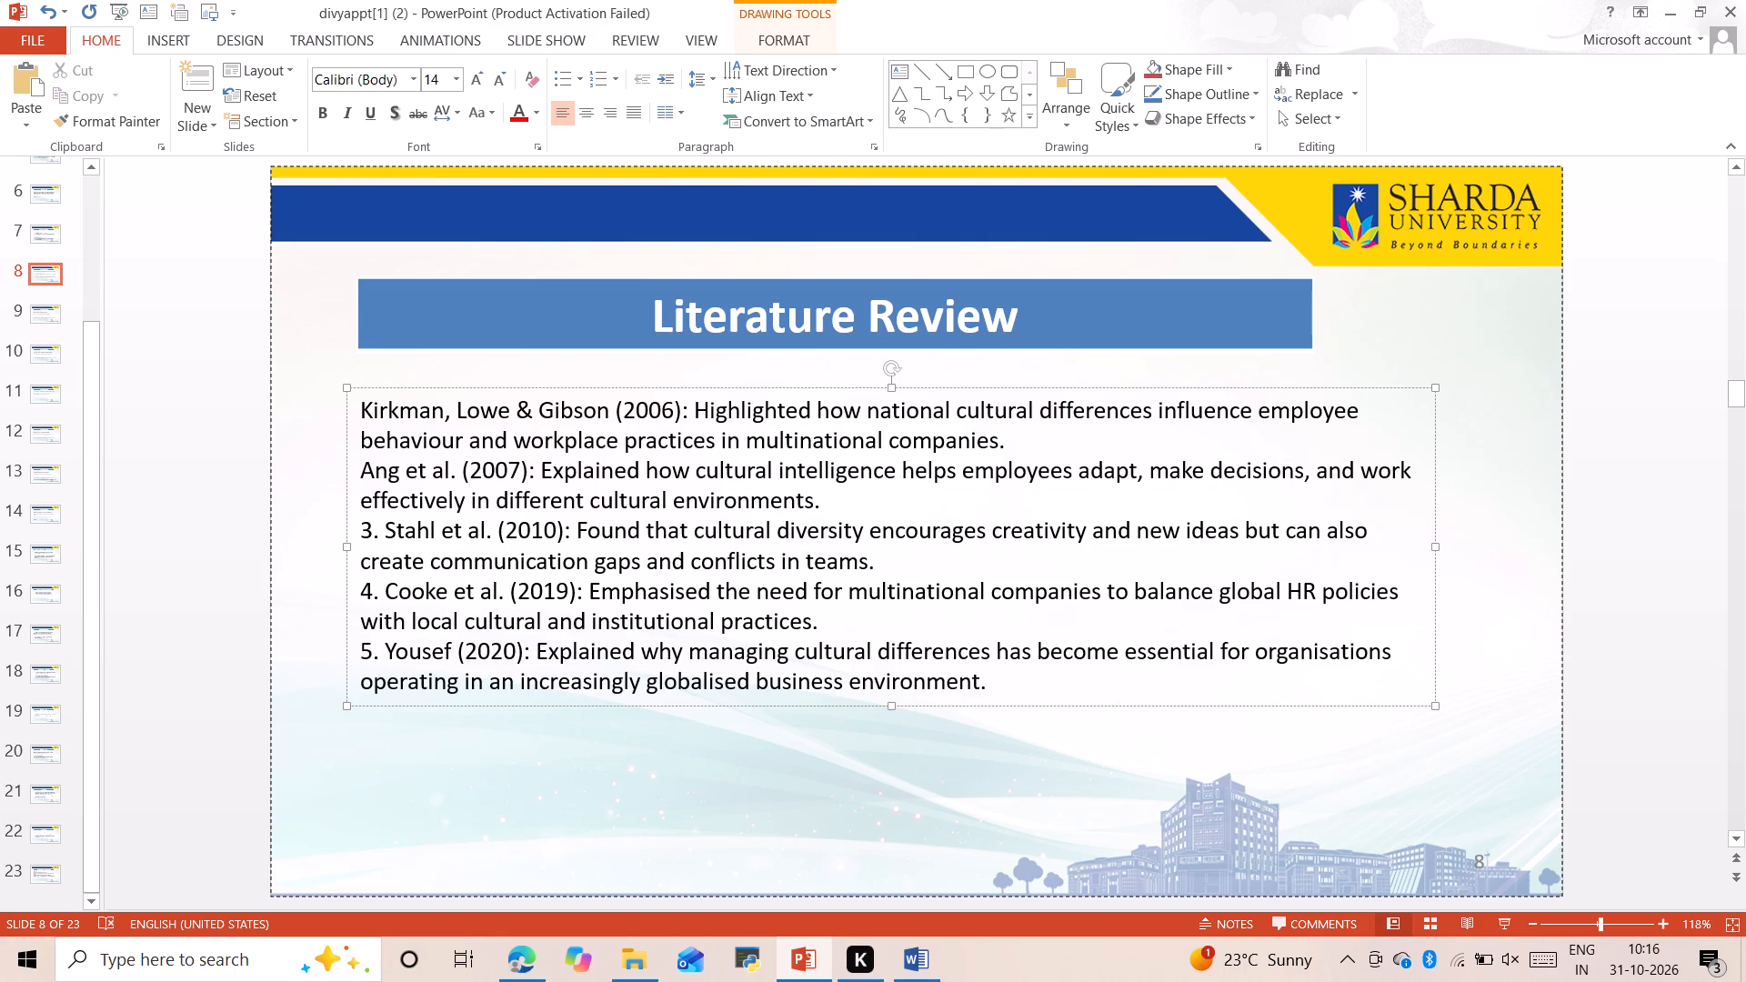
left_click(380, 536)
key("BackSpace")
key("BackSpace")
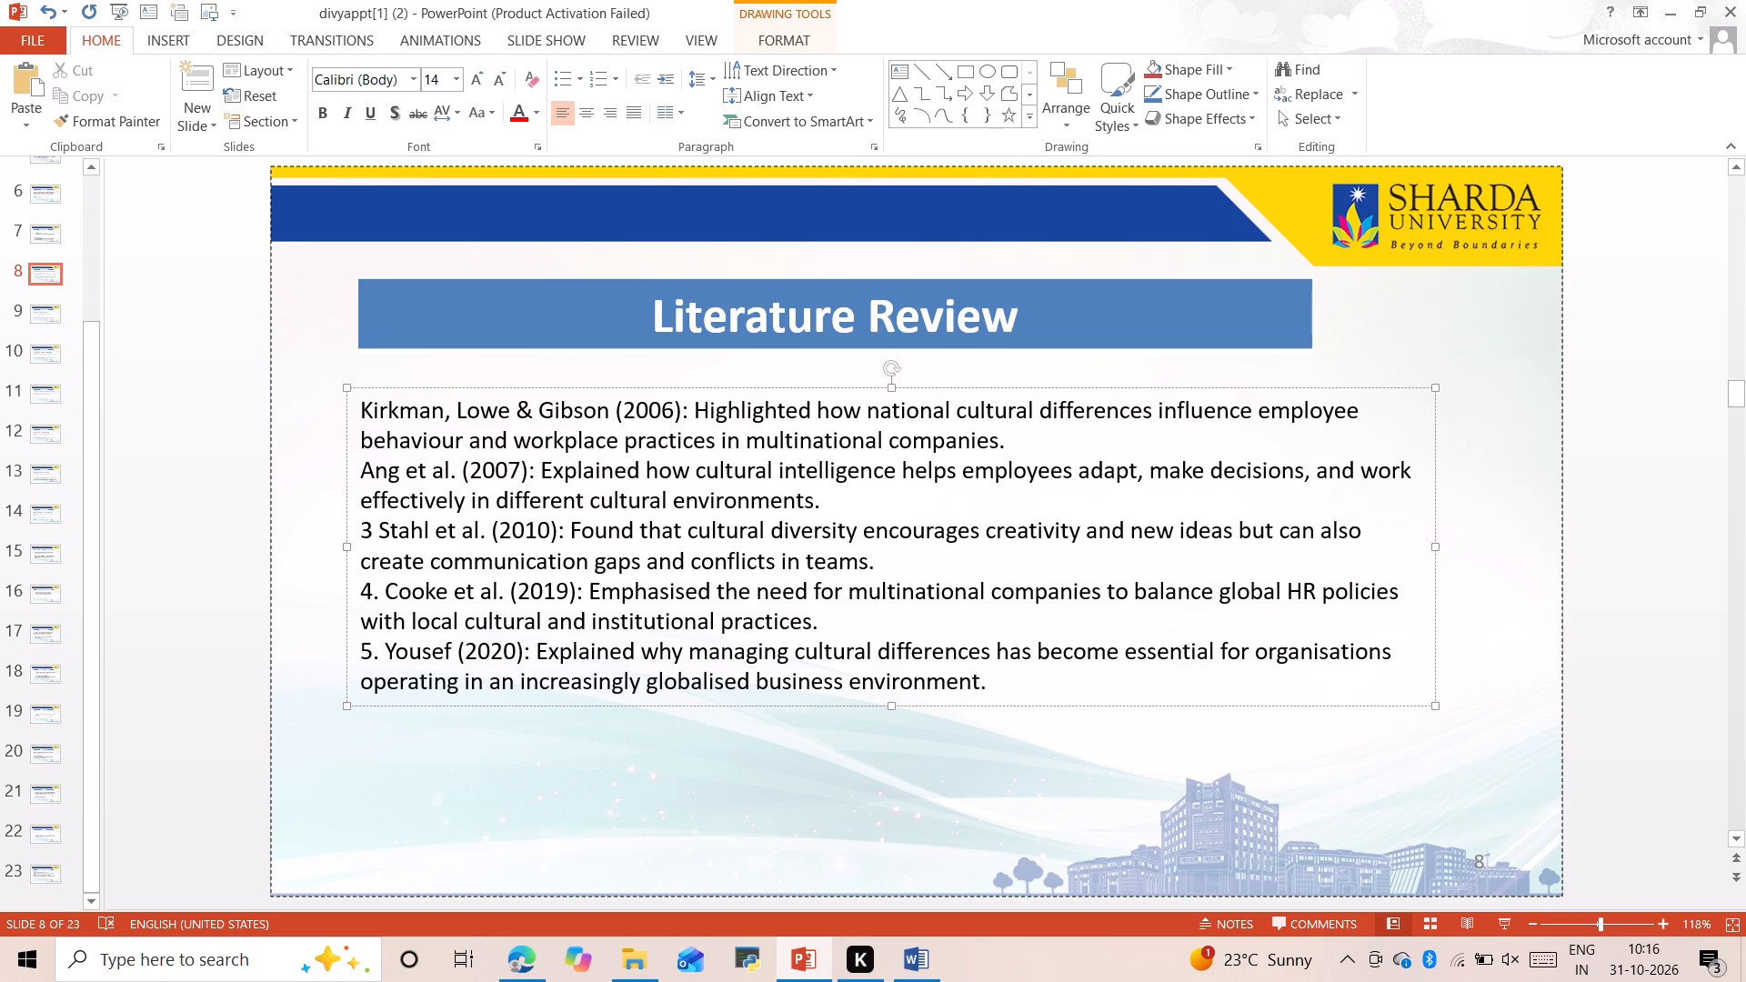
key("Delete")
Remove the typed numbers 4. and 5. in front of the Cooke and Yousef reviews.
left_click(386, 591)
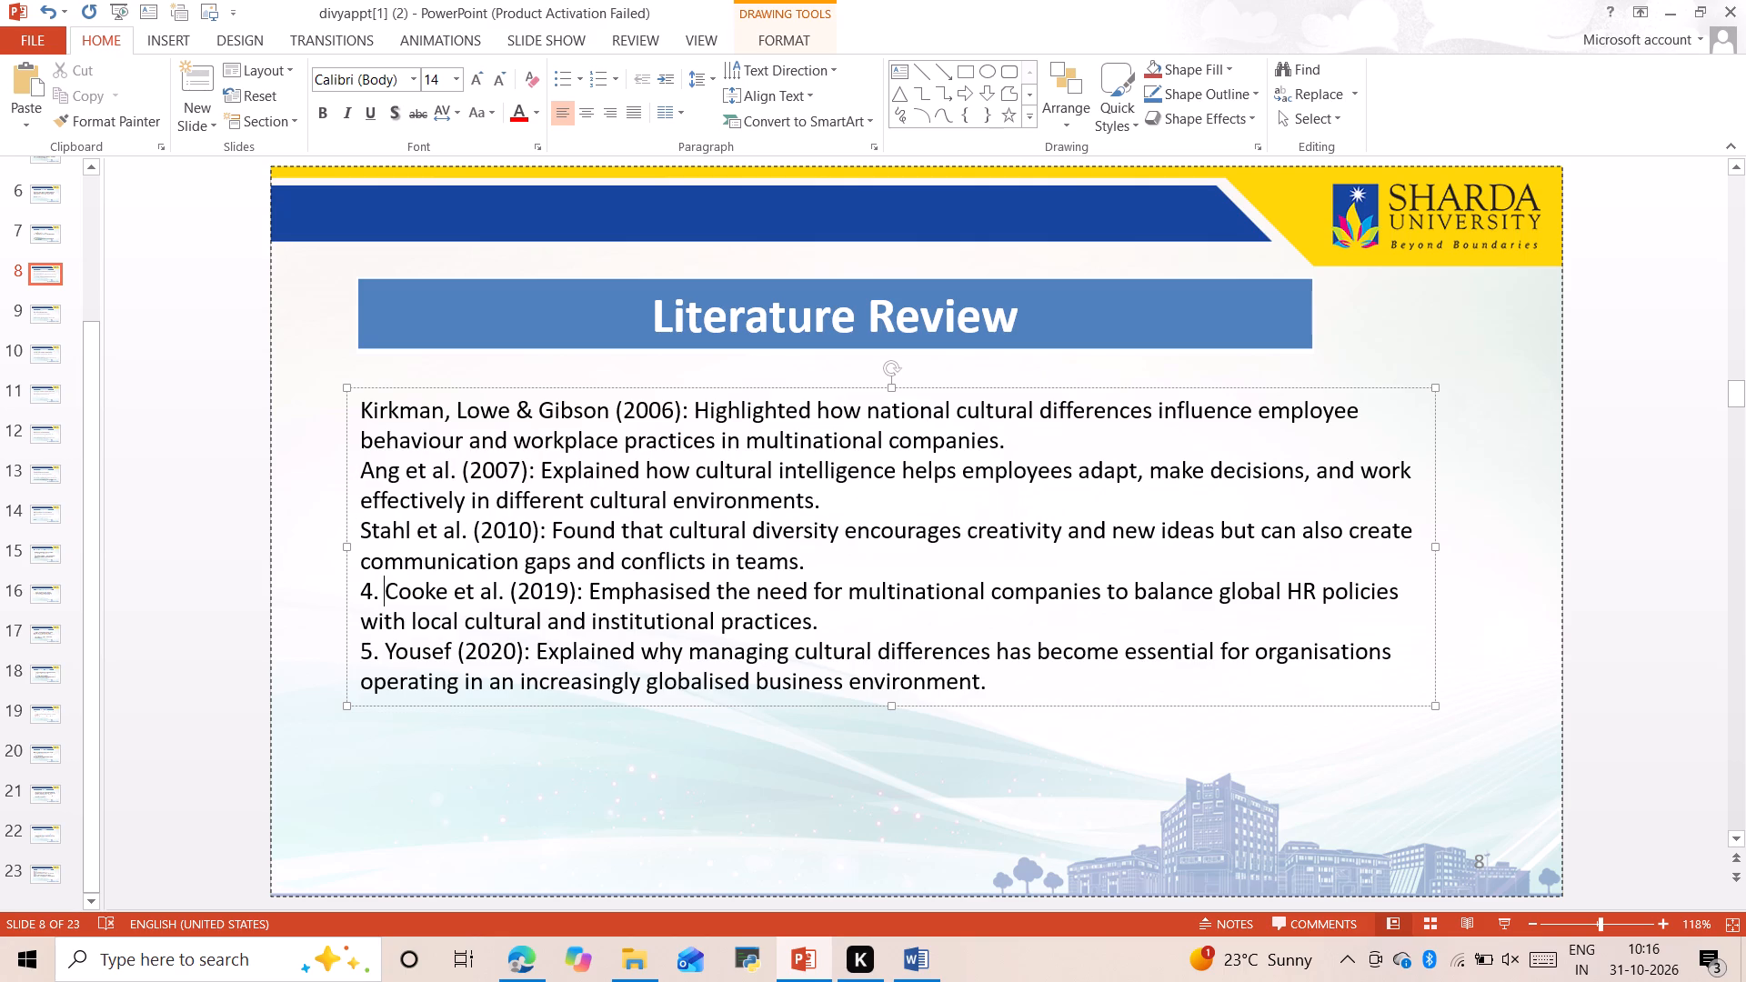
key("BackSpace")
key("BackSpace")
key("BackSpace")
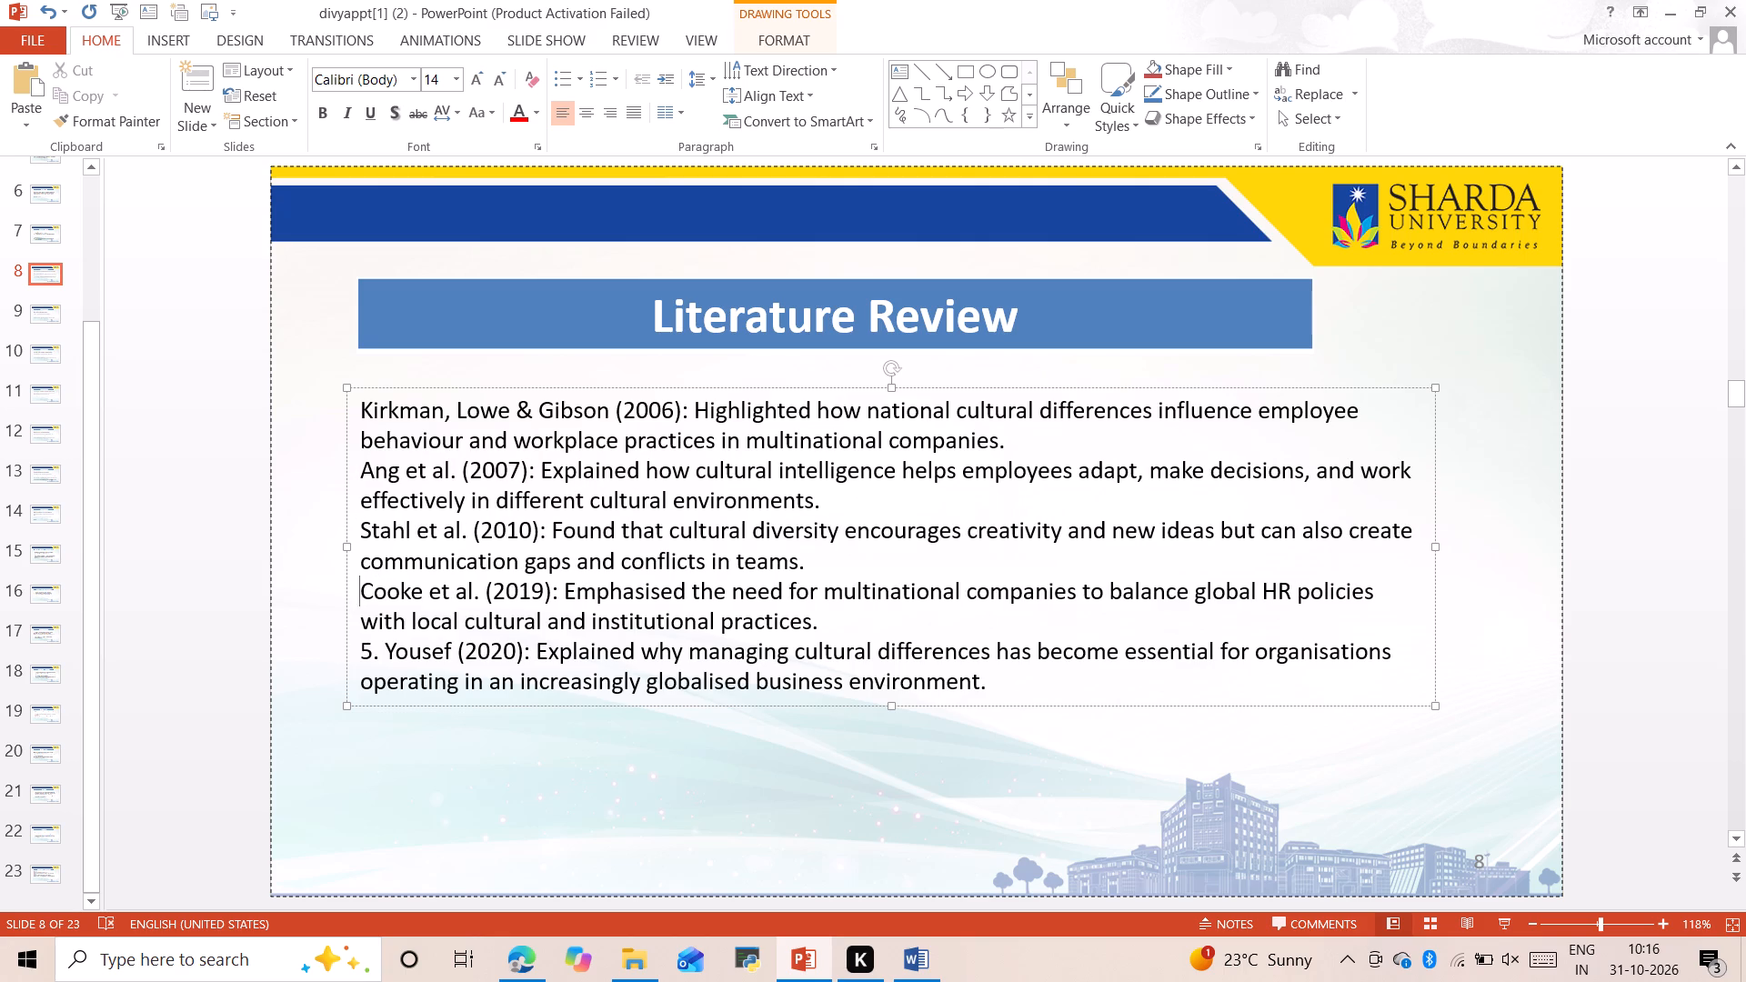
left_click(372, 656)
key("BackSpace")
key("Delete")
key("Delete")
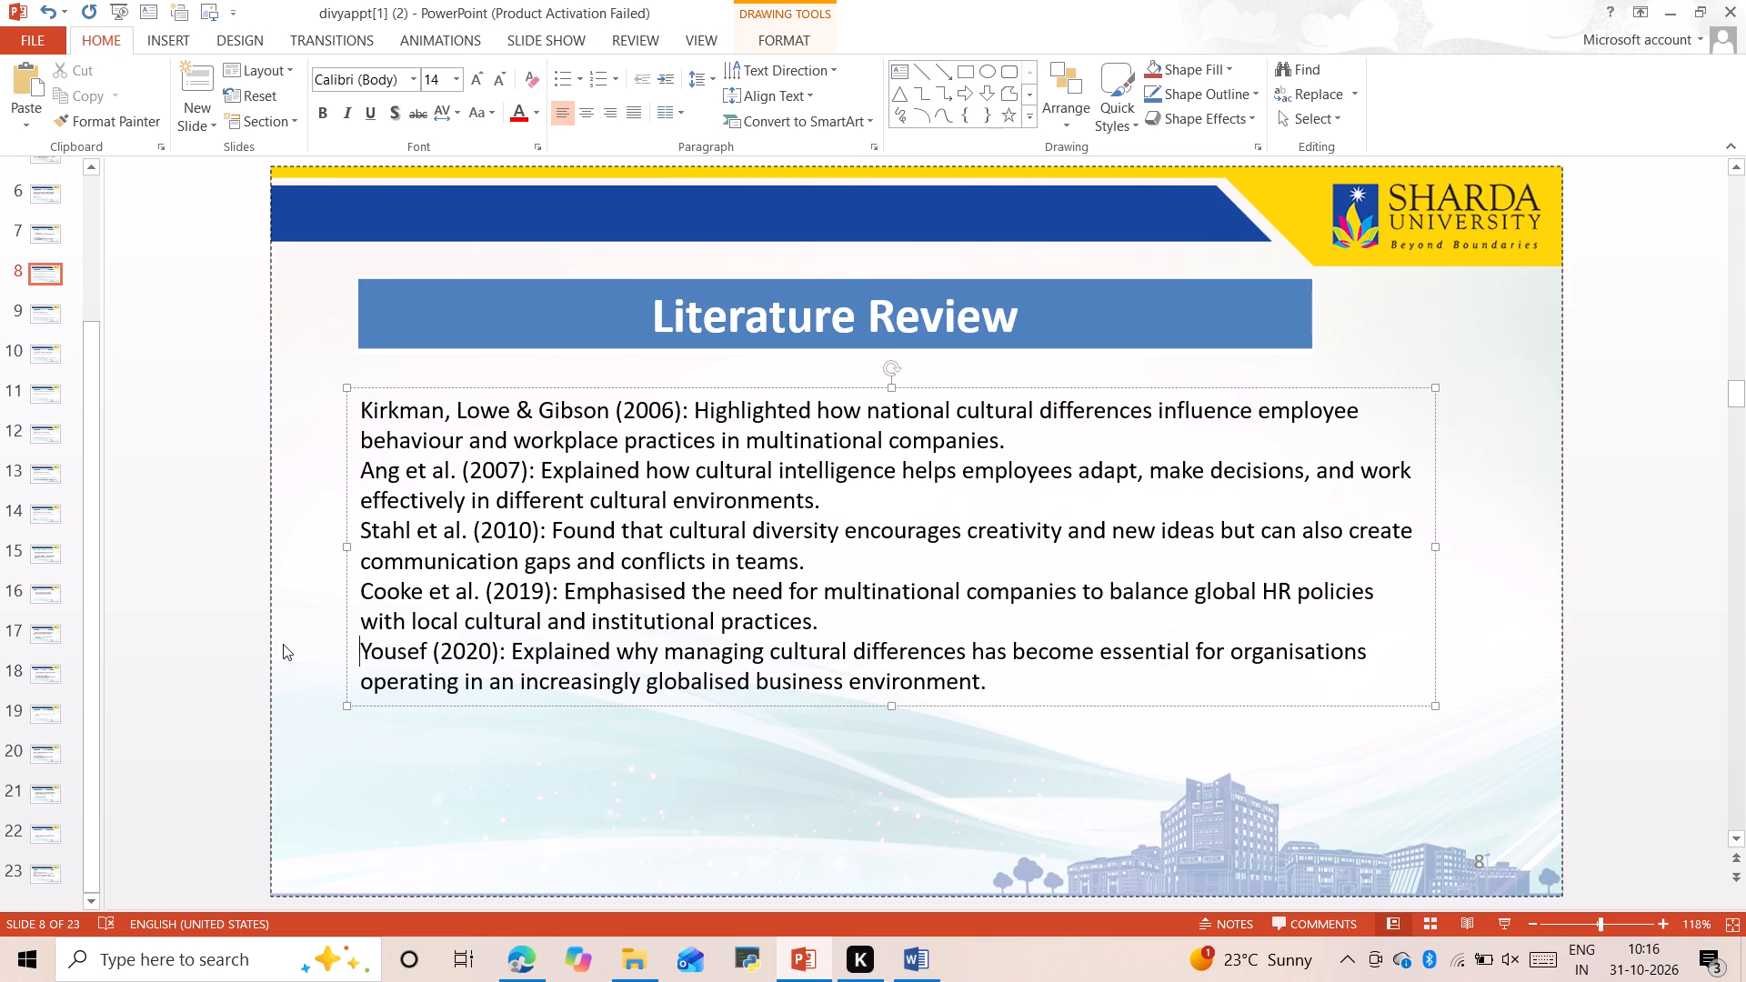
Apply automatic numbering to all five reviews on slide 8.
key("ctrl+a")
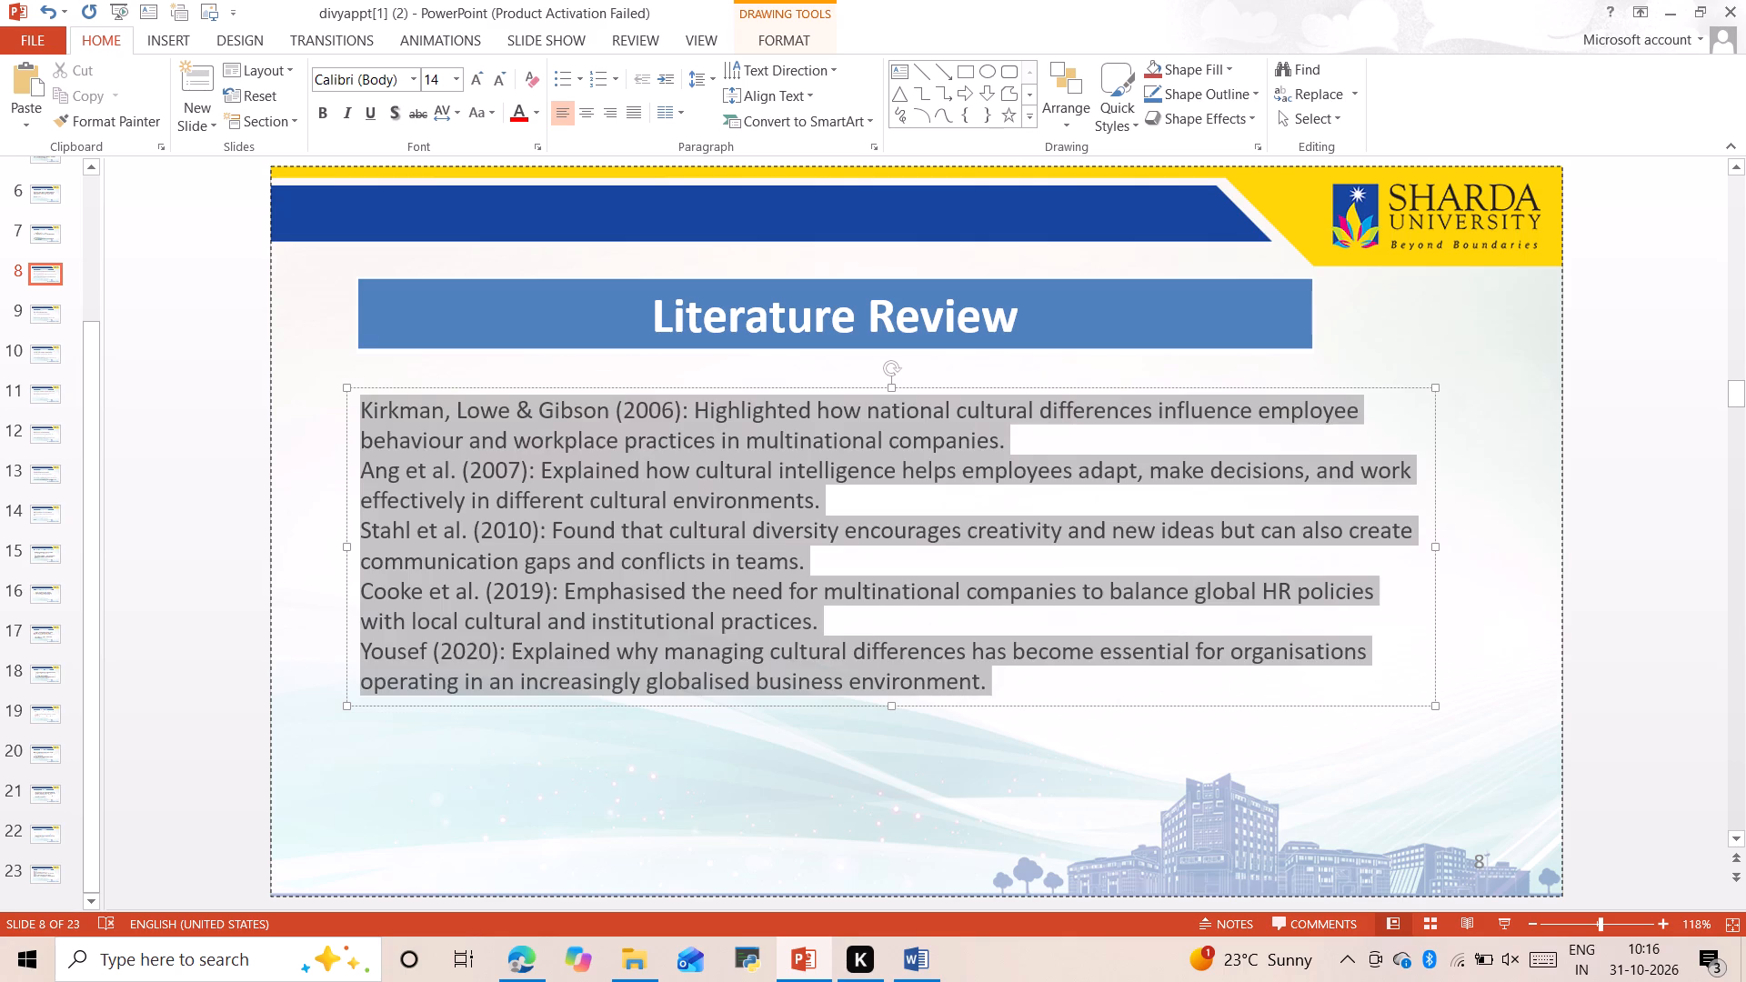
left_click(596, 74)
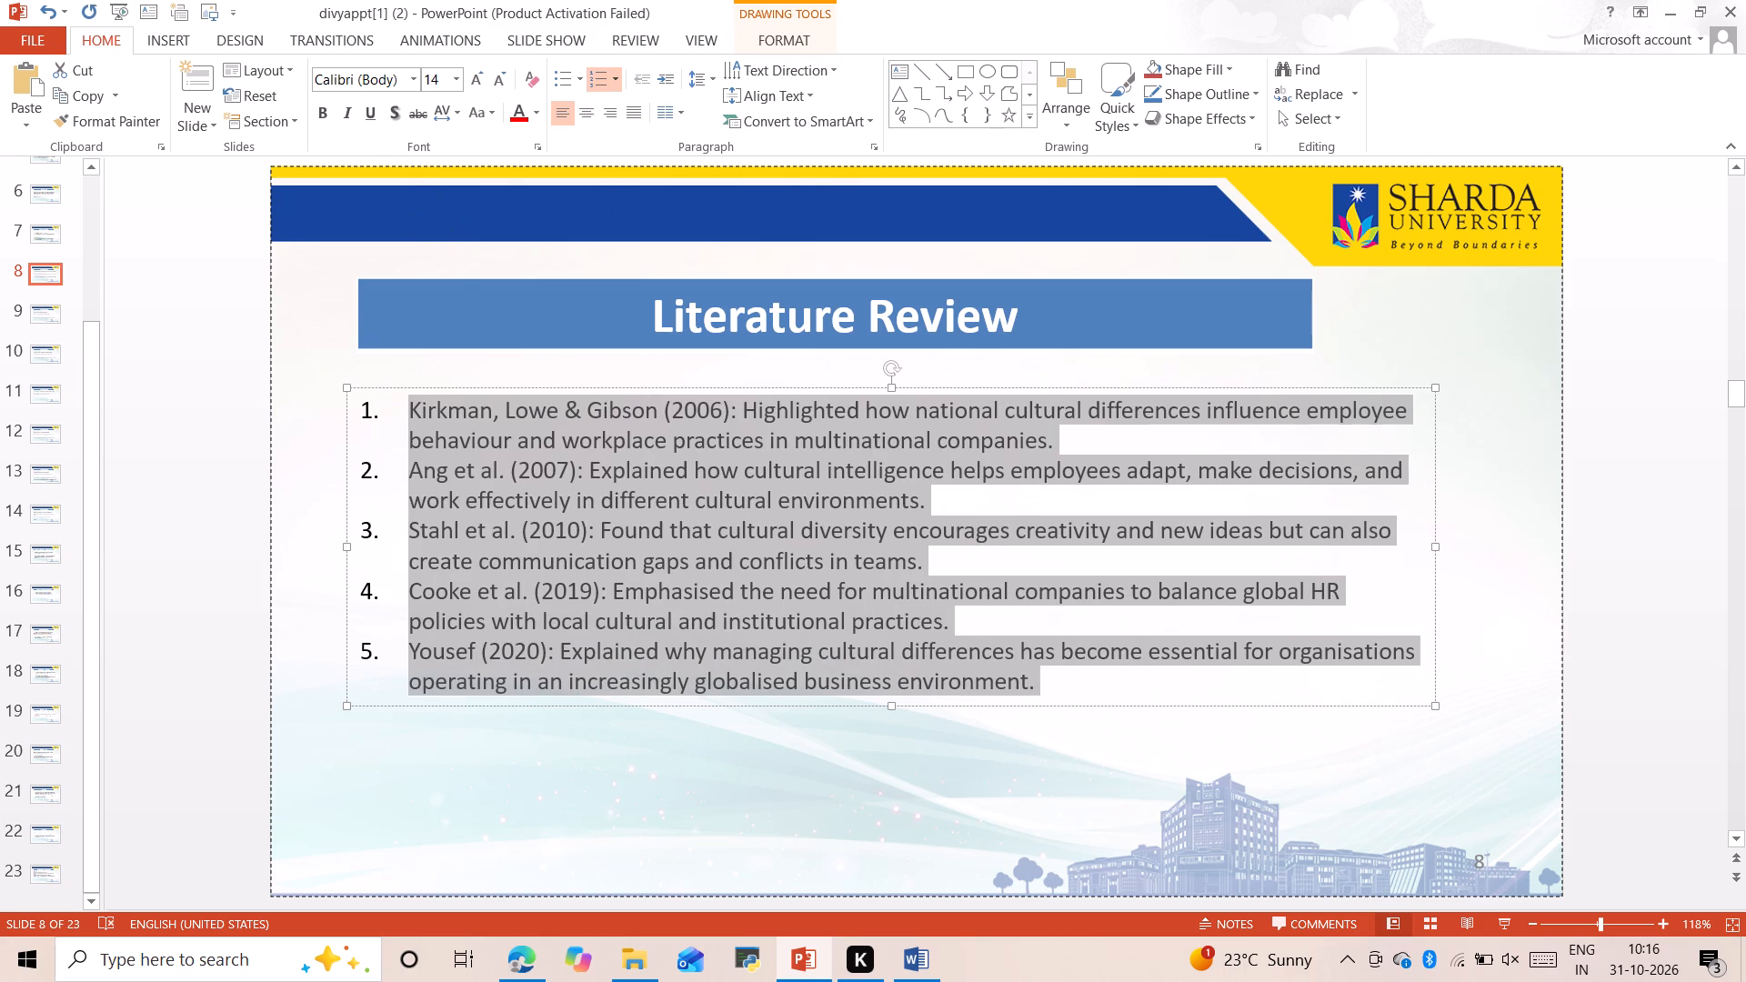
Set the five reviews in Times New Roman at font size 12.
left_click(376, 76)
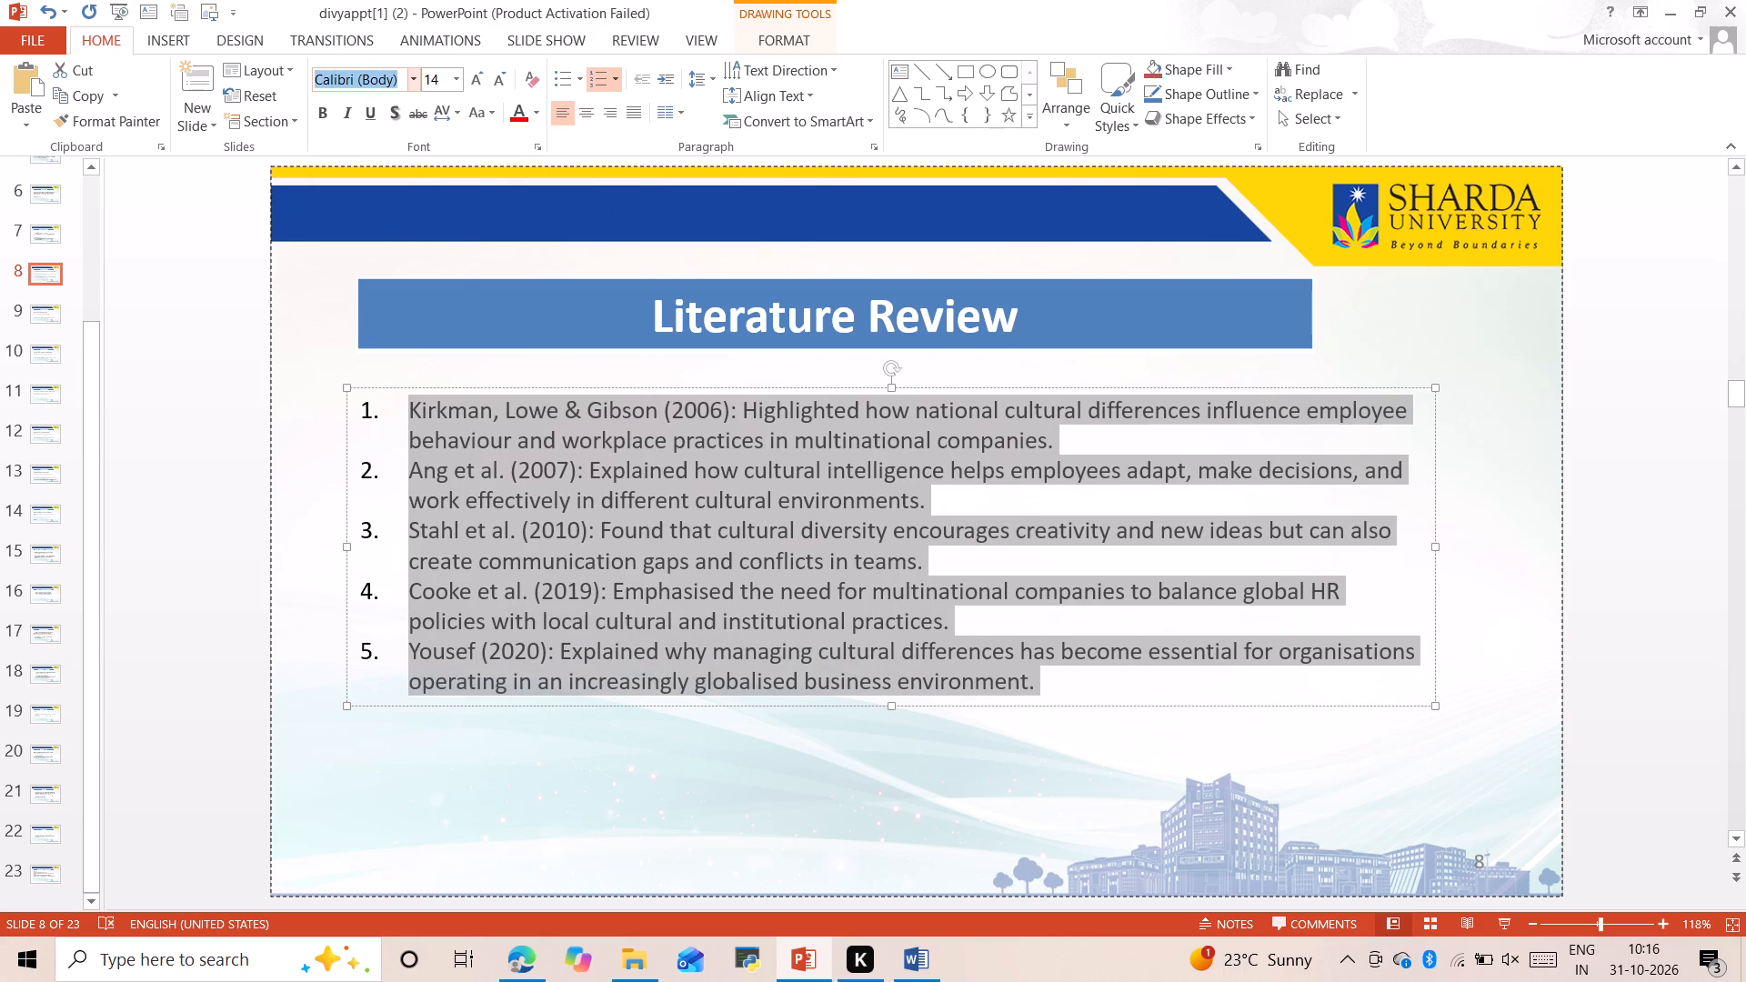
type("times")
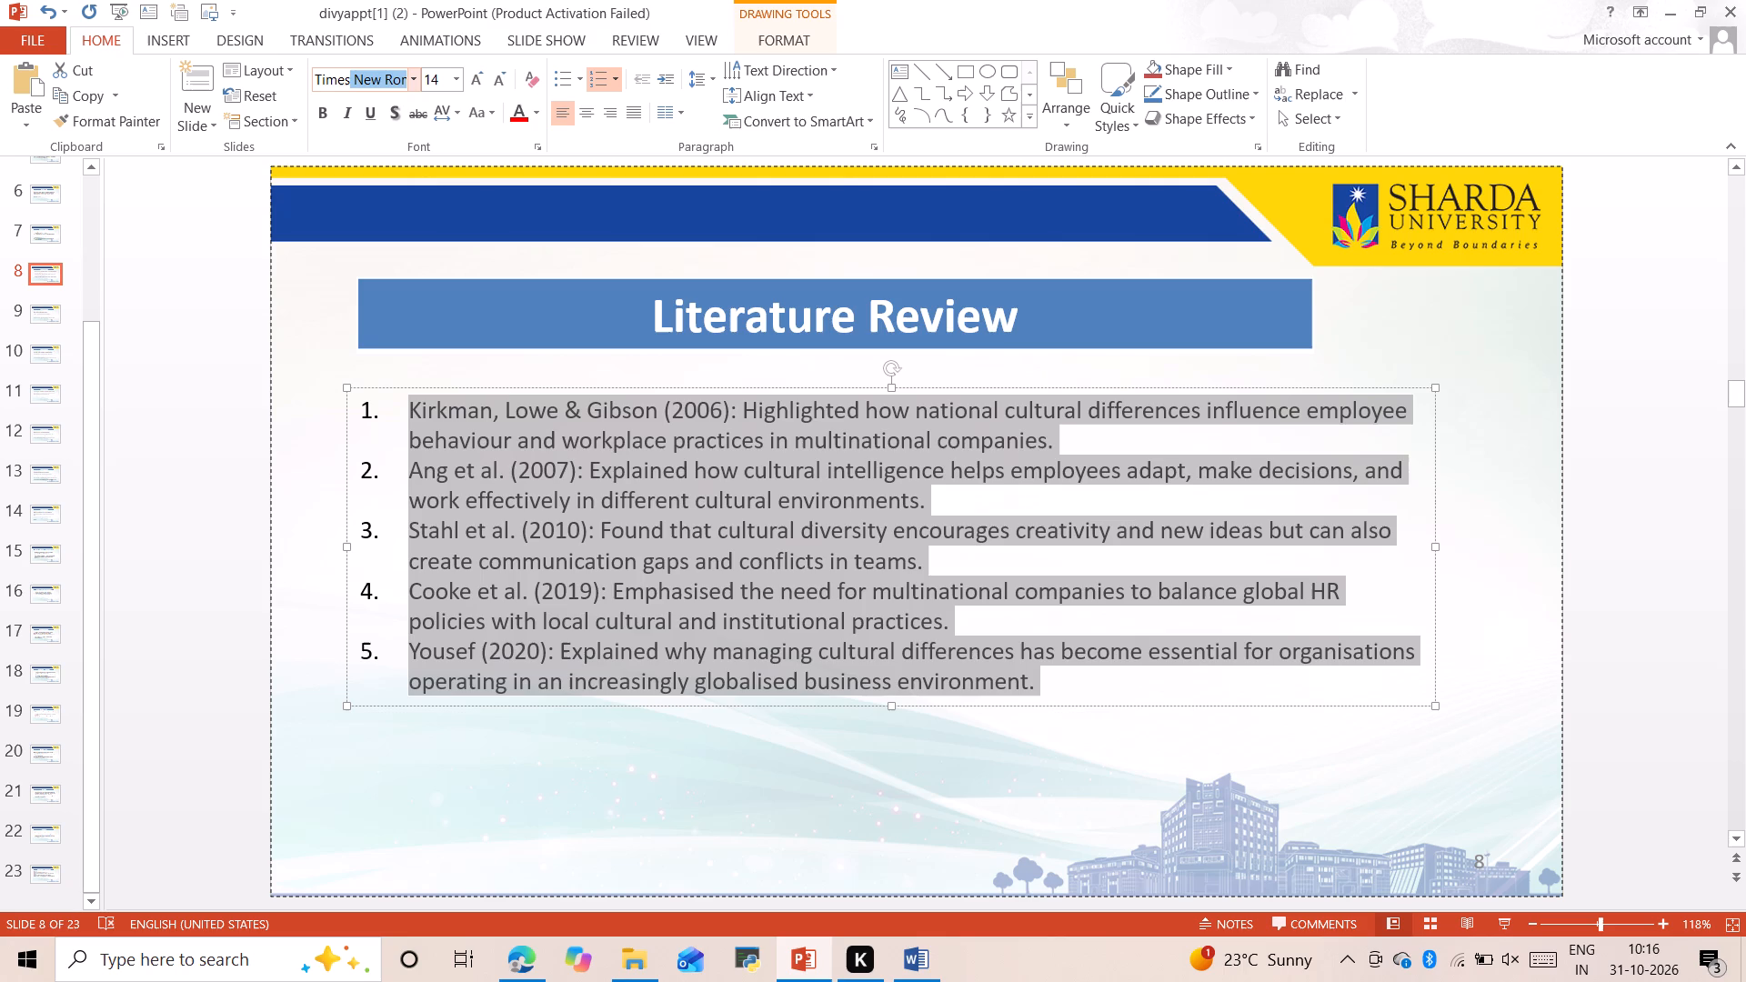
key("Right")
key("Return")
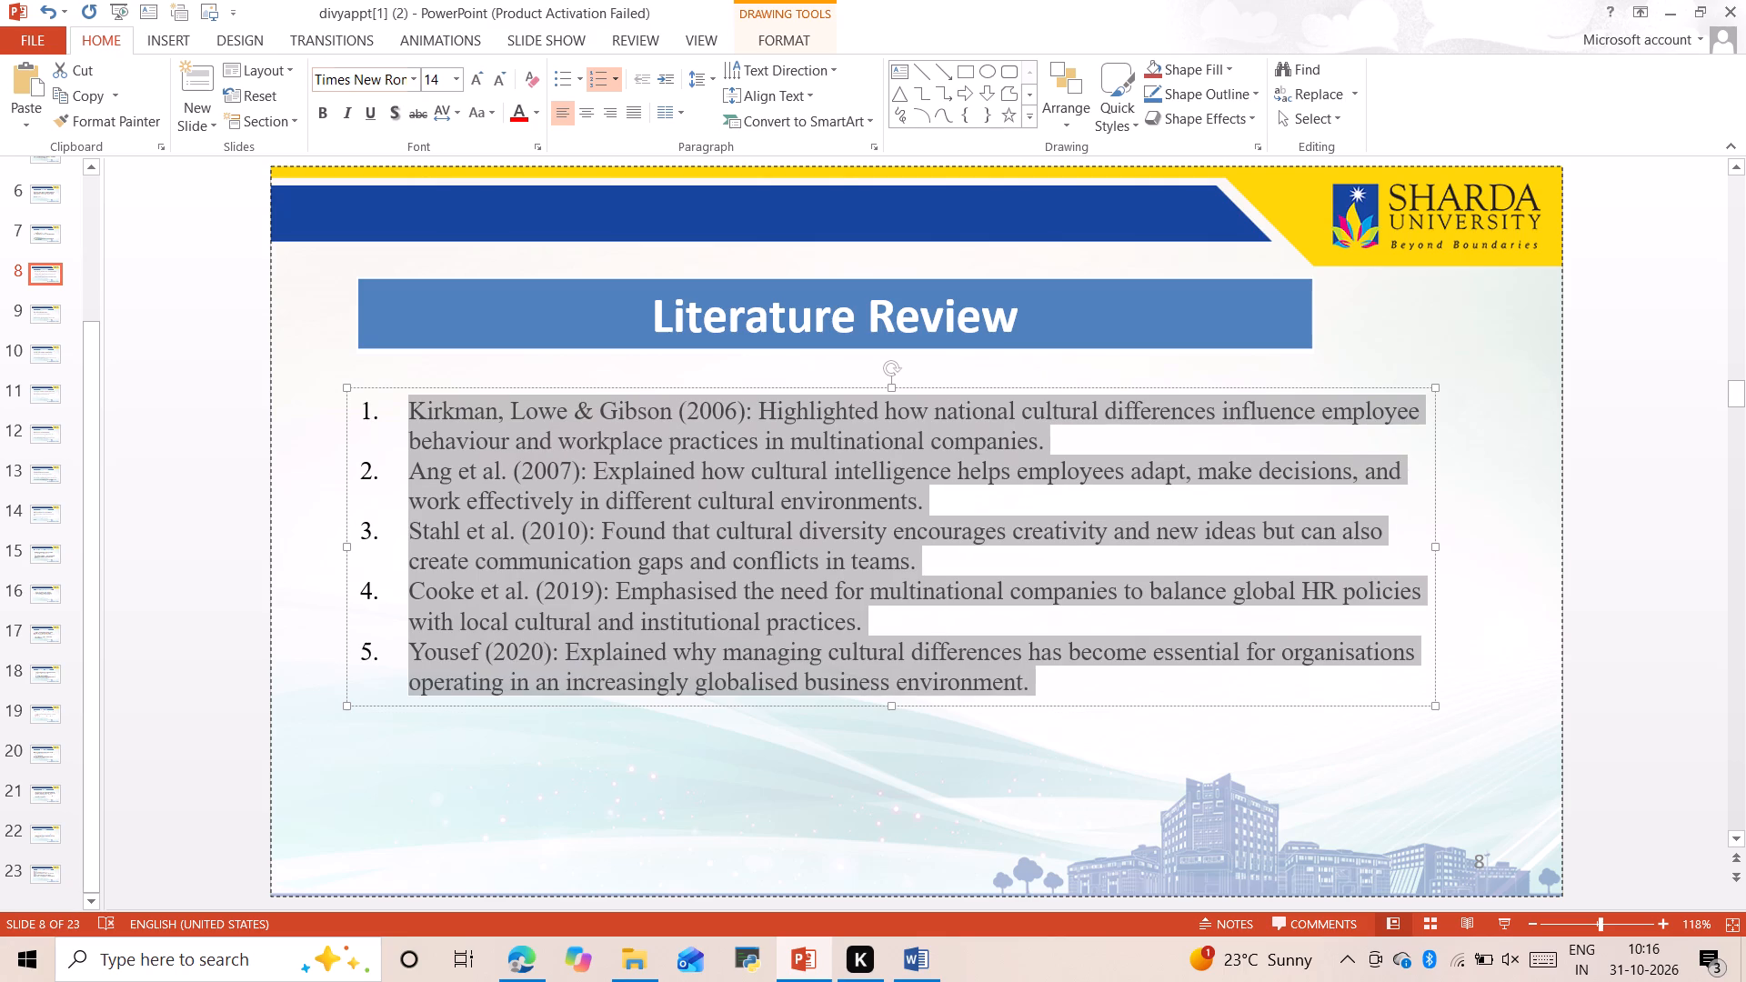
left_click(500, 82)
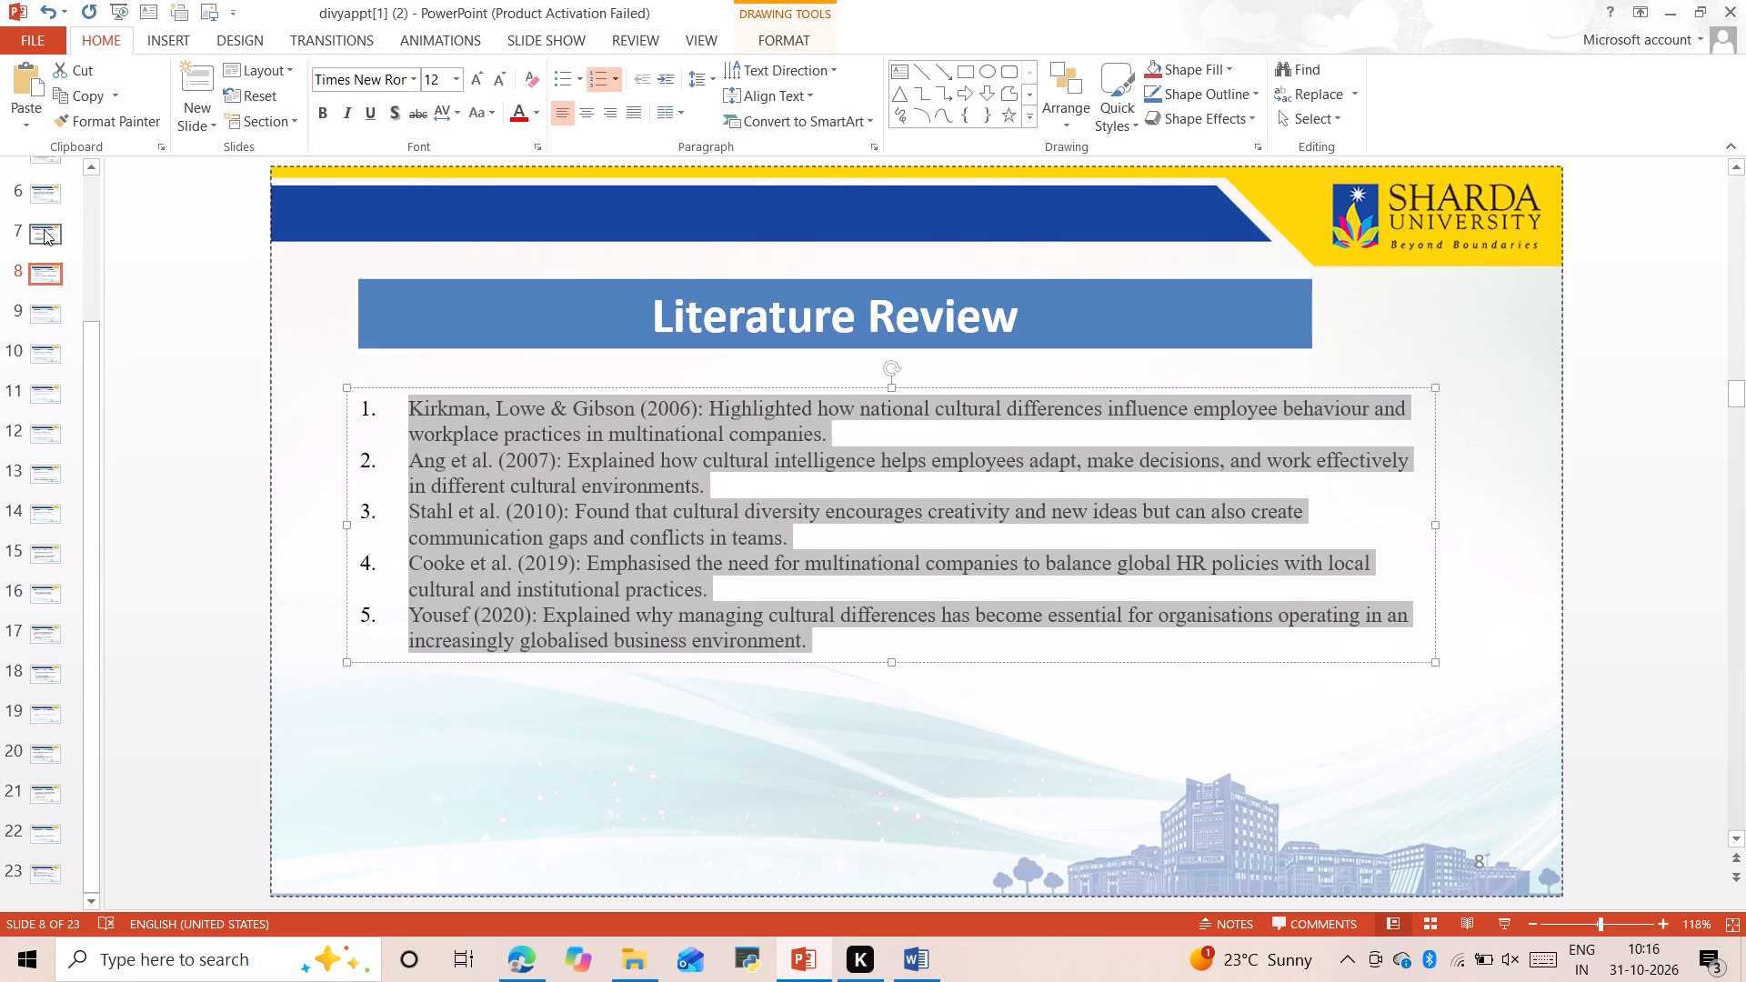
left_click(473, 80)
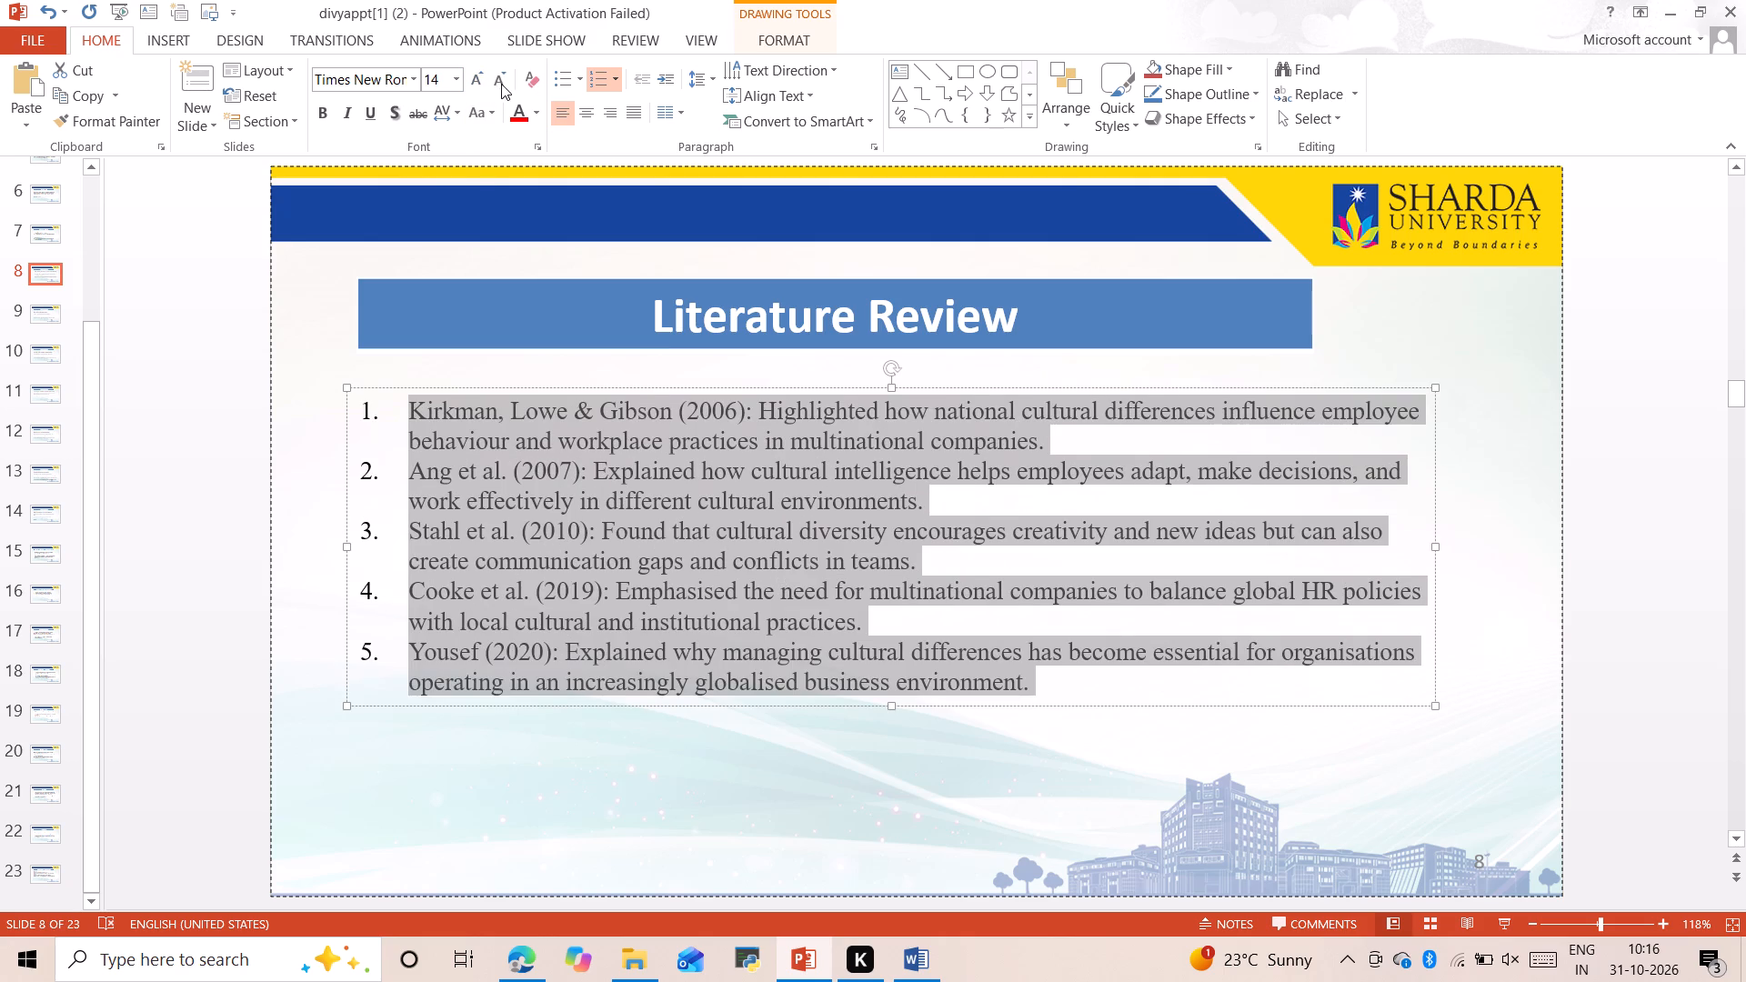
left_click(501, 84)
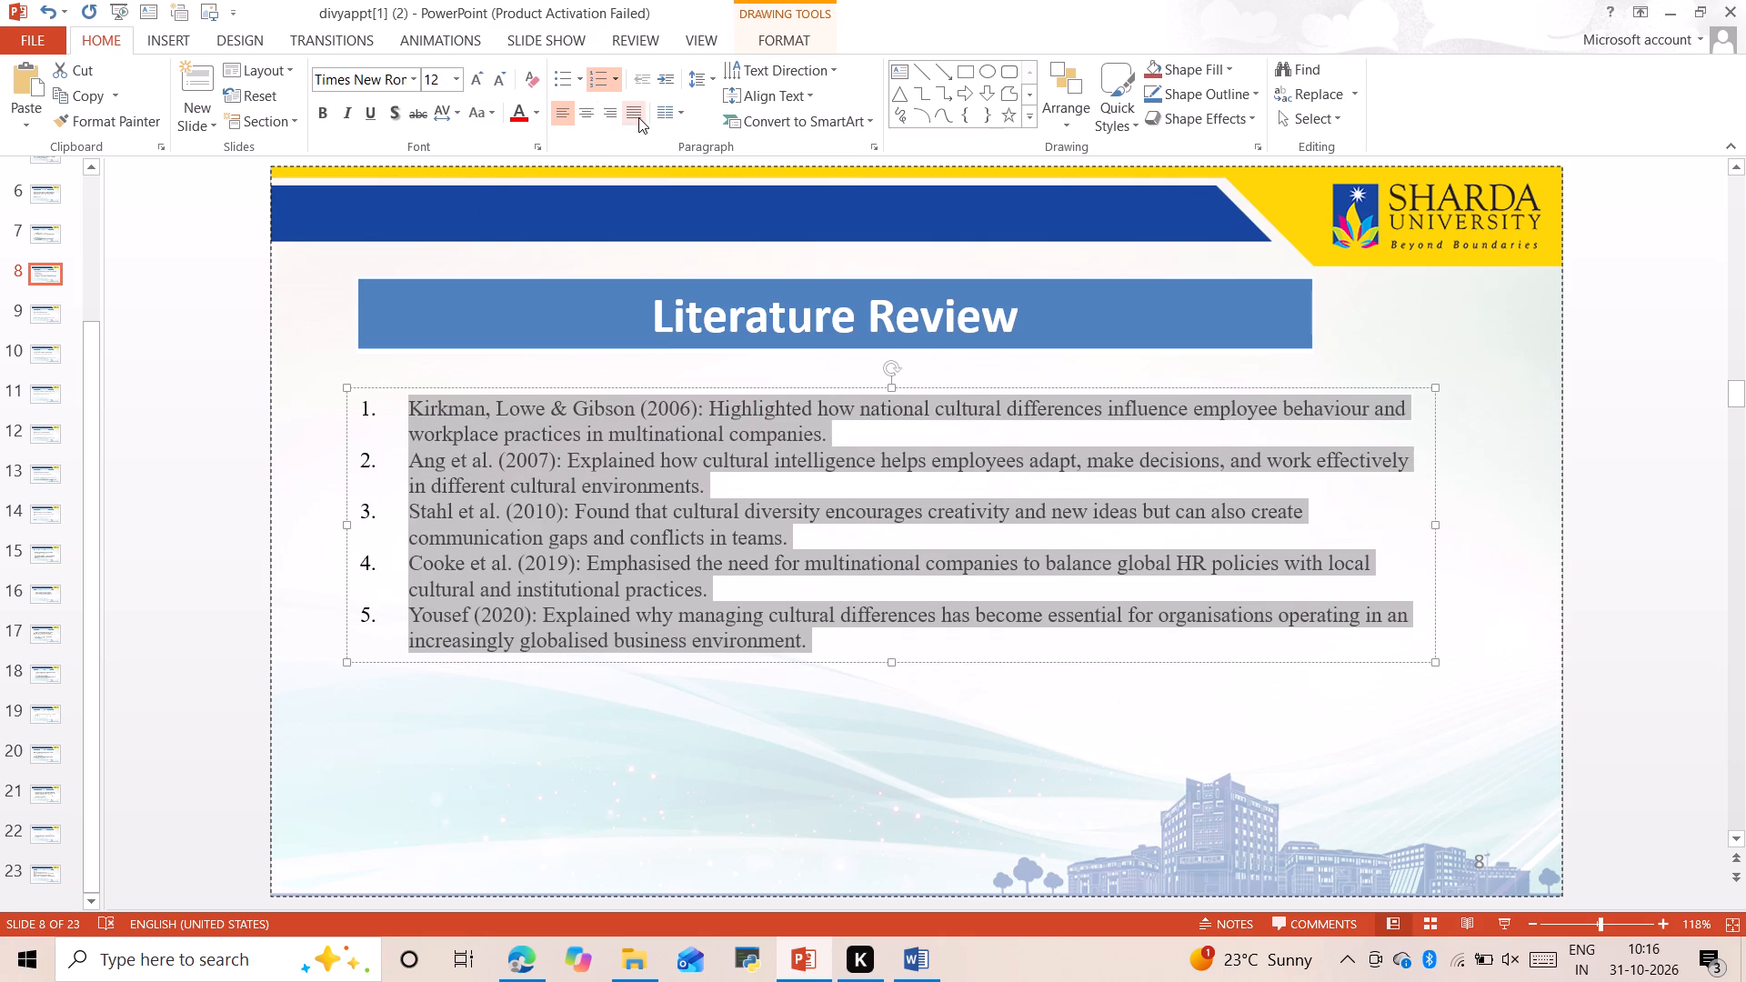
Justify the five reviews and set their line spacing to 1.5.
left_click(626, 113)
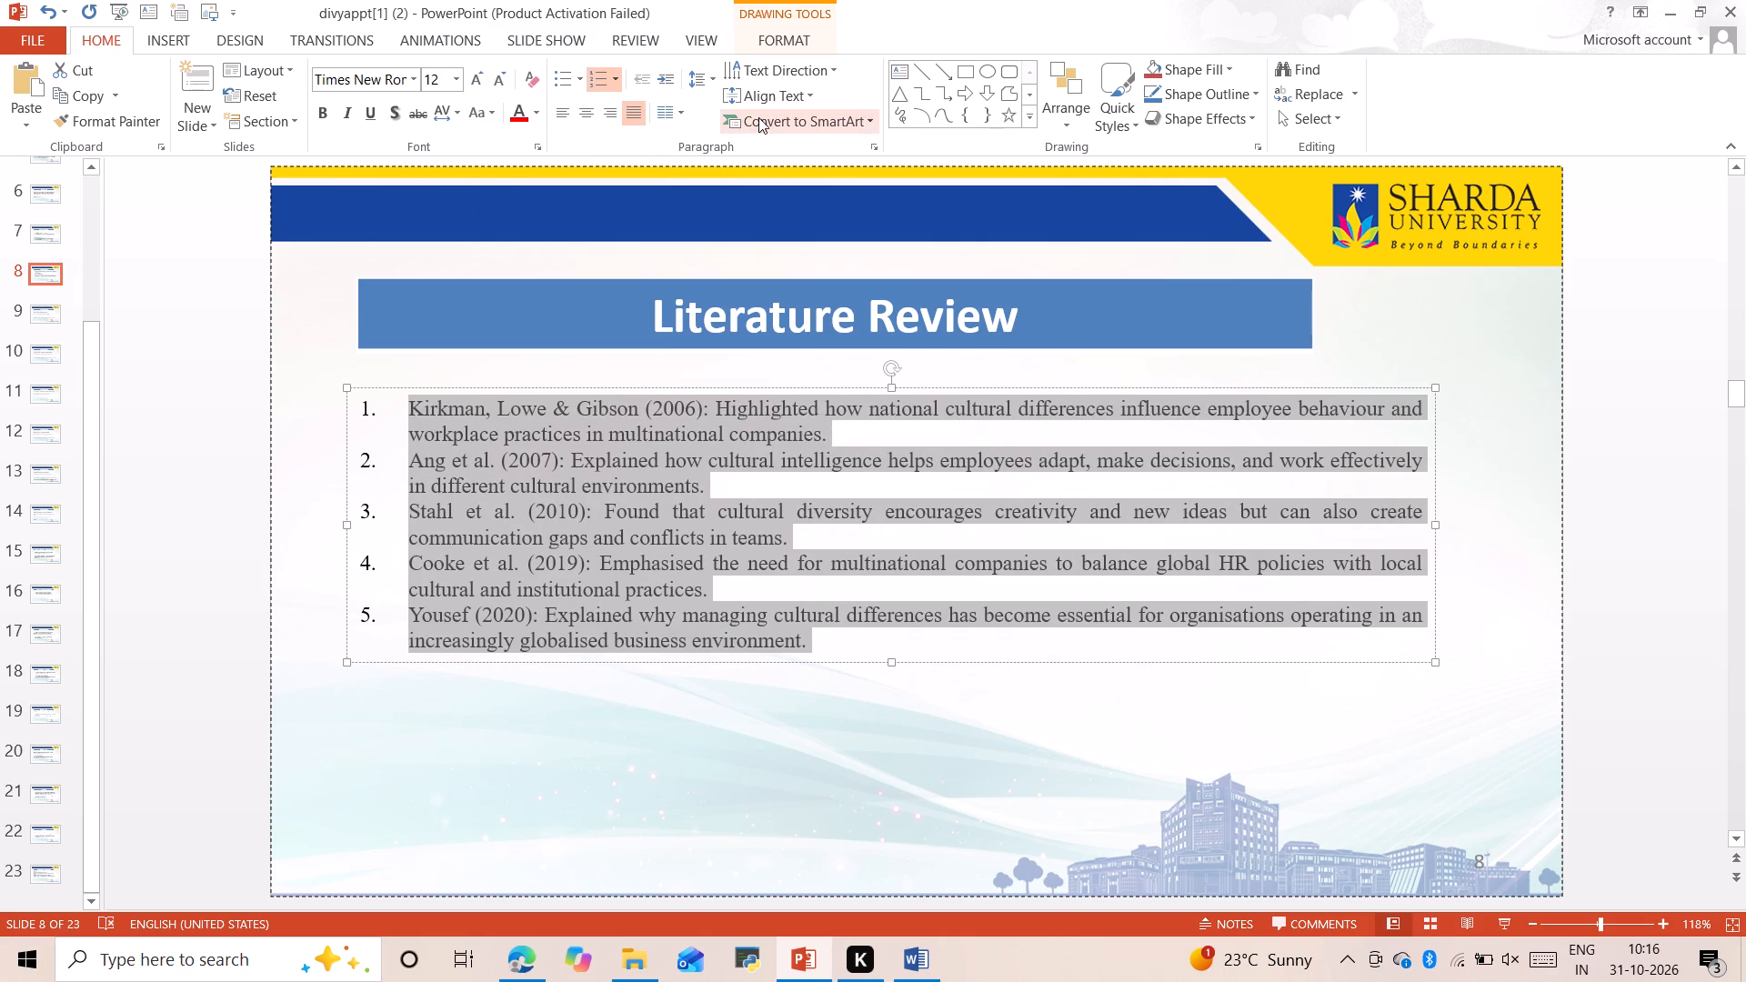
left_click(677, 114)
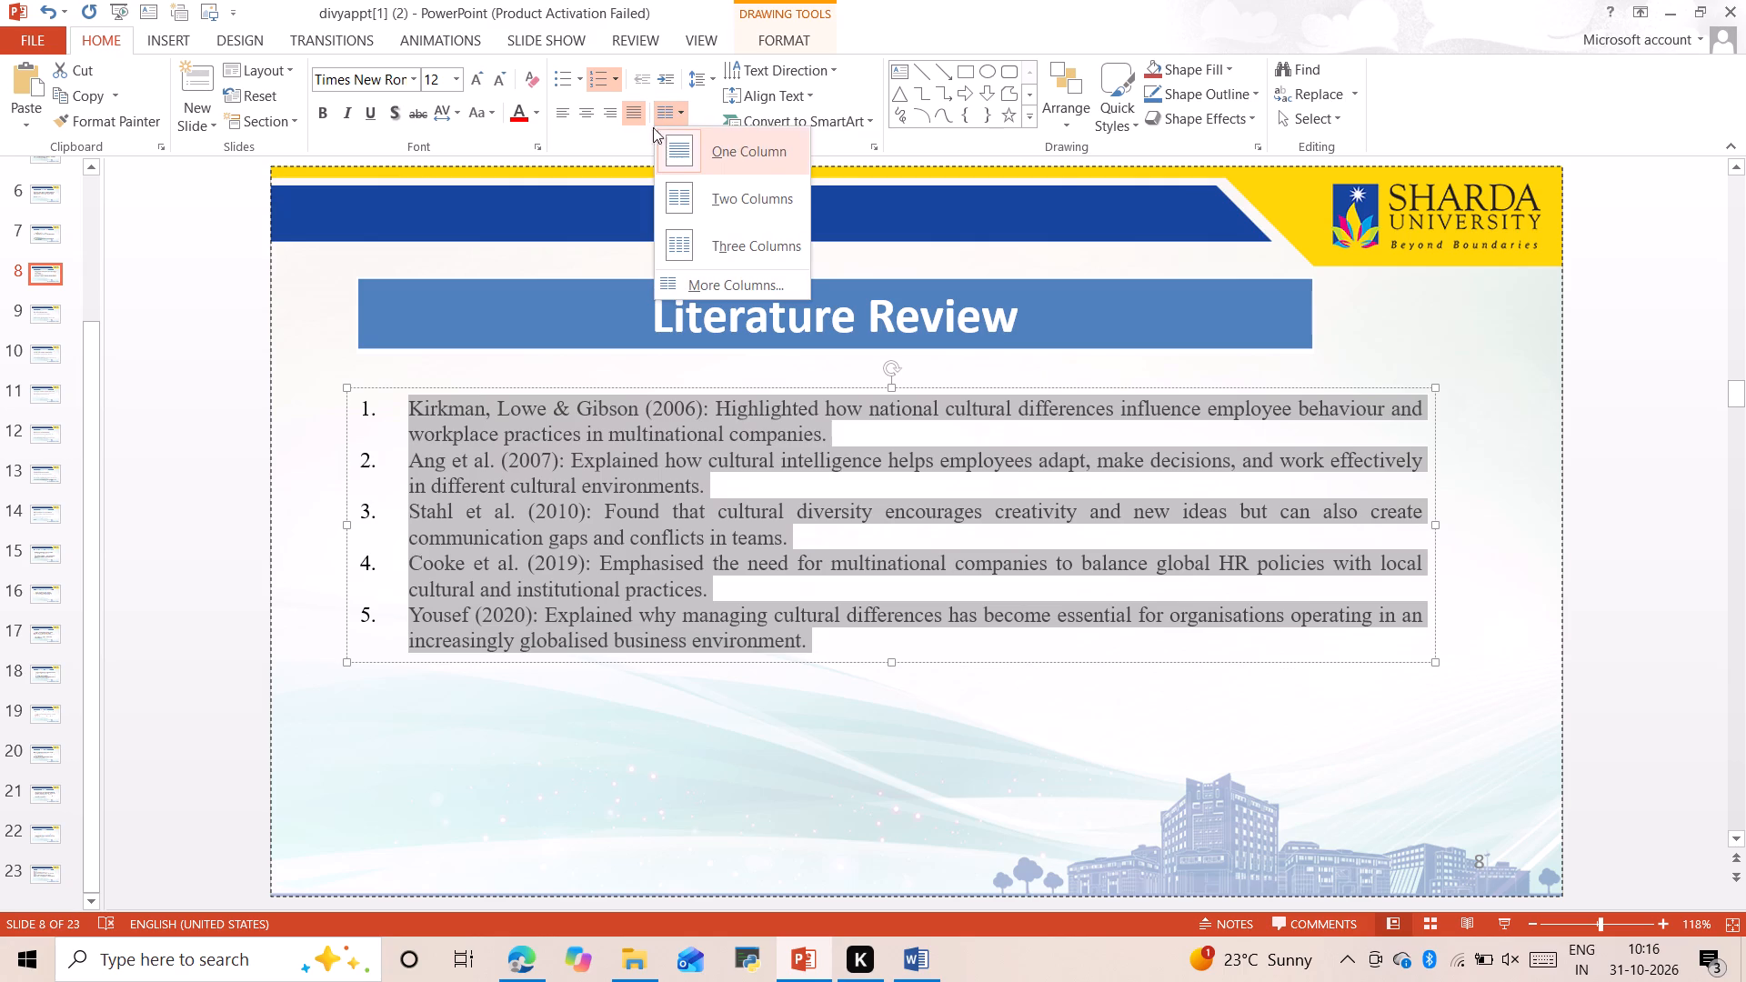
left_click(695, 90)
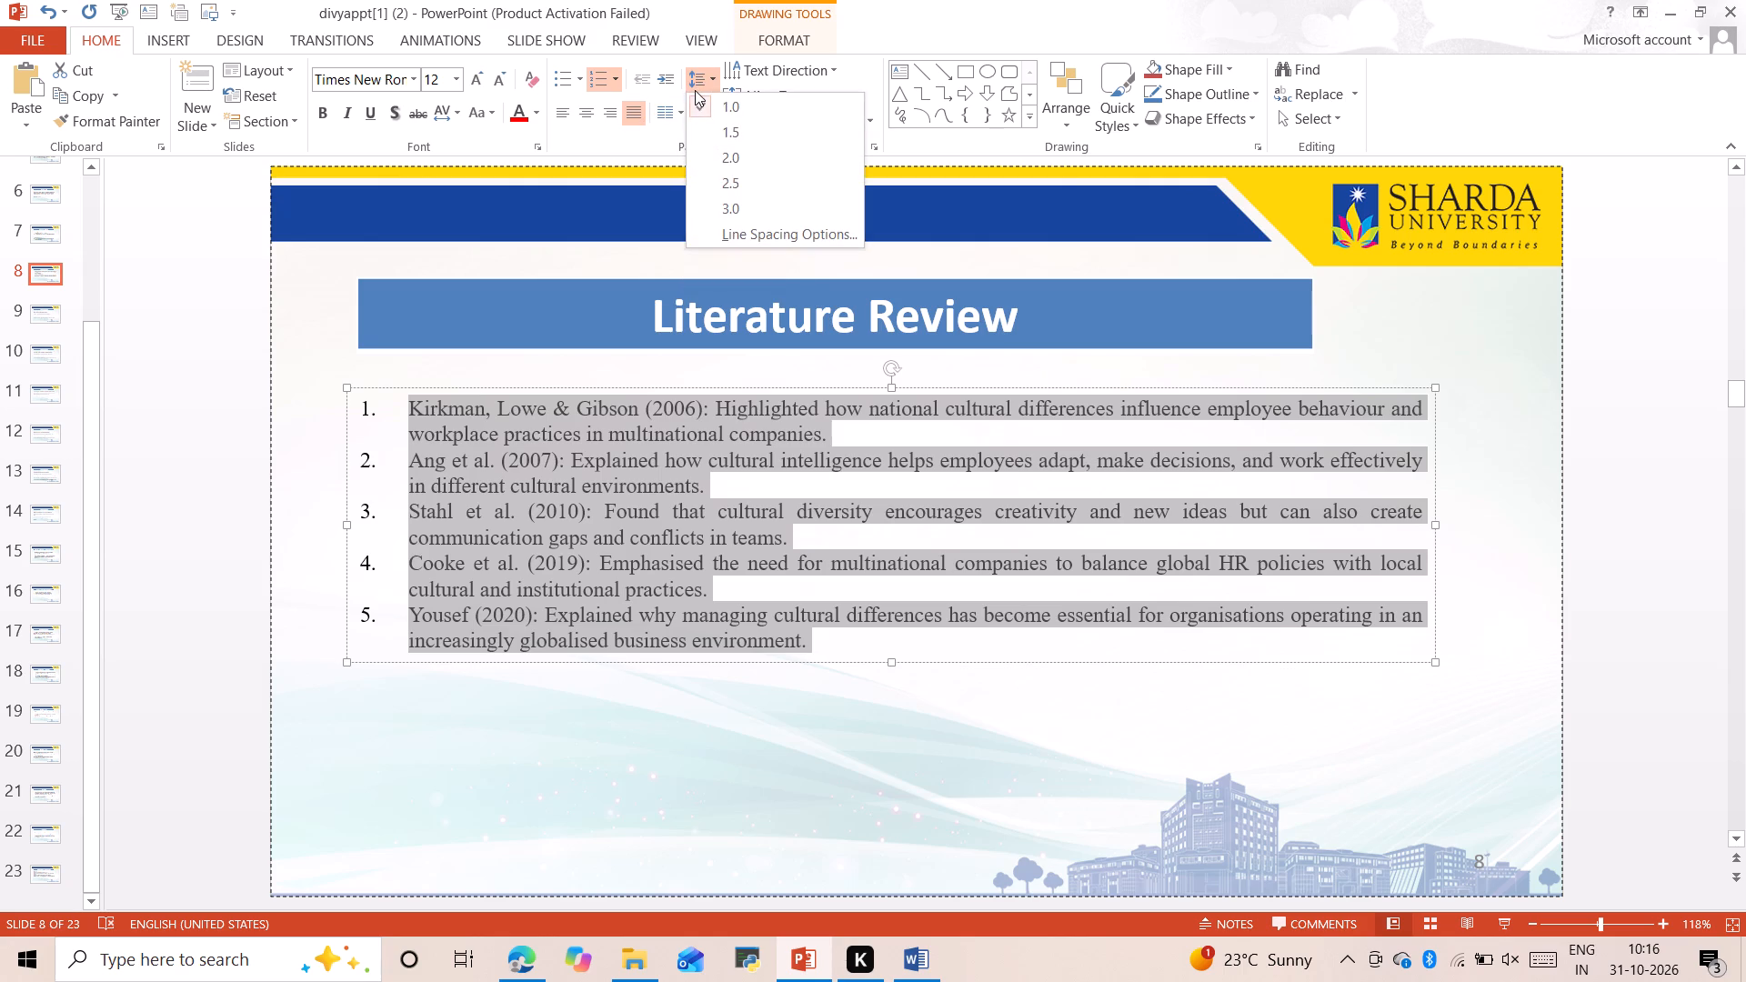
left_click(714, 130)
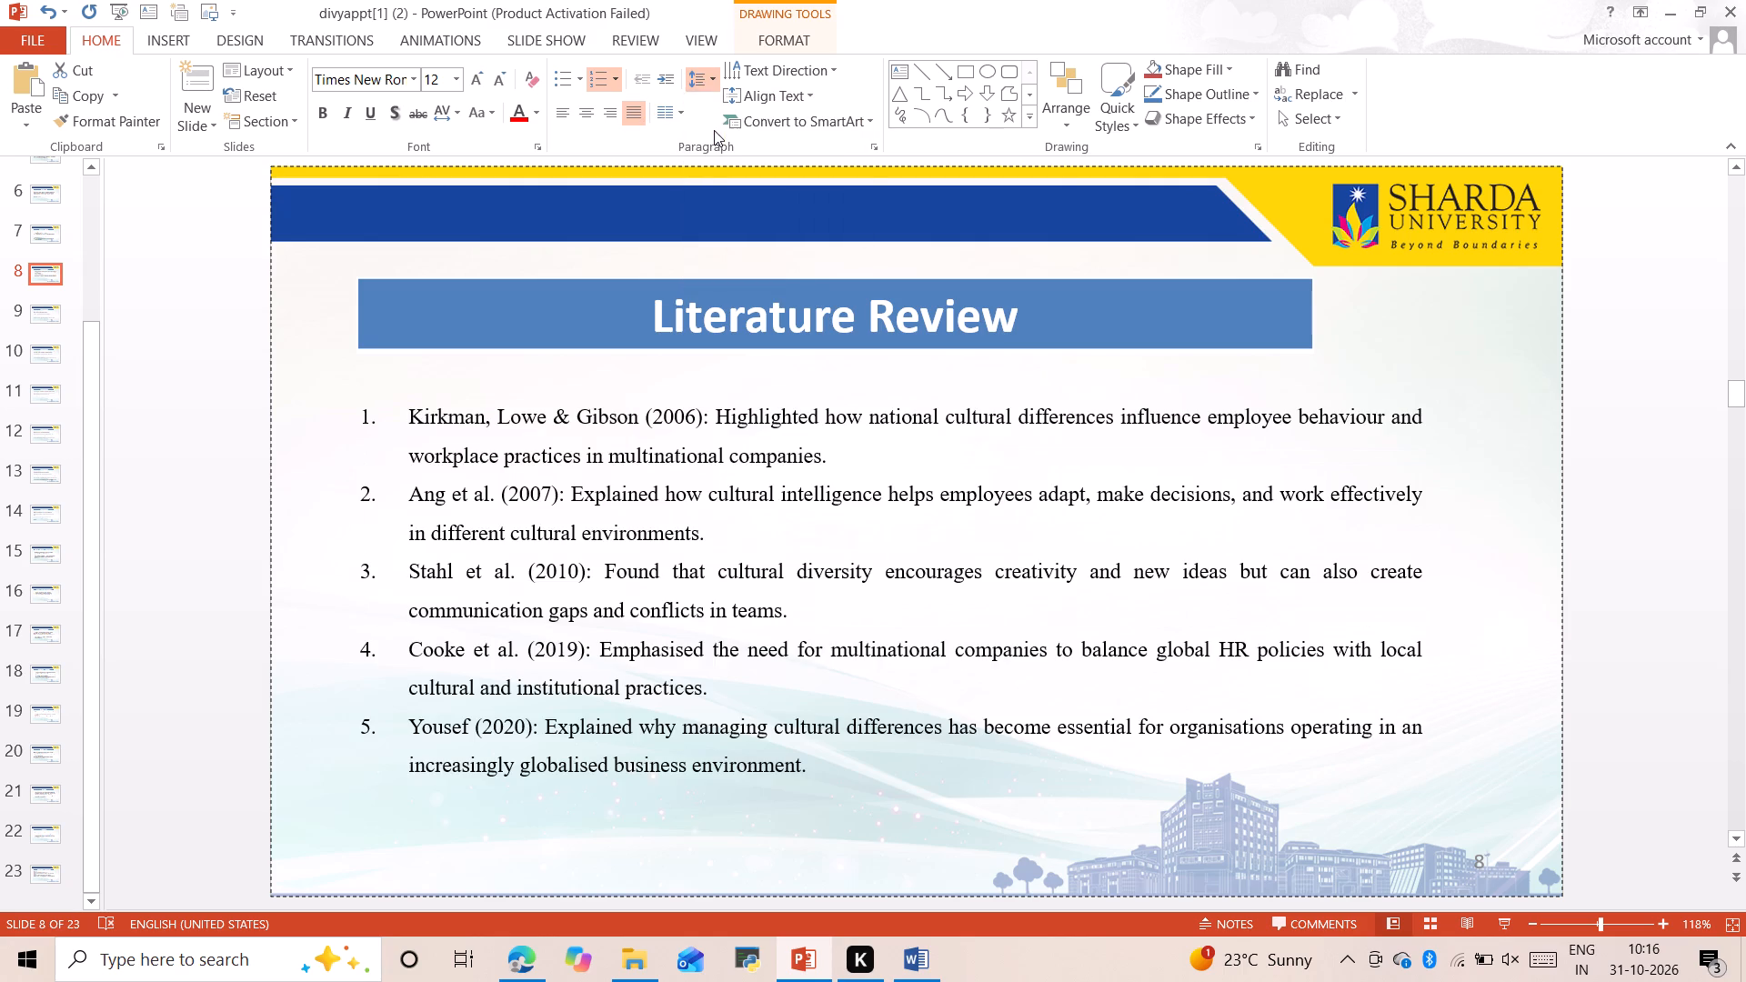
left_click(336, 336)
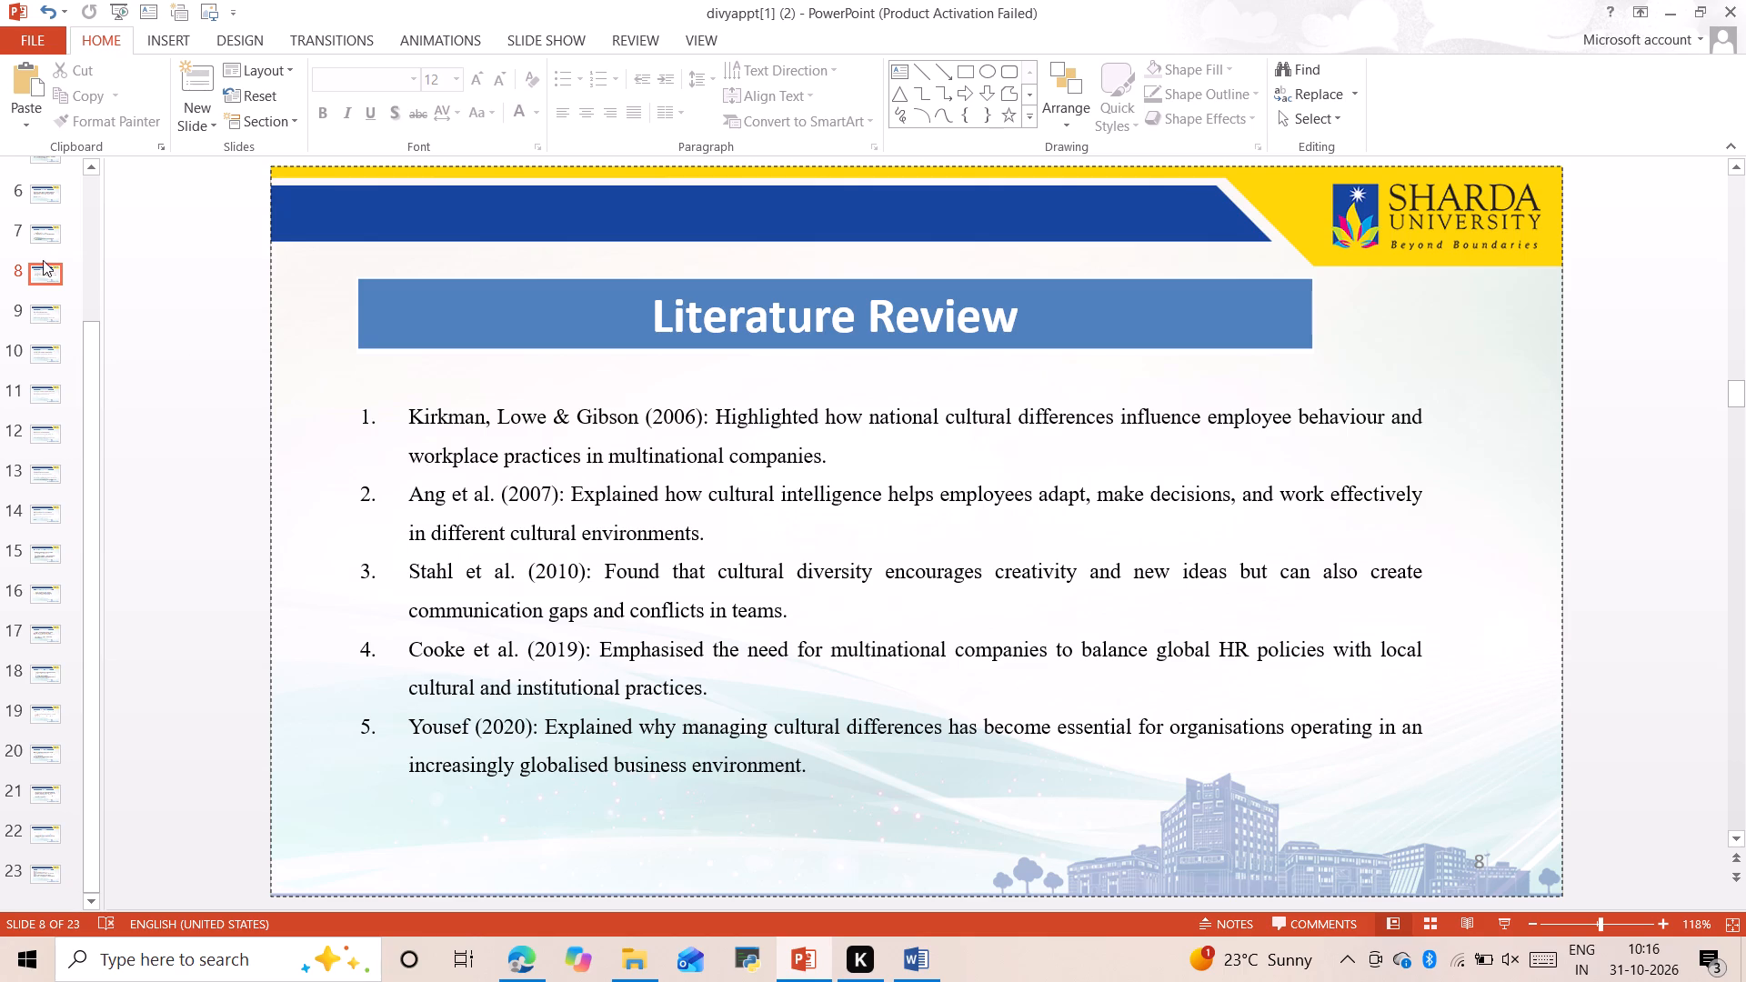
Delete the six old slides 9 to 14, between the new Literature Review slide and Research Hypothesis & Conceptual Model.
left_click(38, 316)
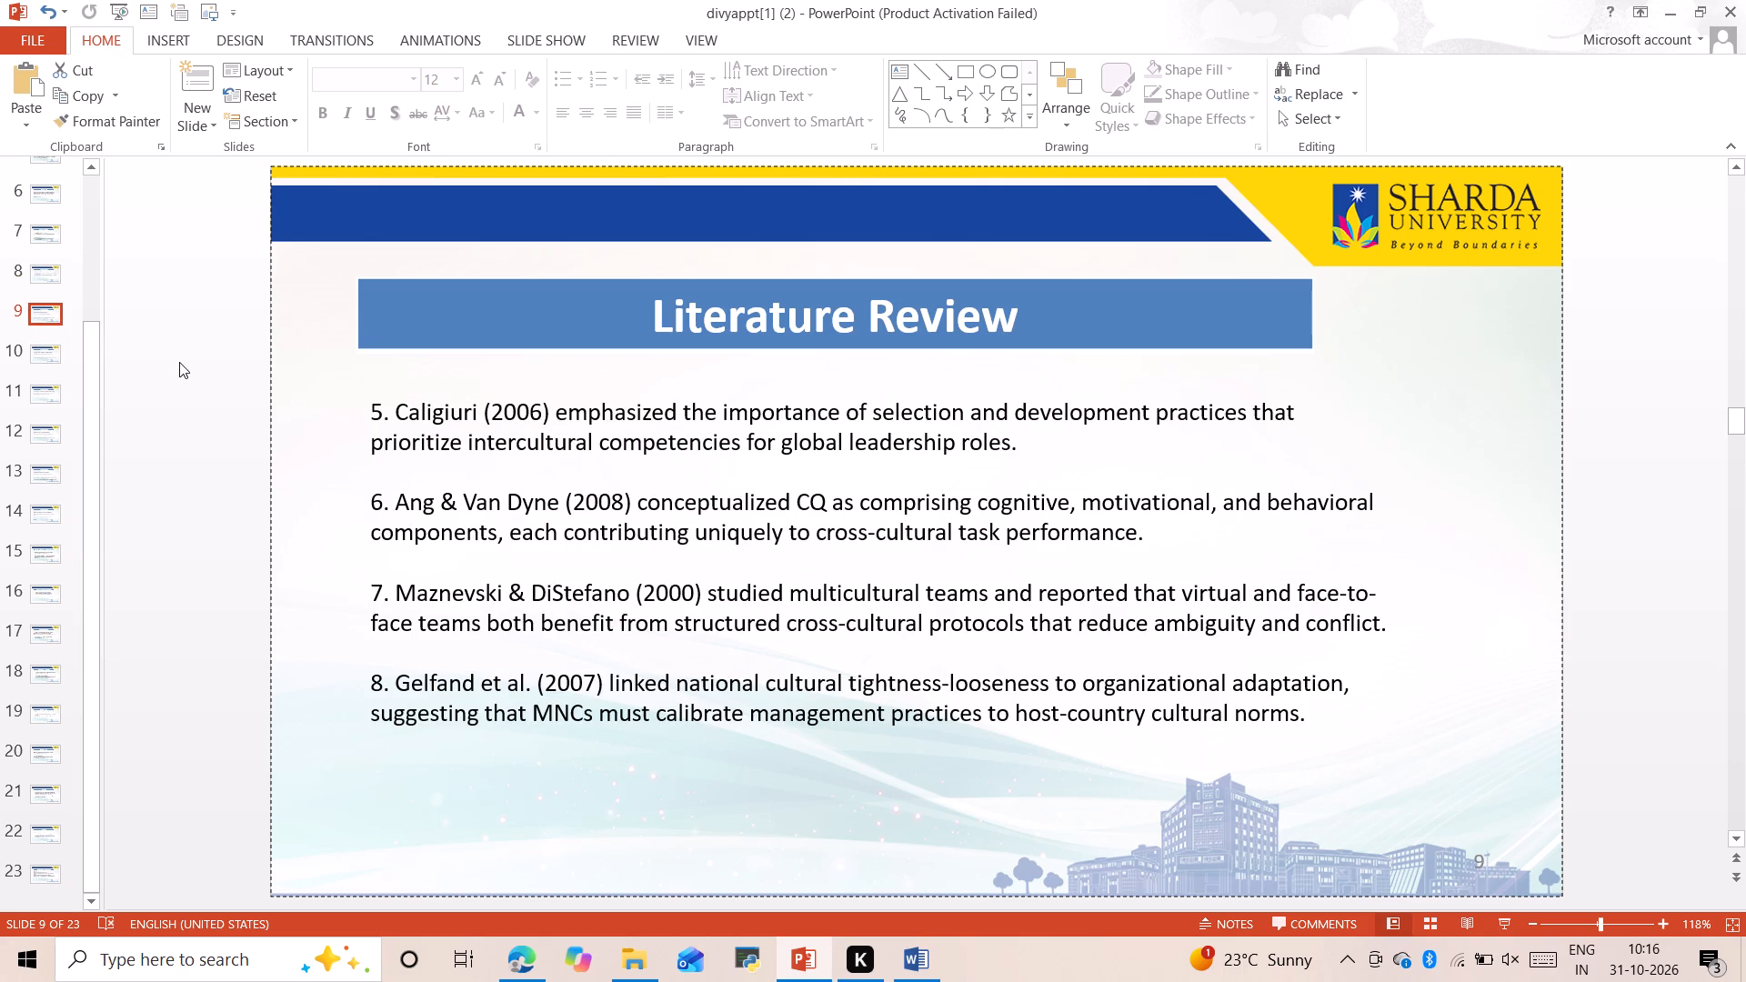
key("Delete")
key("Delete")
key("Delete")
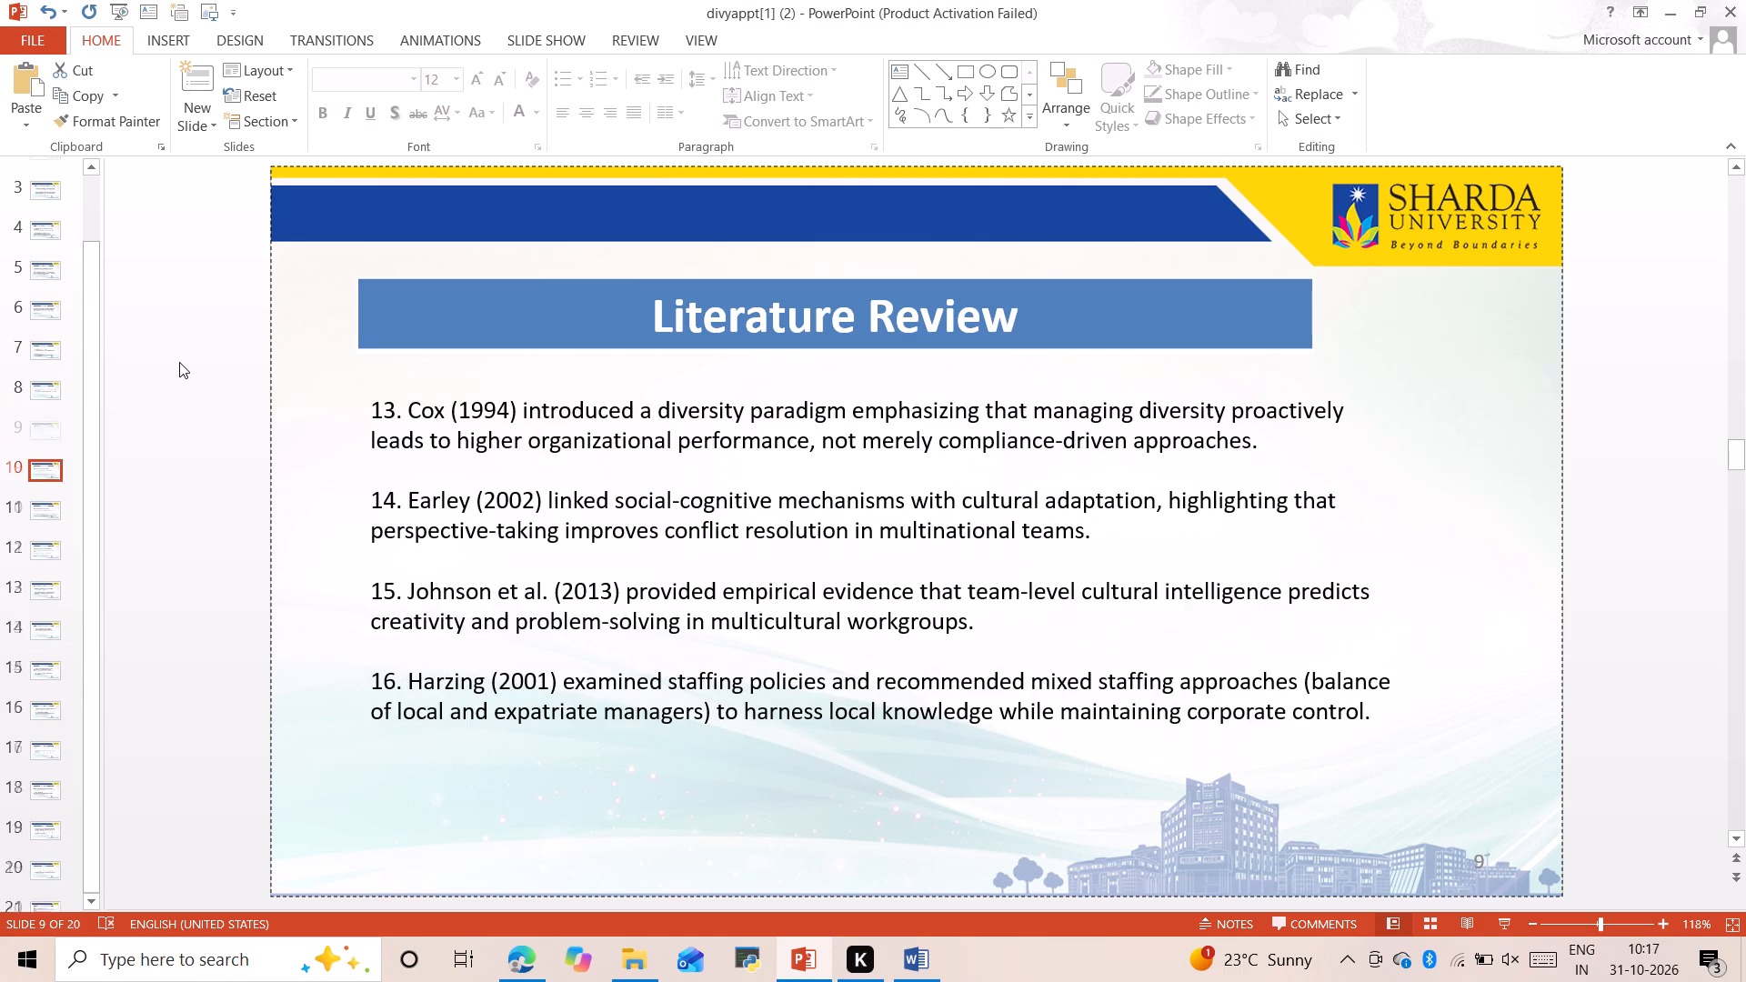
key("Delete")
key("Delete")
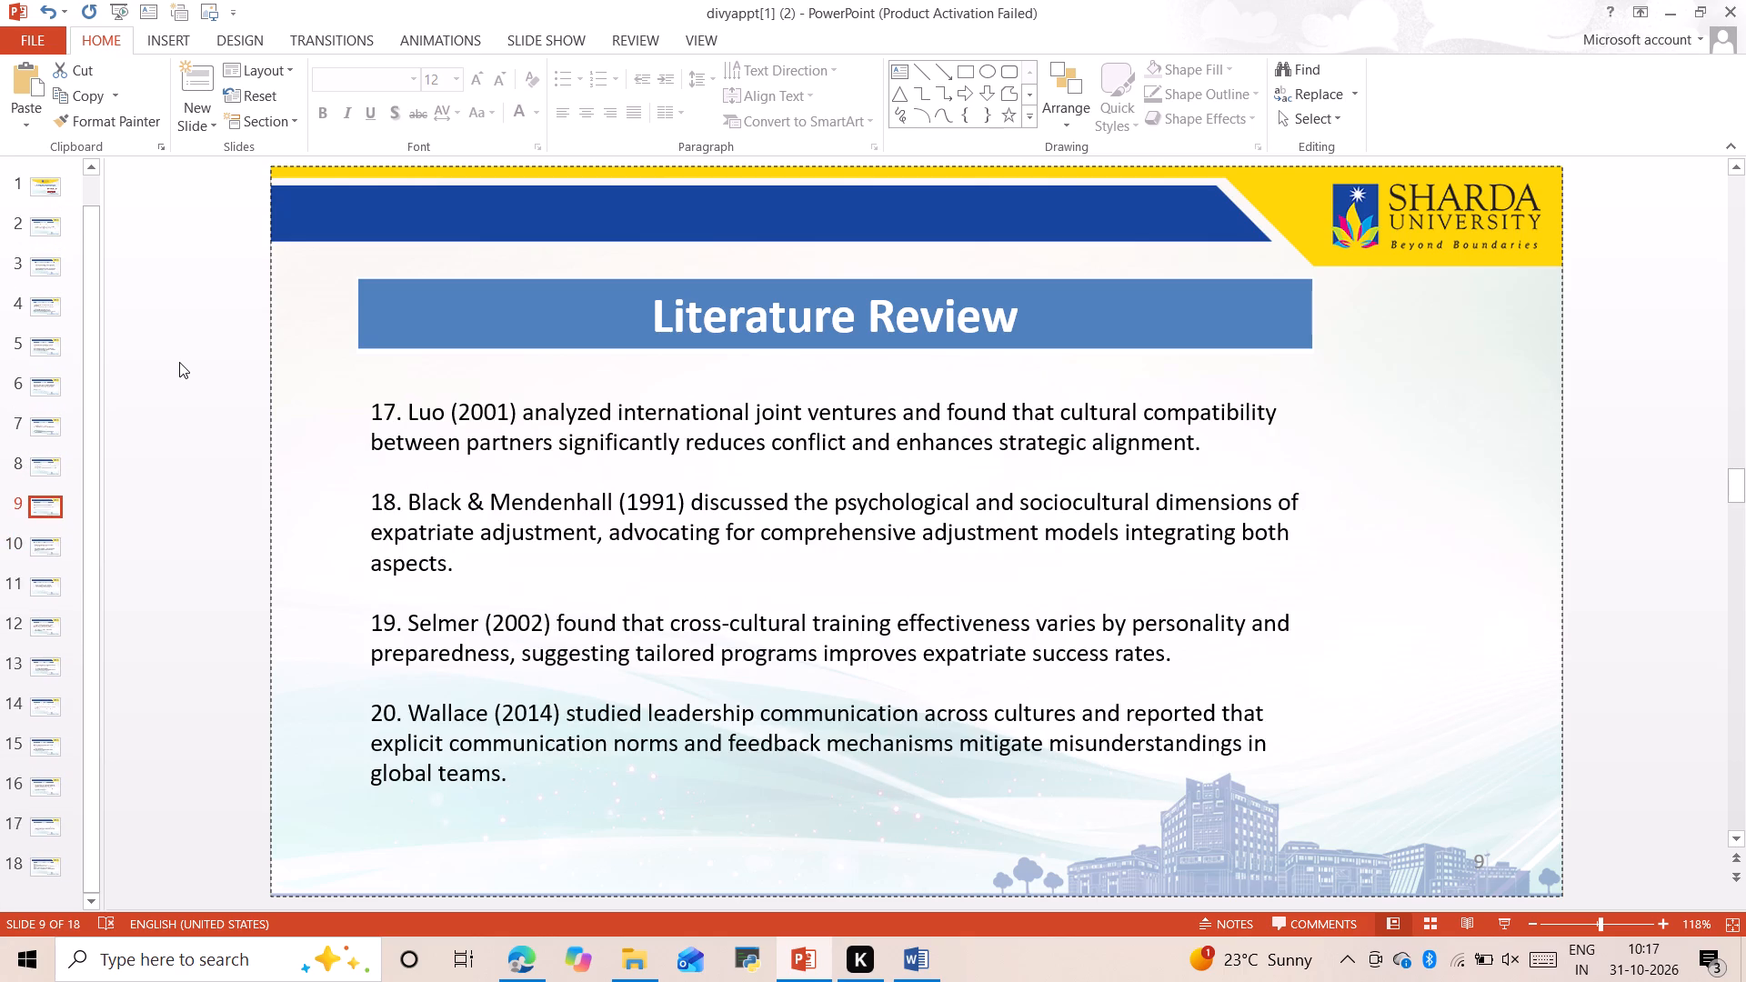
key("Delete")
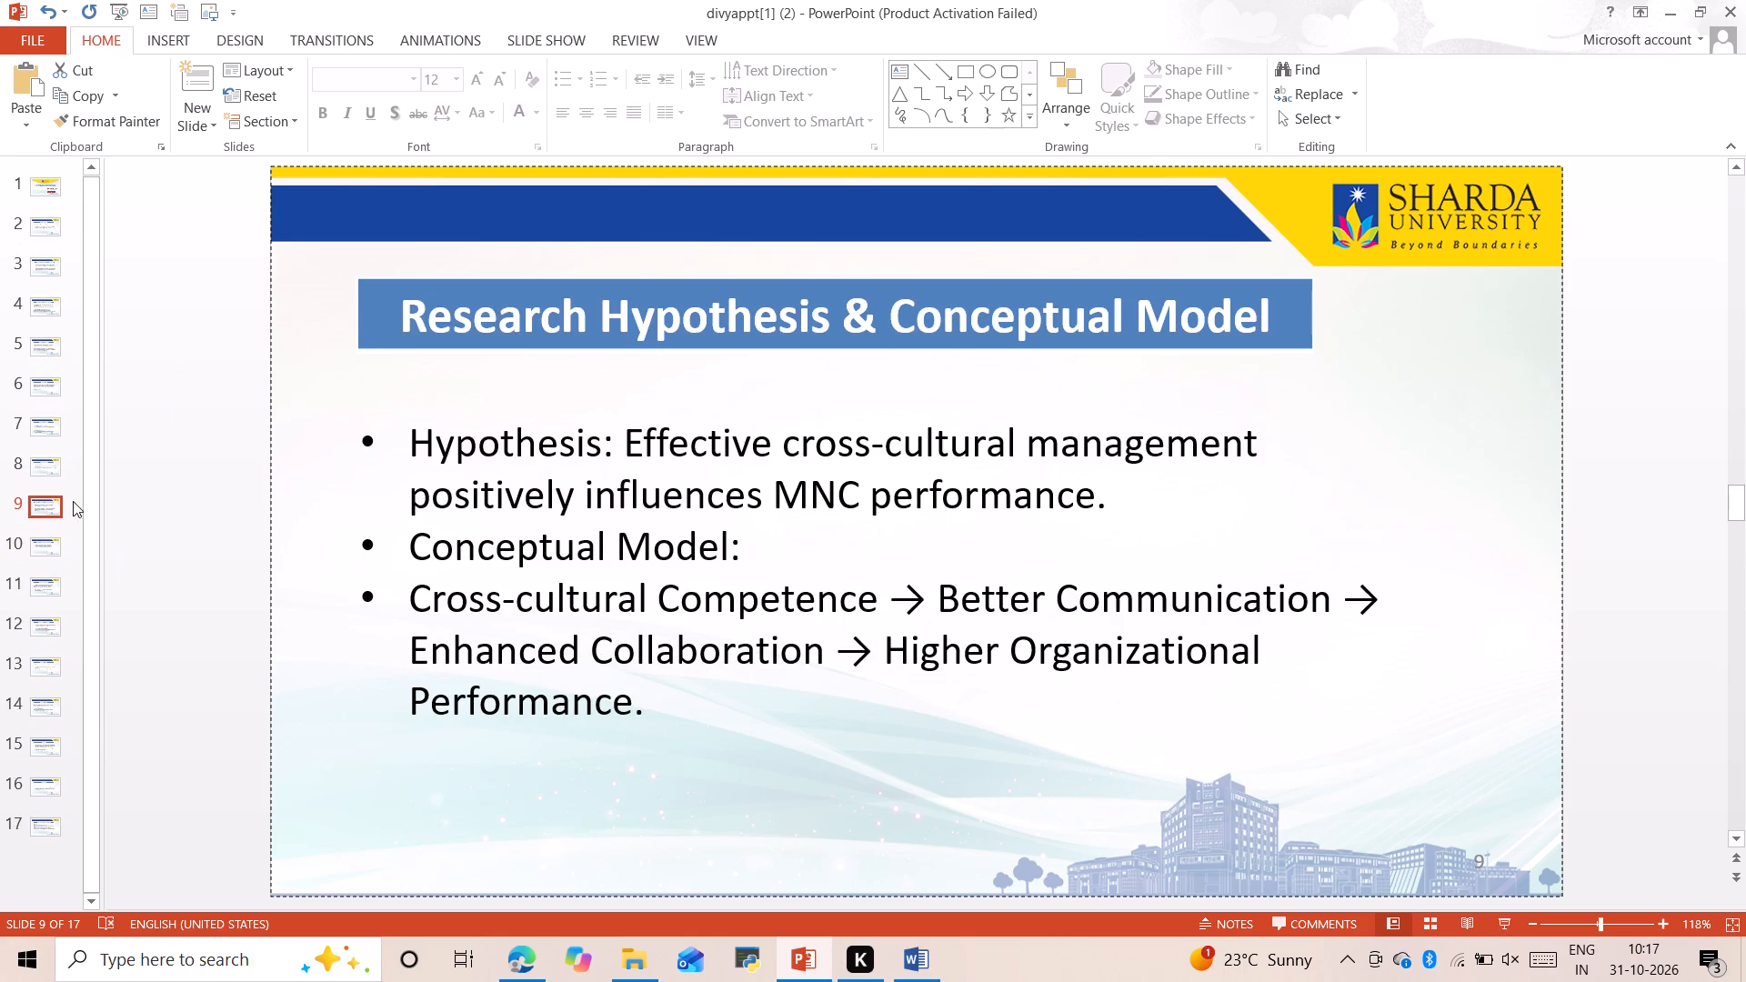
Duplicate the finished Literature Review slide, slide 8, twice.
left_click(46, 469)
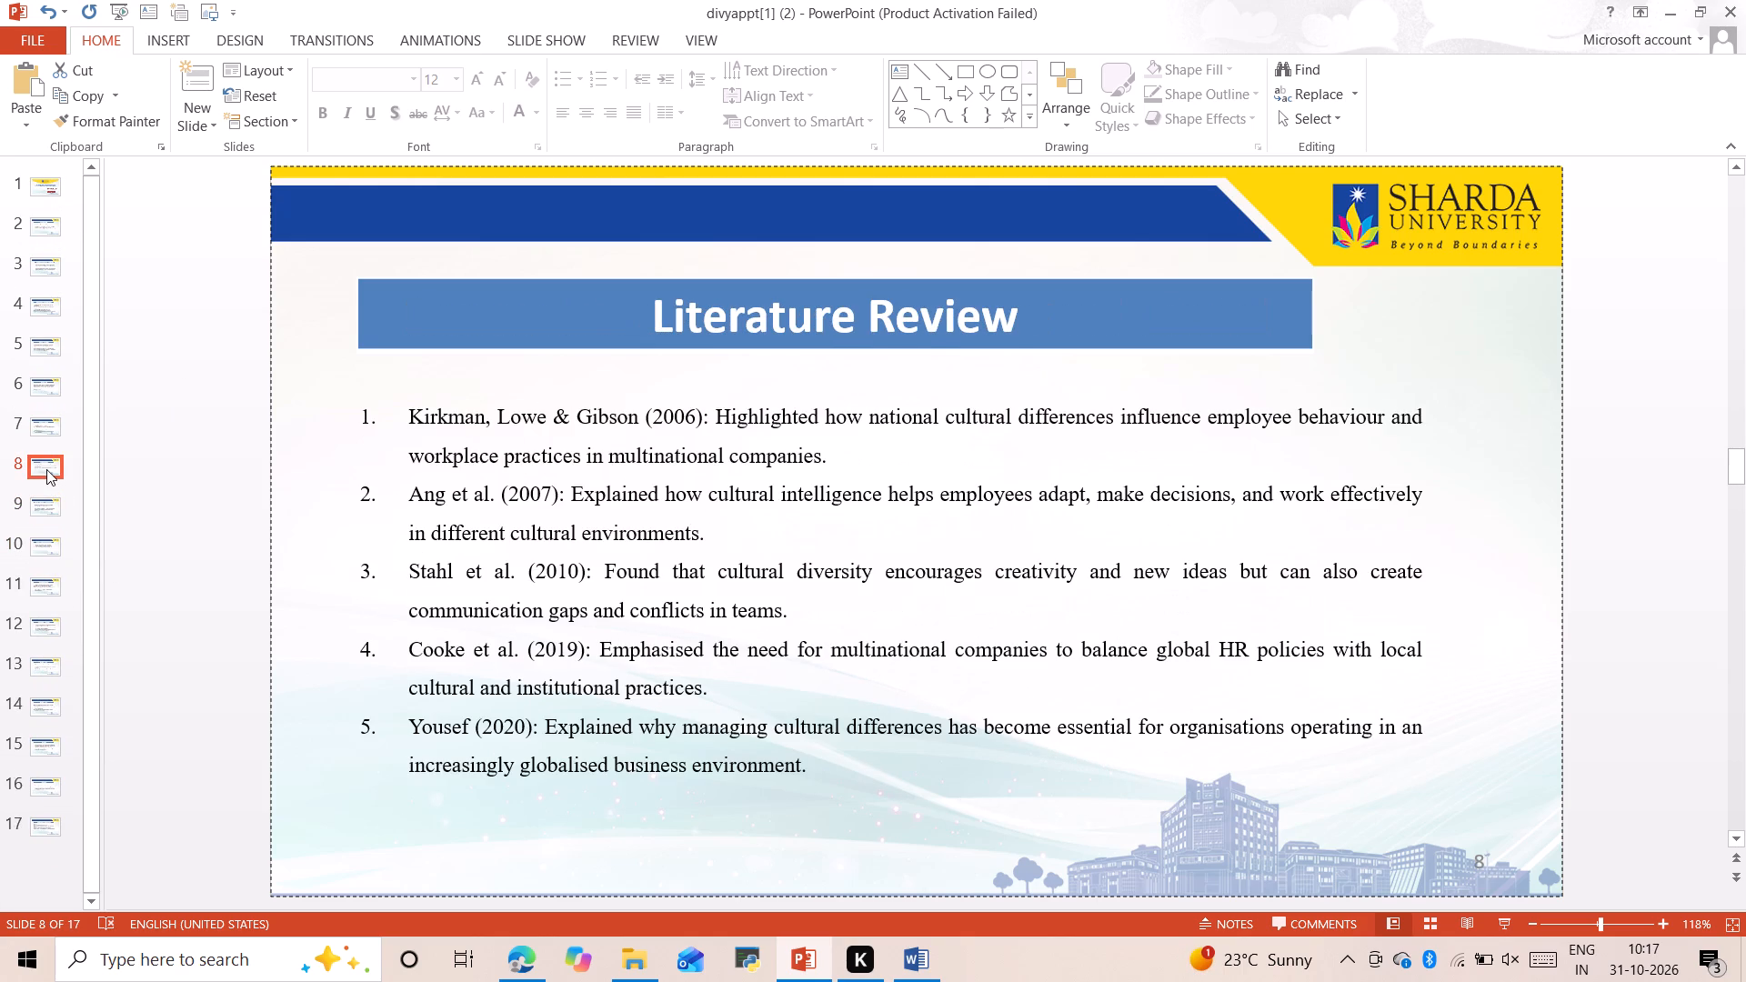
left_click(179, 14)
left_click(179, 14)
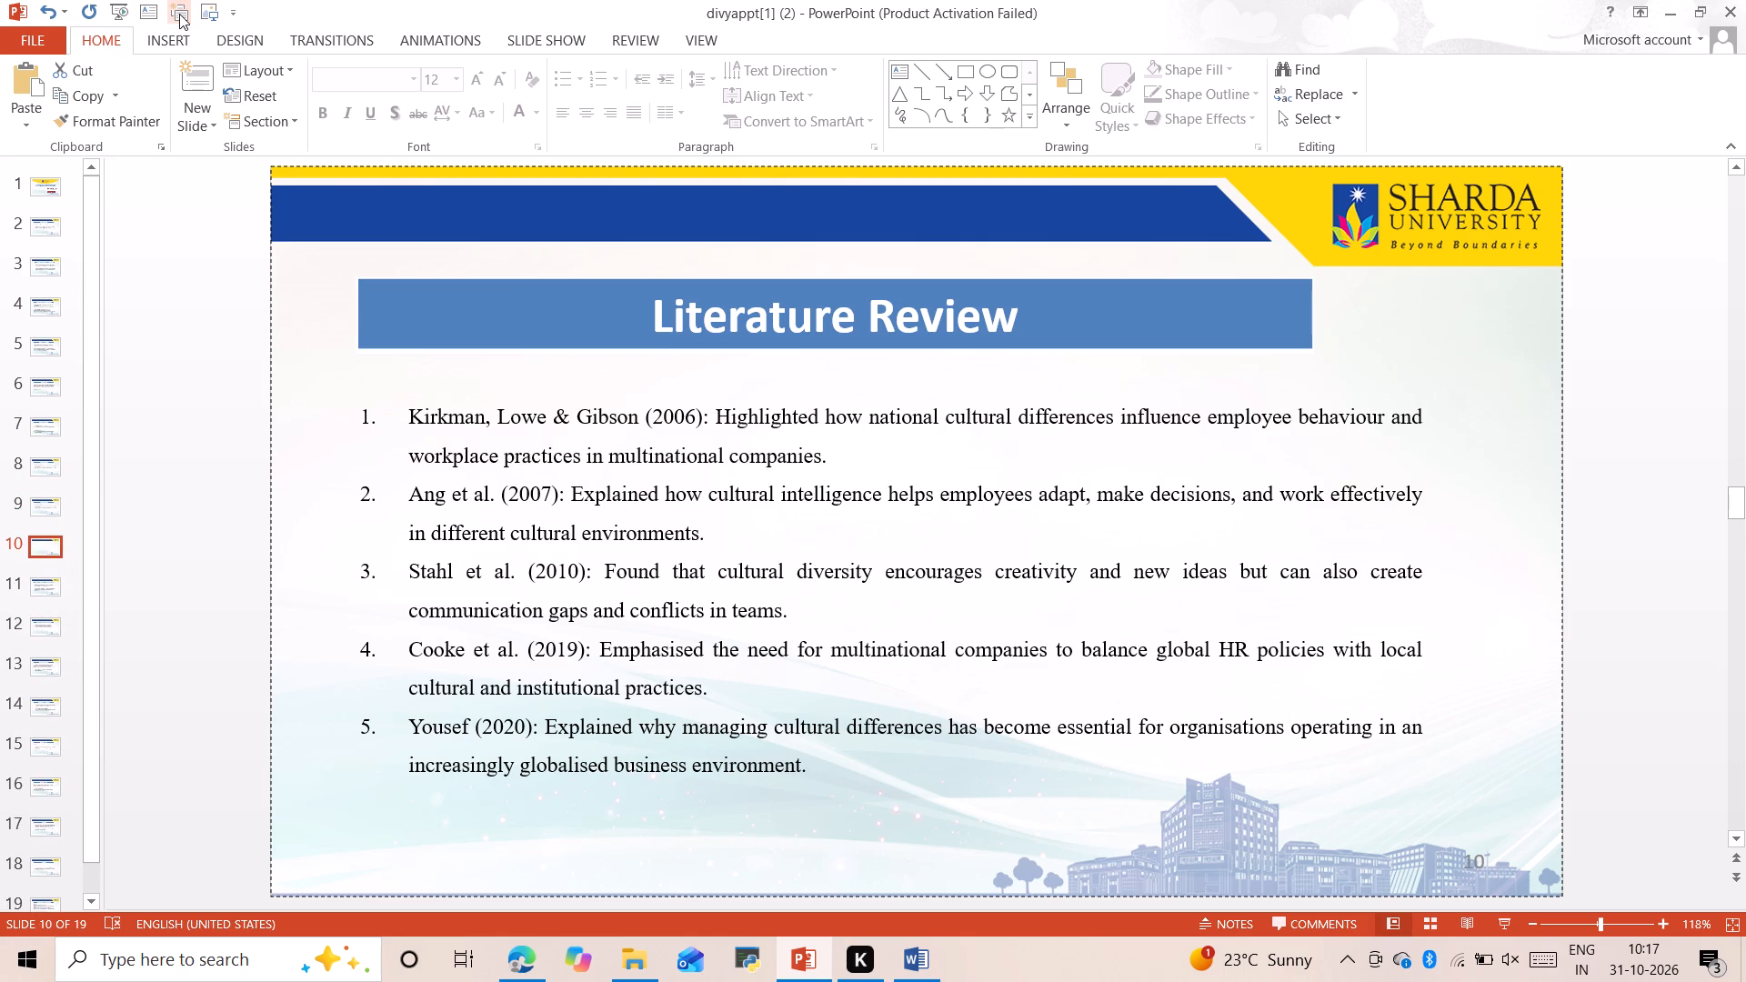
left_click(45, 500)
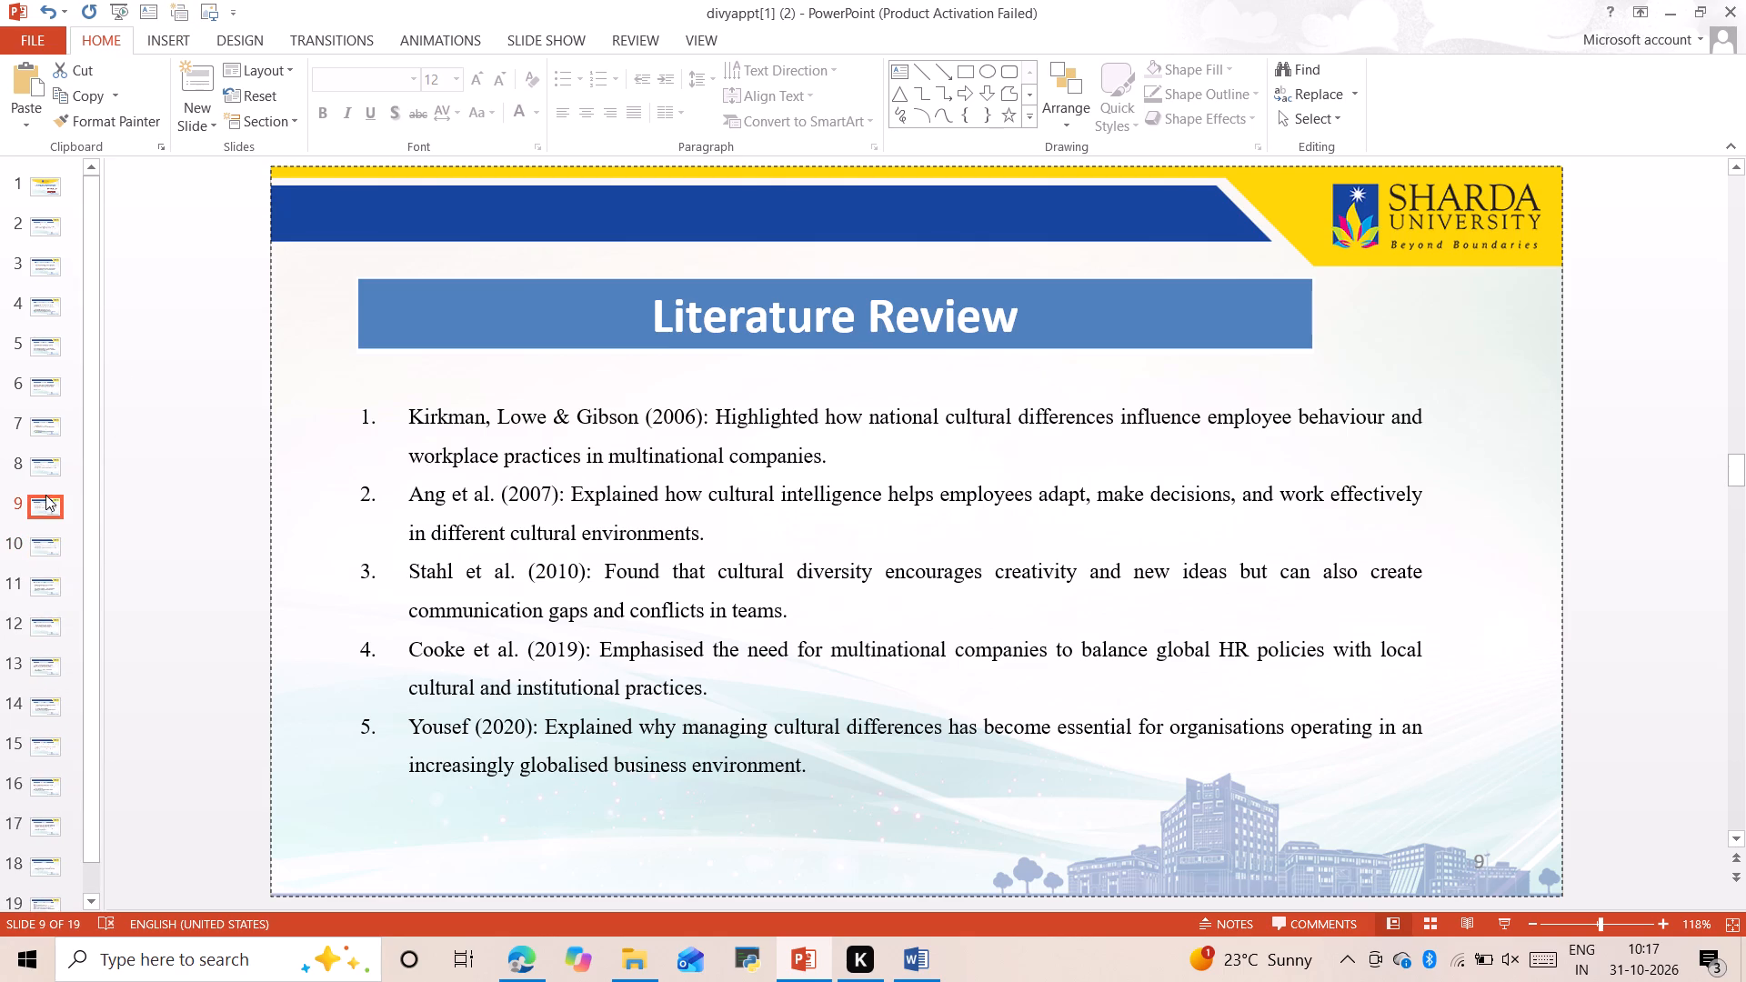
left_click(48, 456)
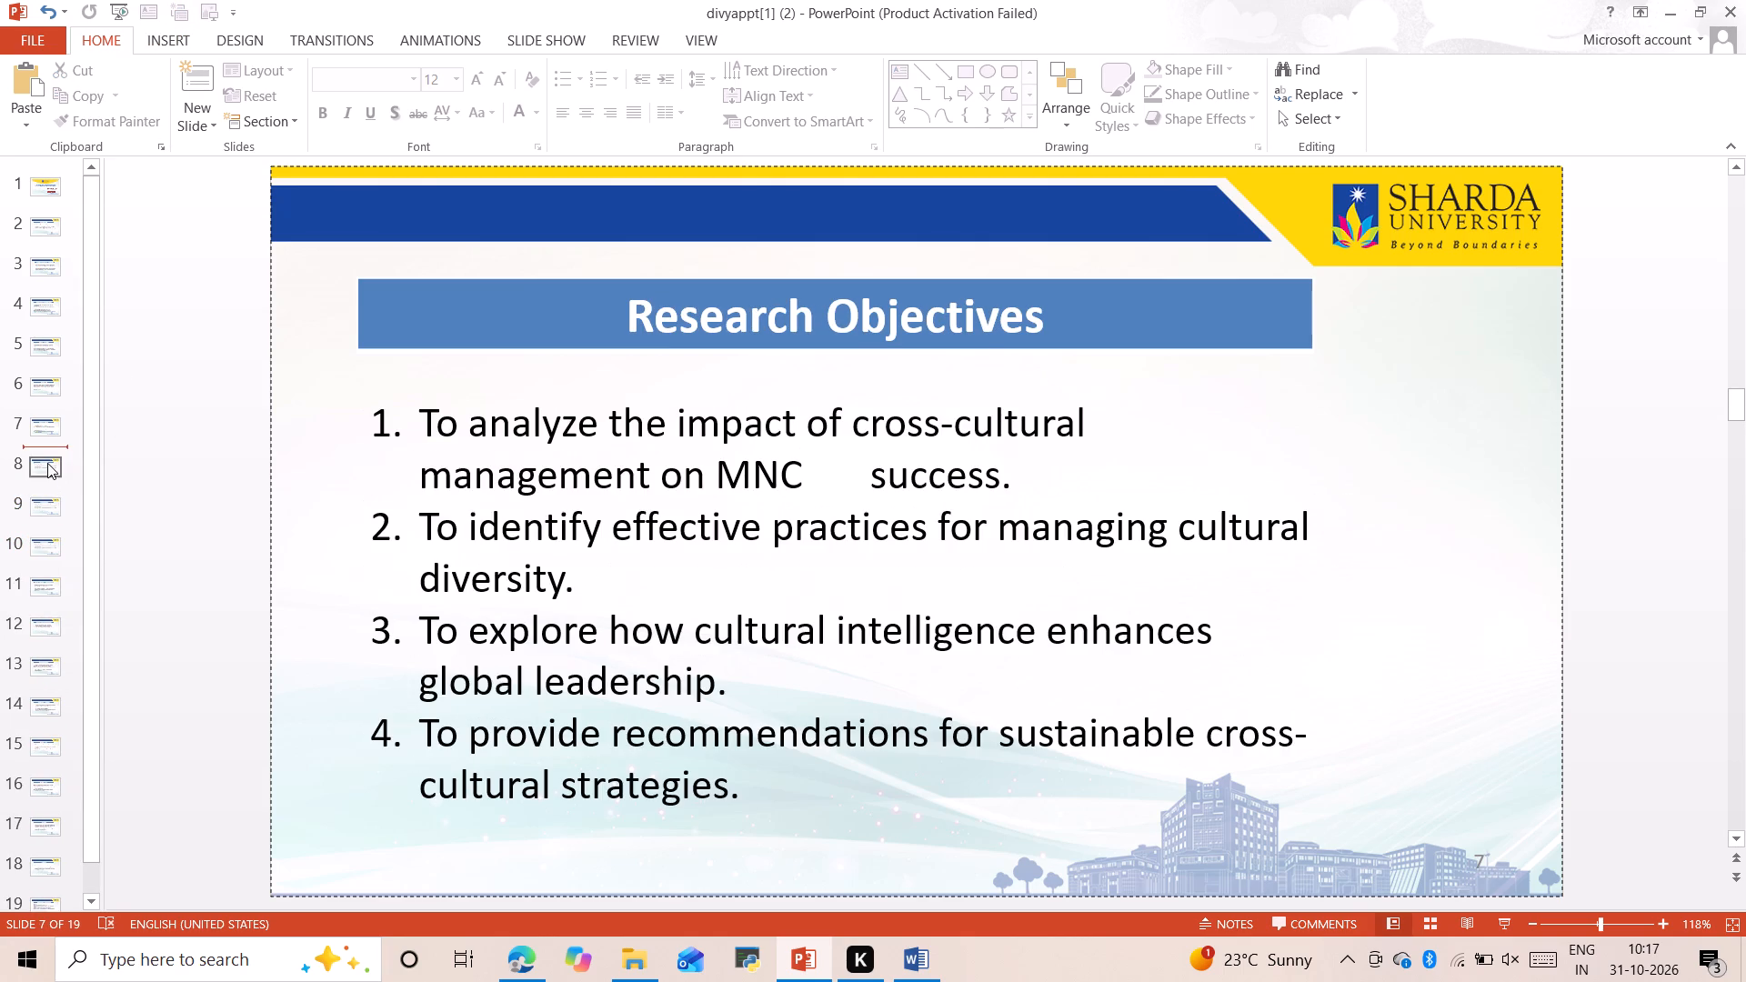
left_click(46, 425)
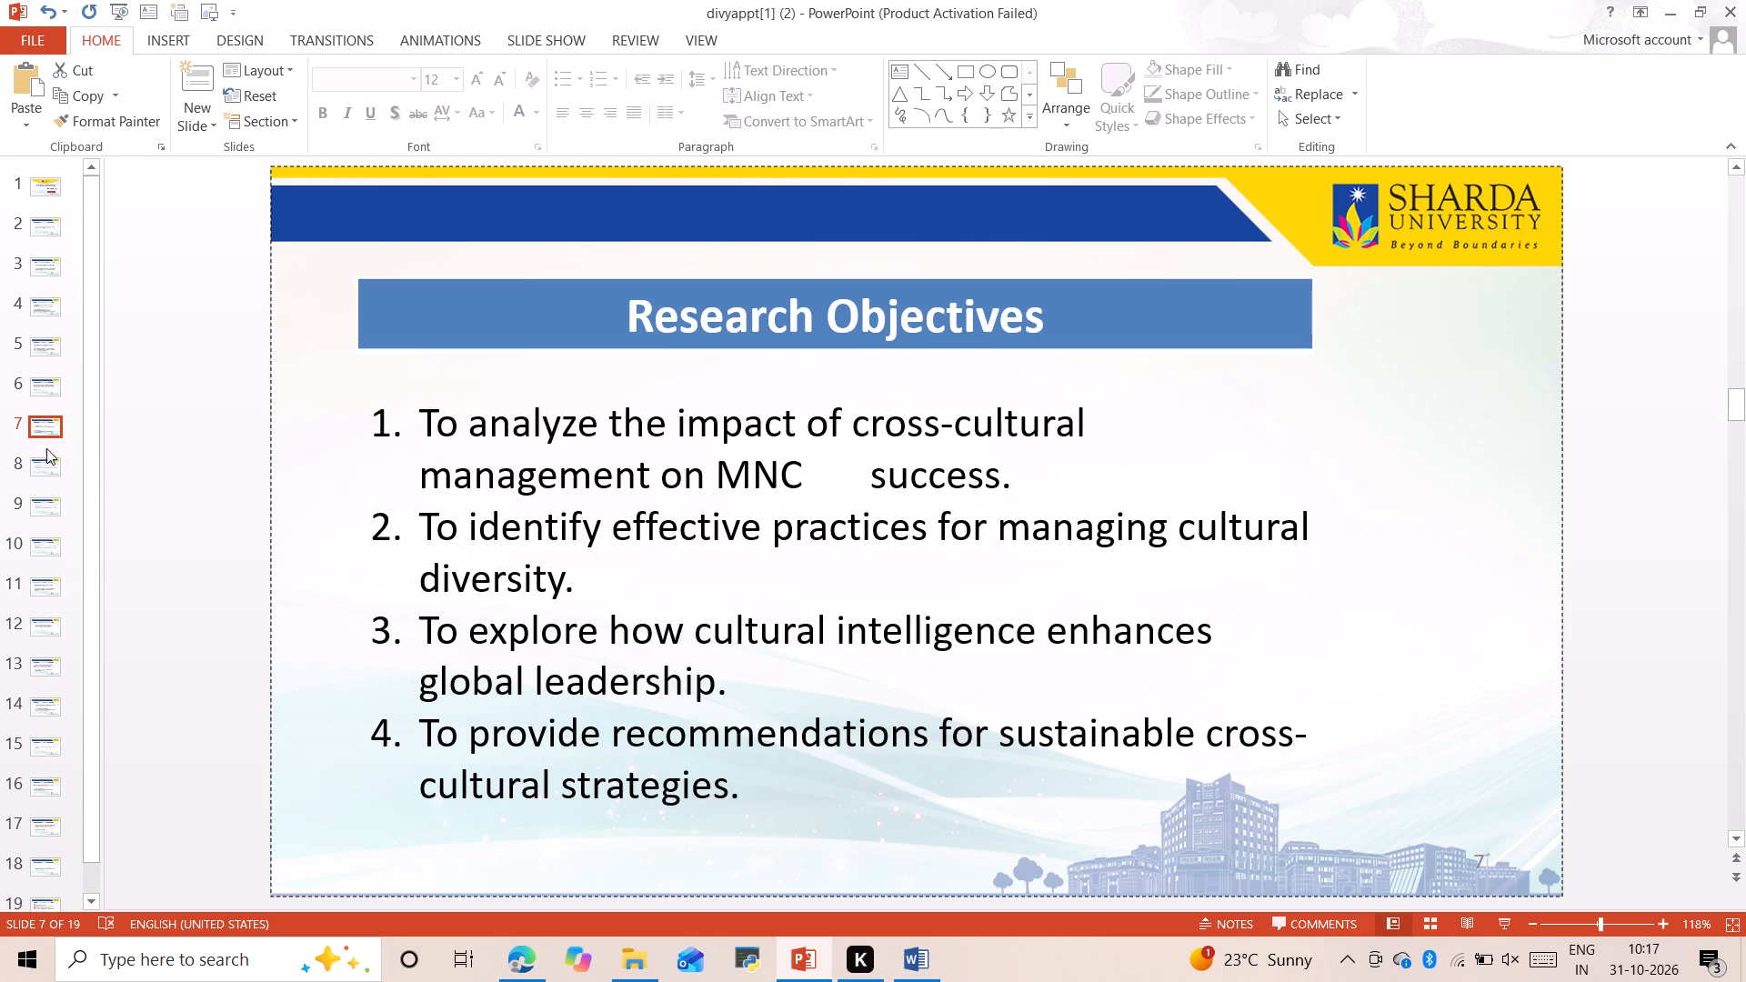
left_click(46, 469)
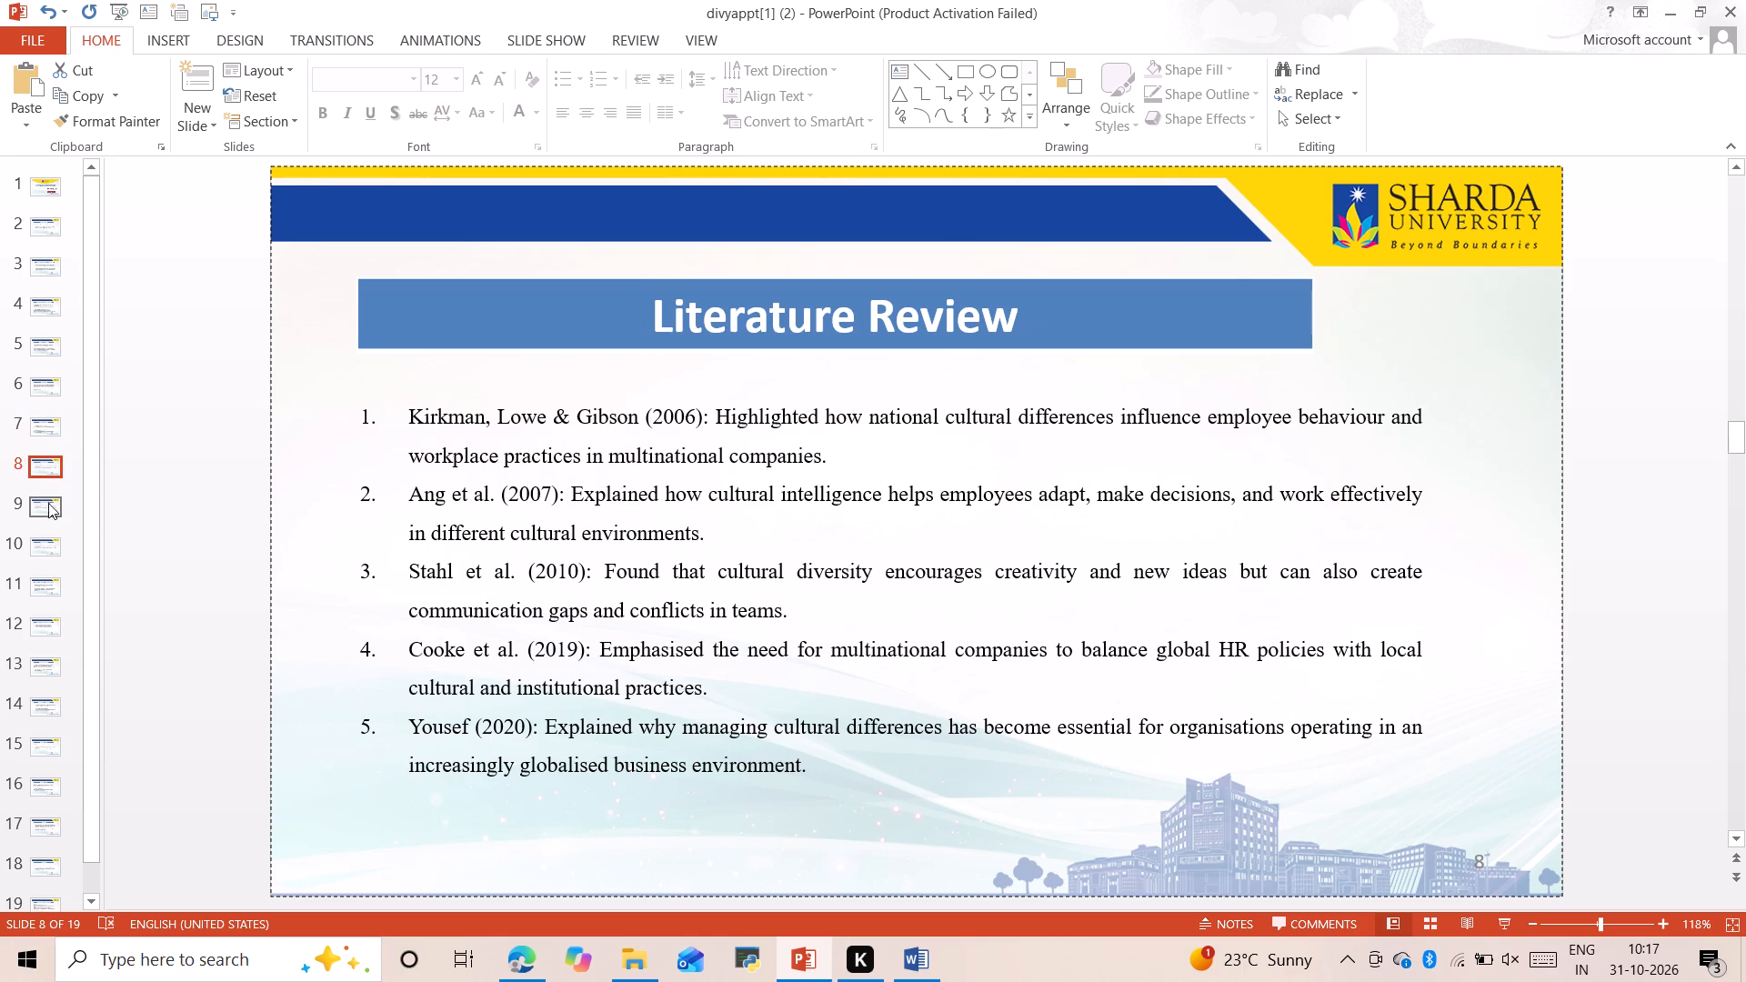
left_click(48, 510)
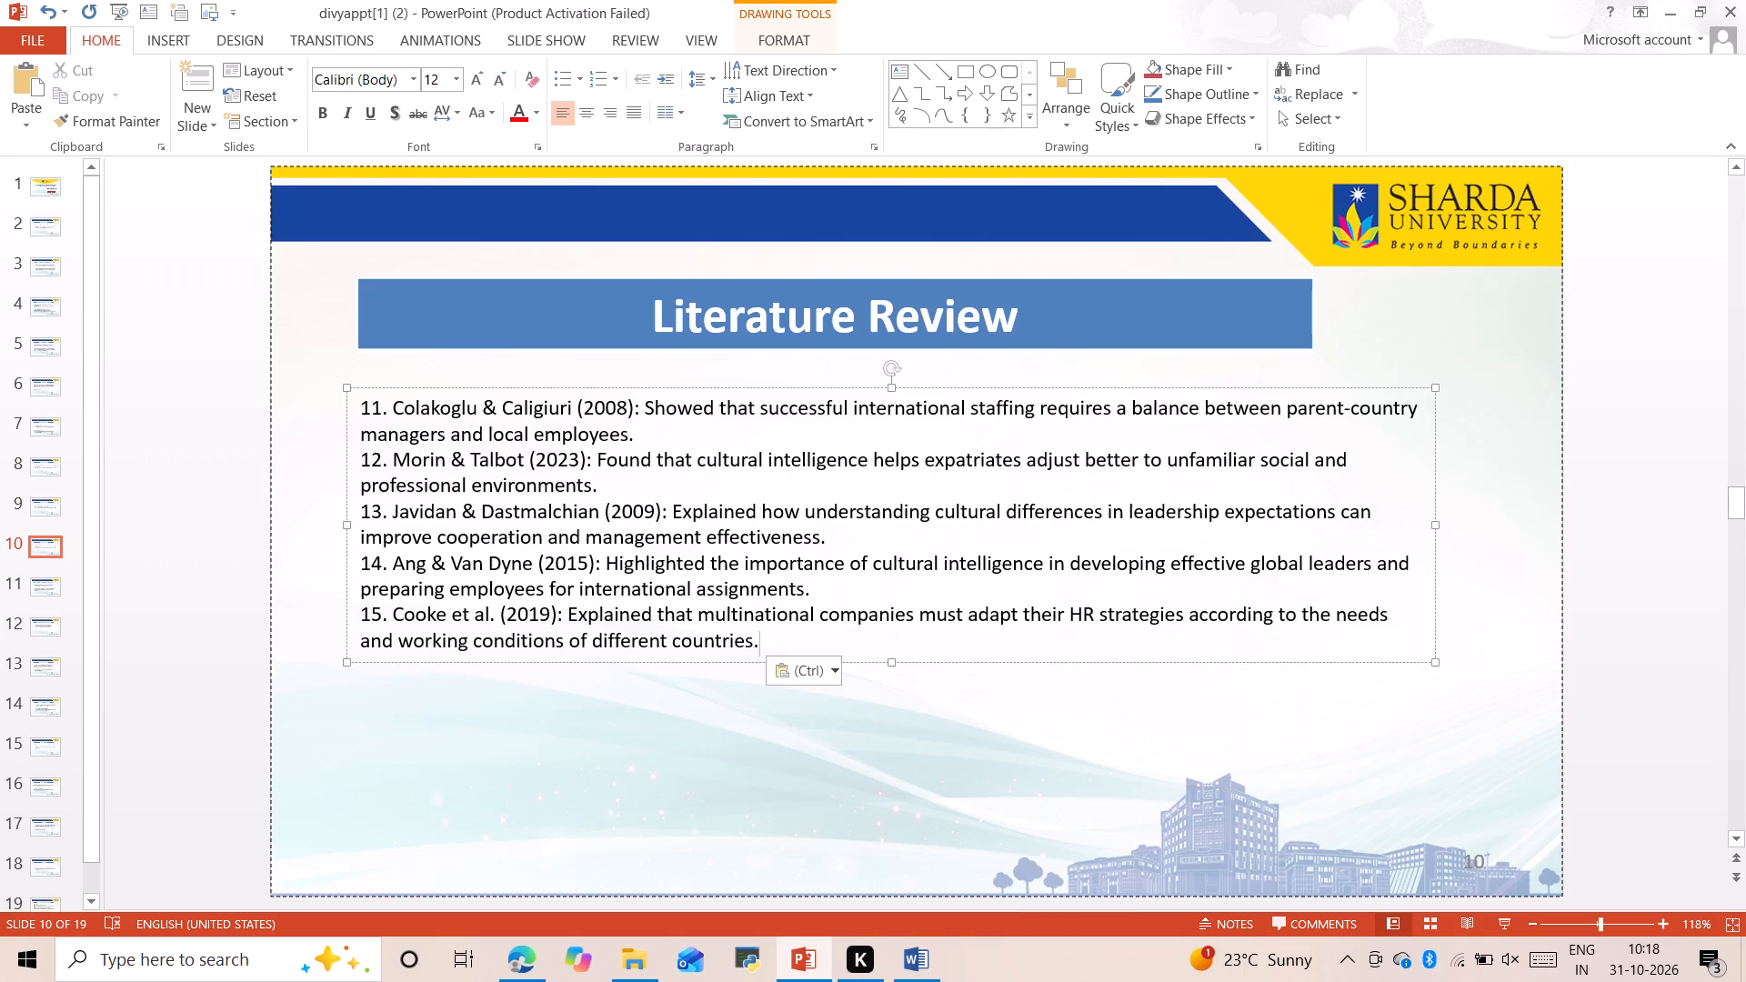
Delete the manually typed numbers 11. to 15. in front of the five reviews on slide 10.
left_click(391, 613)
key("BackSpace")
key("BackSpace")
key("BackSpace")
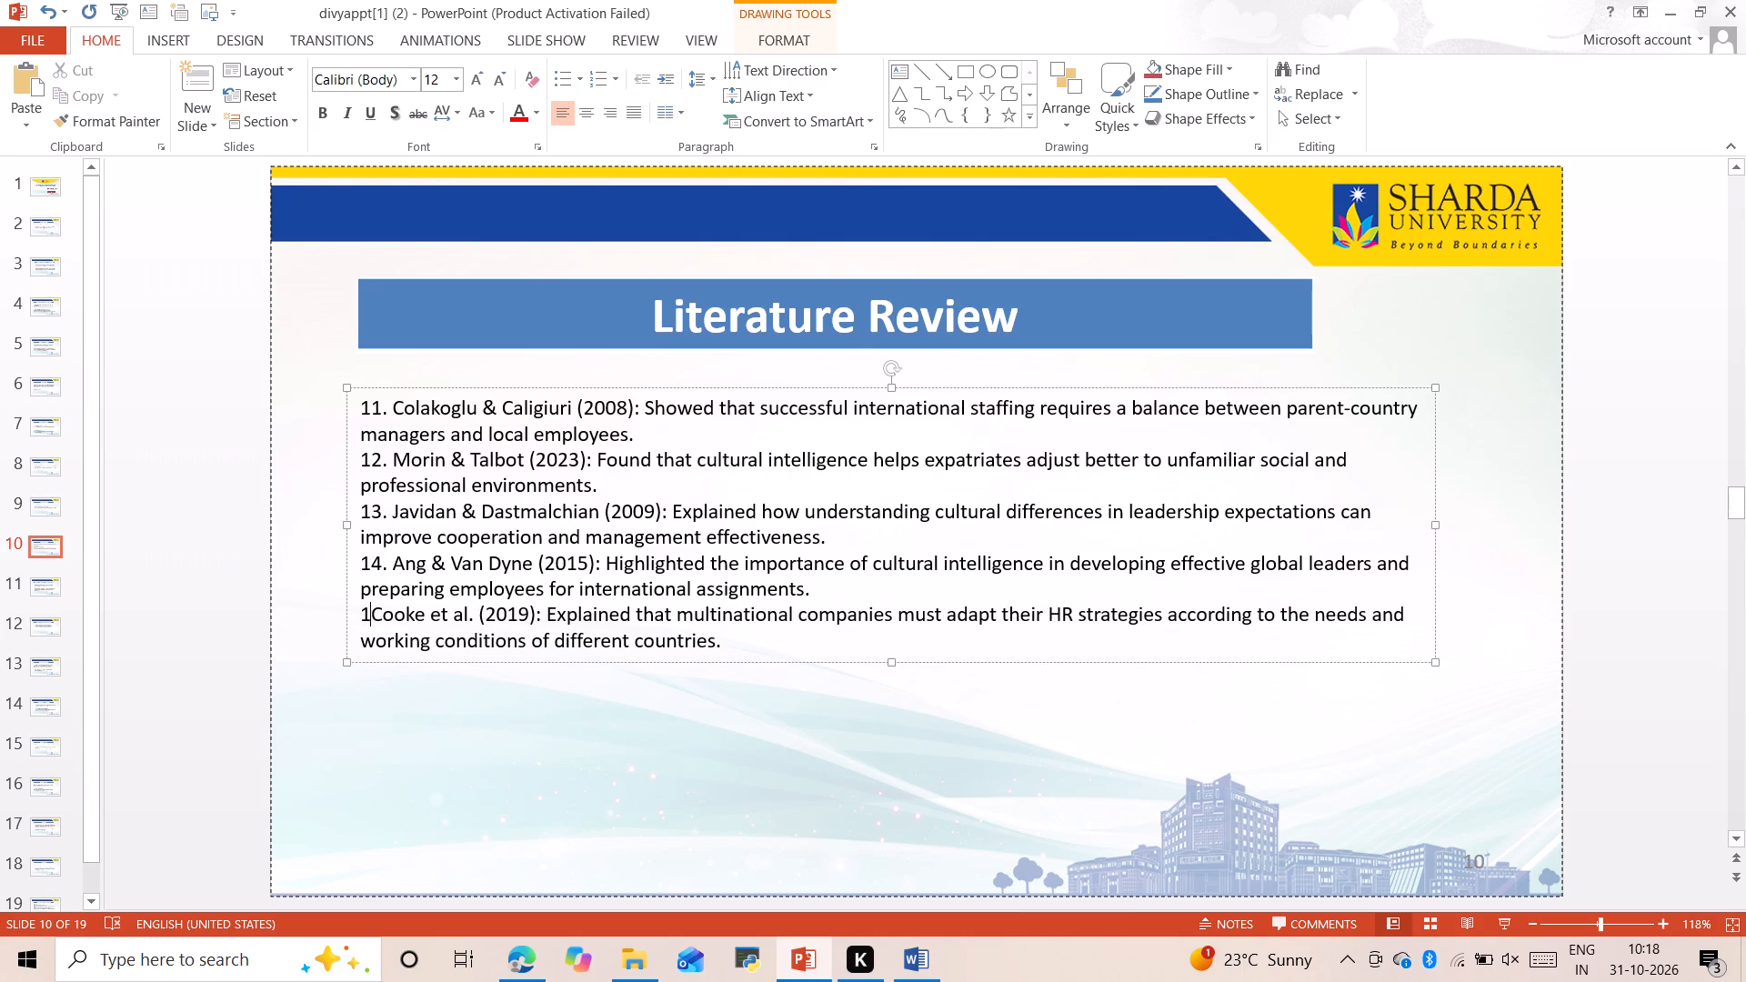
key("BackSpace")
key("Up")
key("Up")
key("Up")
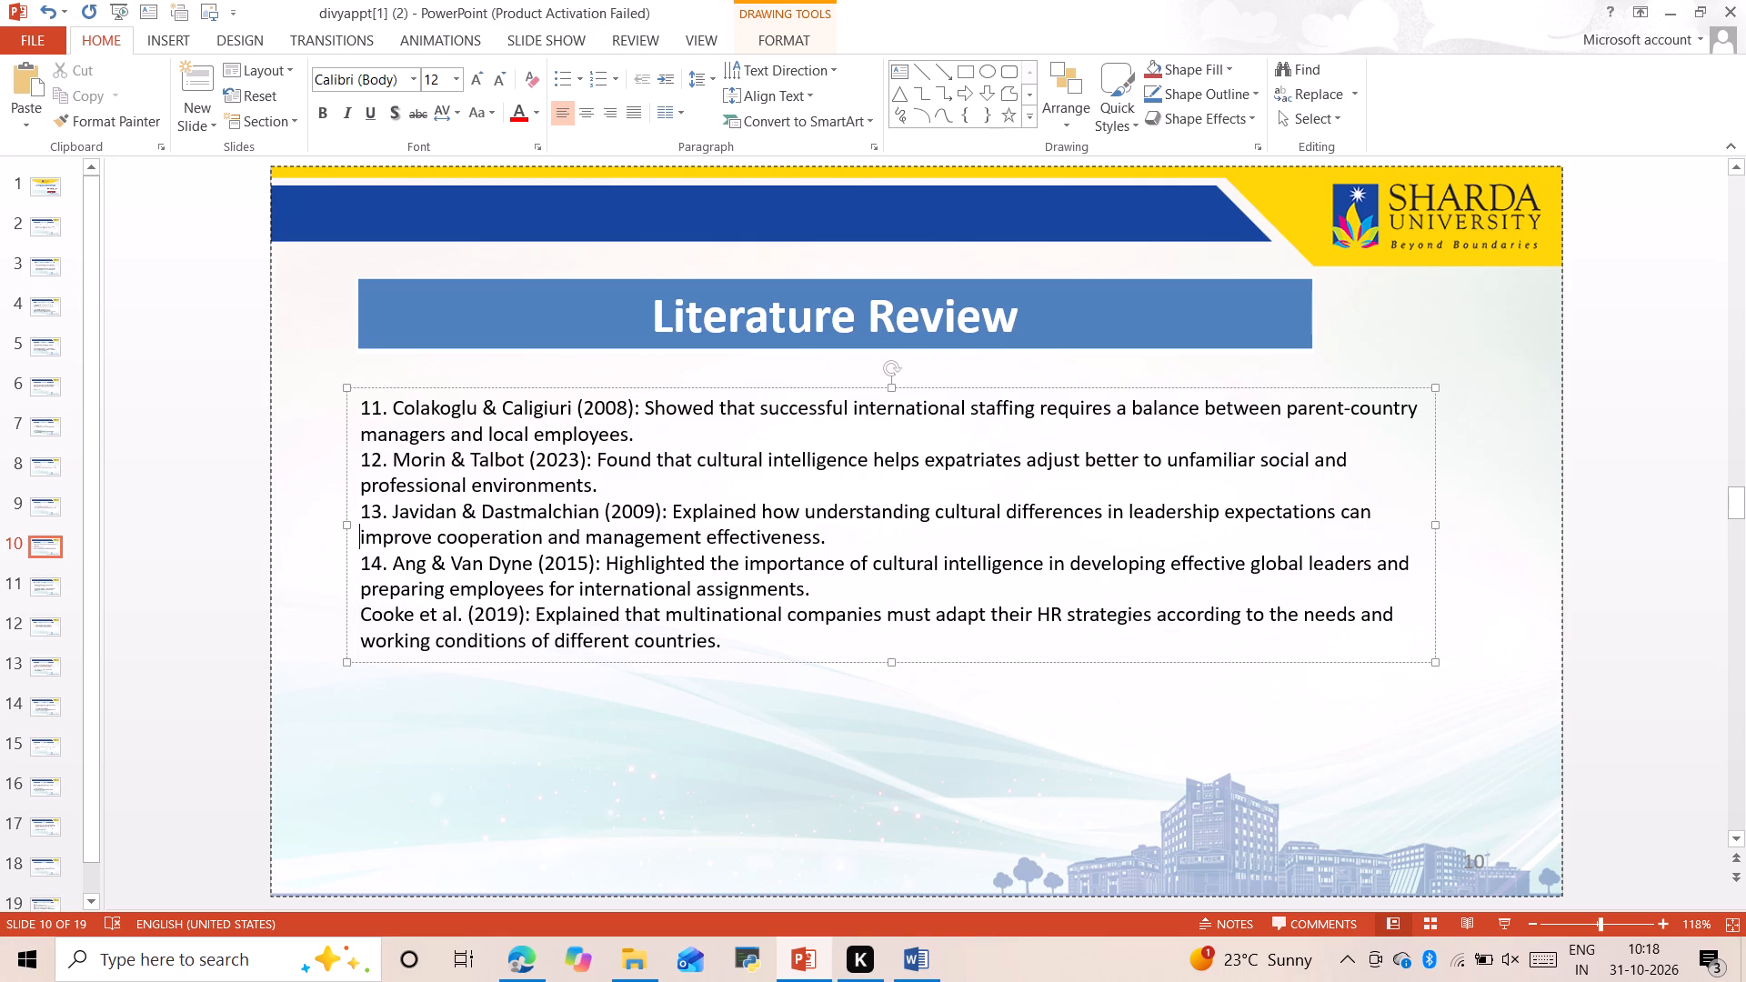
key("Down")
key("Delete")
key("Delete")
key("Delete")
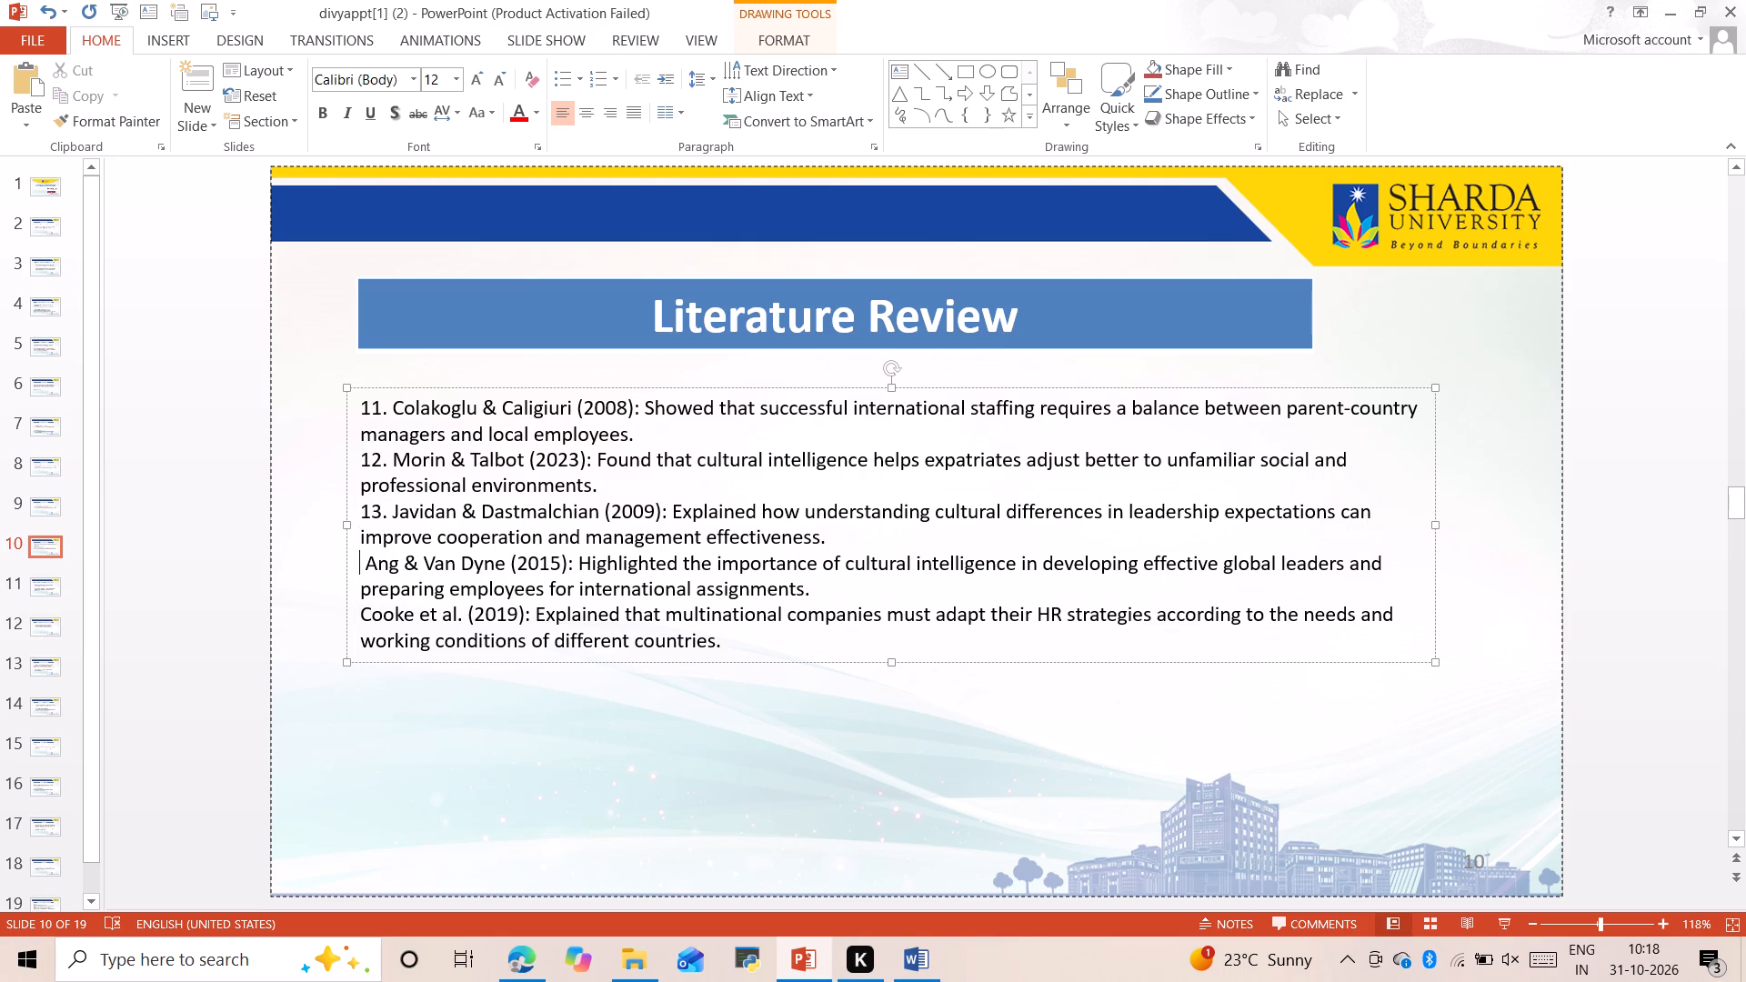
key("Delete")
key("Up")
key("Up")
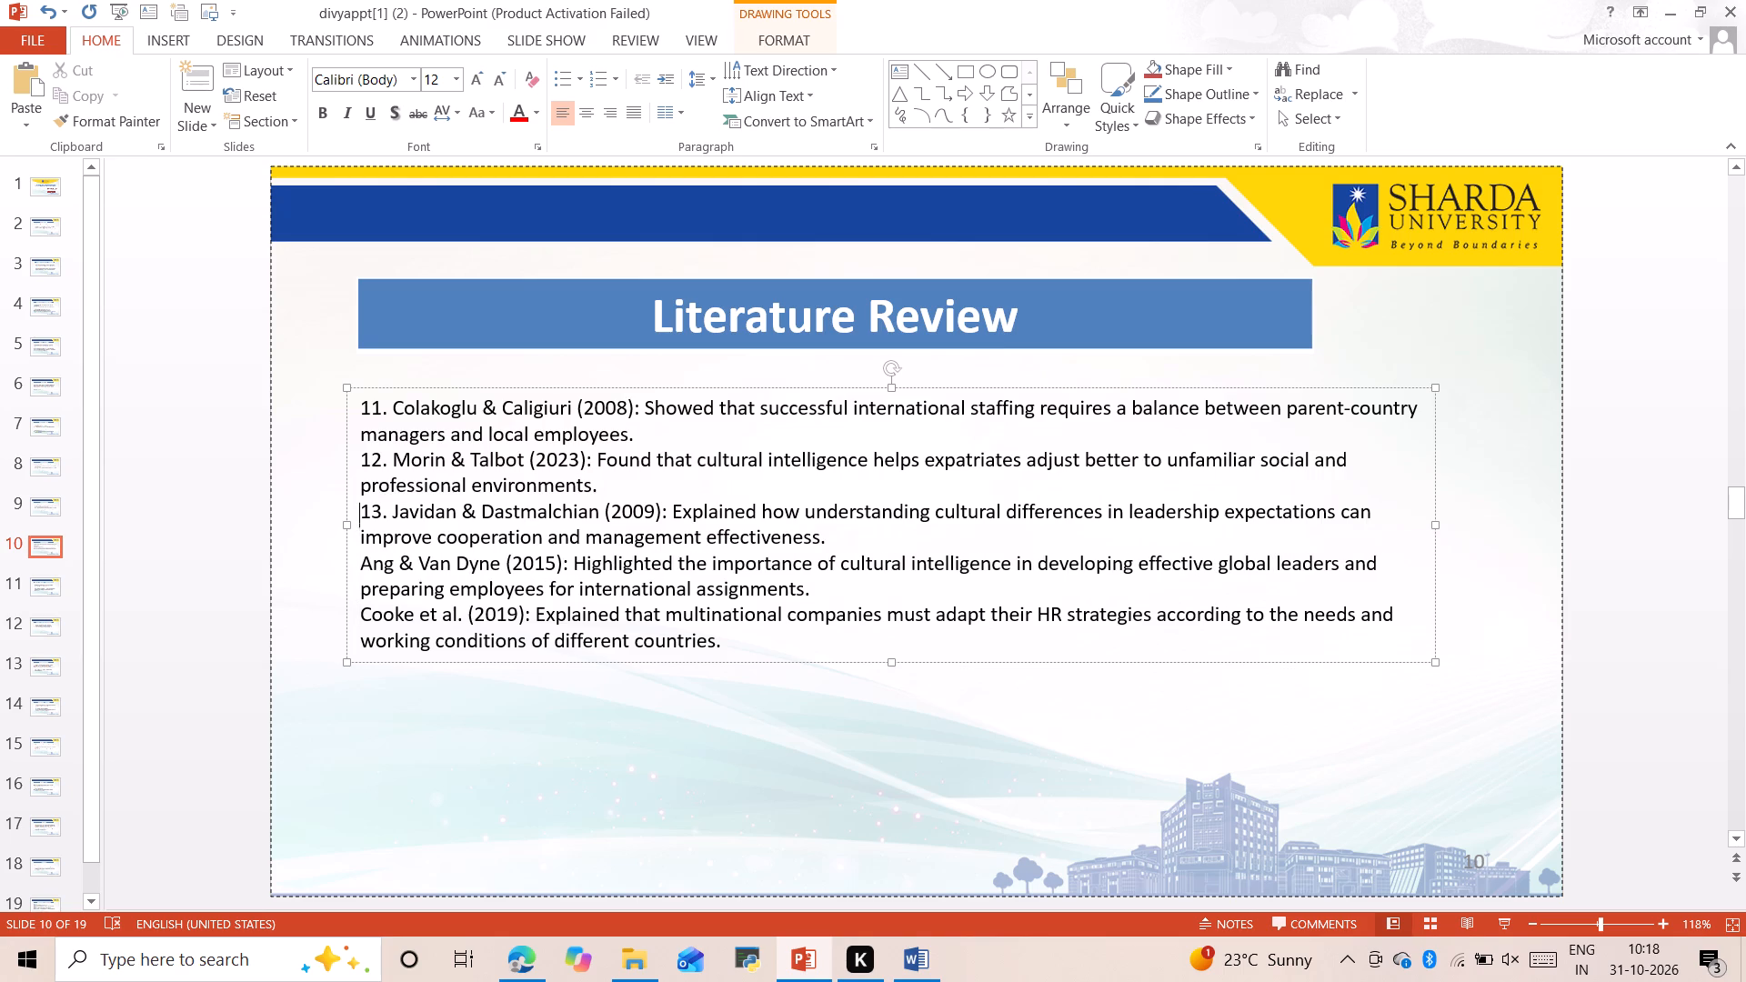
key("Delete")
key("Delete")
key("Delete")
key("Delete")
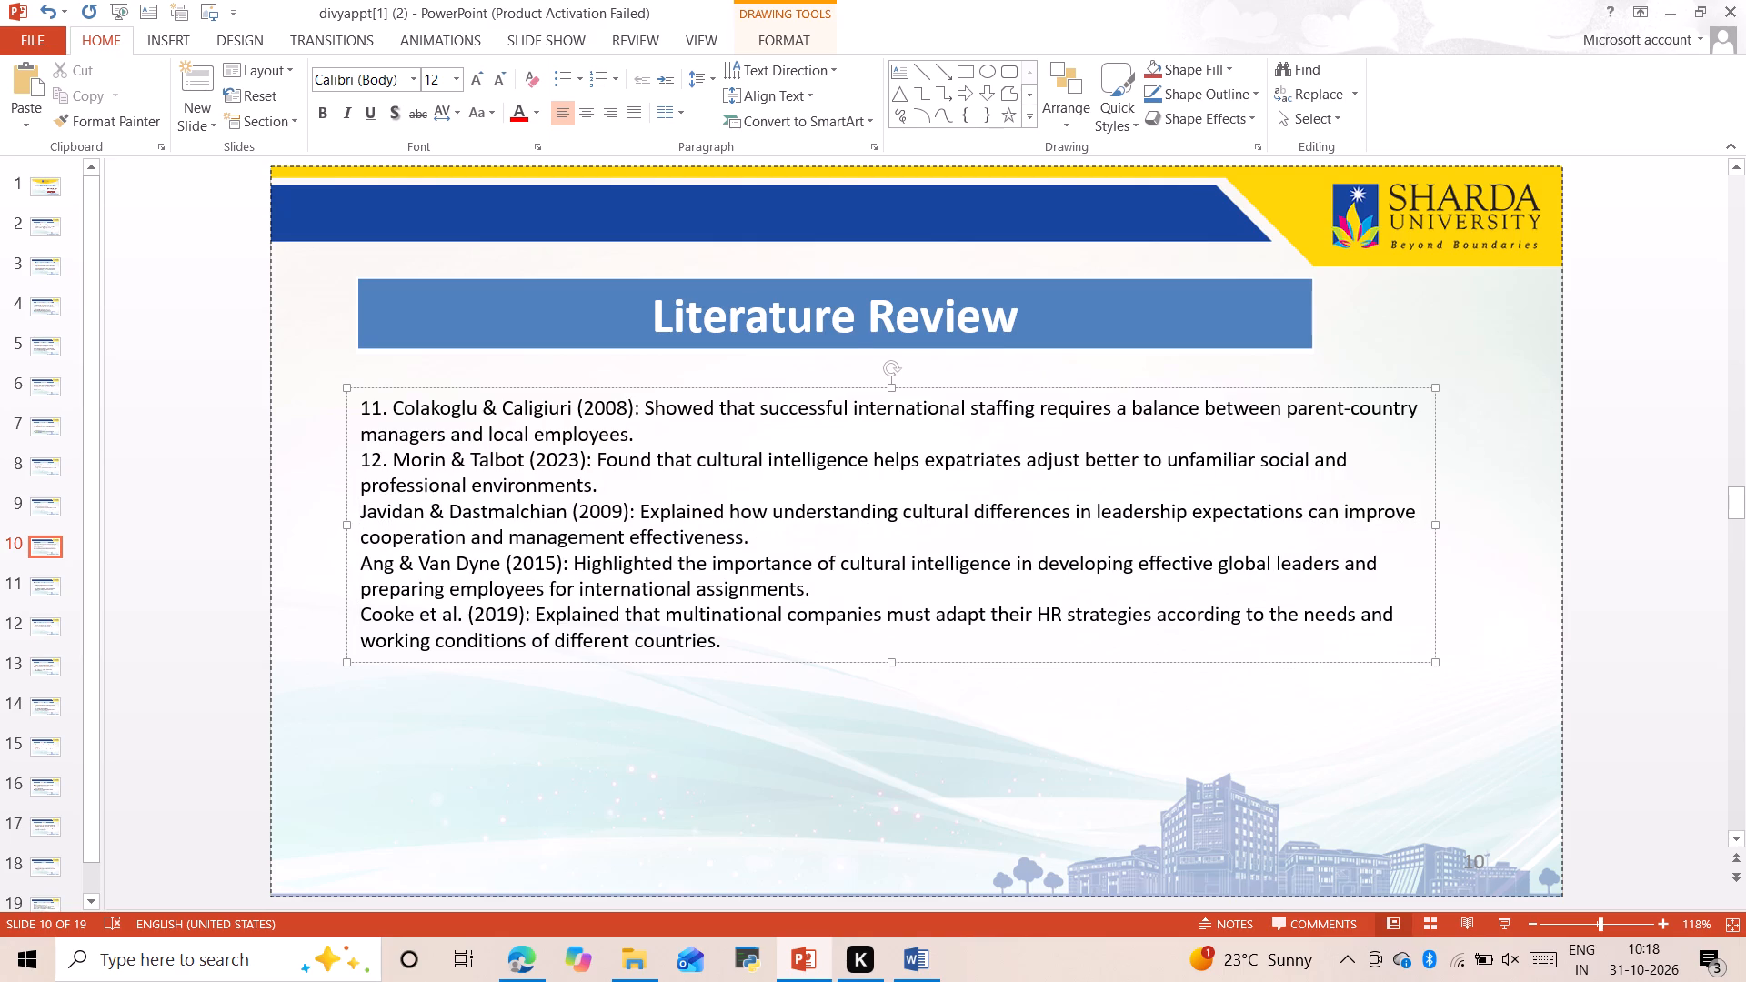
key("Up")
key("Up")
key("Delete")
key("Delete")
key("Delete")
key("Delete")
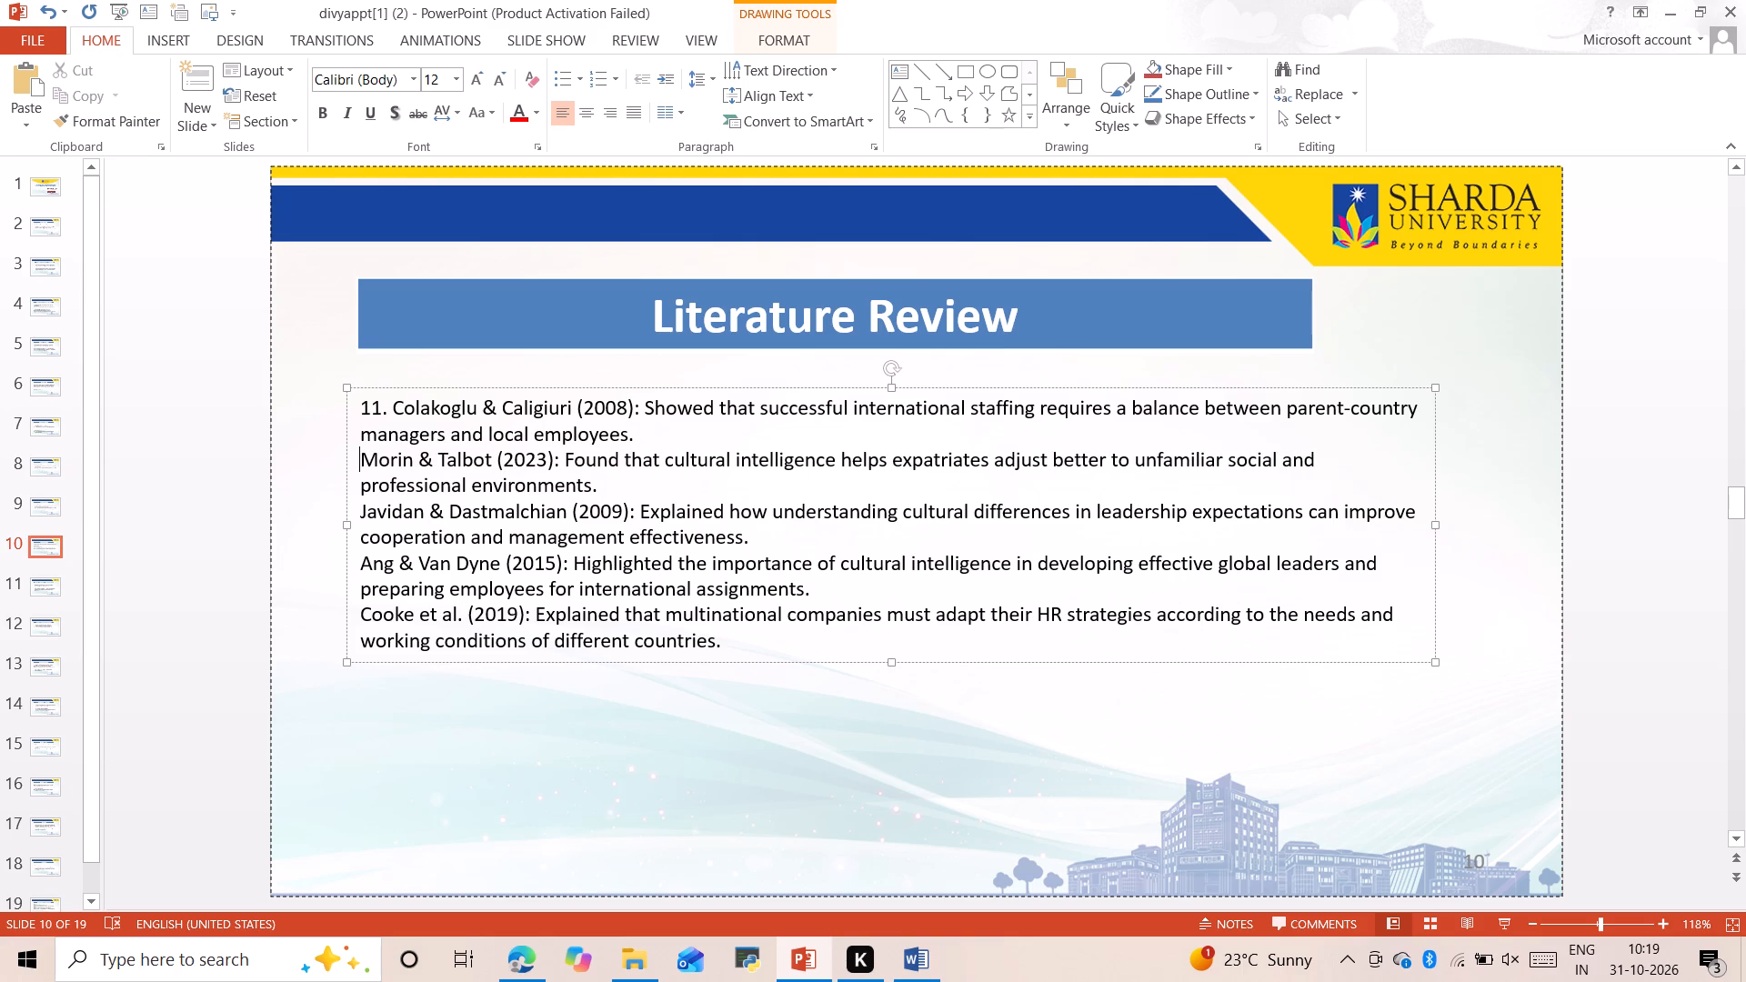
key("Up")
key("Up")
key("Delete")
key("Delete")
key("Delete")
key("Delete")
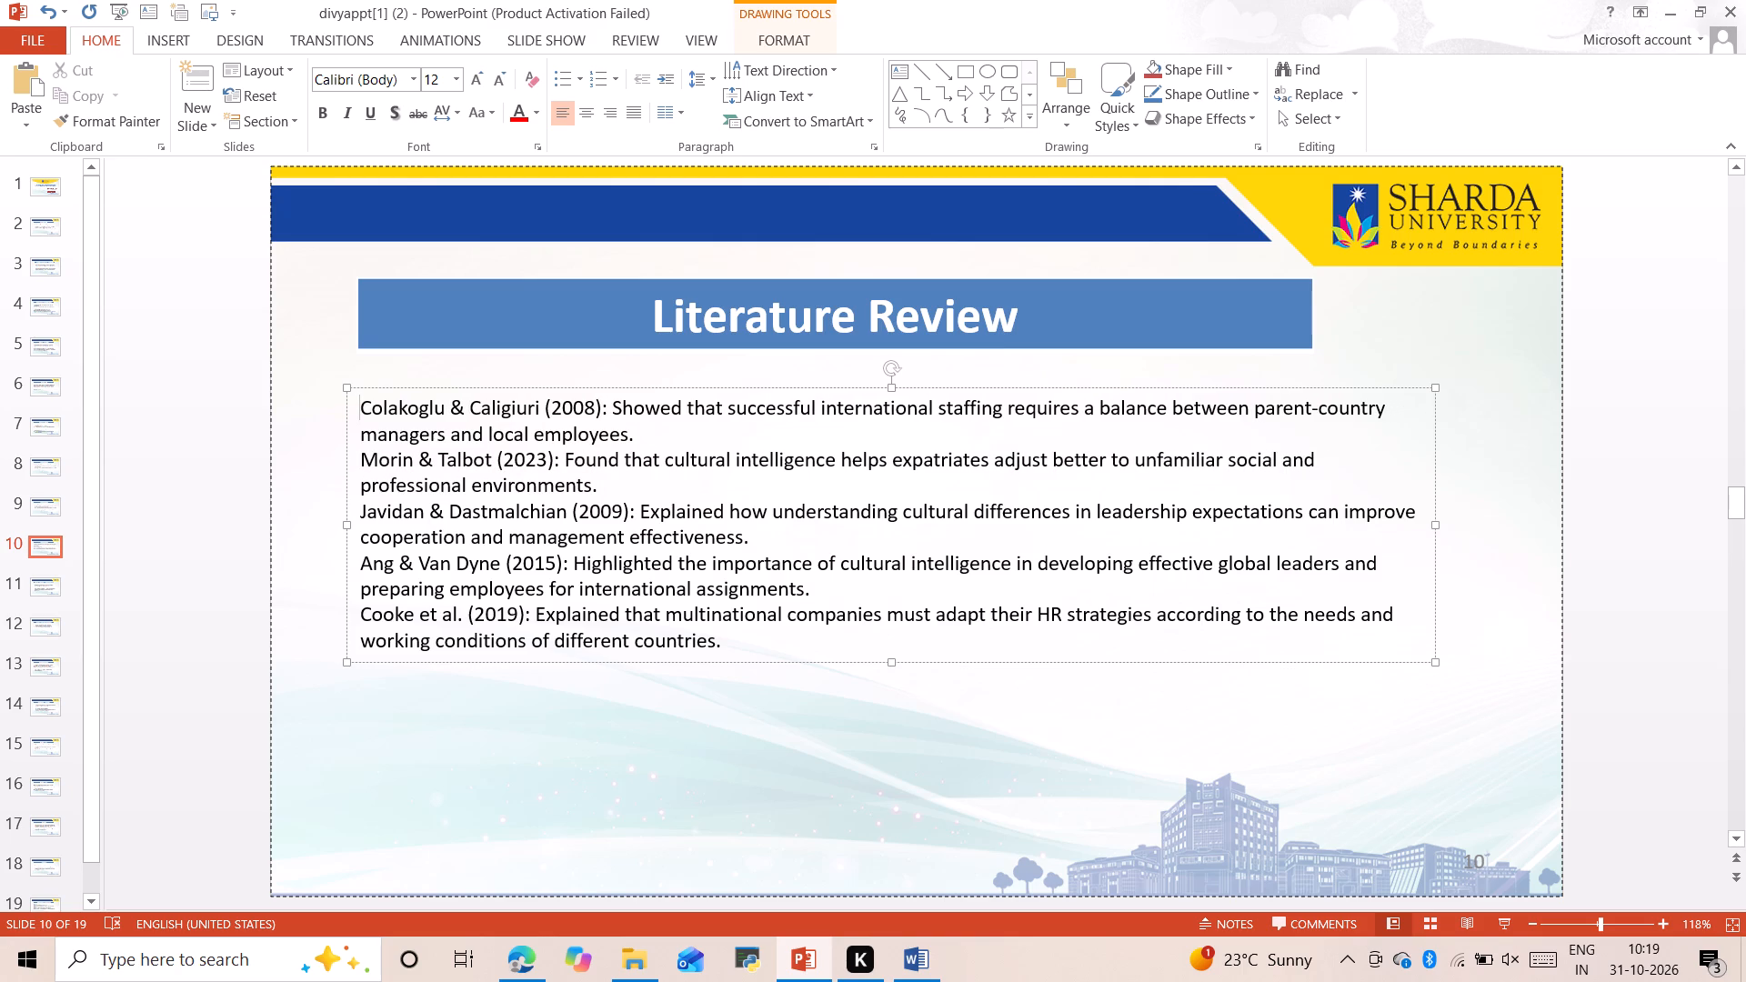
Set all five reviews on slide 10 in Times New Roman.
key("ctrl+a")
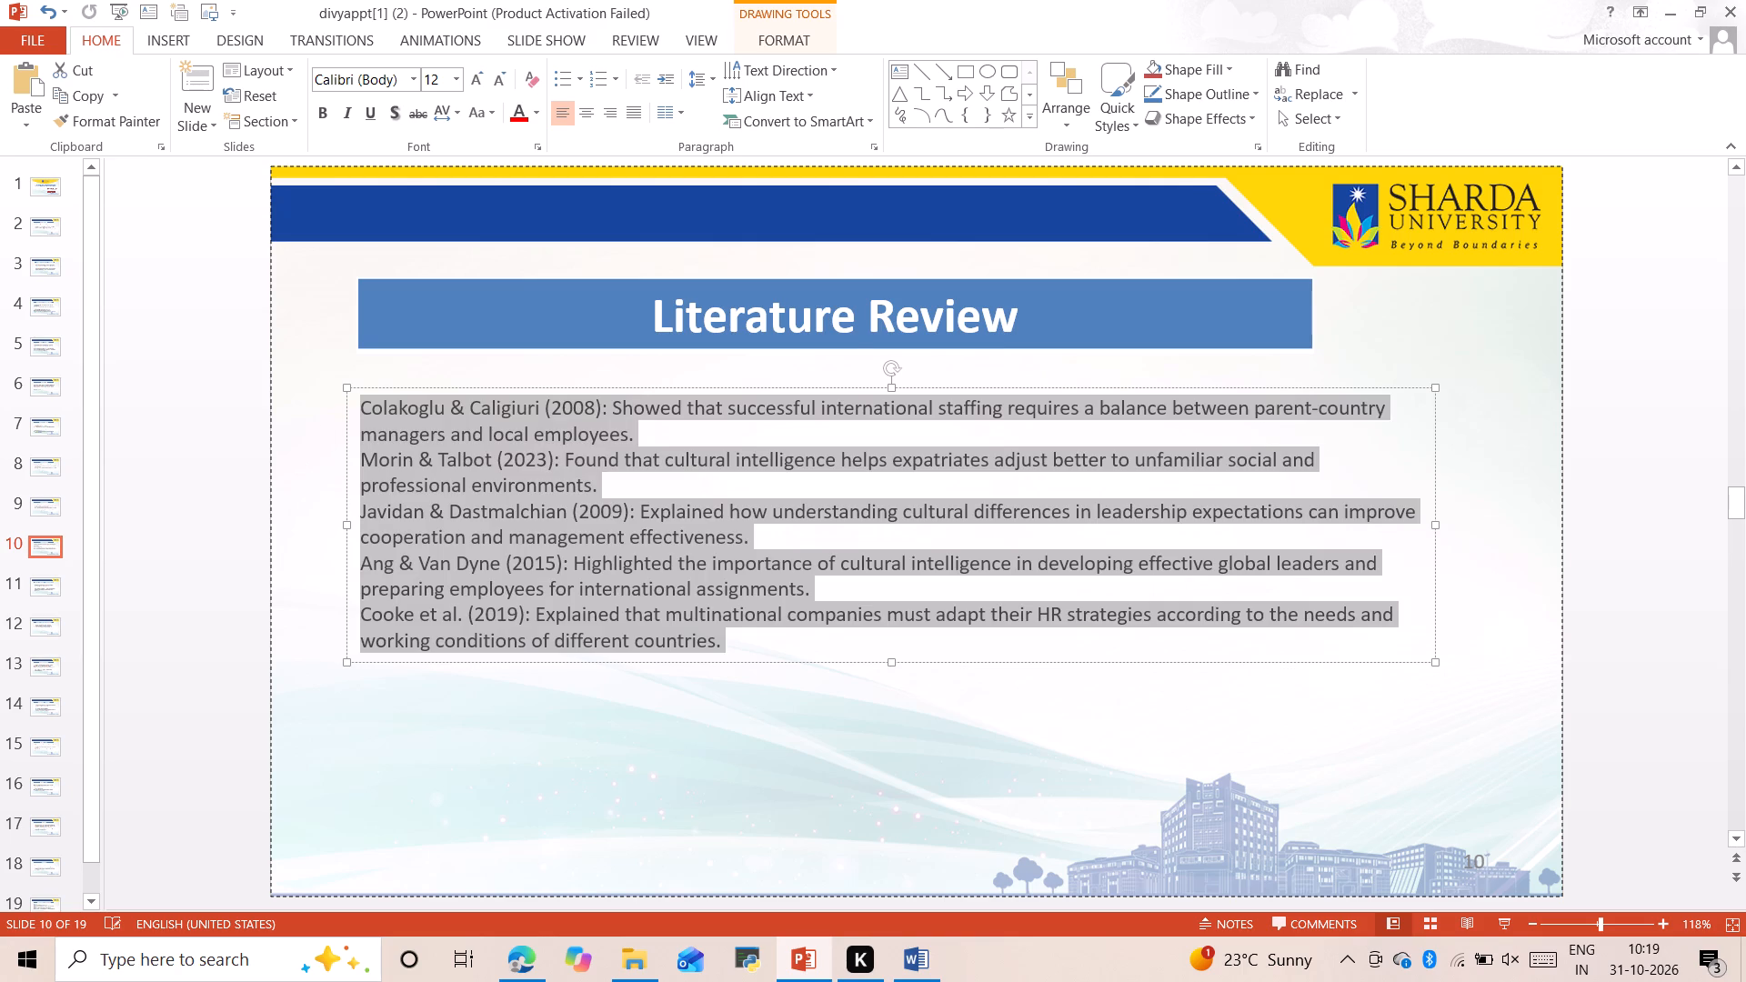
left_click(401, 73)
type("time")
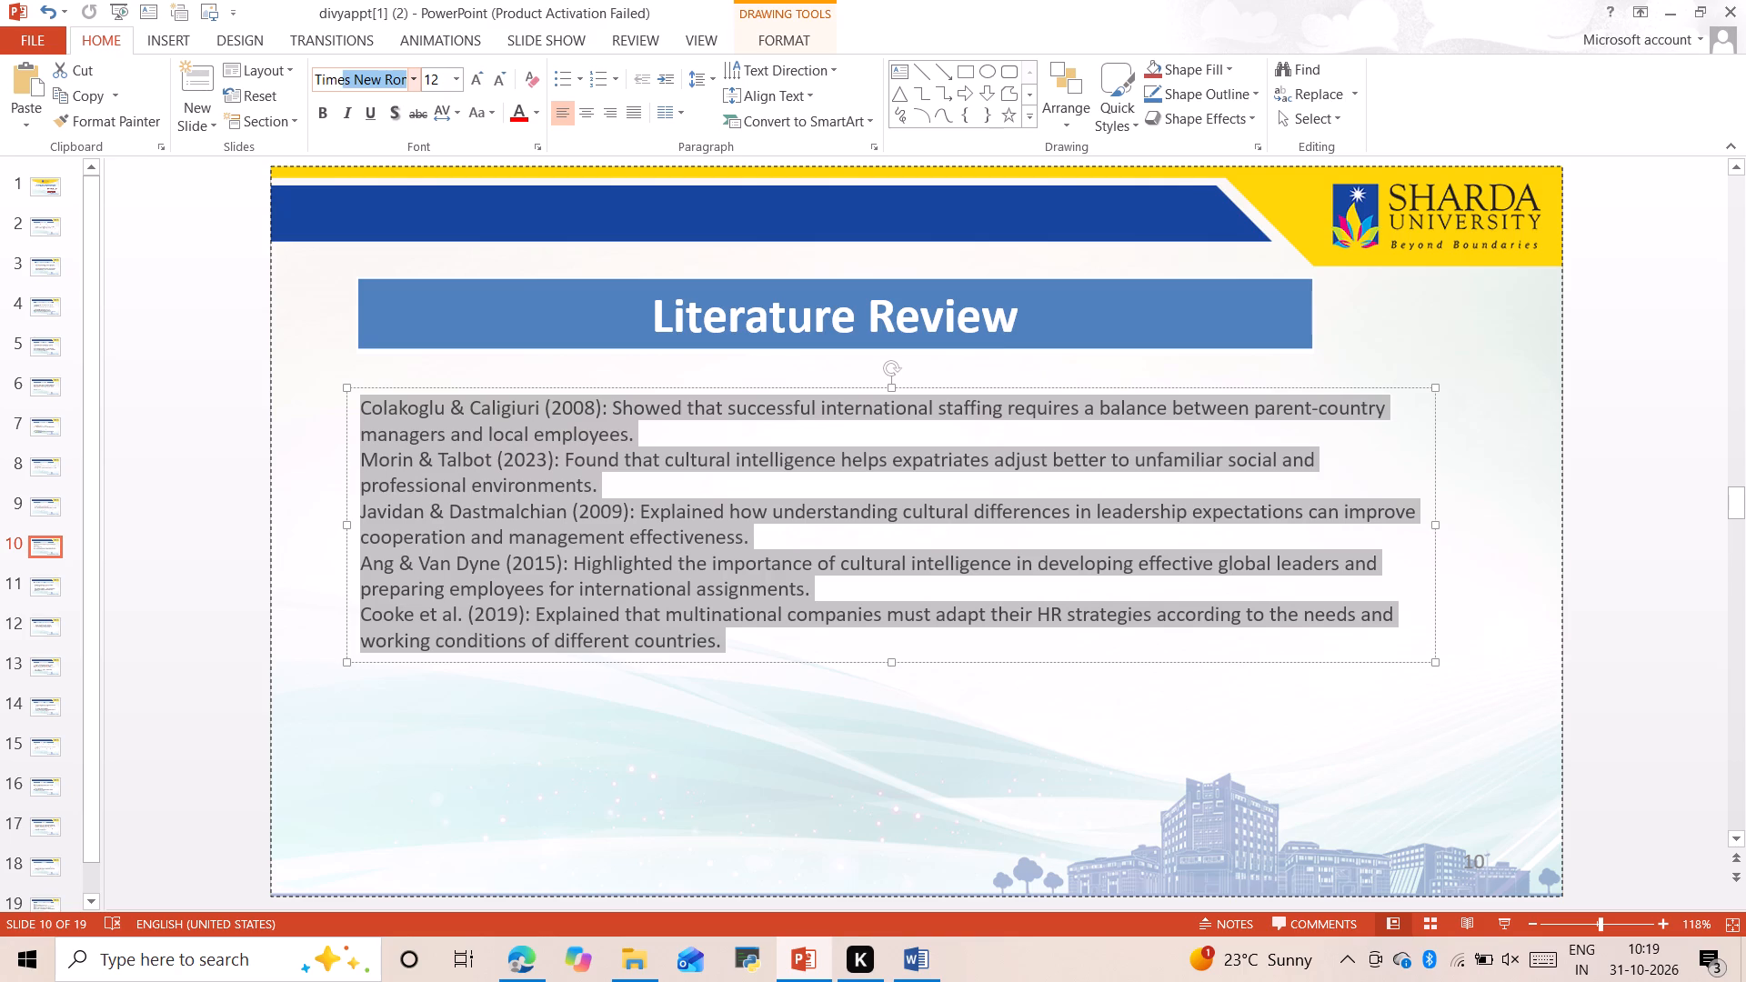
key("Right")
key("Return")
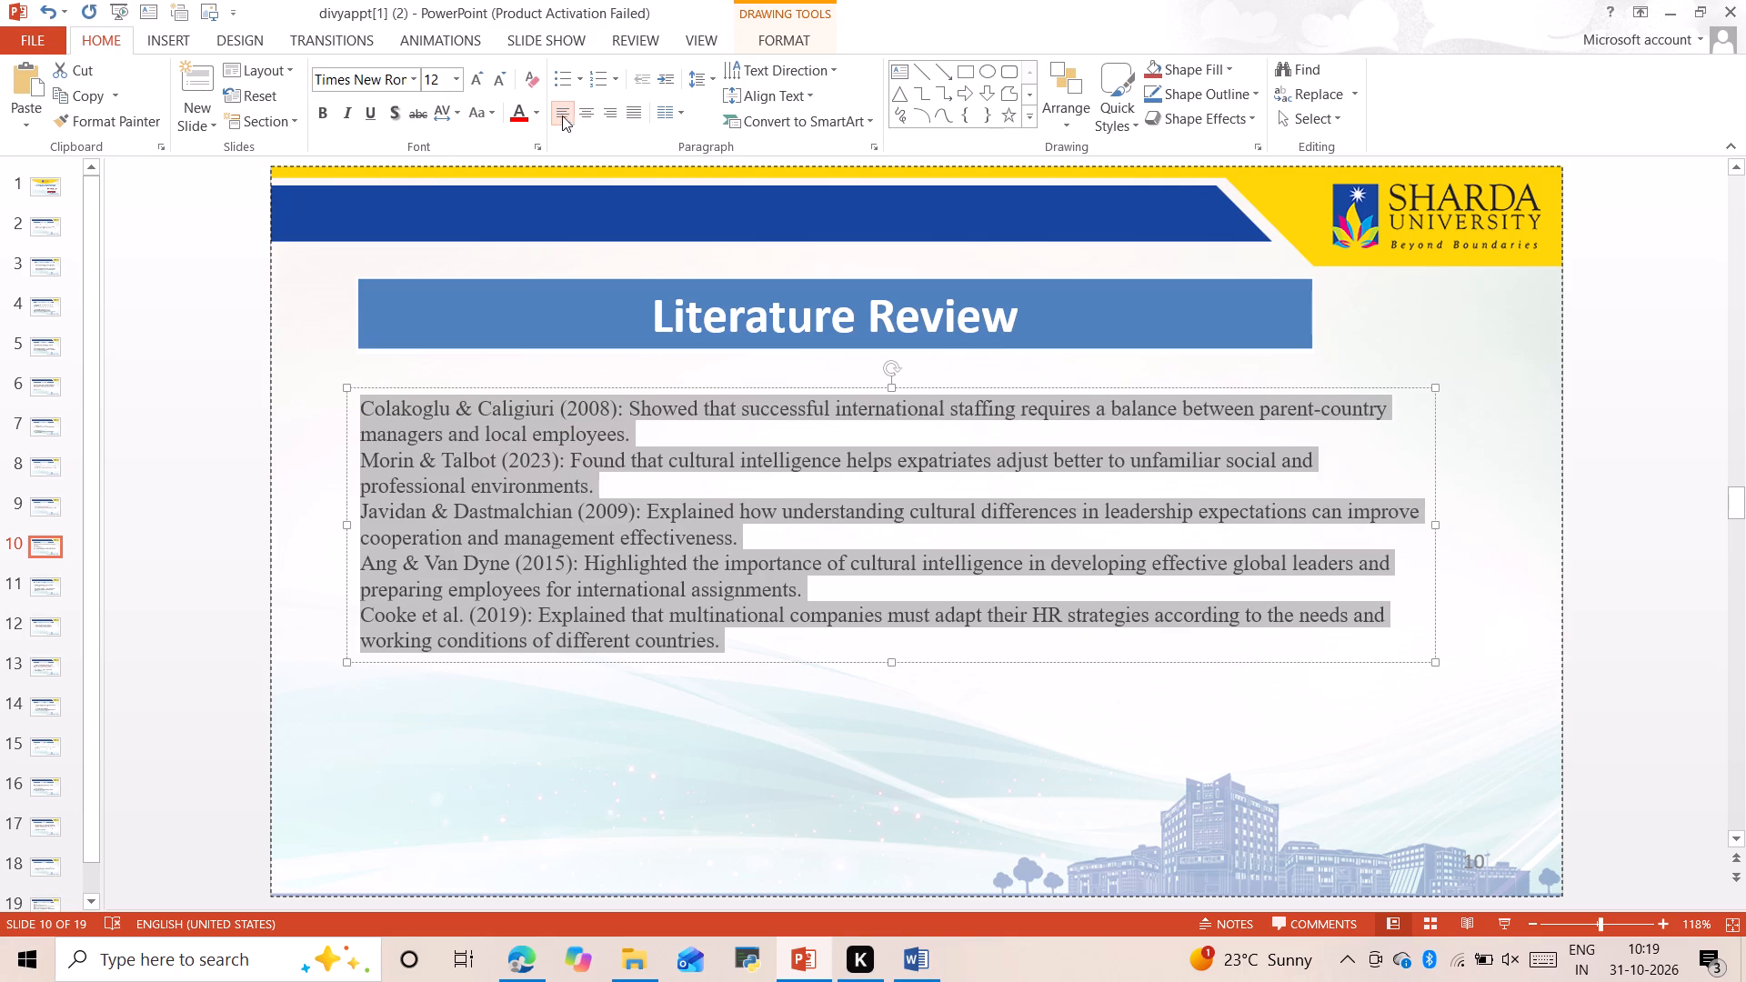
Justify the five reviews on slide 10 and set their line spacing to 1.5.
left_click(635, 115)
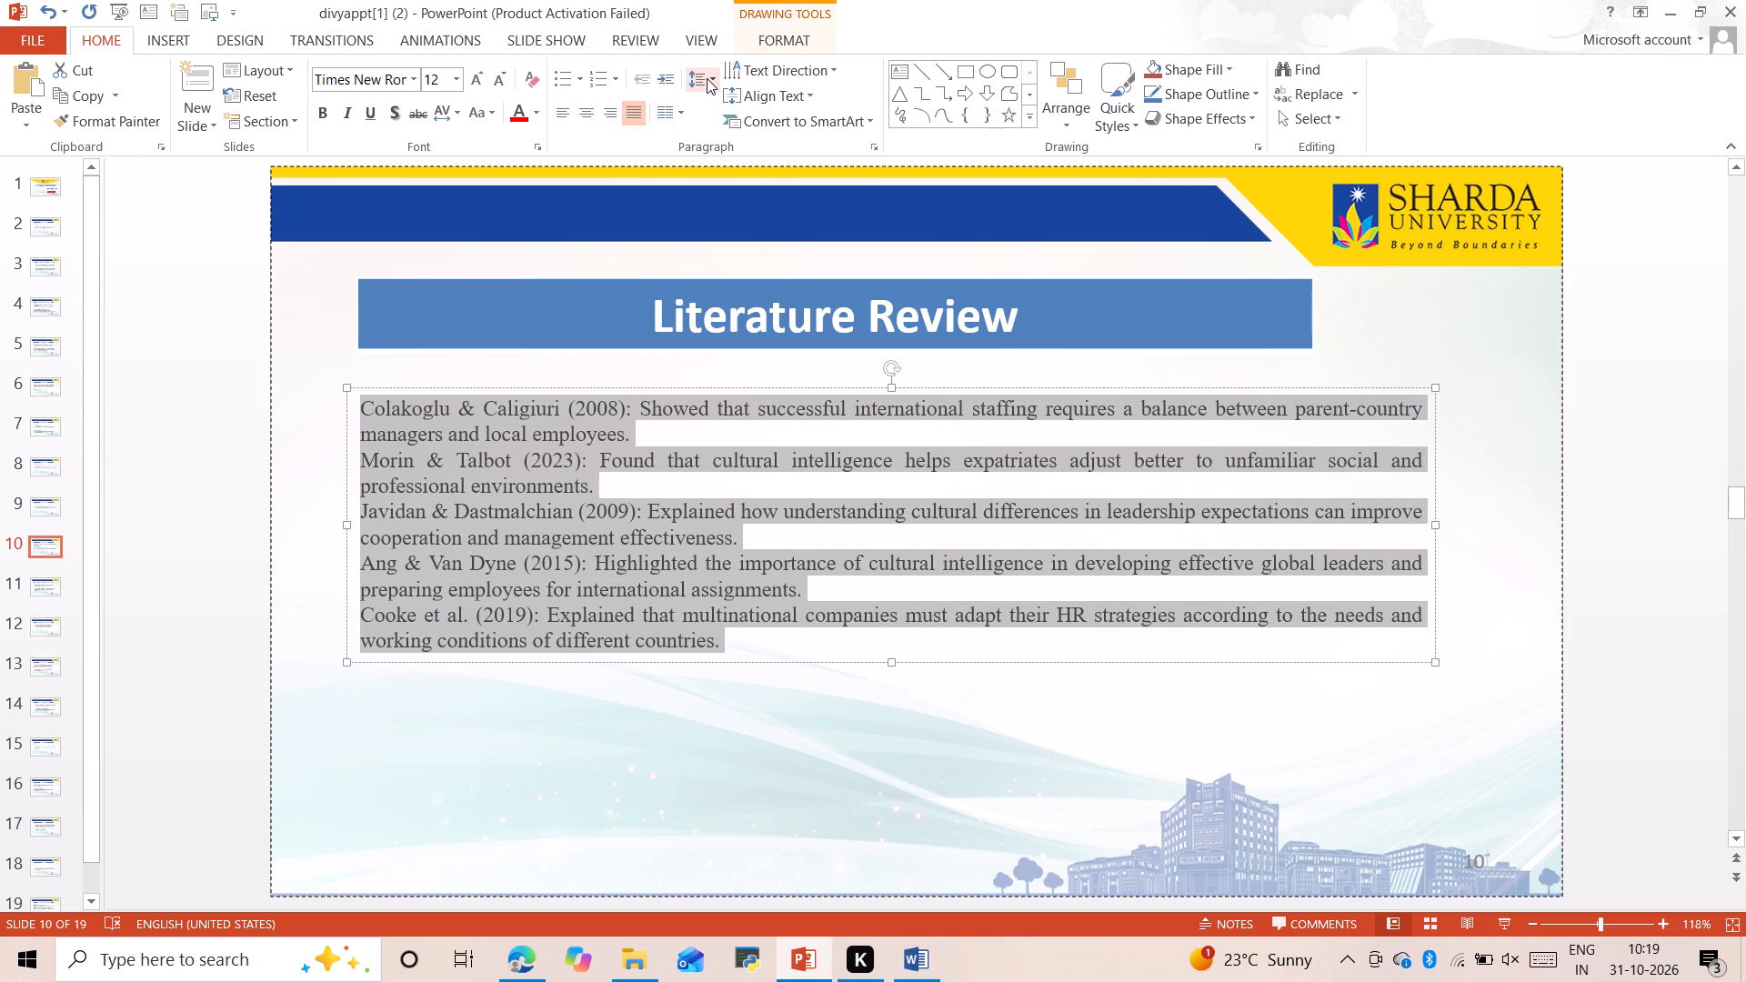
left_click(707, 78)
left_click(731, 142)
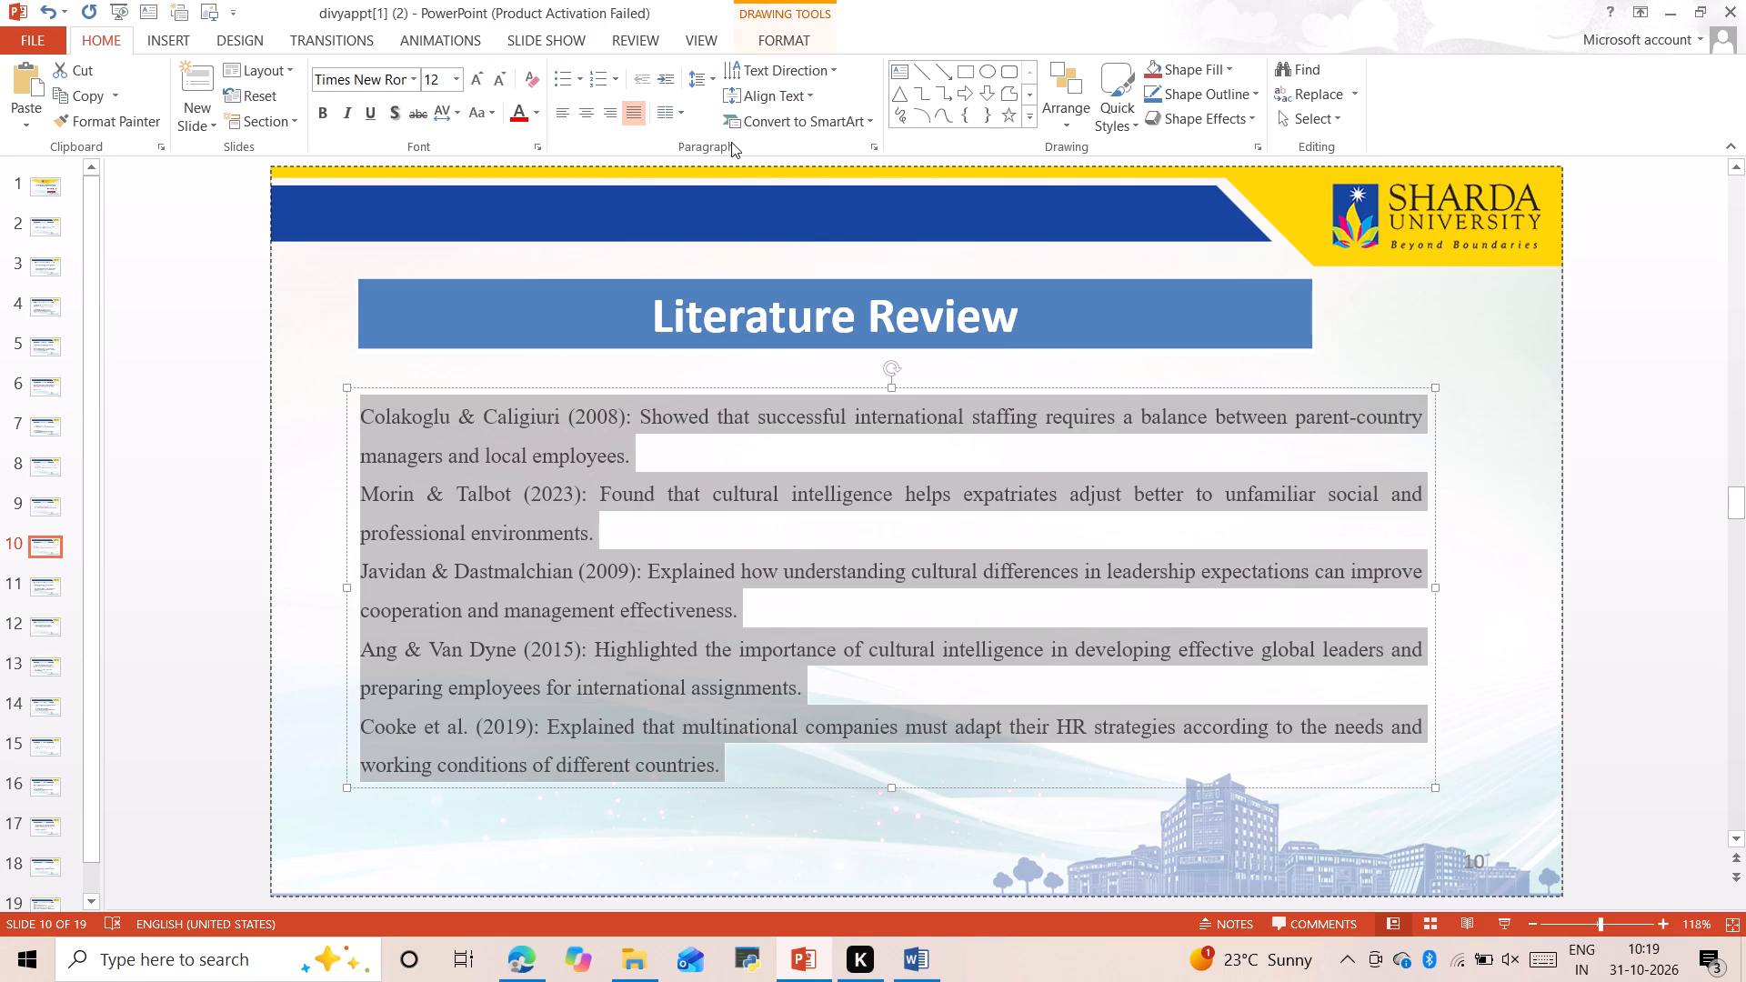
Apply automatic 1. 2. 3. style numbering to the five reviews on slide 10, starting at 11.
left_click(597, 75)
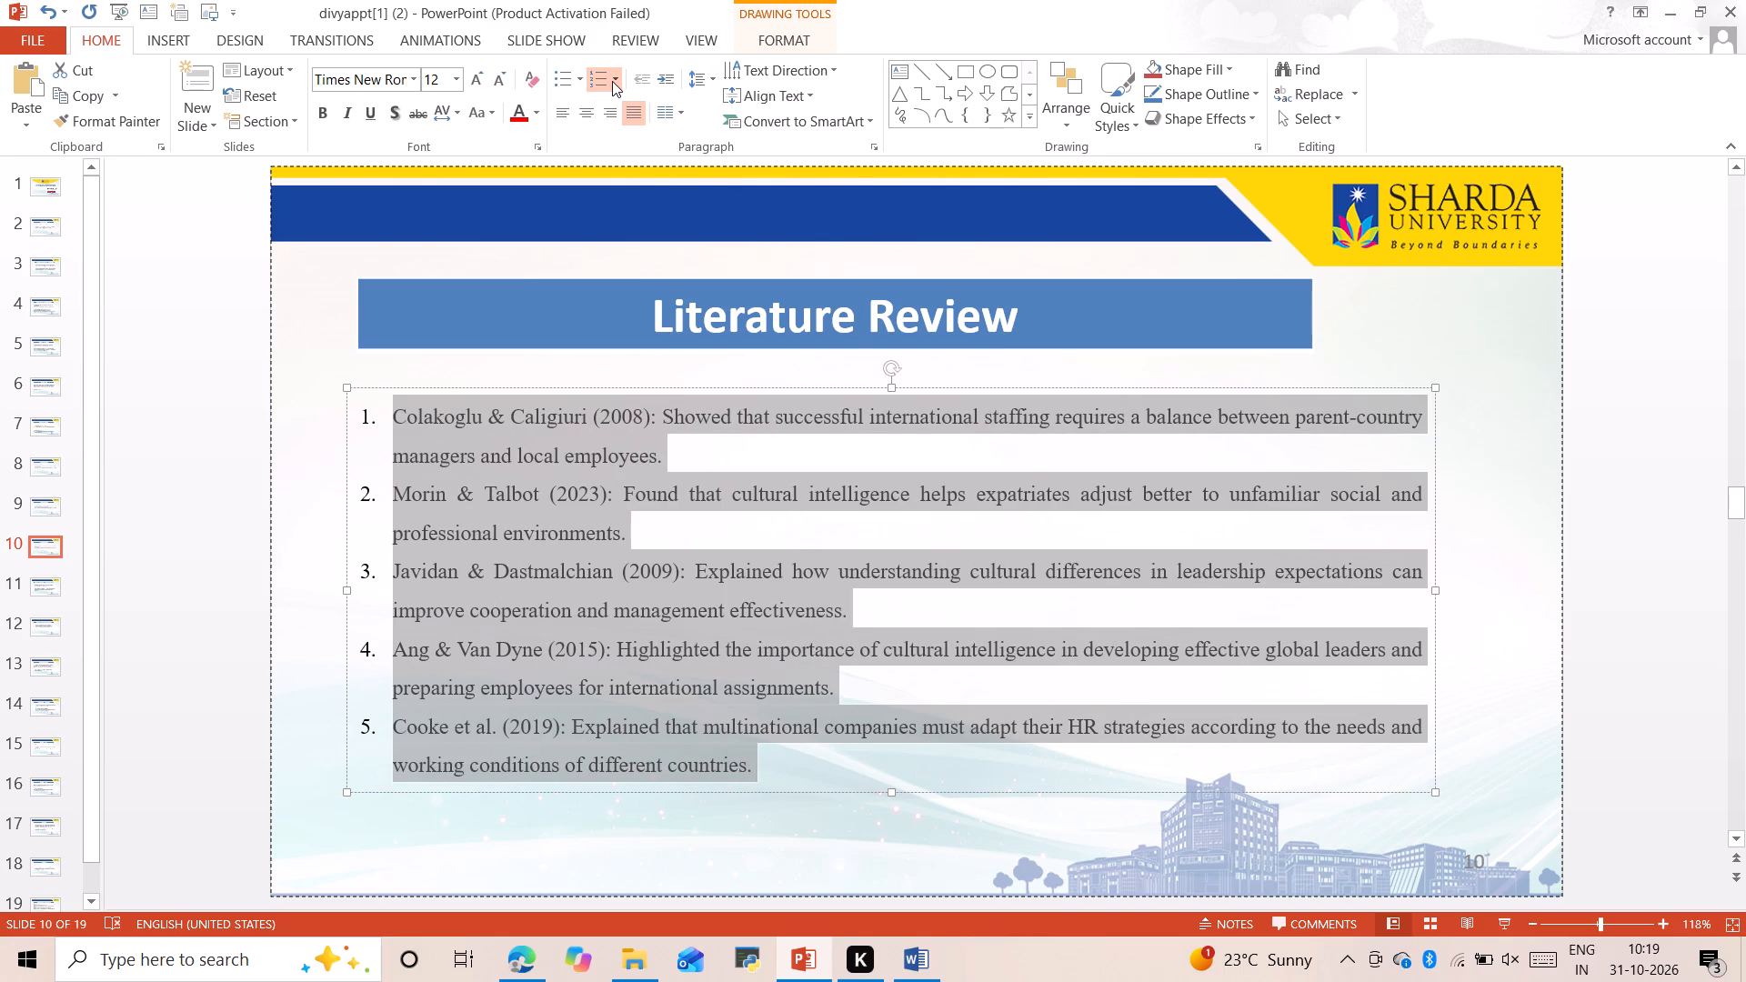
left_click(612, 81)
left_click(697, 407)
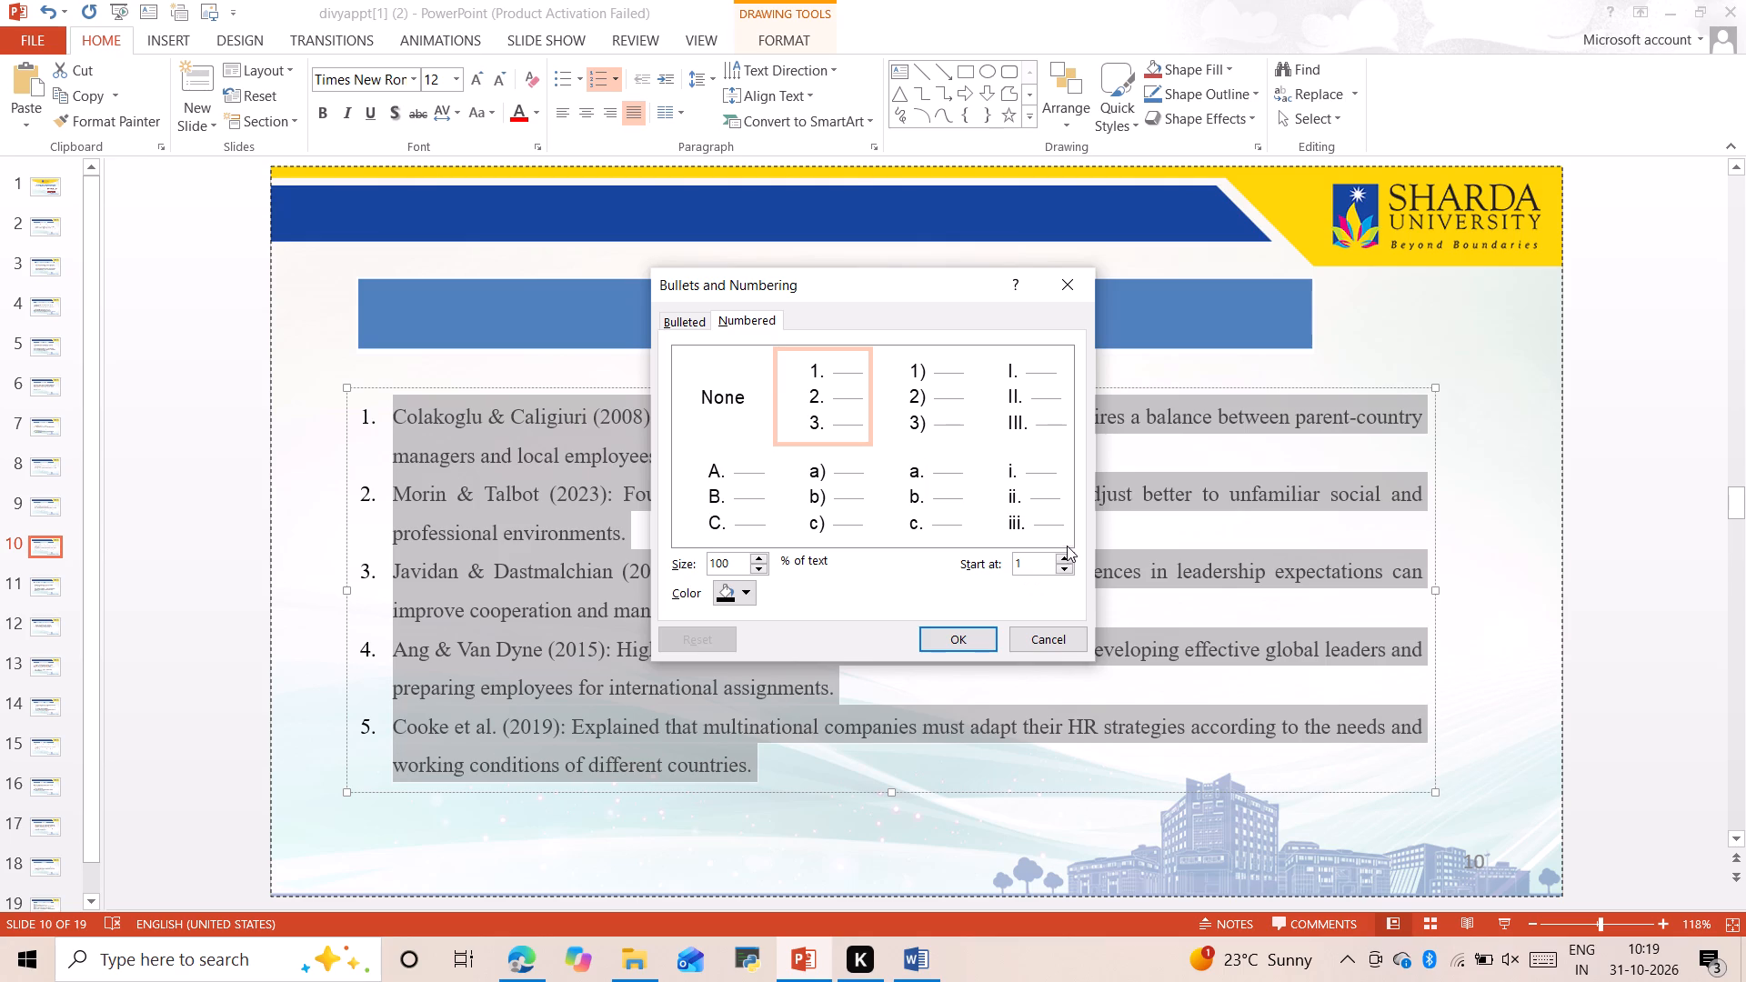
left_click(1039, 560)
key("End")
key("BackSpace")
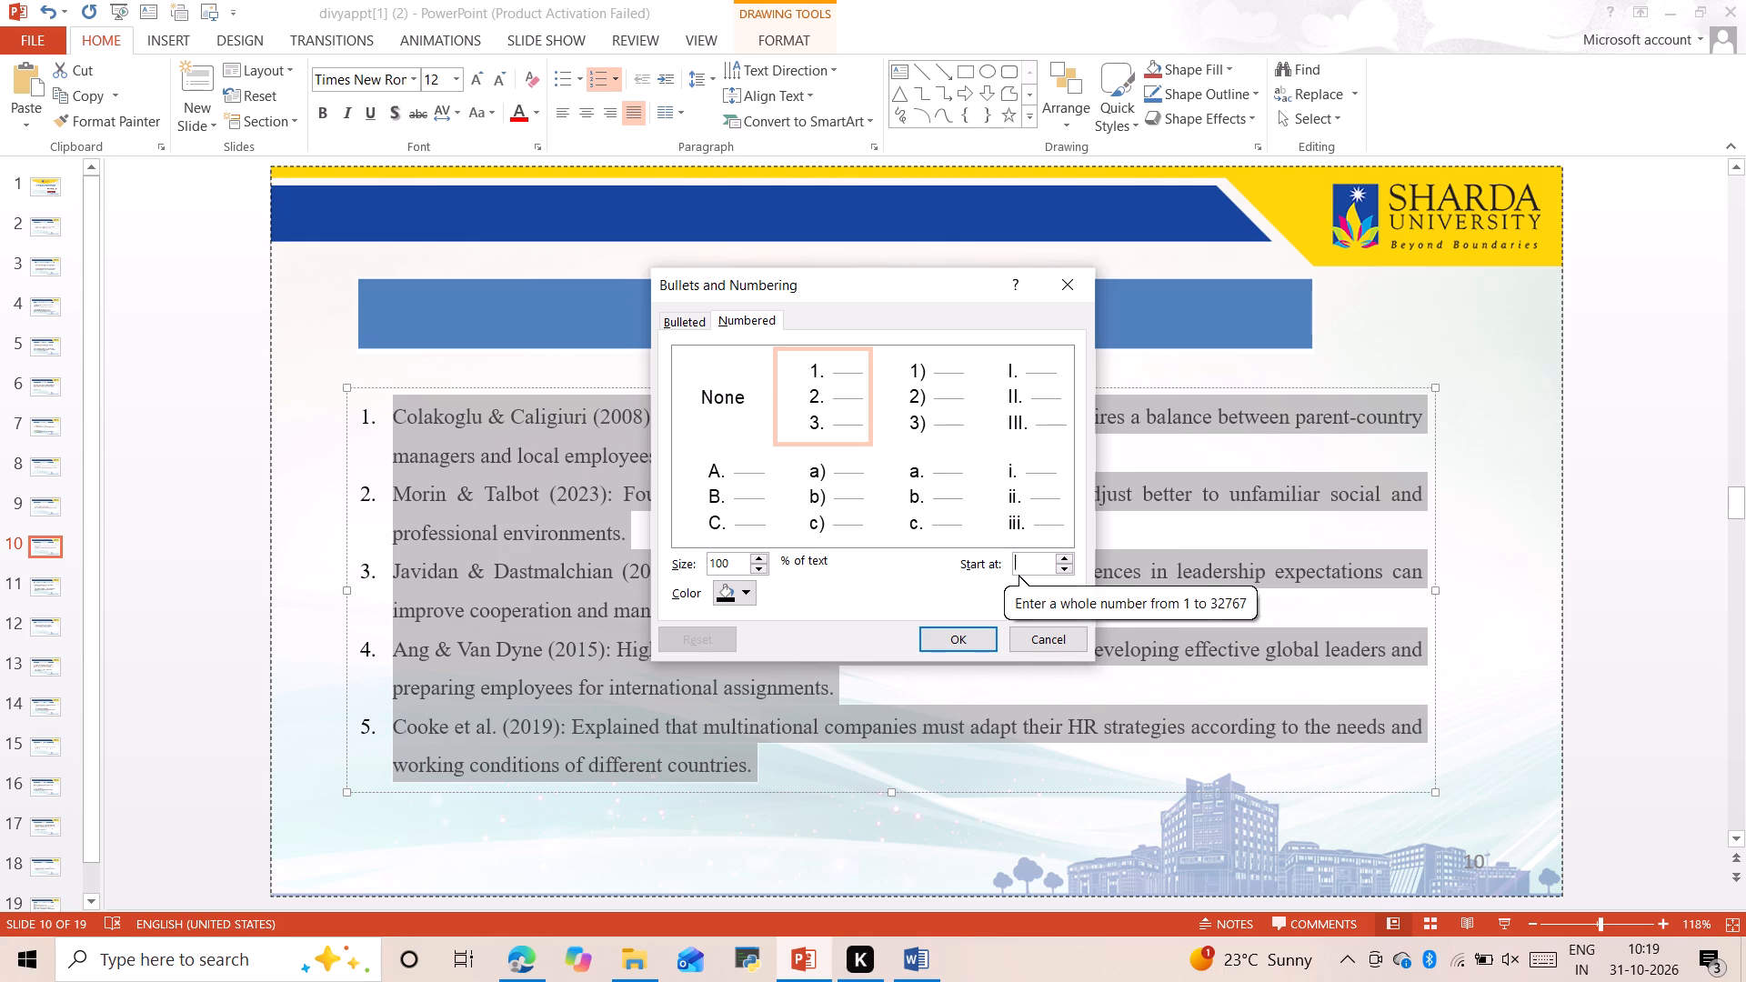
key("End")
key("End")
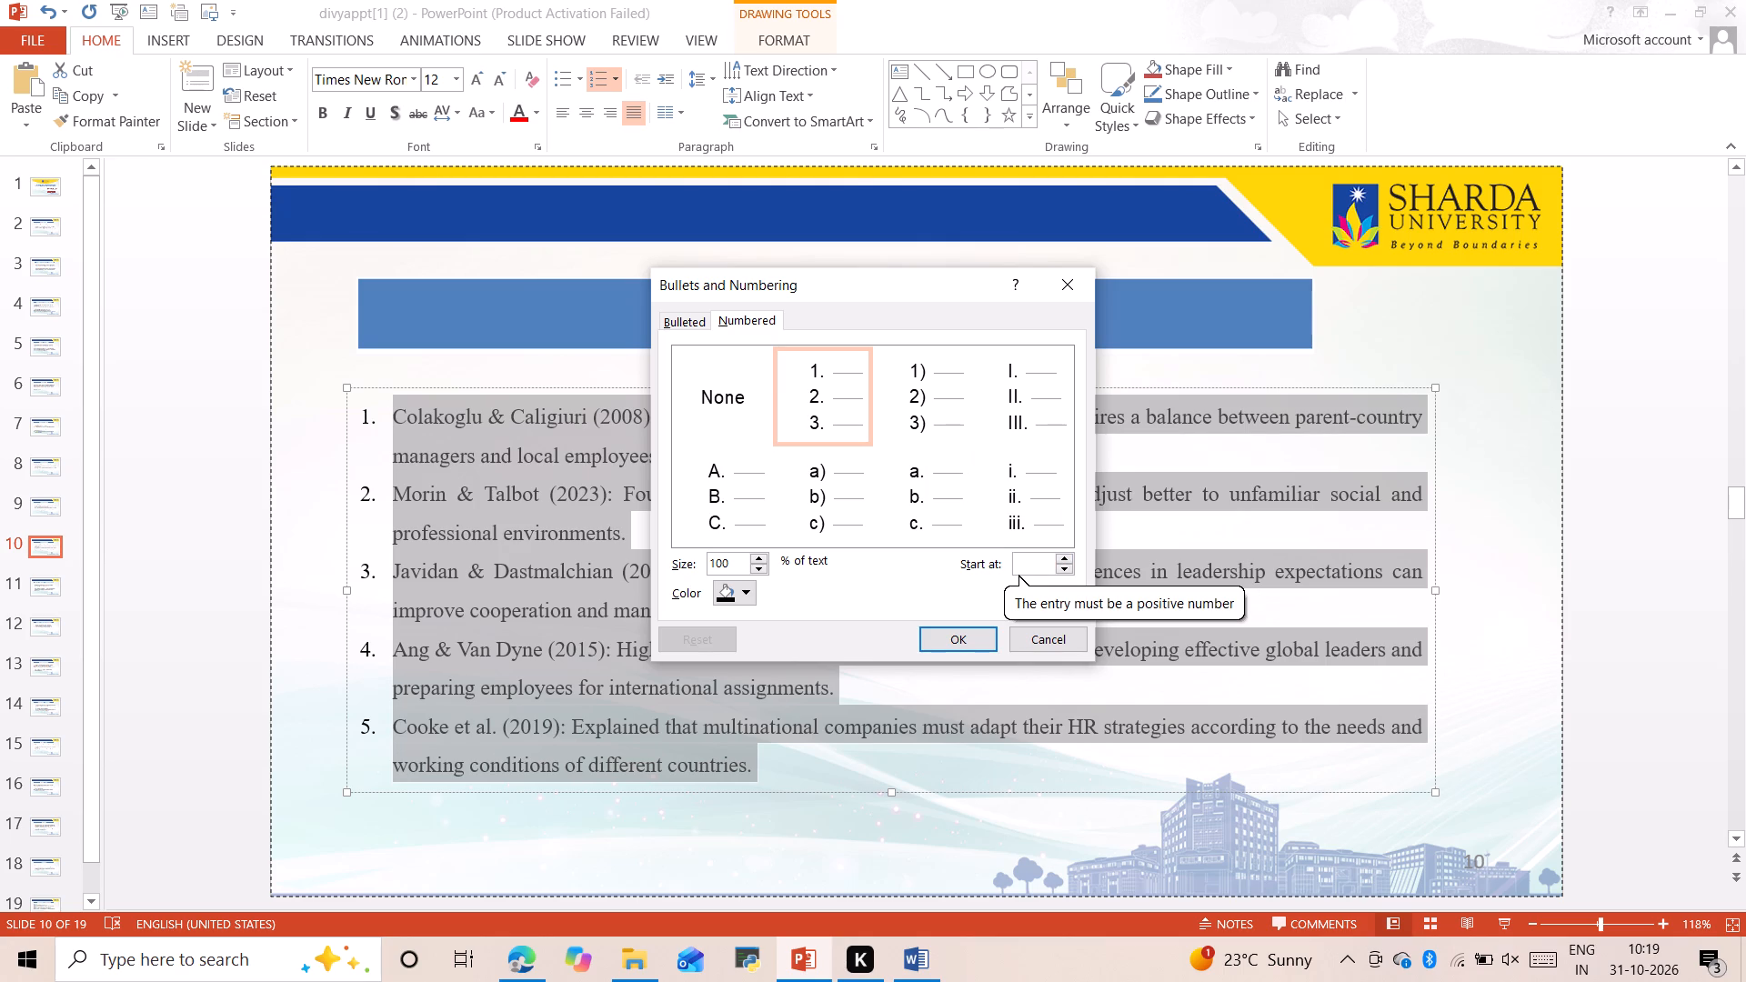
type("11")
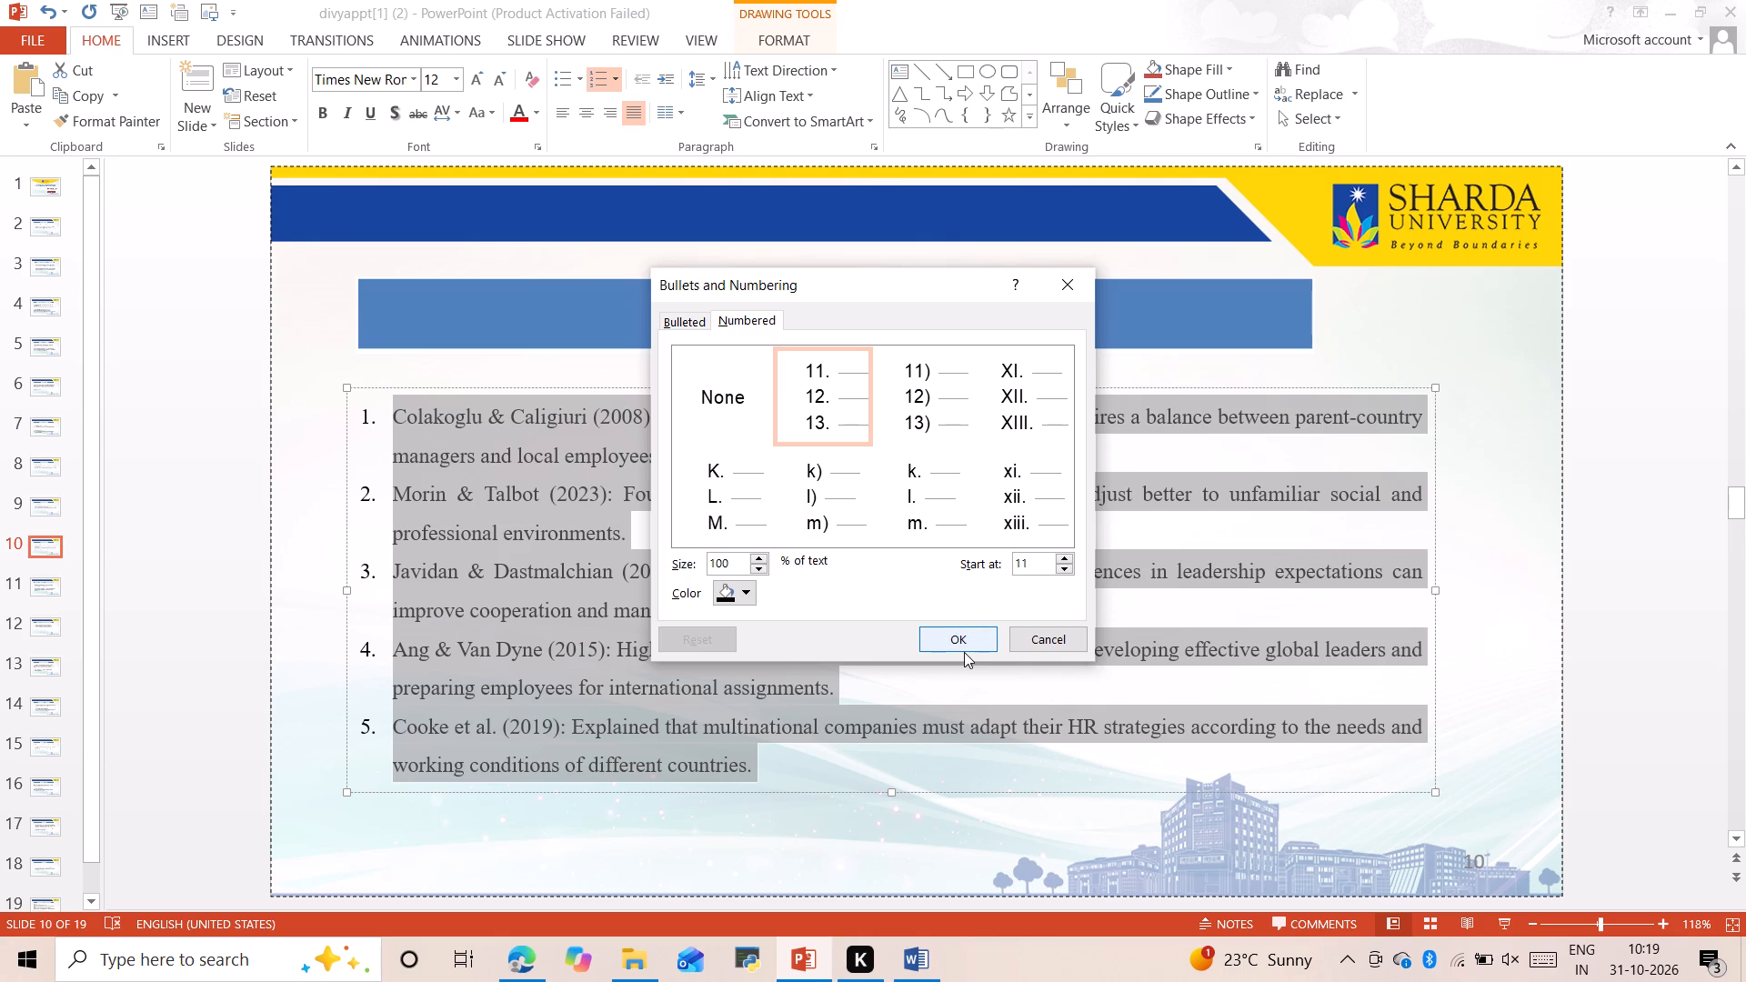
left_click(964, 649)
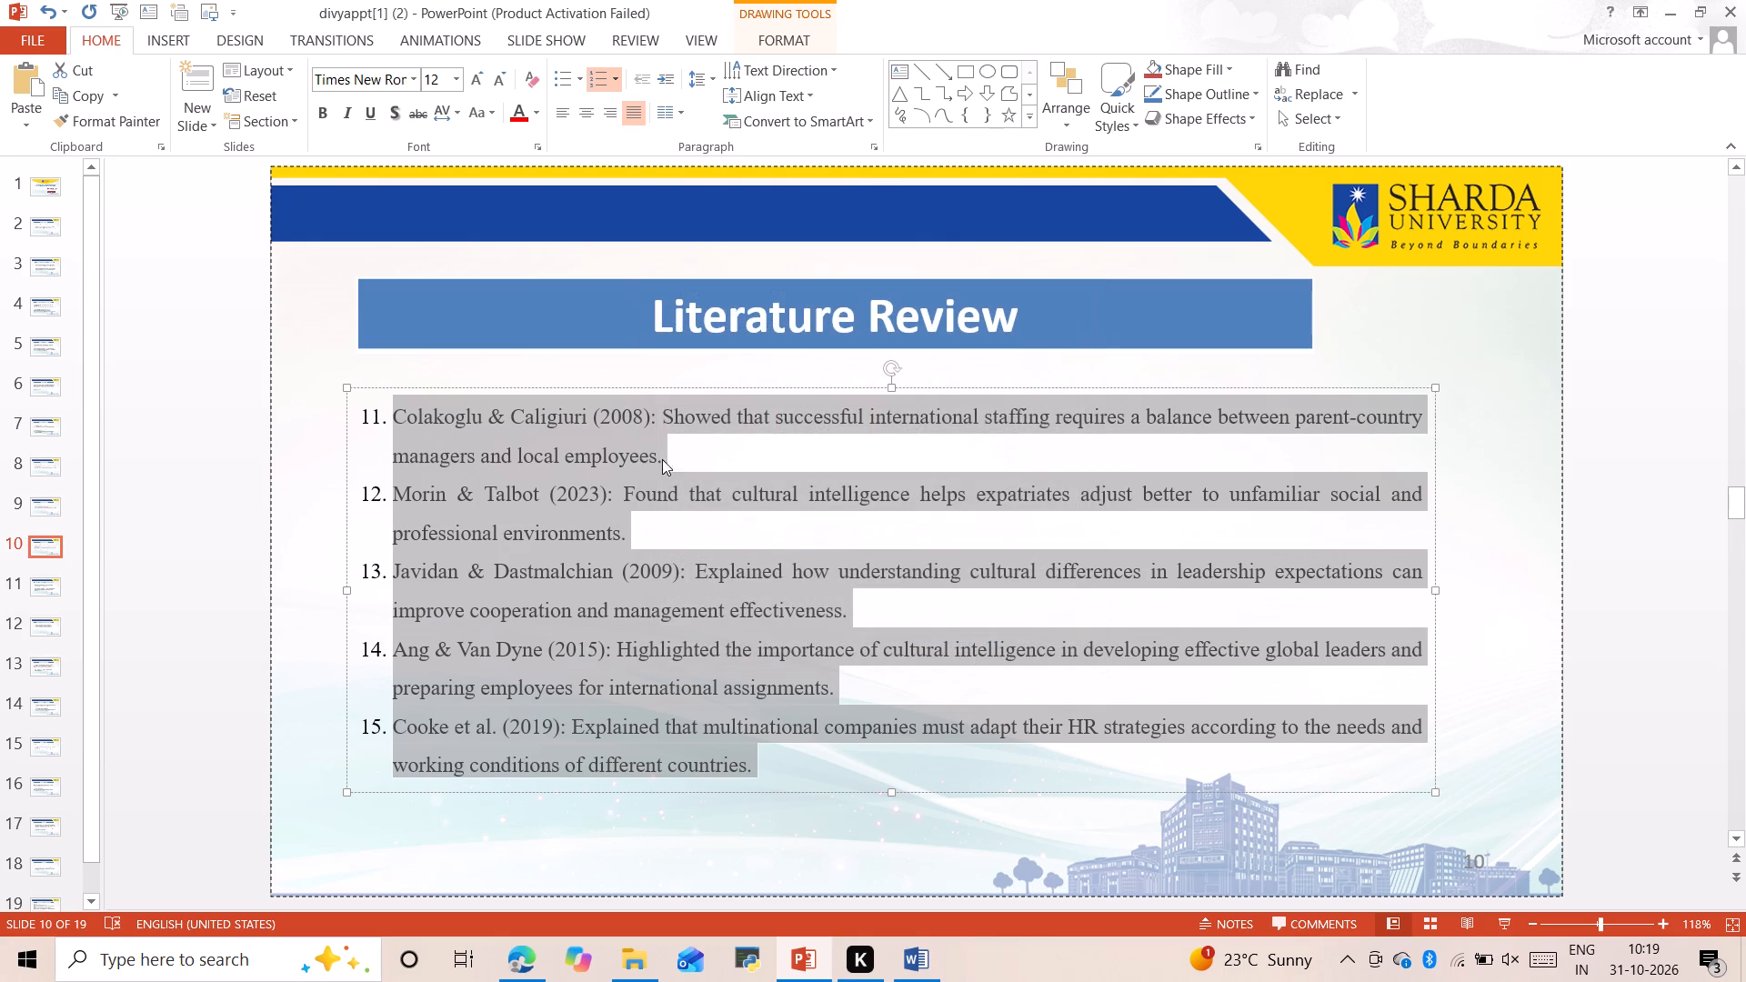
left_click(319, 435)
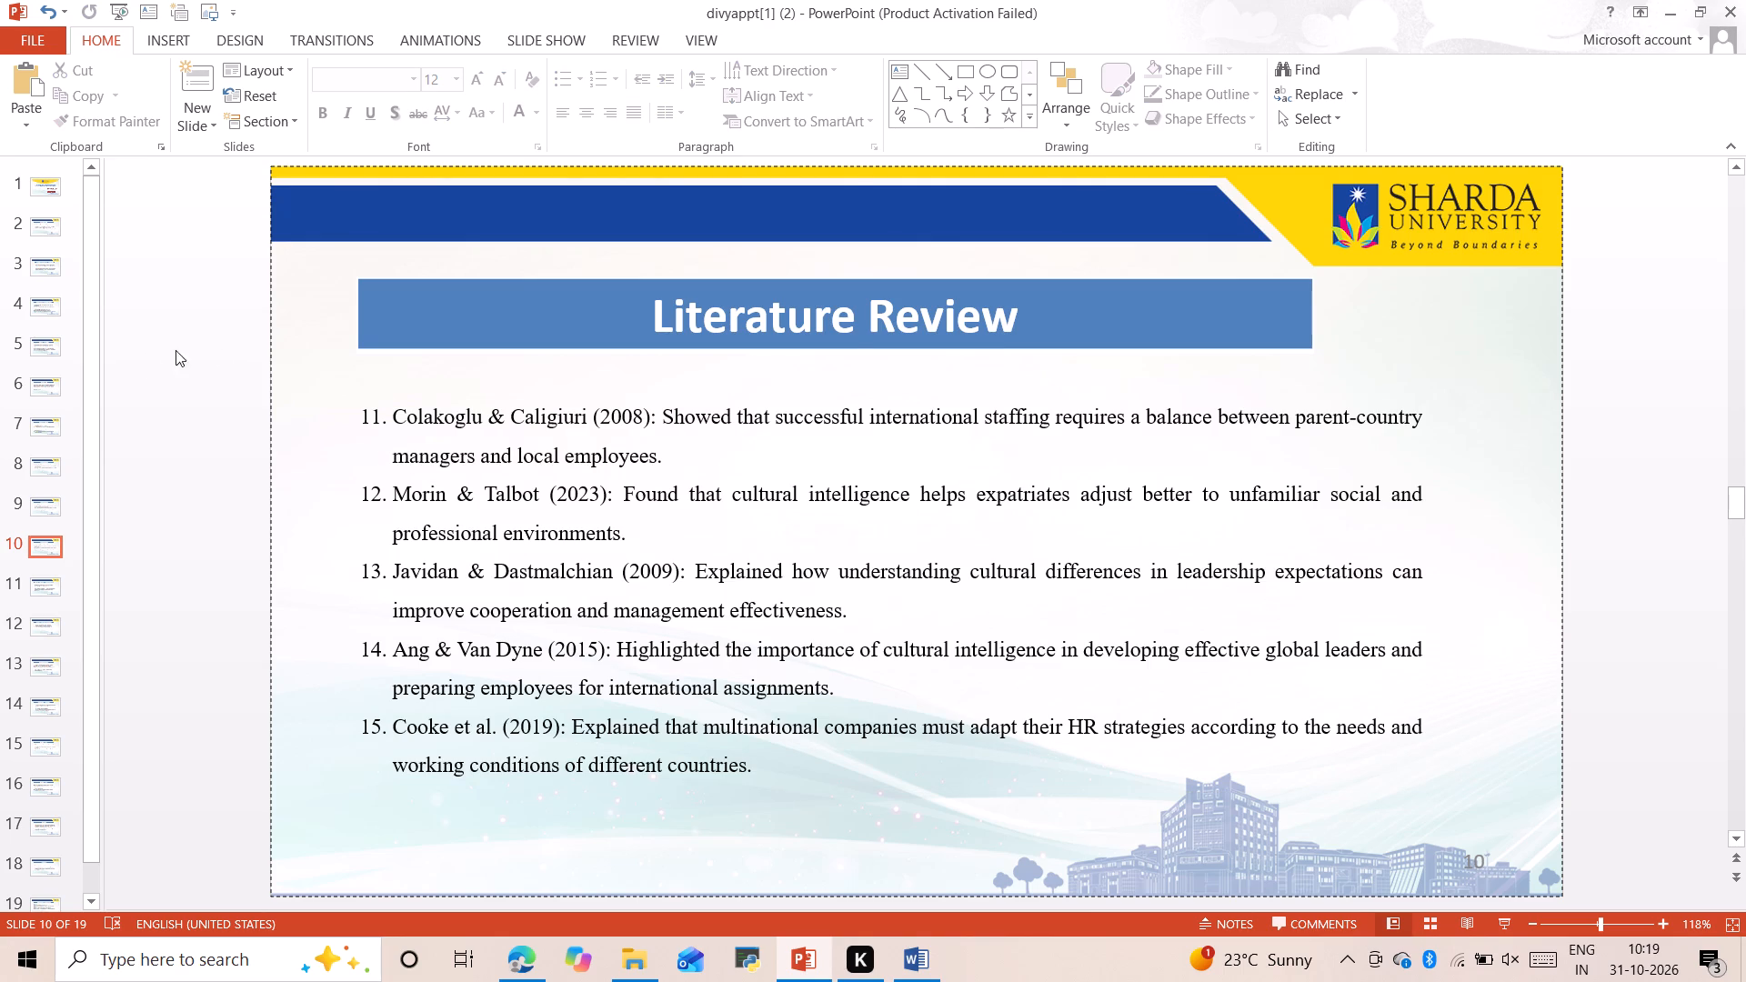
Duplicate Literature Review slide 10 to add another slide directly after it, ahead of the Research Hypothesis & Conceptual Model slide.
left_click(41, 588)
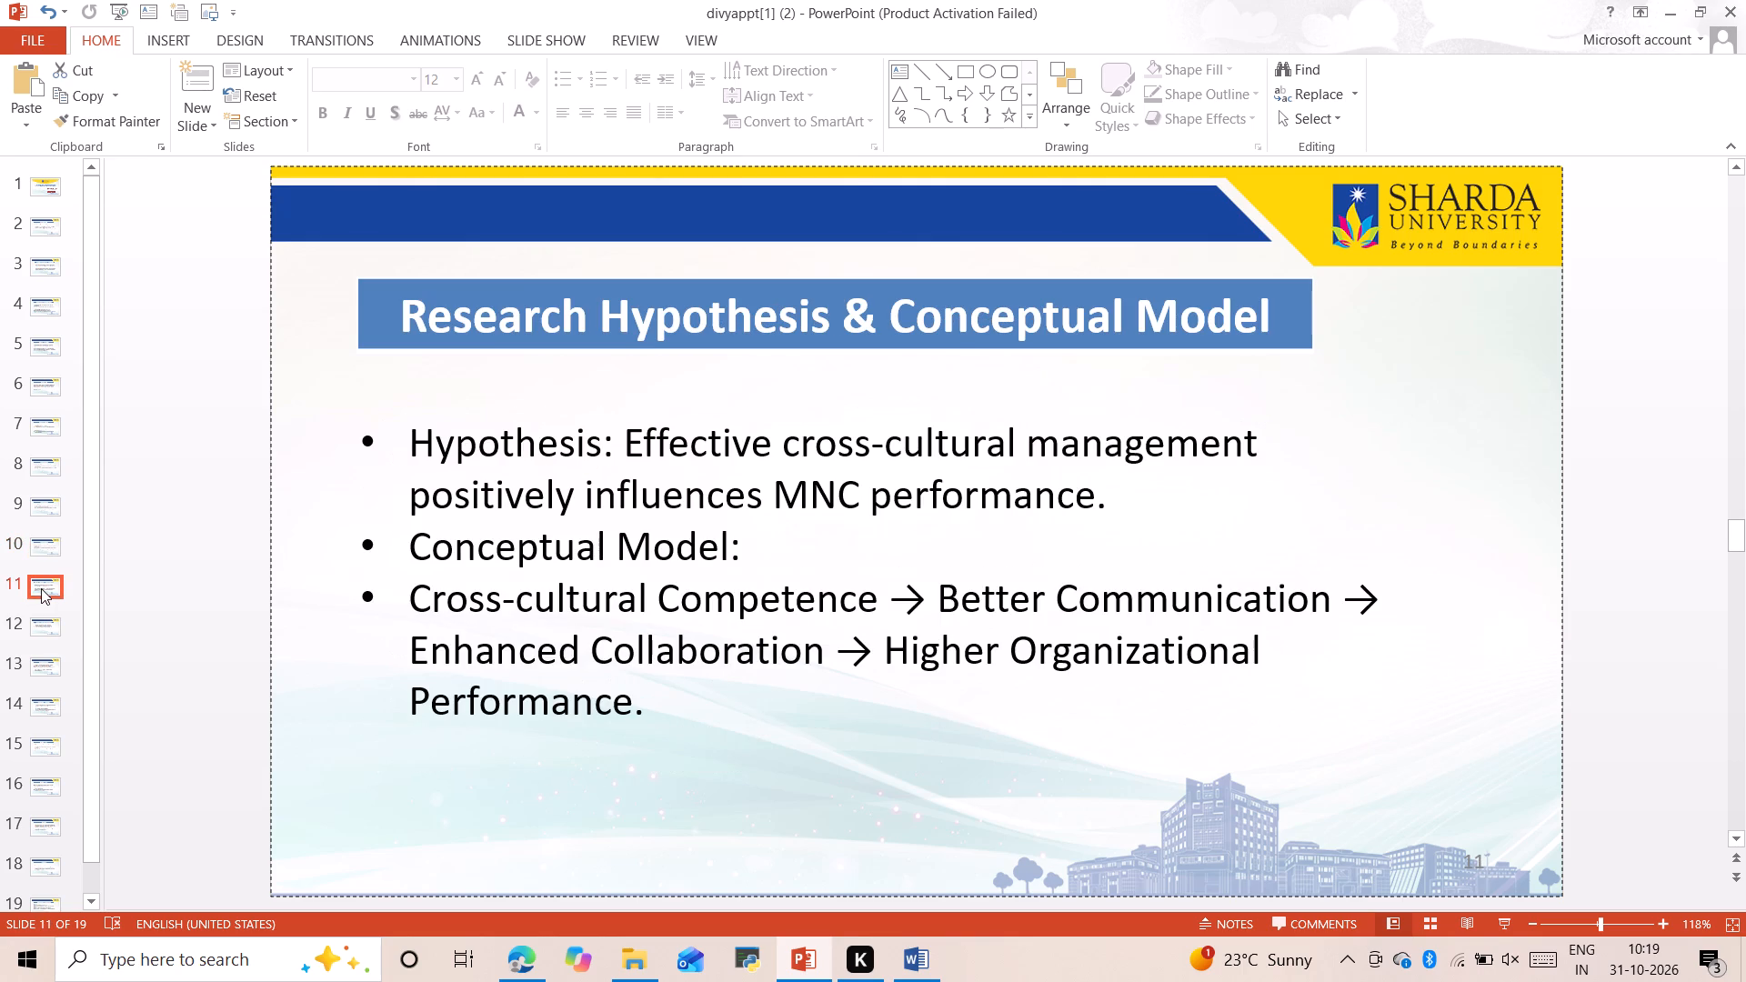
left_click(43, 548)
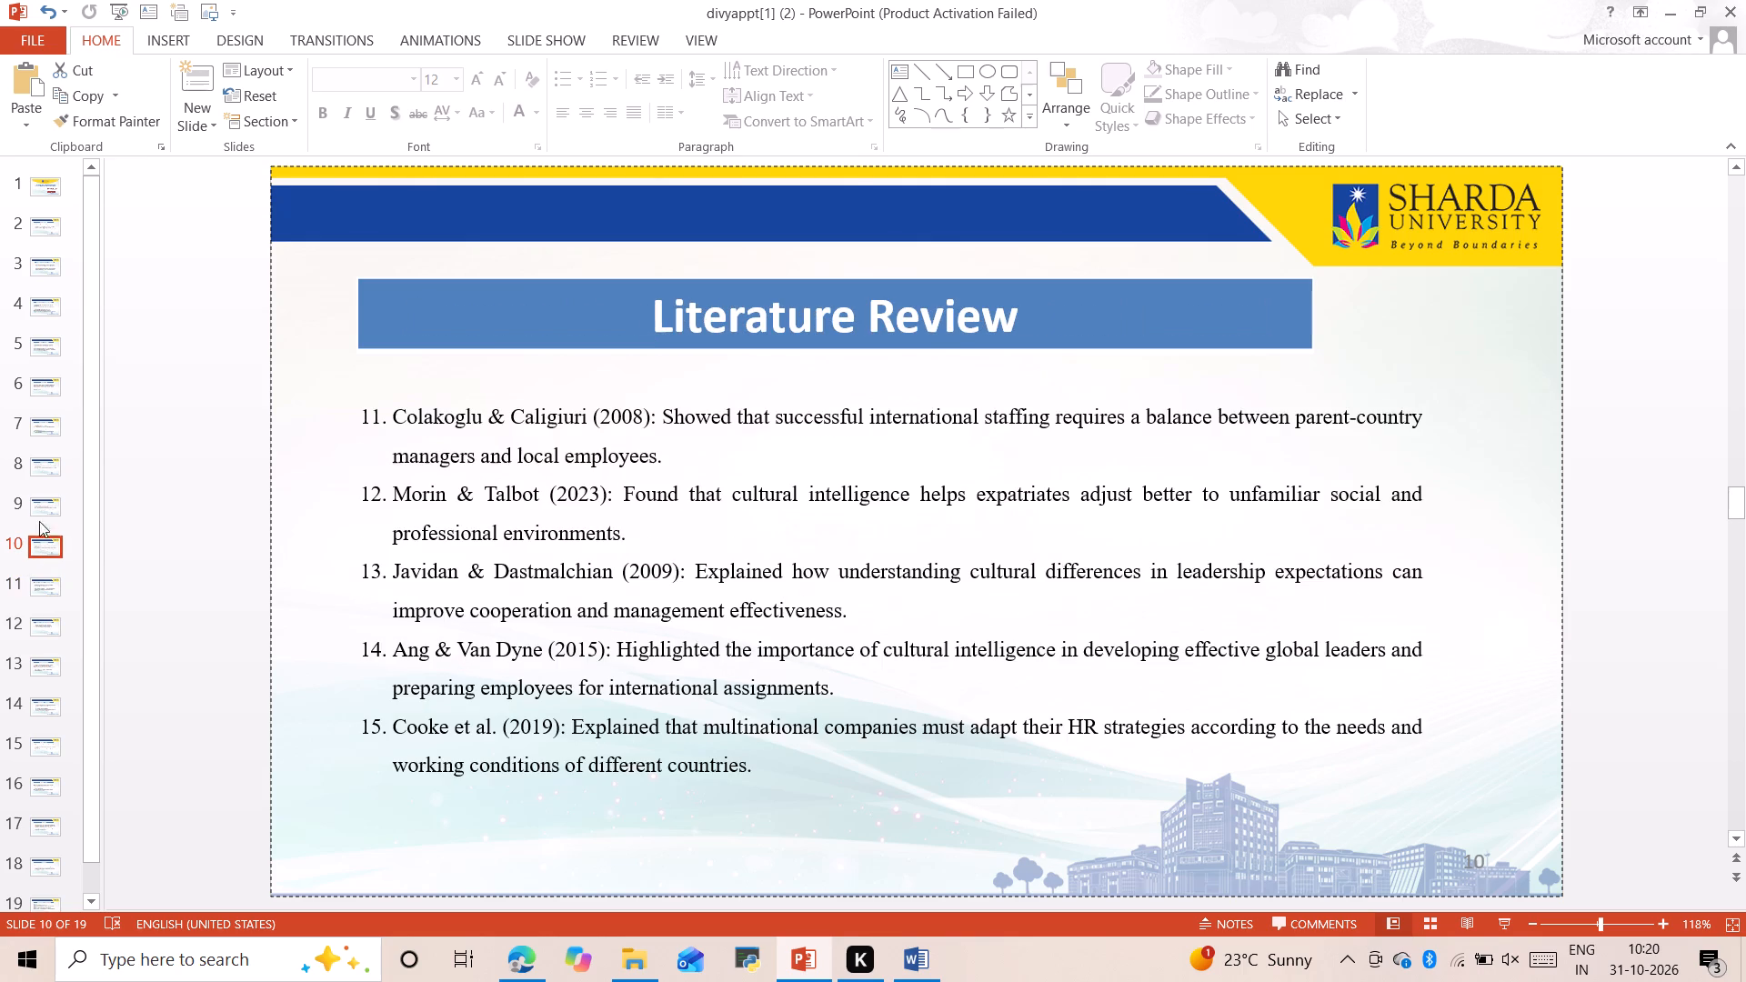
left_click(183, 7)
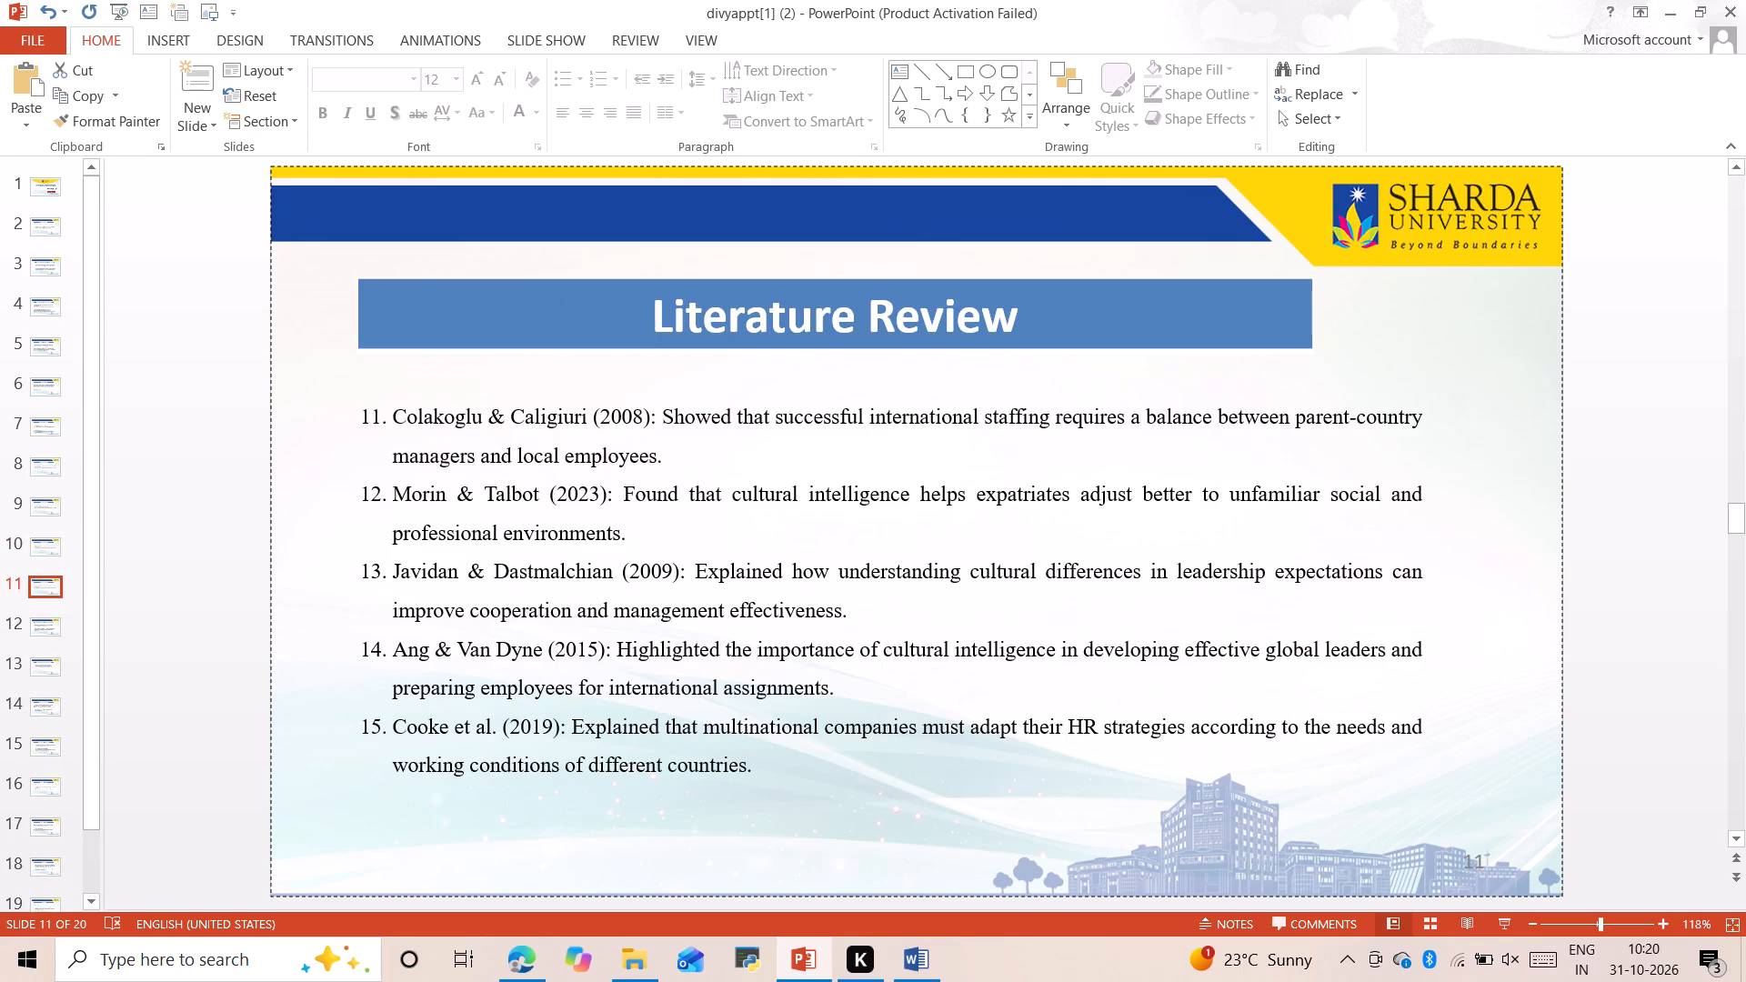
Replace the reviews on the new slide 11 with reviews 16 to 19, Adler & Aycan to Mammadov & Wald, copied from ChatGPT.
key("alt+Tab")
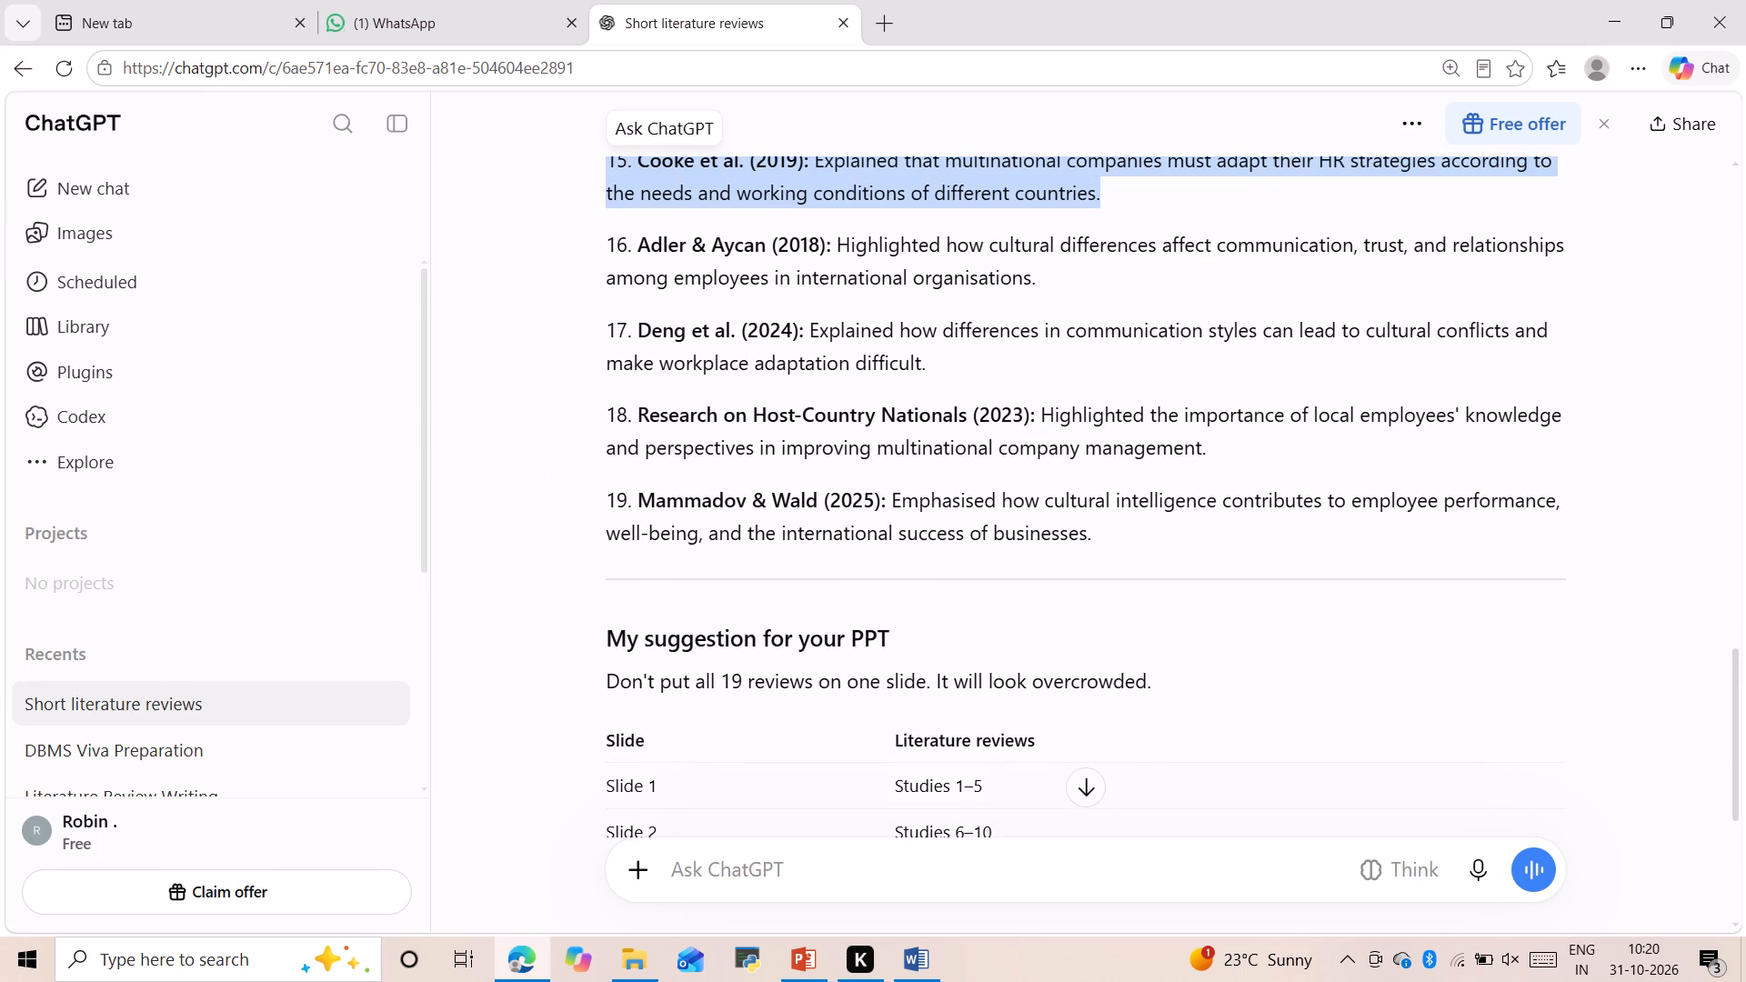
left_click_drag(607, 249, 1097, 549)
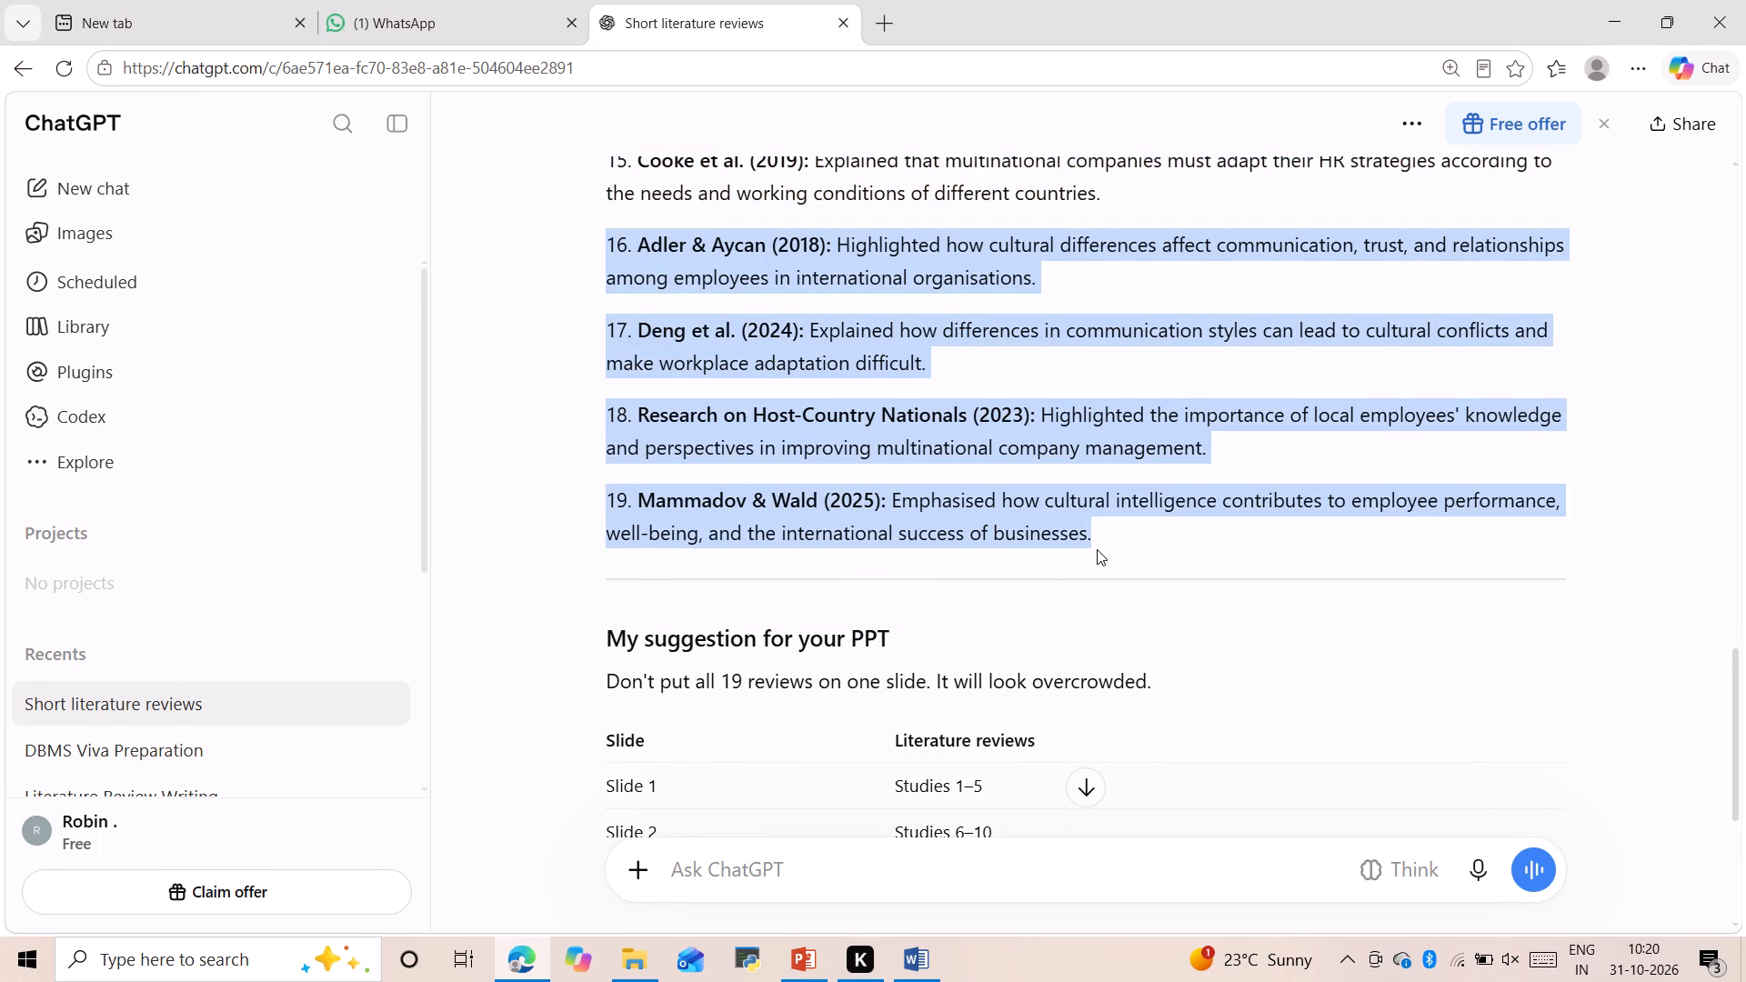
left_click_drag(1097, 549, 1099, 549)
key("ctrl+c")
key("alt+Tab")
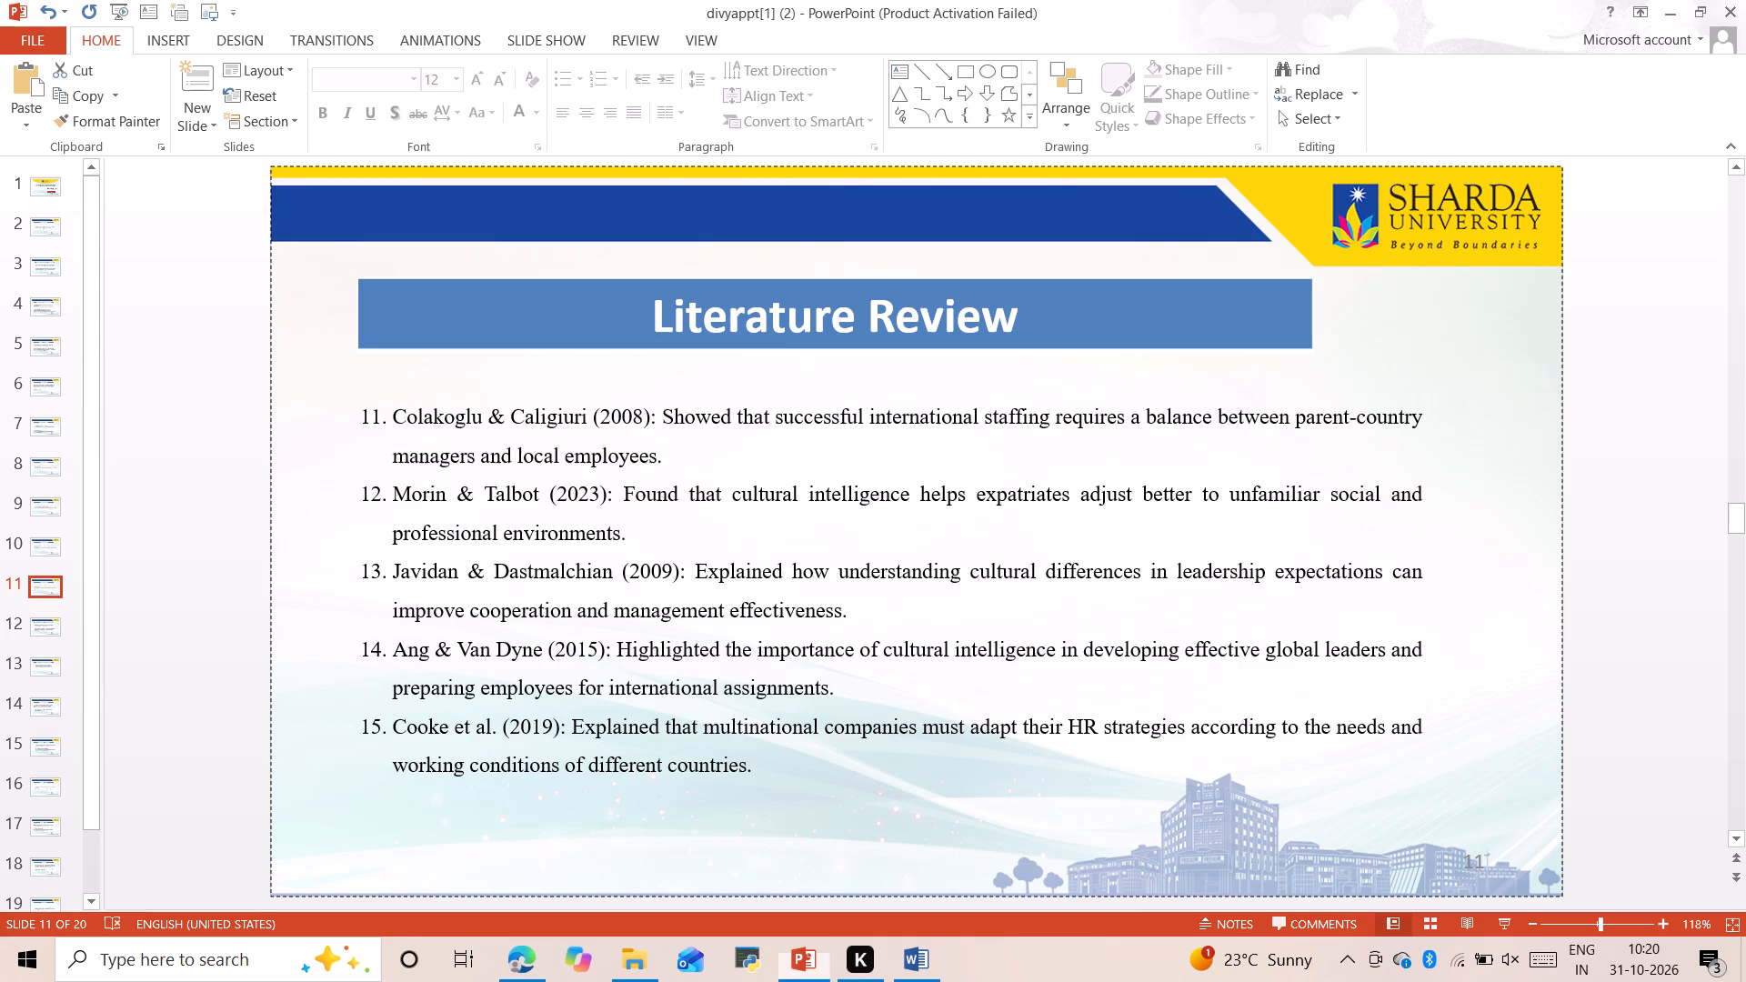
left_click(779, 652)
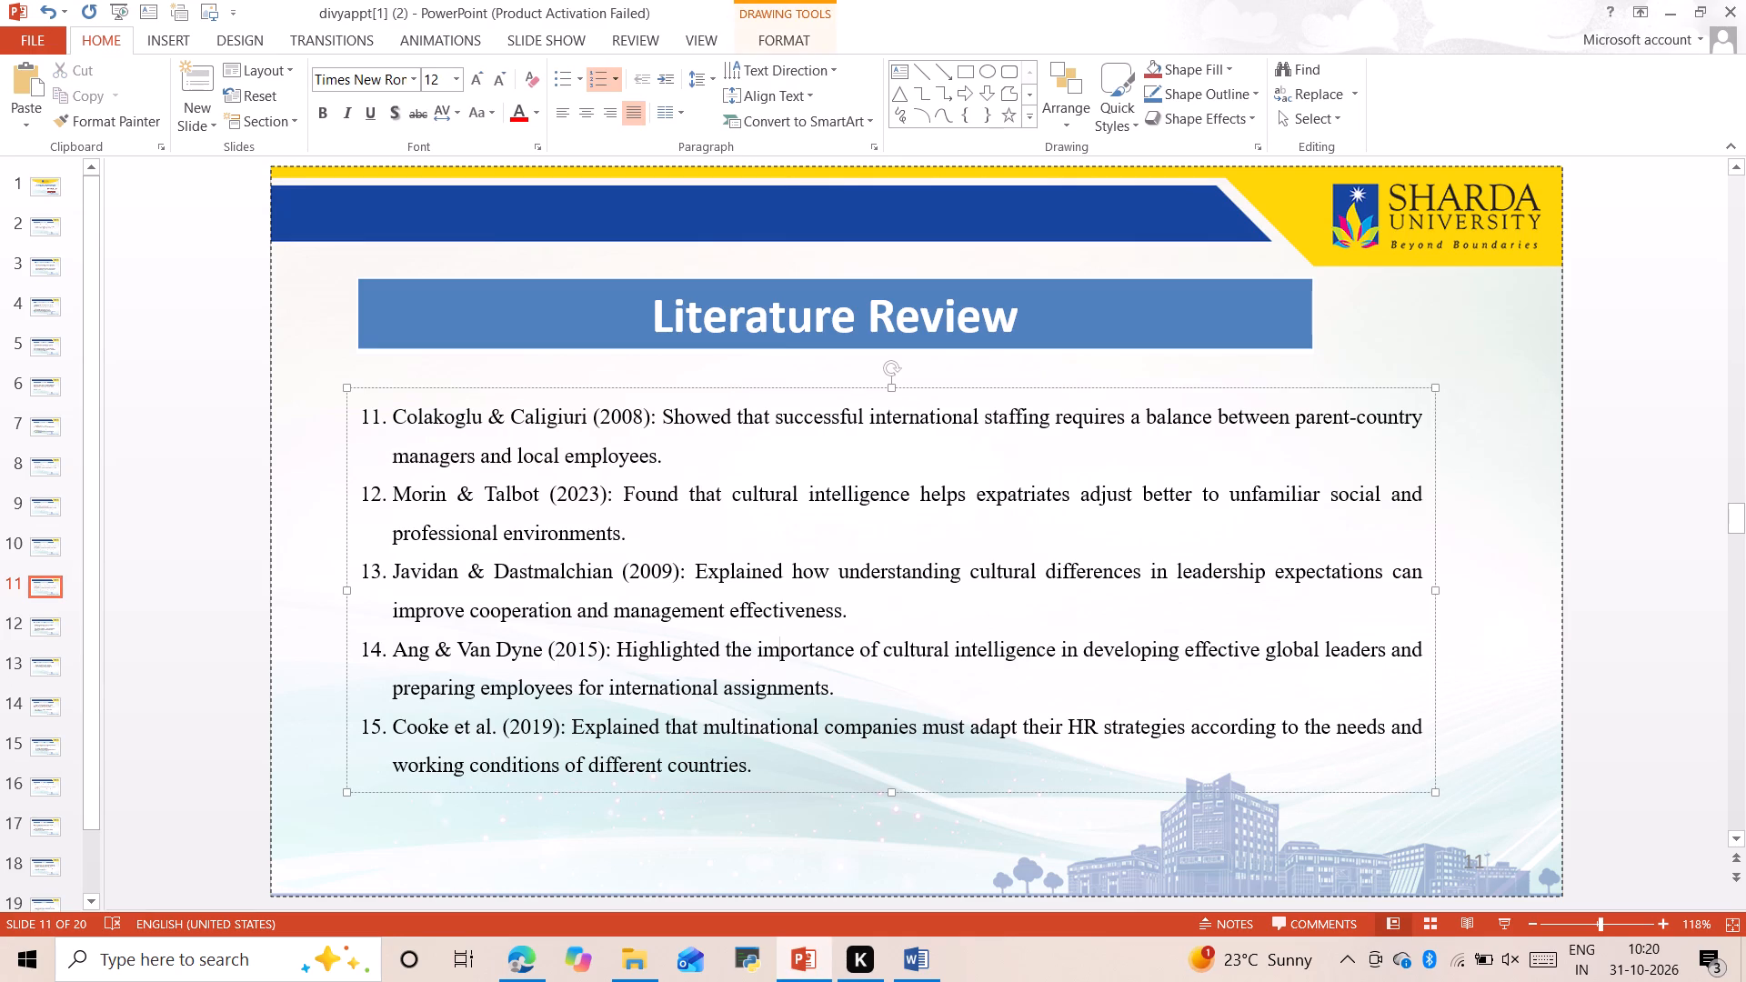
key("ctrl+a")
key("ctrl+v")
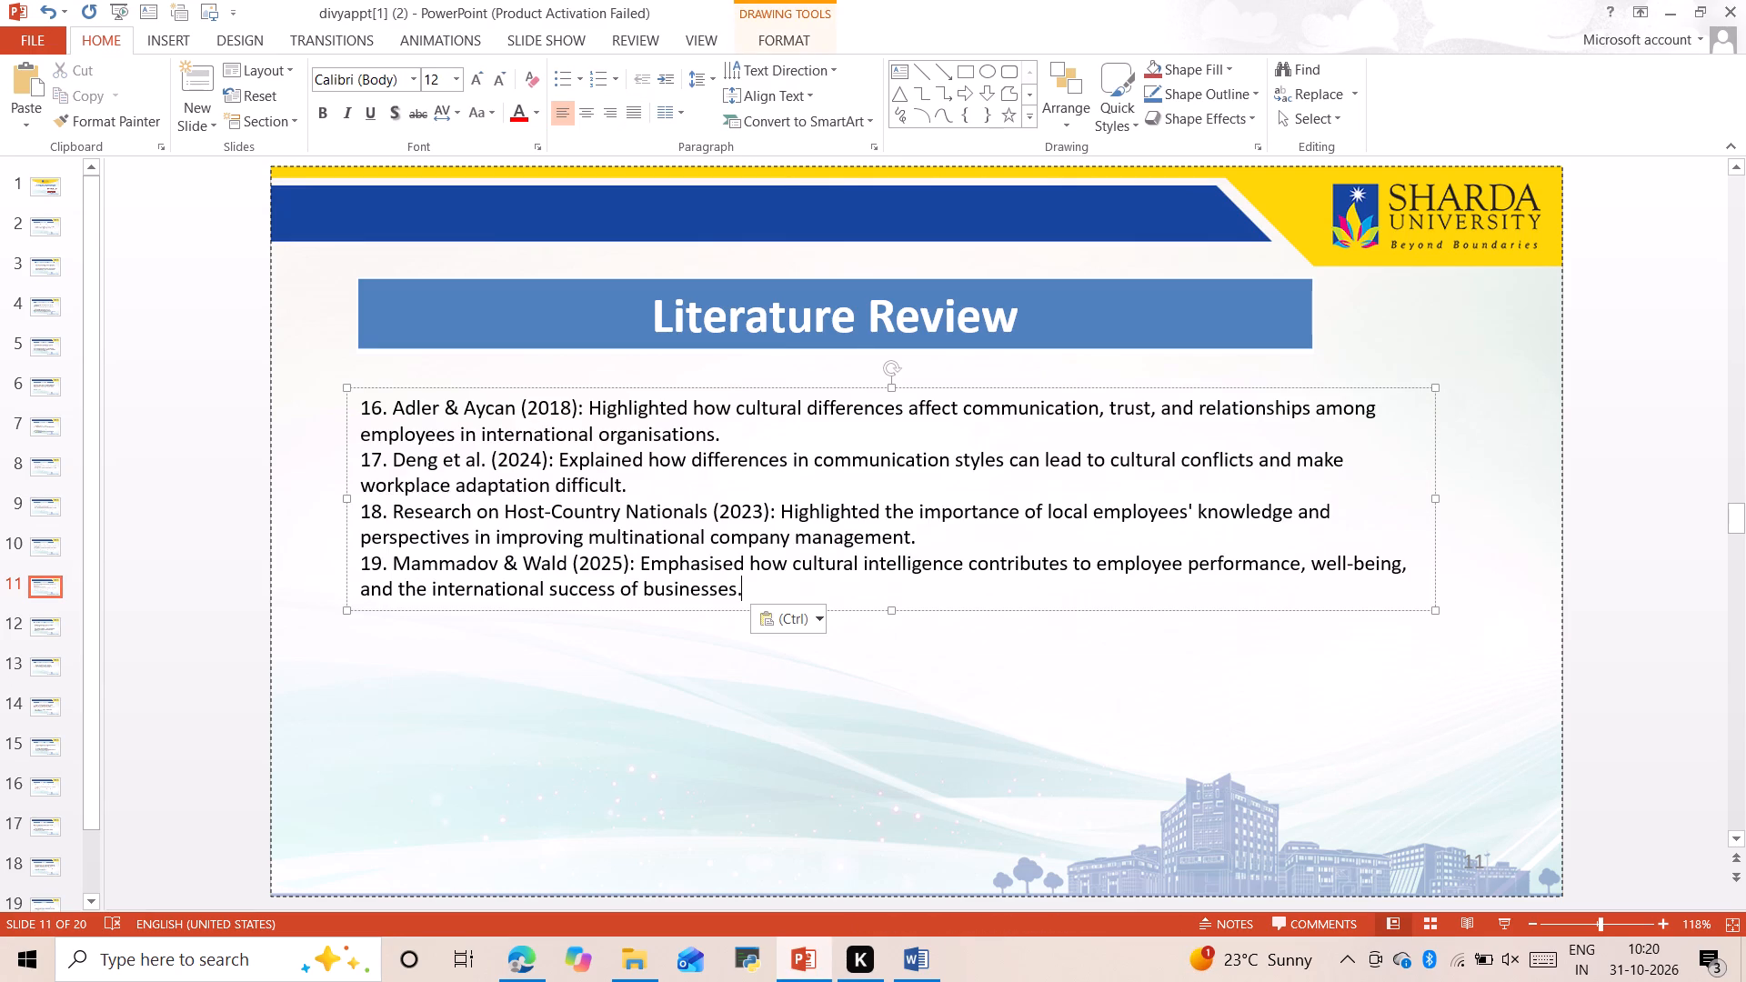
Delete the manually typed numbers 16. to 19. in front of the four reviews on slide 11.
left_click(396, 558)
key("BackSpace")
key("BackSpace")
key("BackSpace")
key("BackSpace")
key("Up")
key("Up")
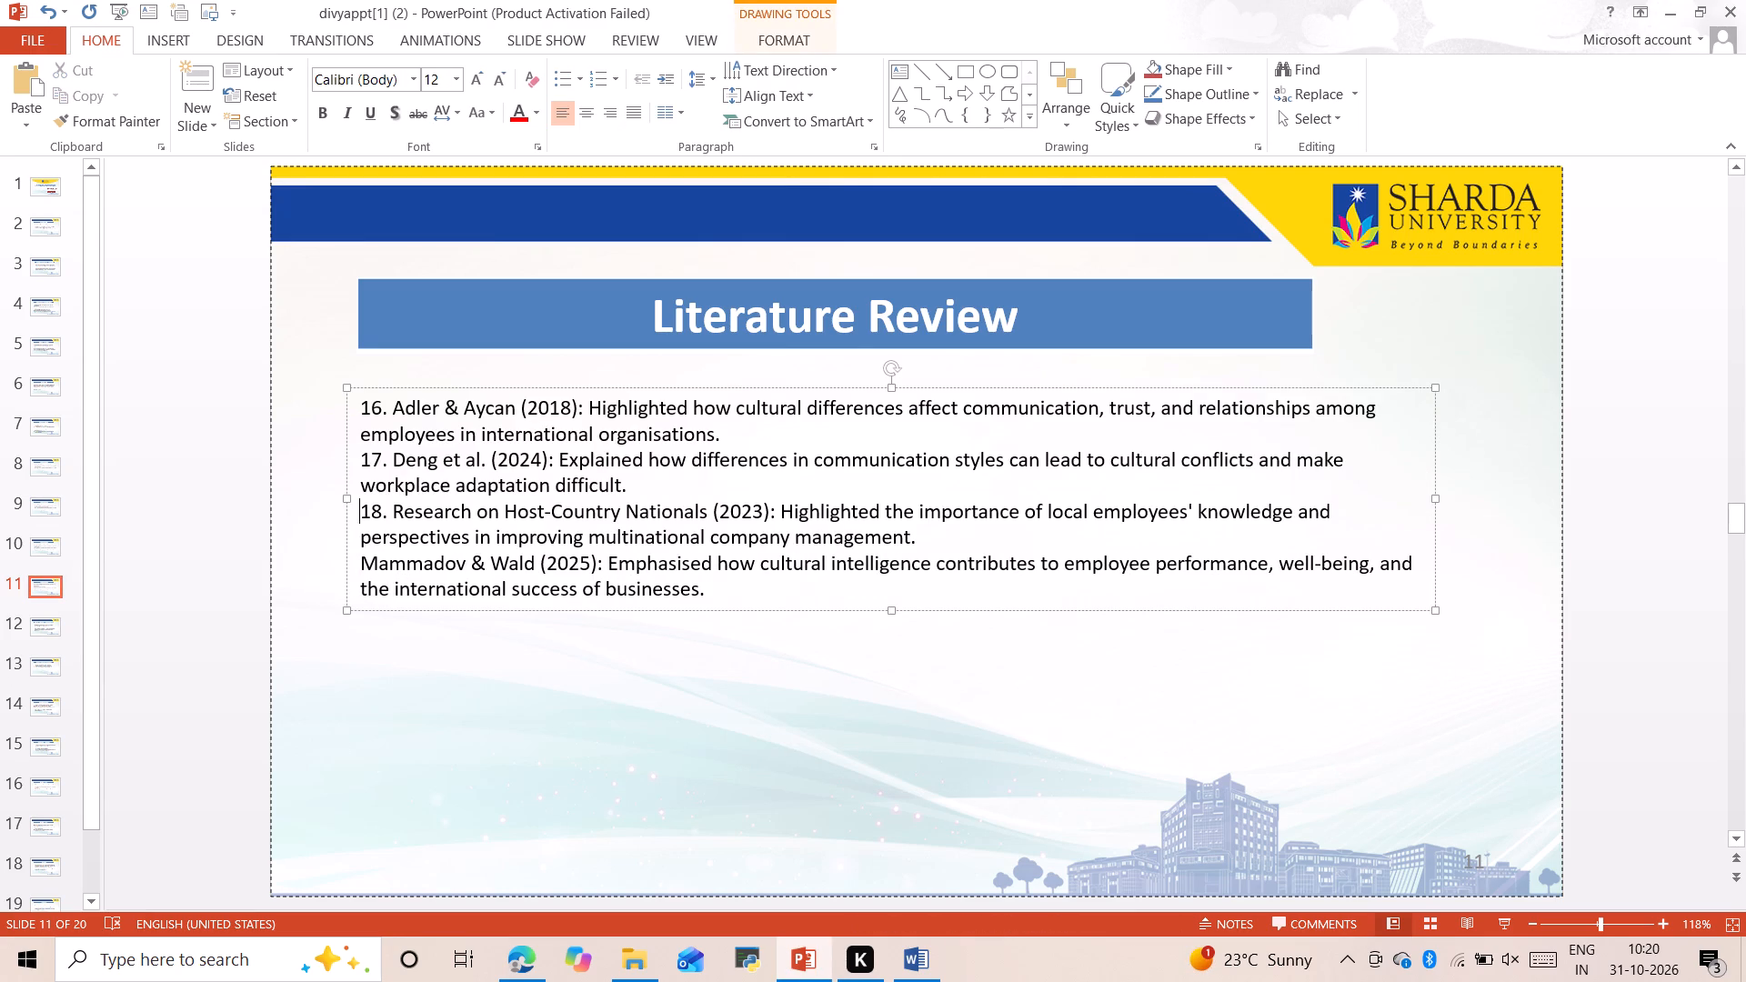
key("Delete")
key("Delete")
key("Delete")
key("Delete")
key("Up")
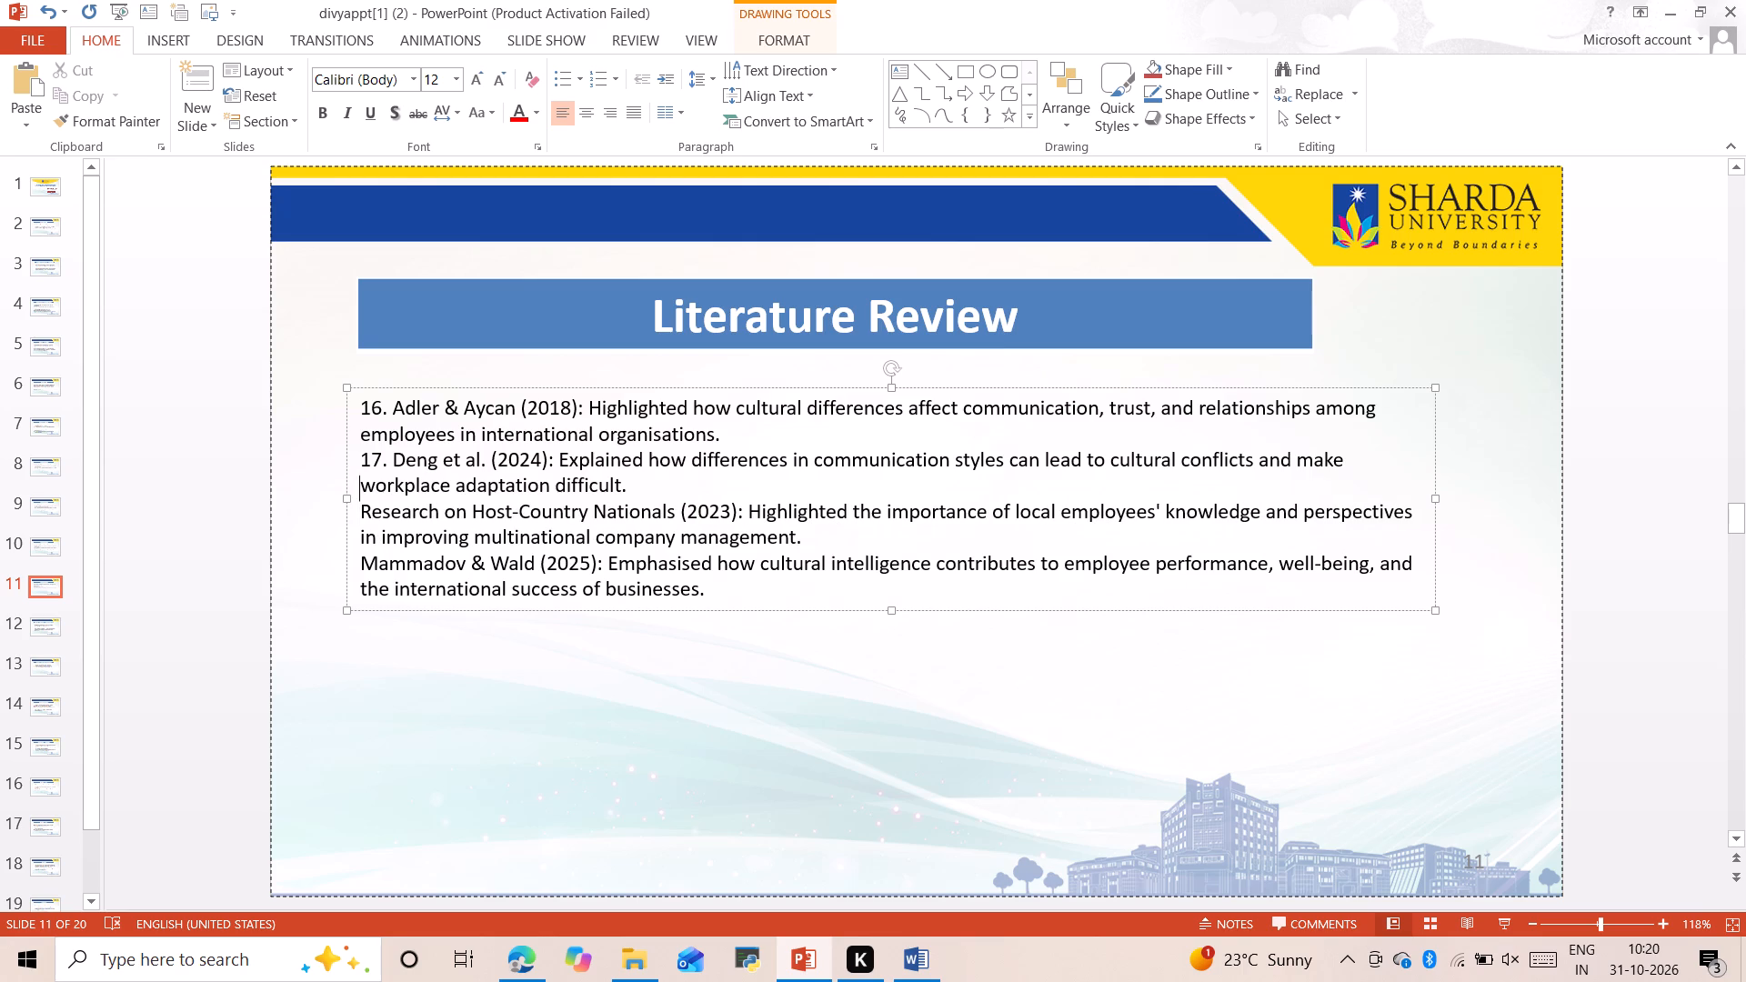
key("Up")
key("Delete")
key("Delete")
key("Delete")
key("Delete")
key("Up")
key("Up")
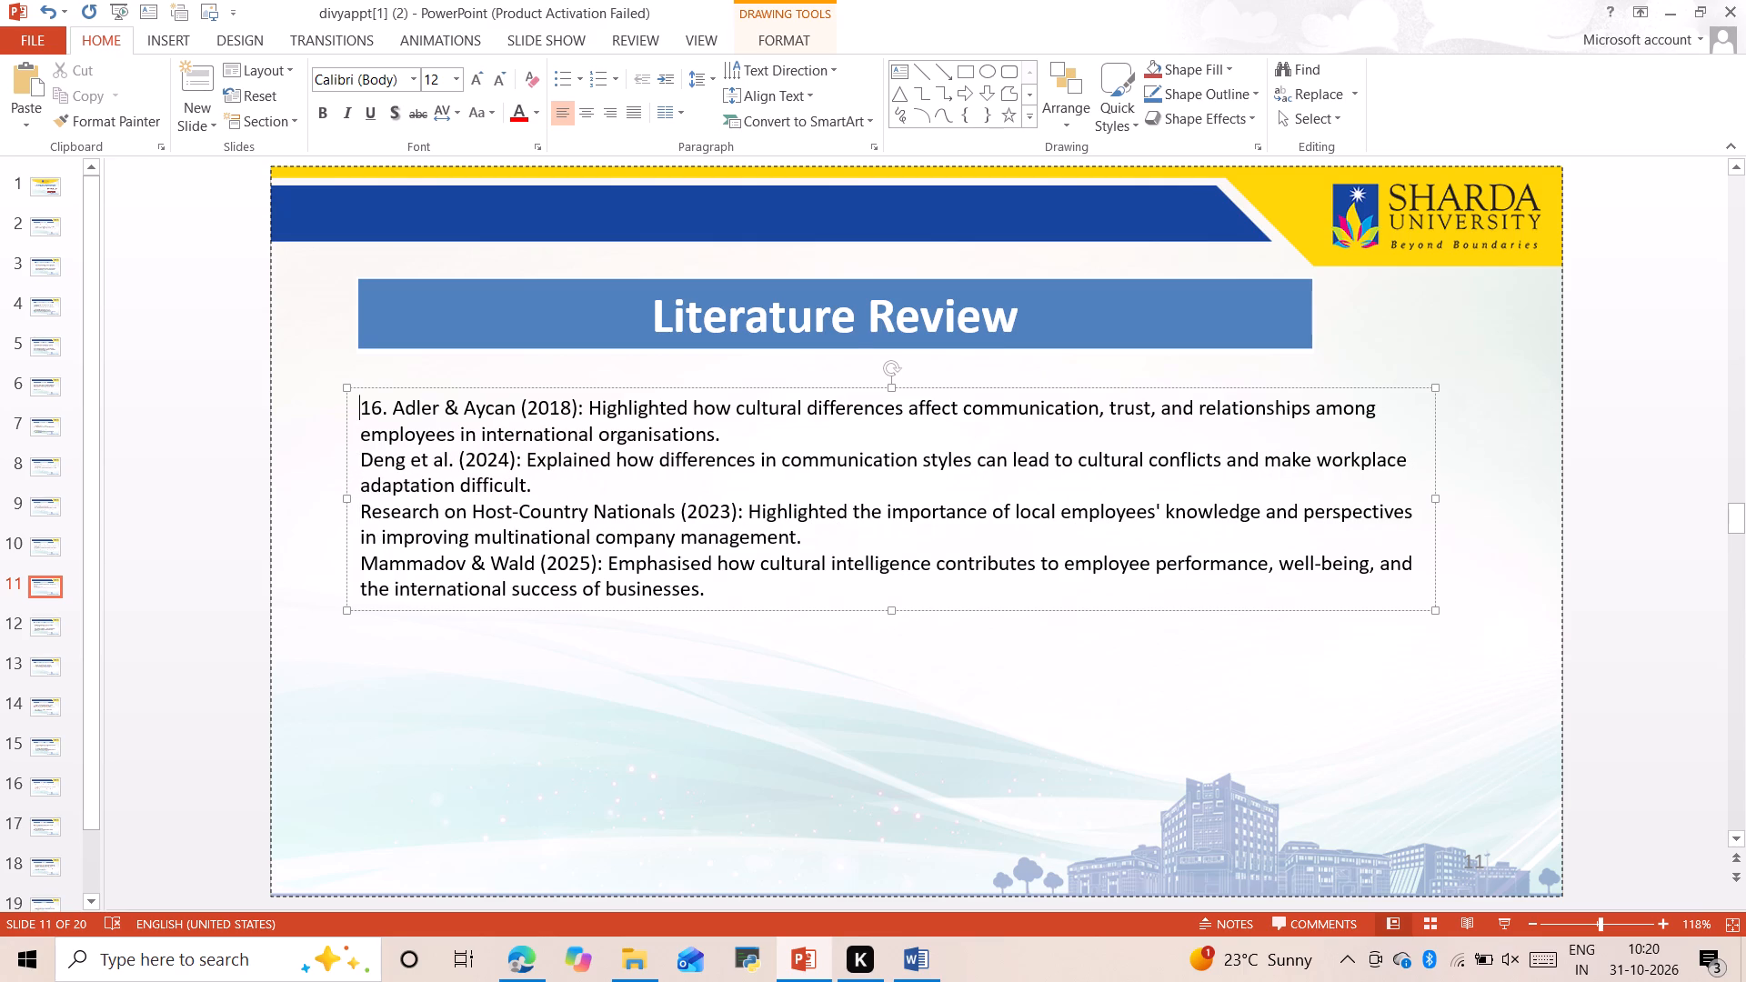
key("Up")
key("Delete")
key("Delete")
key("Delete")
key("Delete")
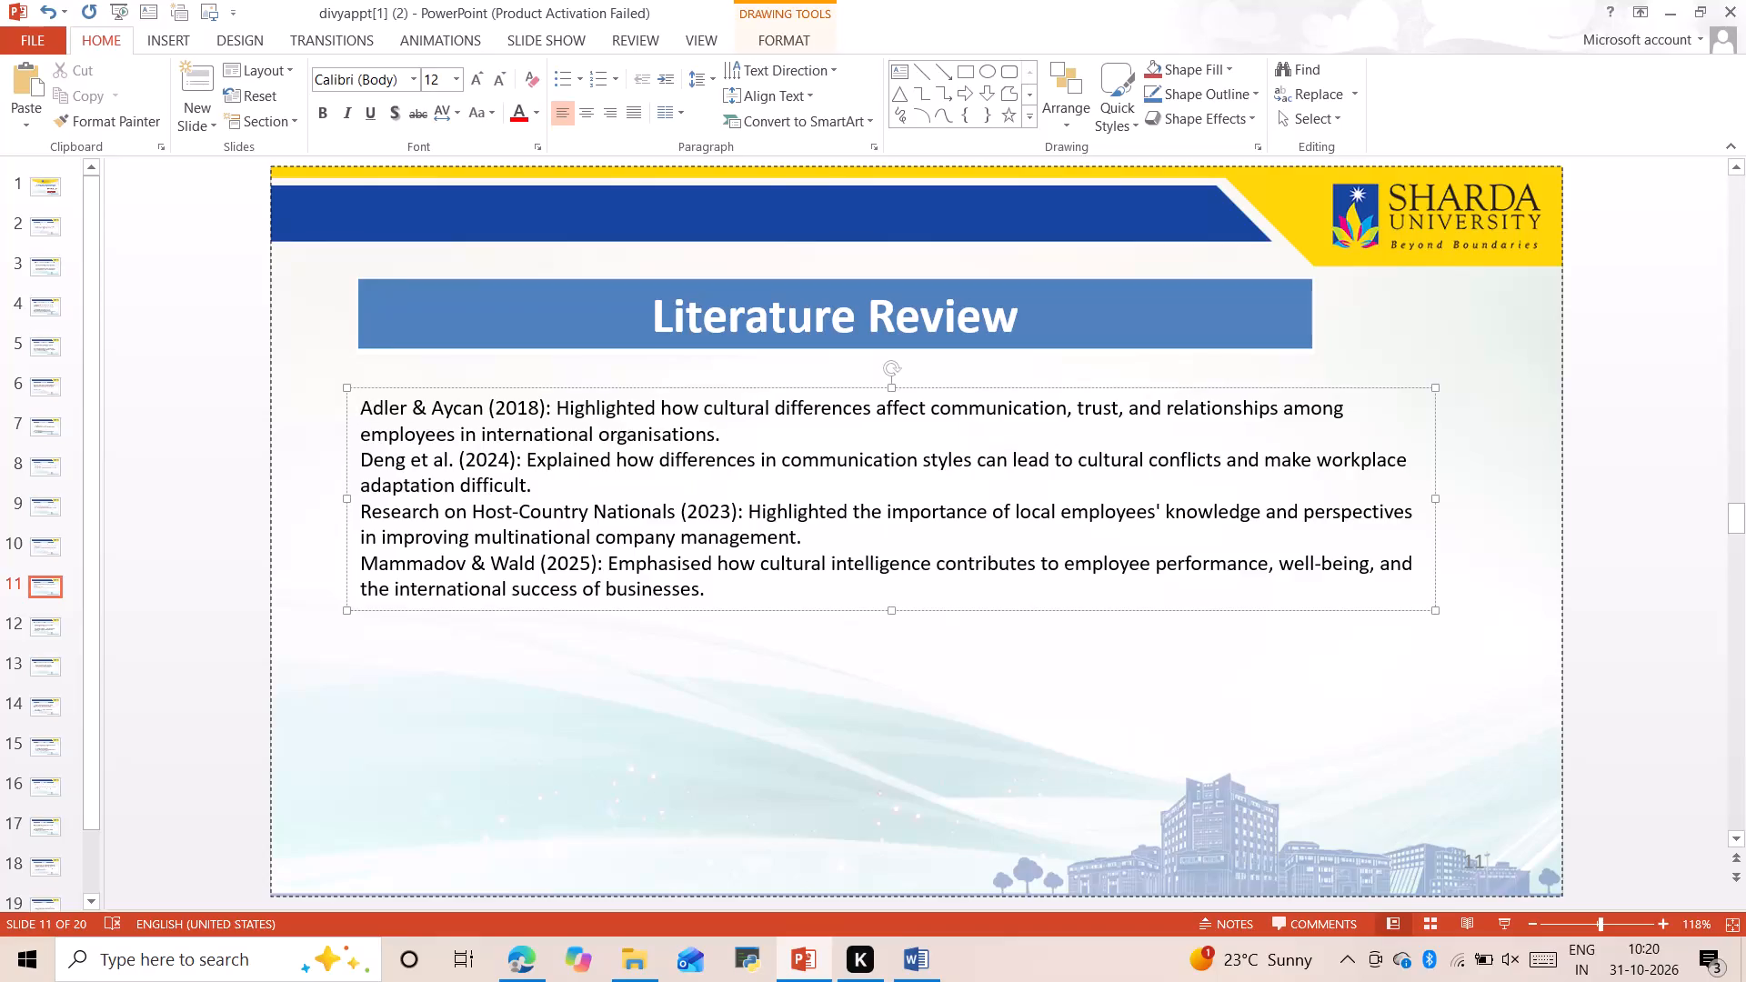
Set all four reviews on slide 11 in Times New Roman.
key("ctrl+a")
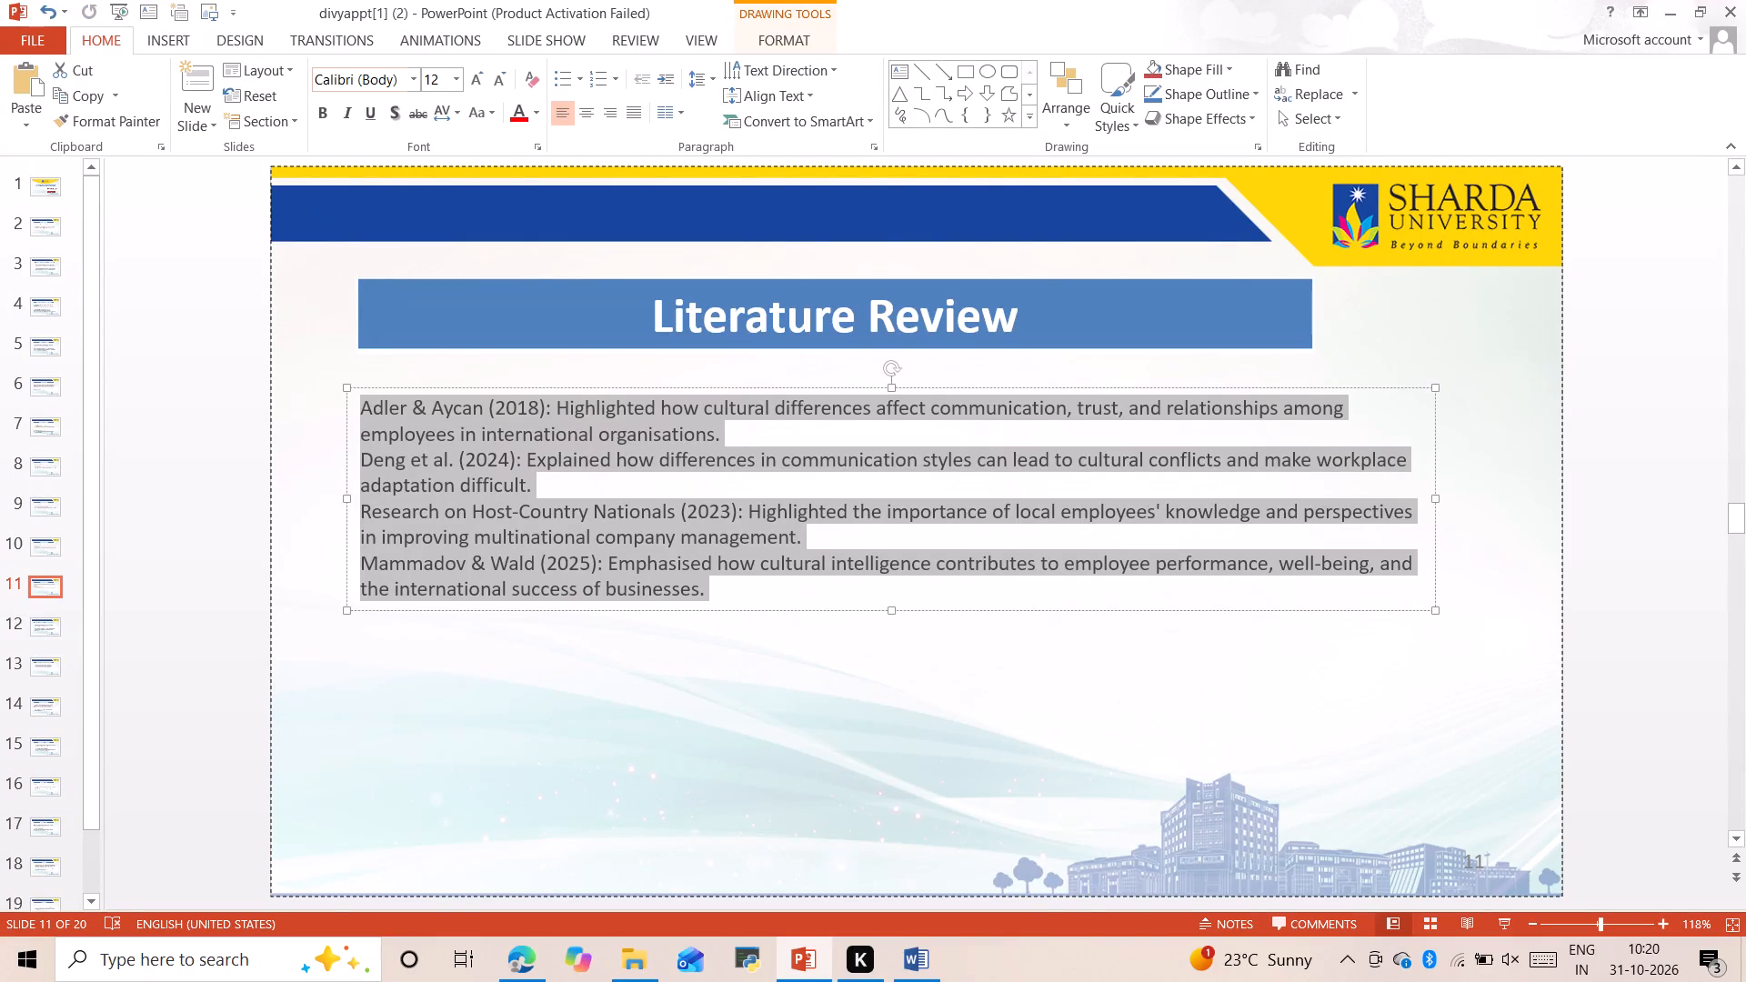
left_click(392, 79)
type("time")
key("Return")
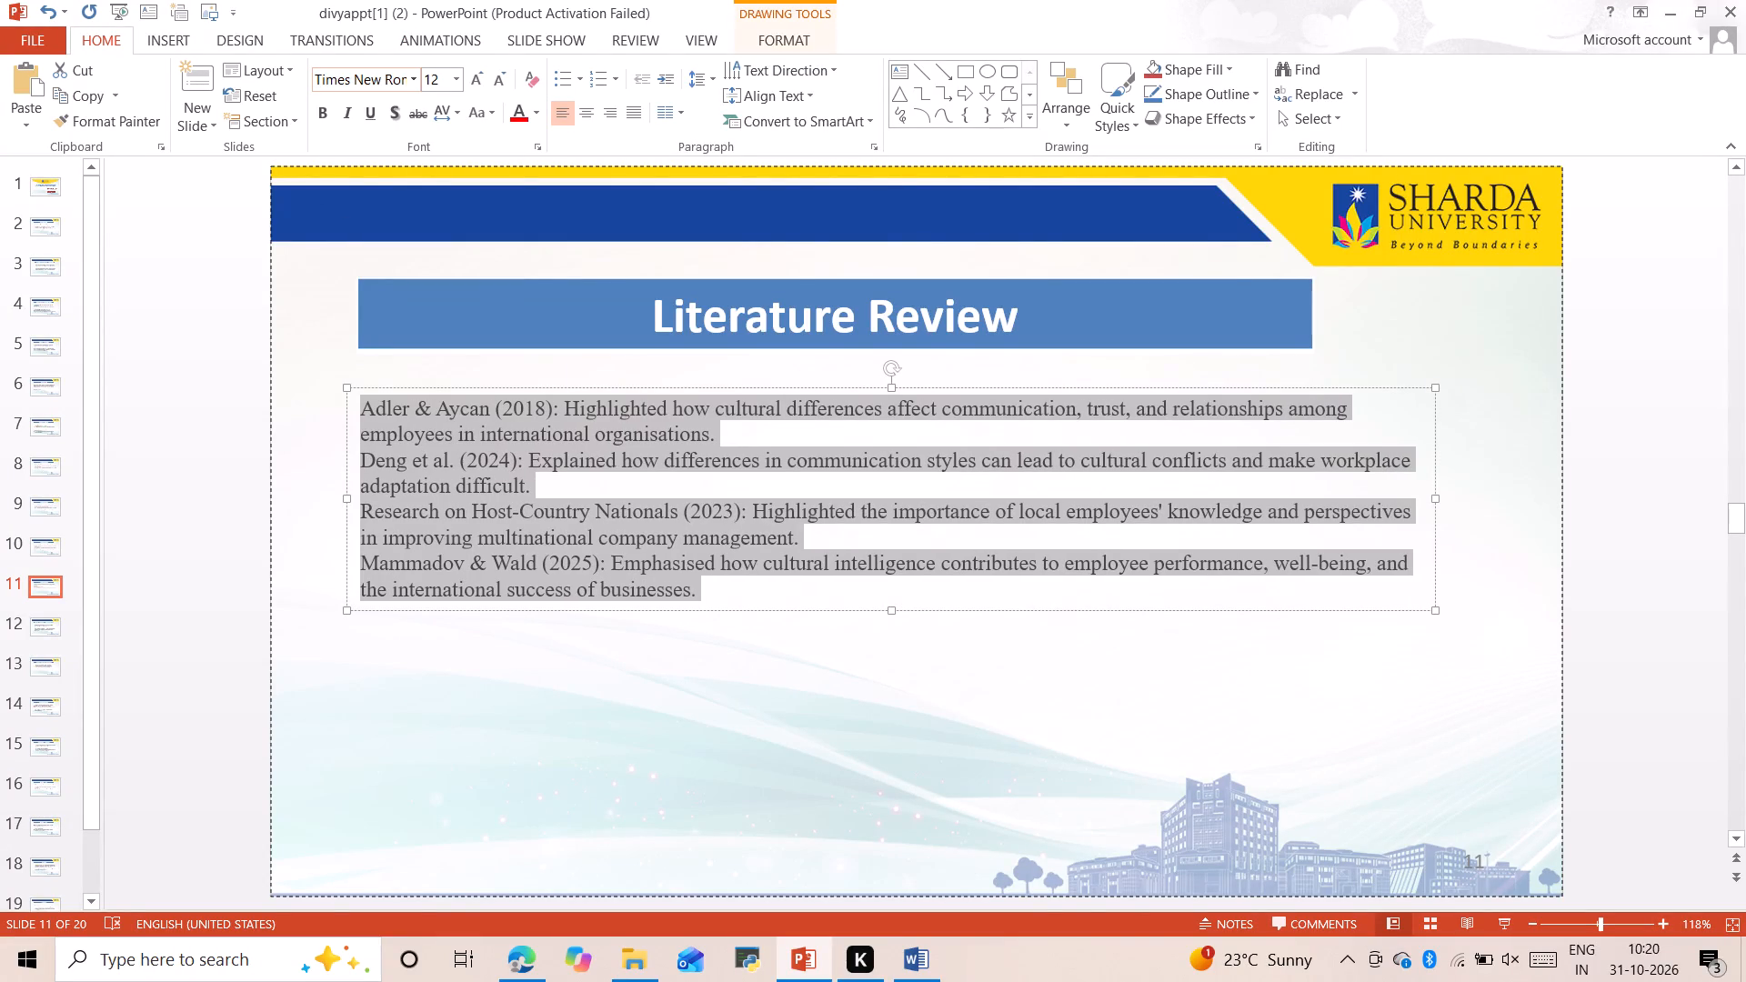
Justify the four reviews on slide 11 and set their line spacing to 1.5.
left_click(632, 119)
left_click(709, 80)
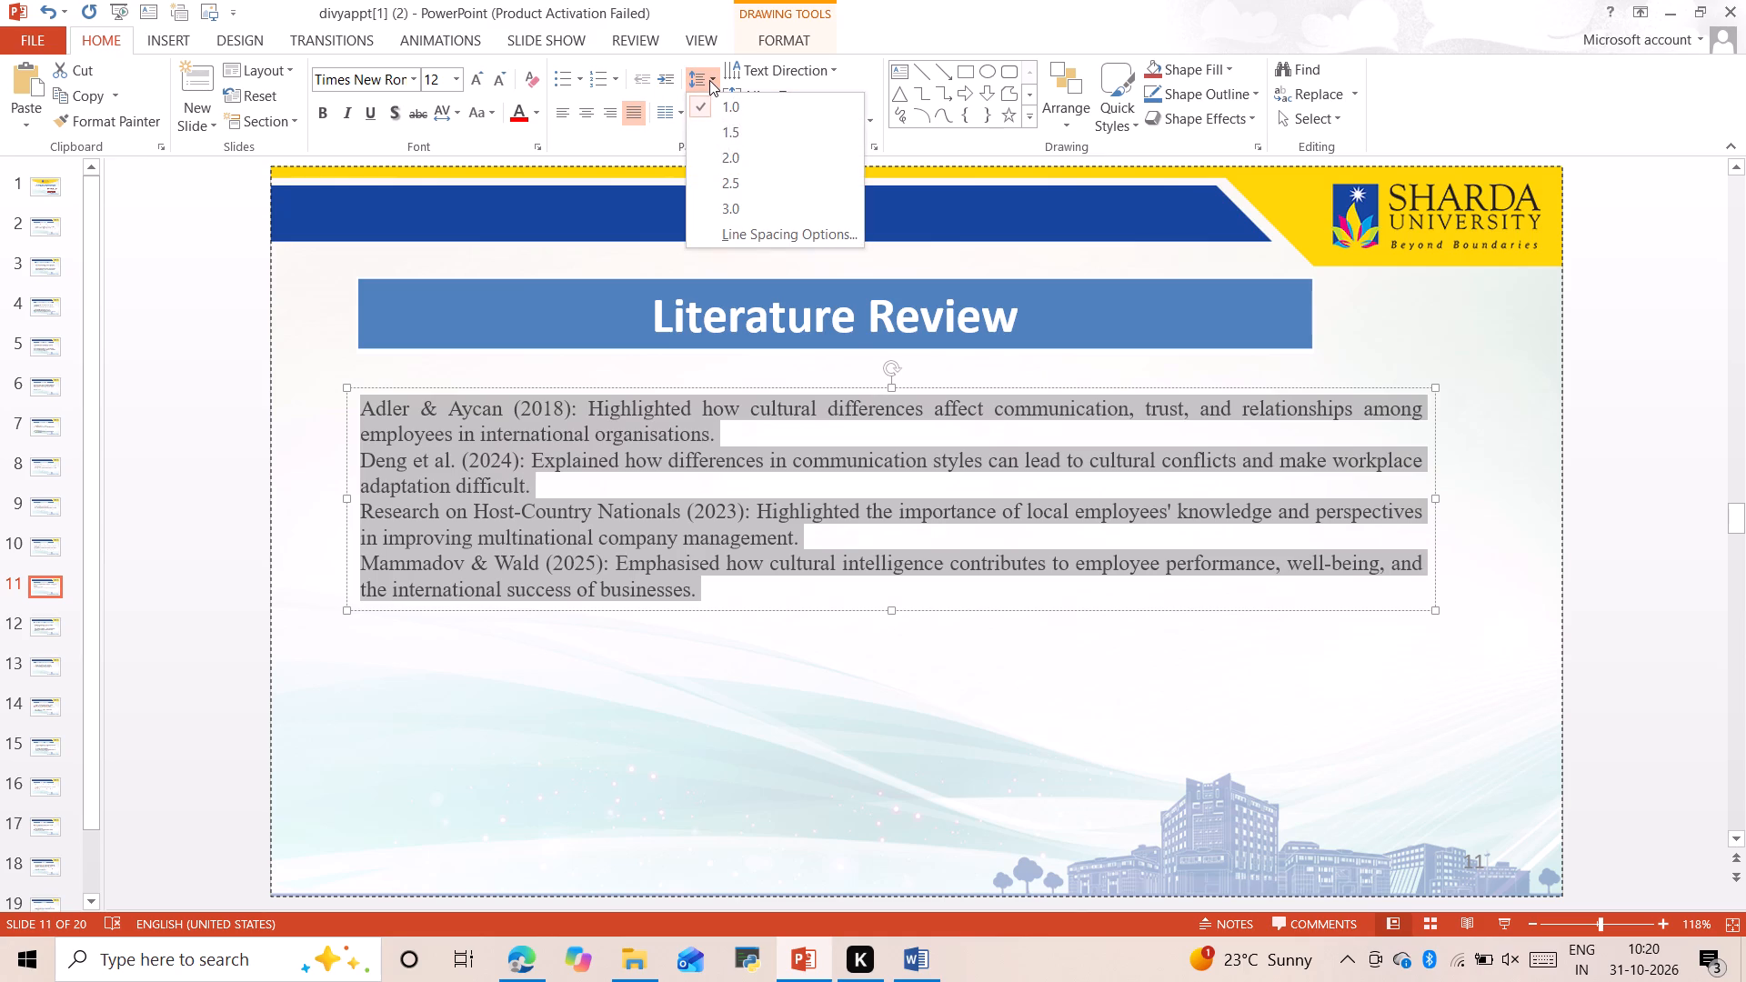
left_click(718, 134)
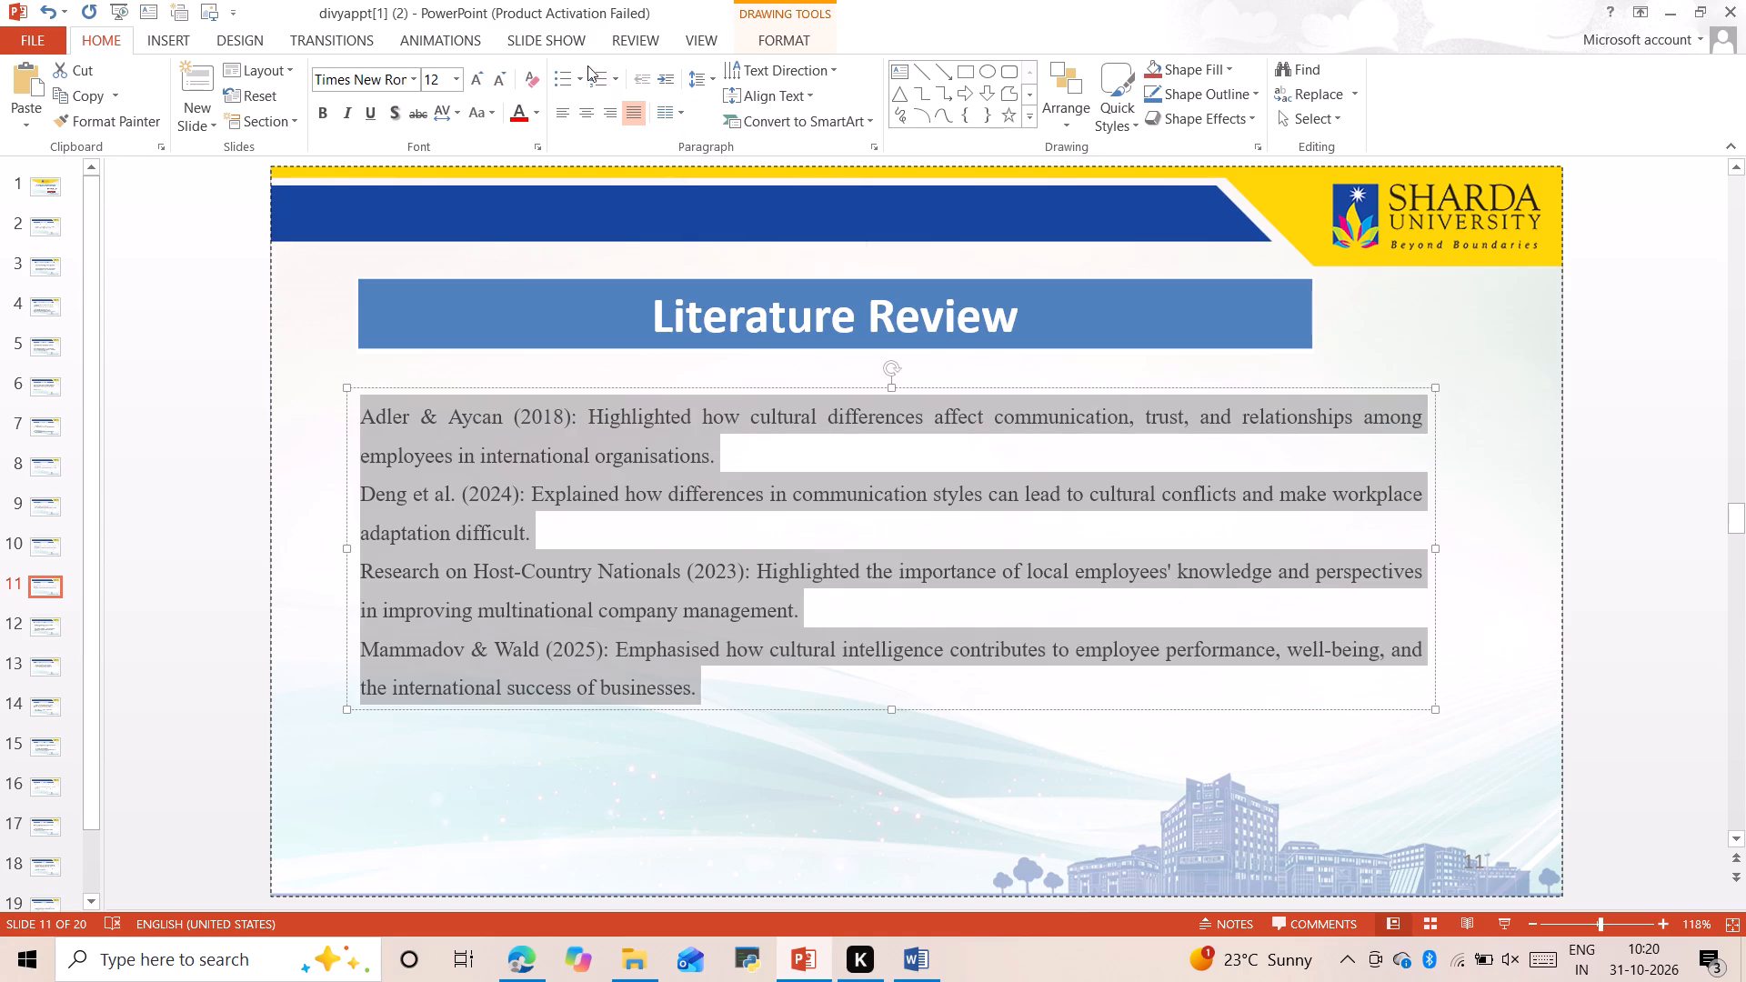
Turn the four reviews on slide 11 into an automatic 1. 2. 3. style numbered list starting at 16.
left_click(594, 75)
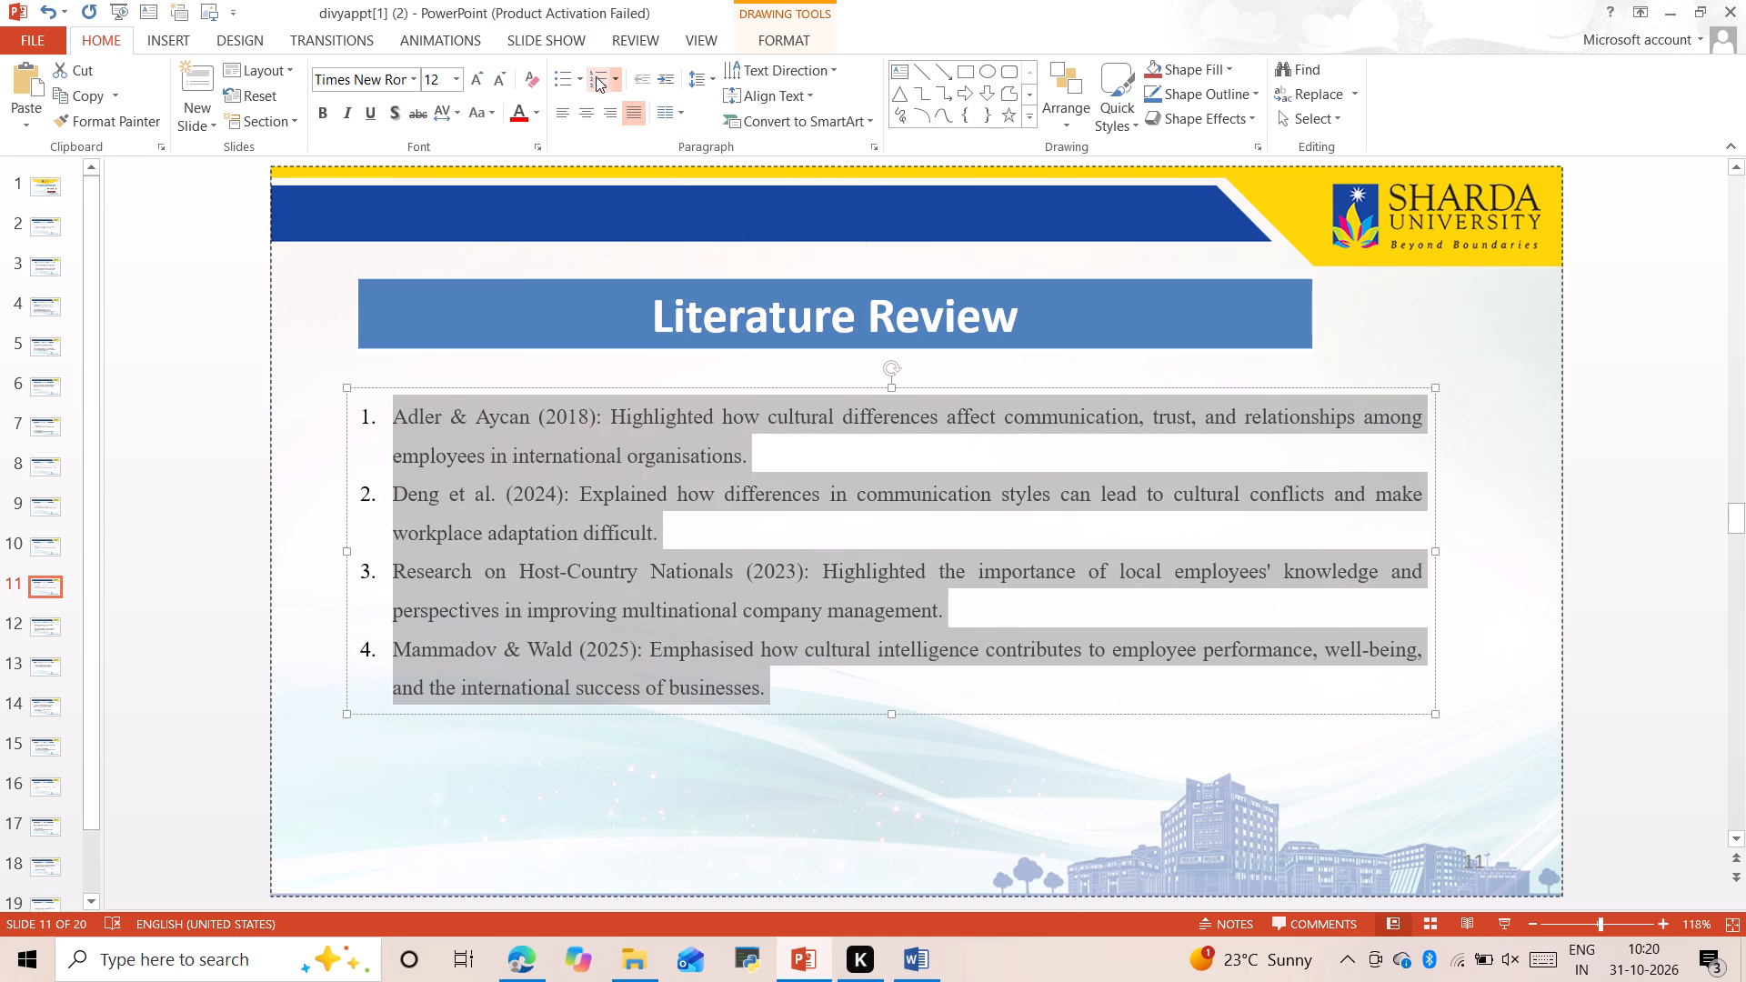
left_click(611, 80)
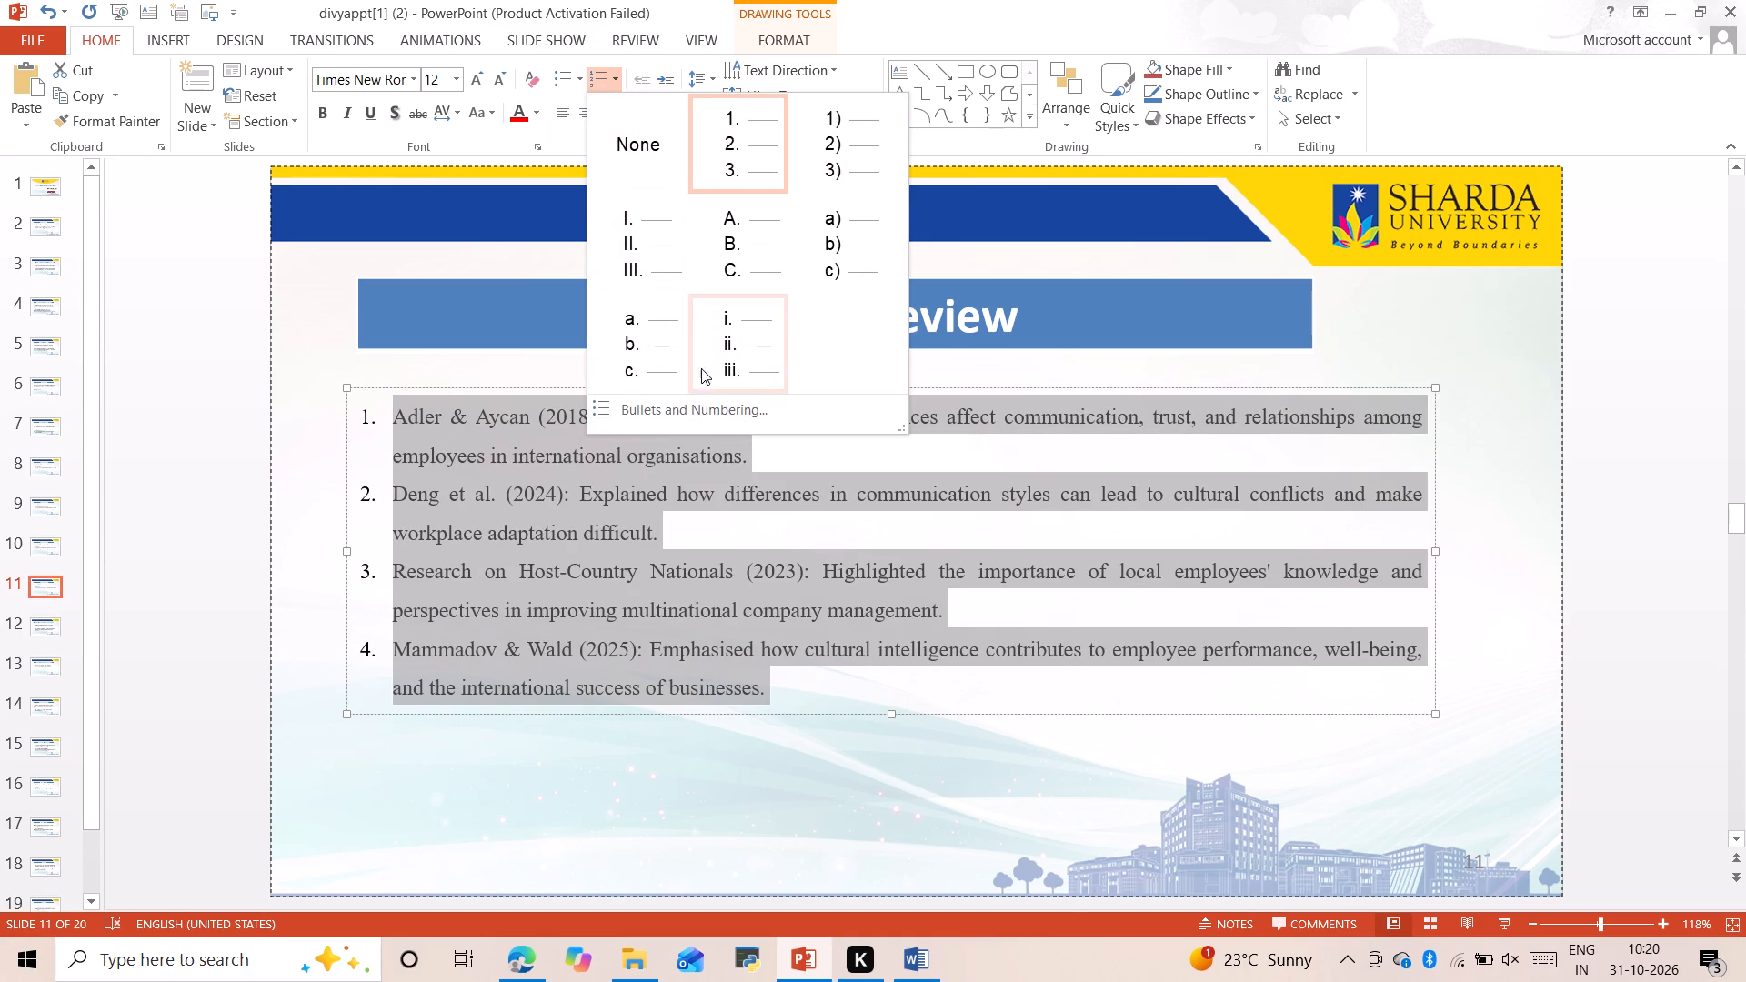
left_click(699, 416)
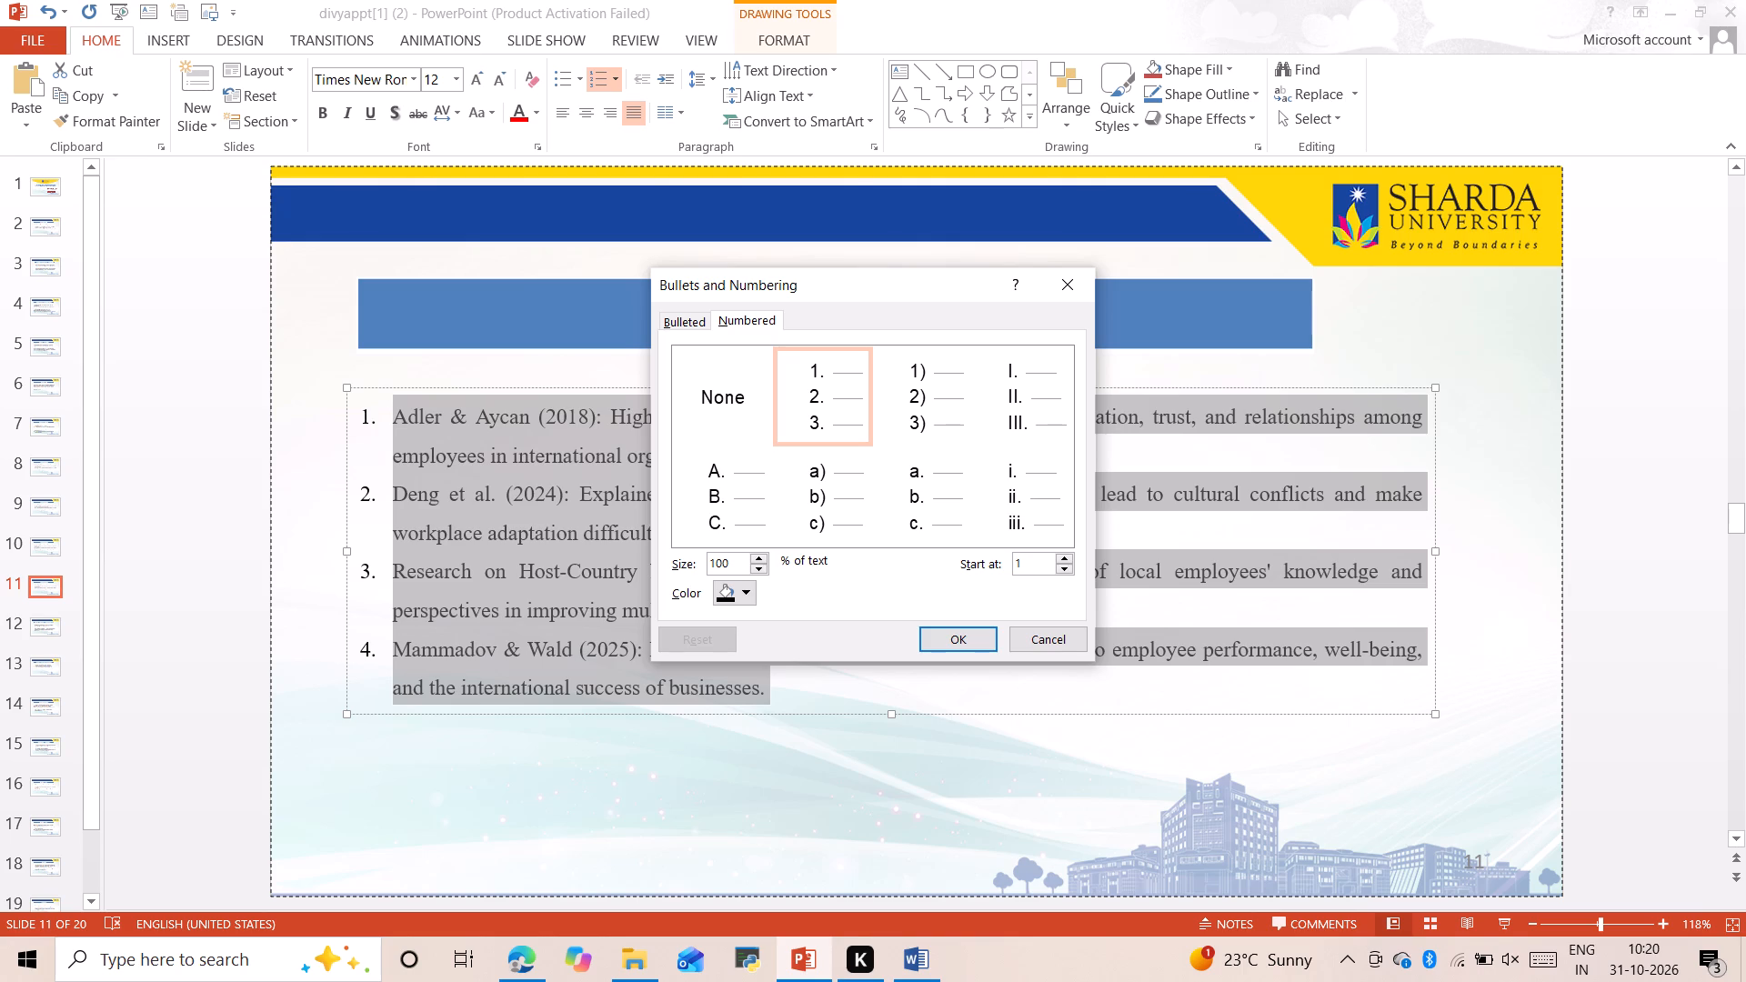
left_click(1040, 563)
key("6")
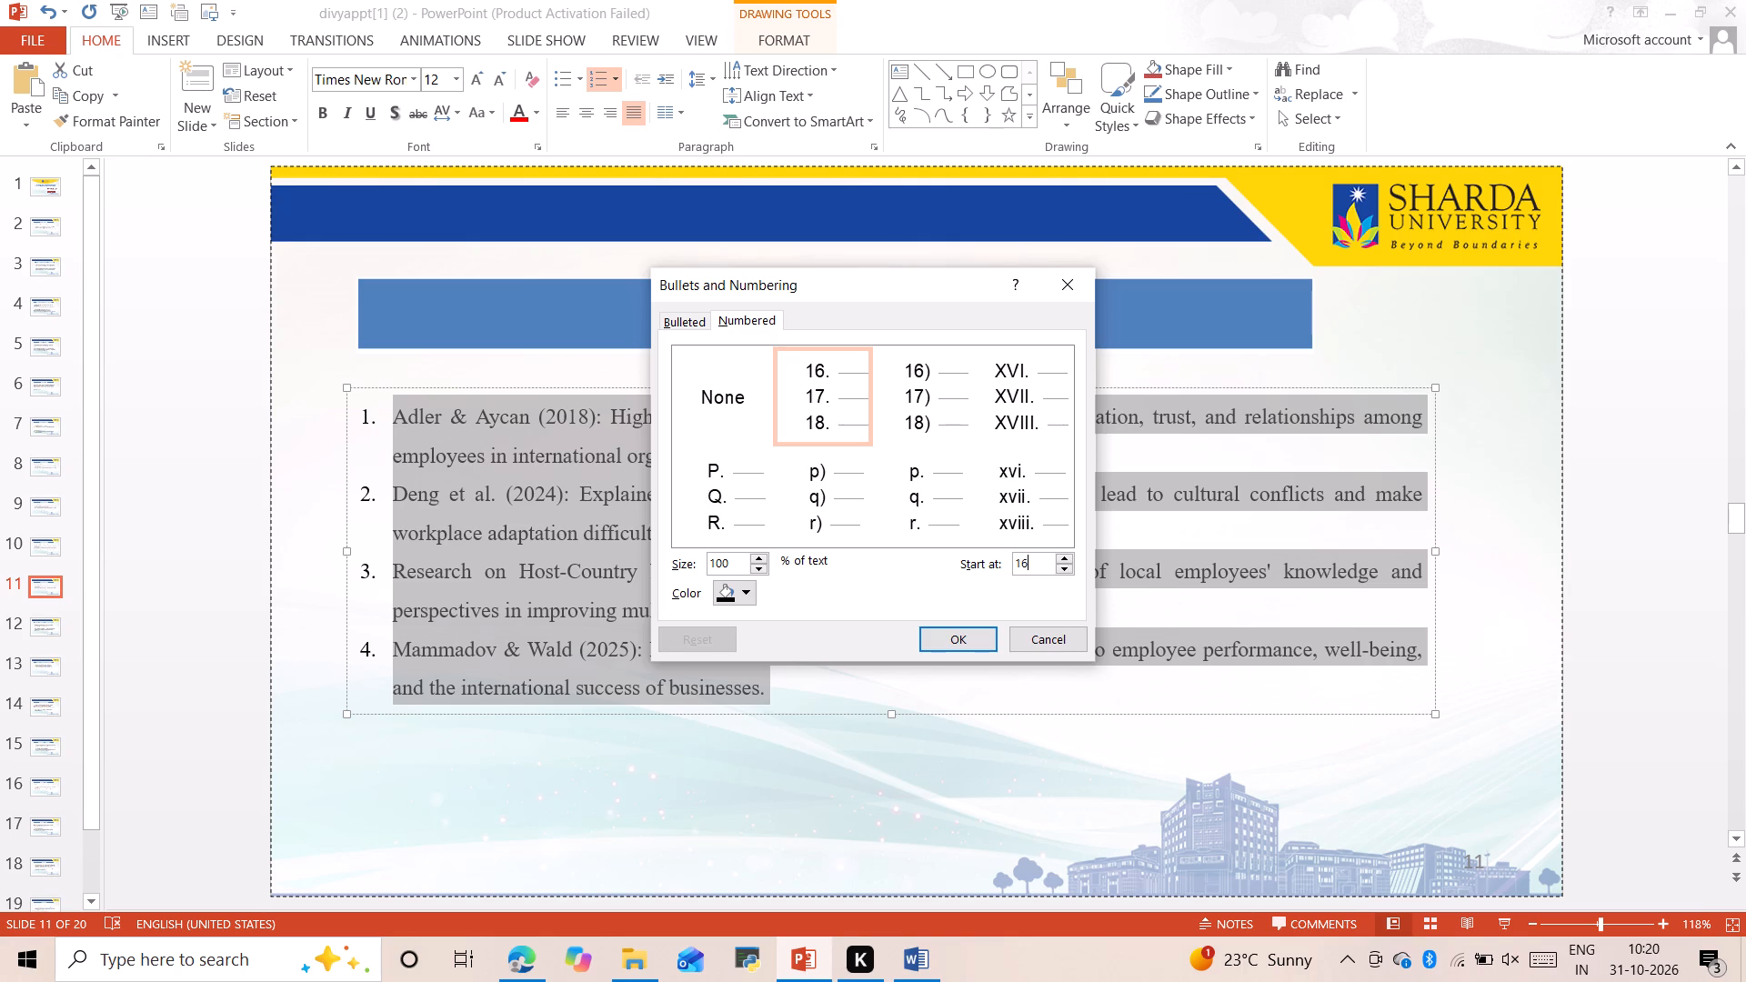
key("Return")
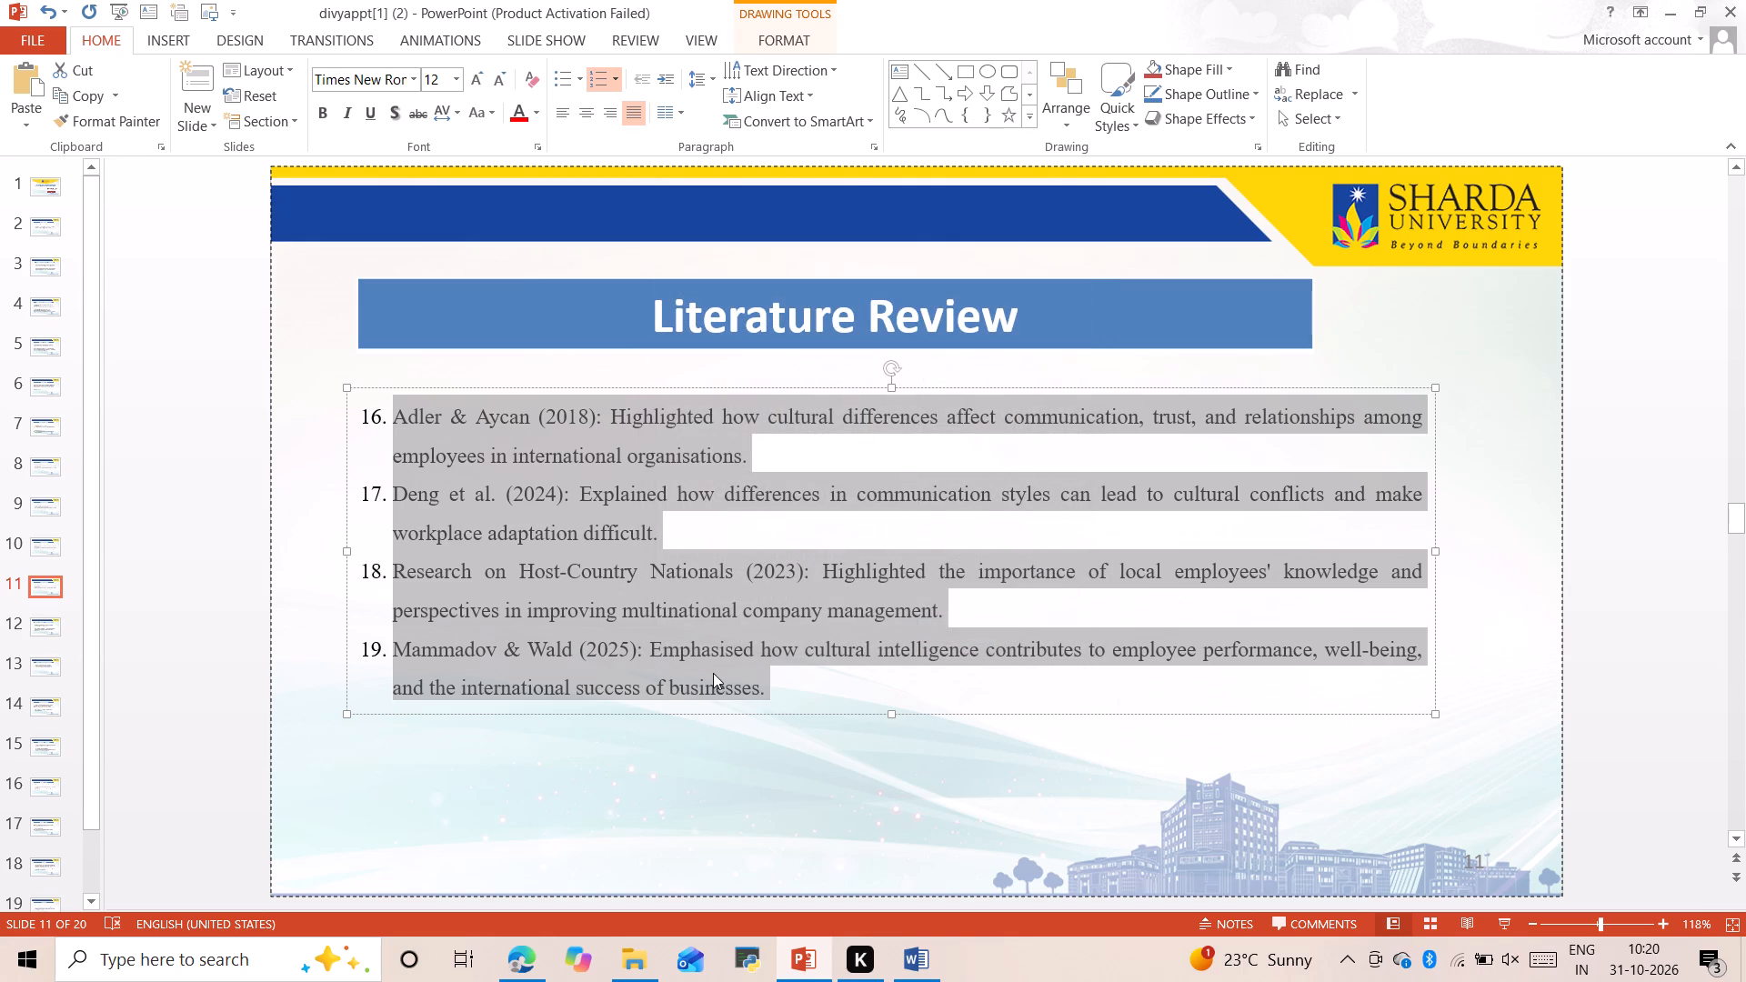
left_click(722, 775)
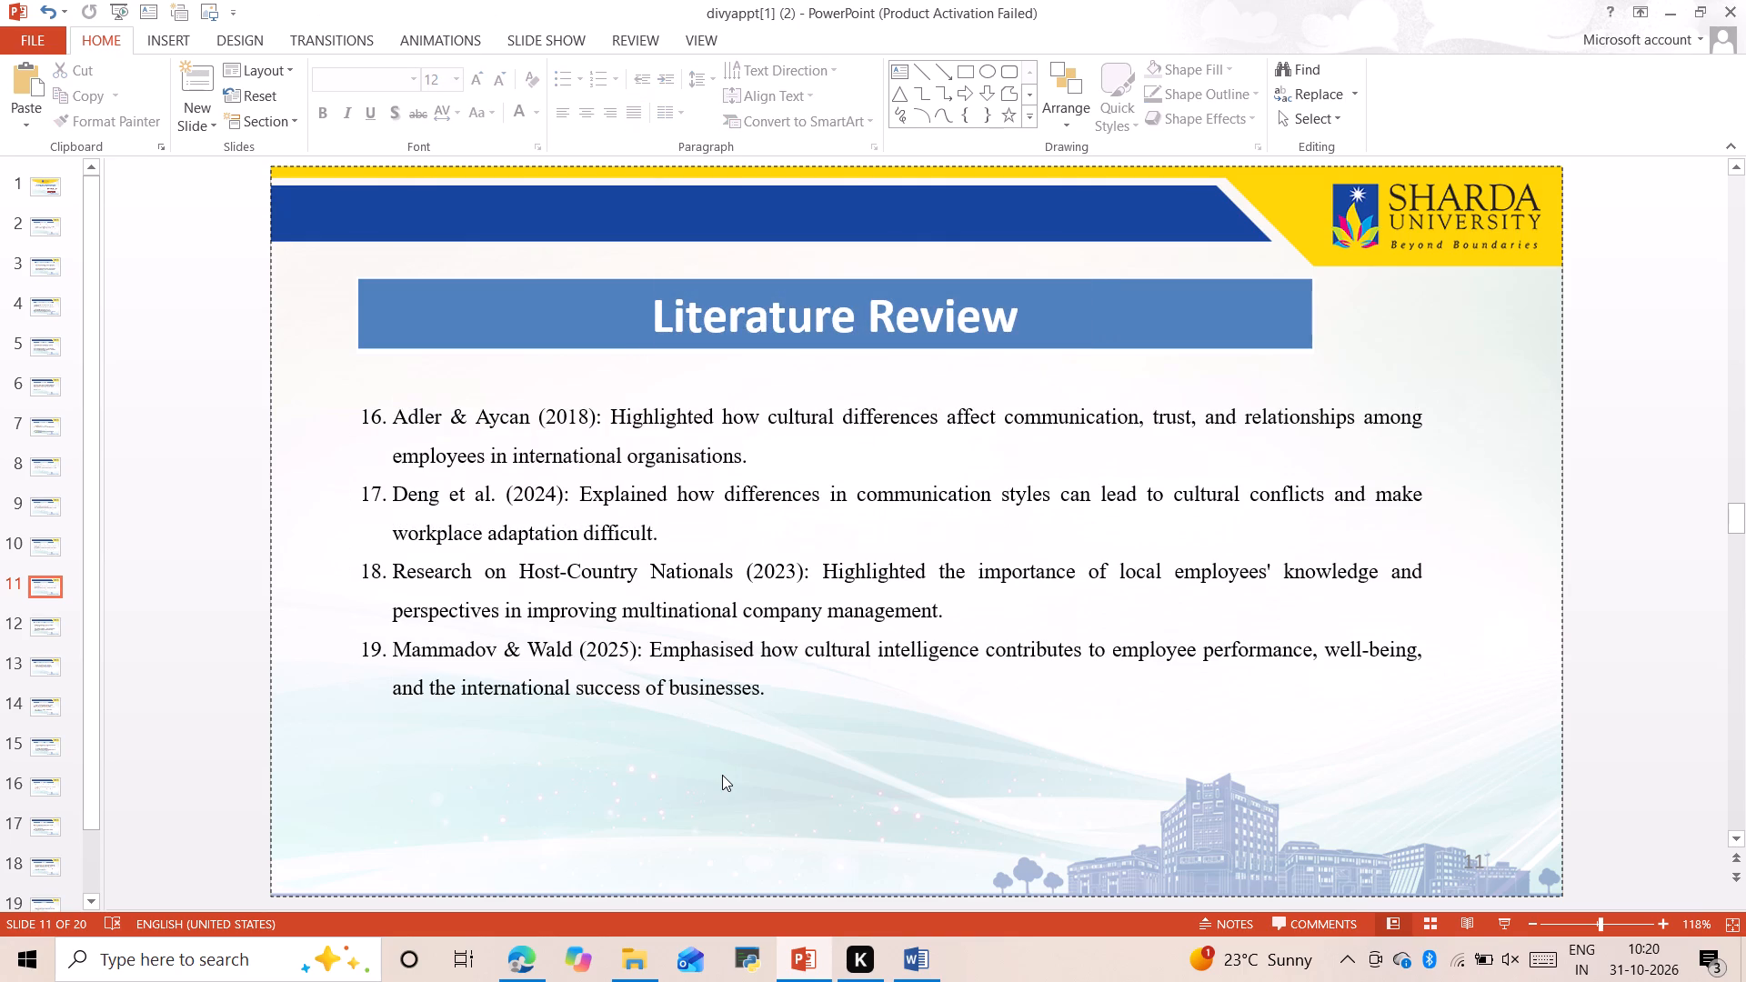
Review Literature Review slides 8 to 11 for continuous numbering and uniform formatting.
key("Up")
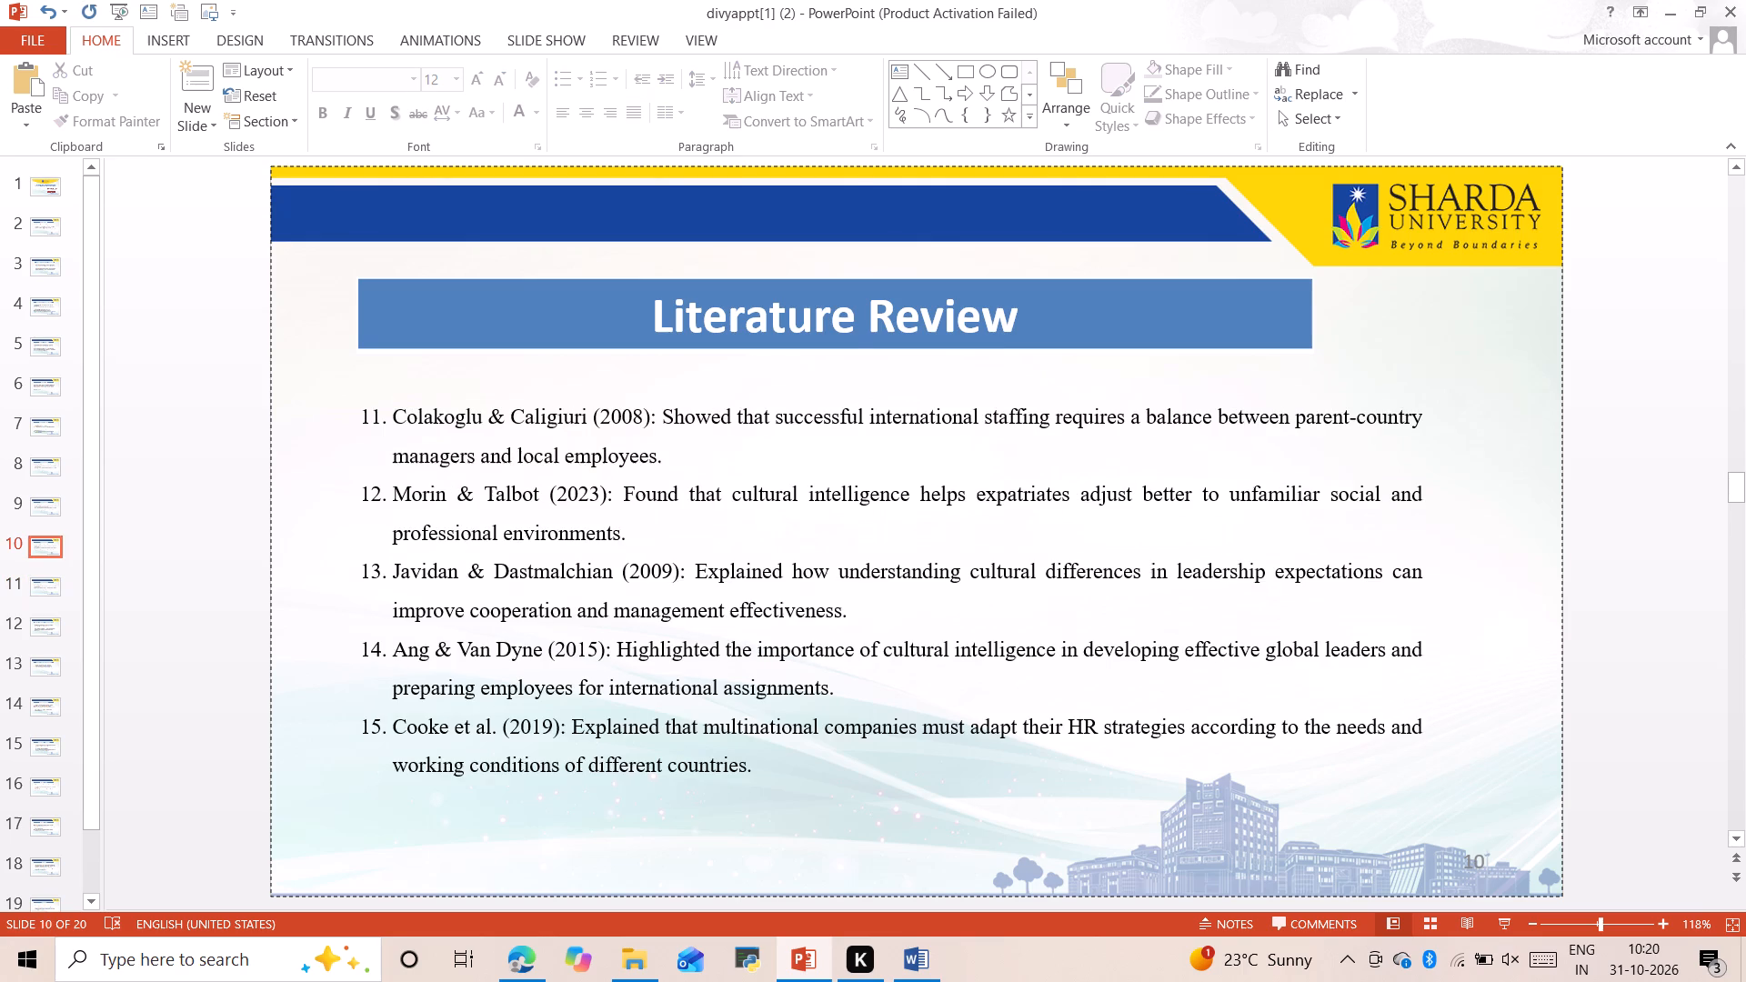
key("Up")
key("Up")
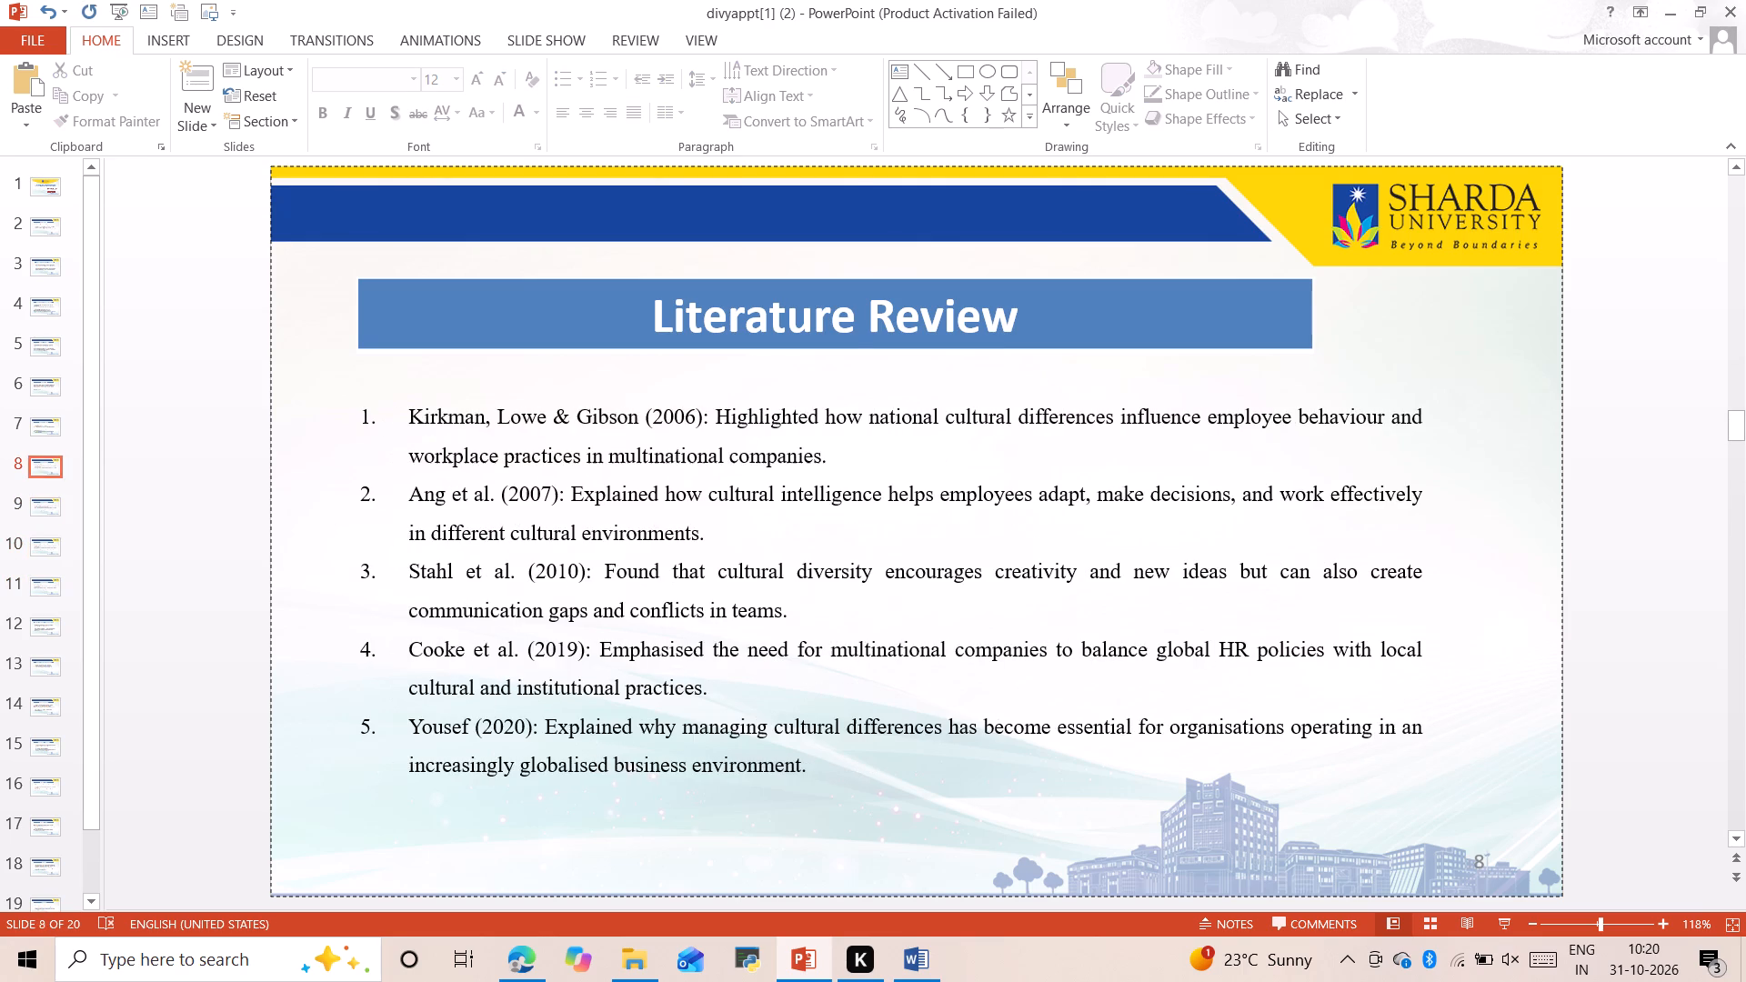
key("Up")
key("Down")
key("Down")
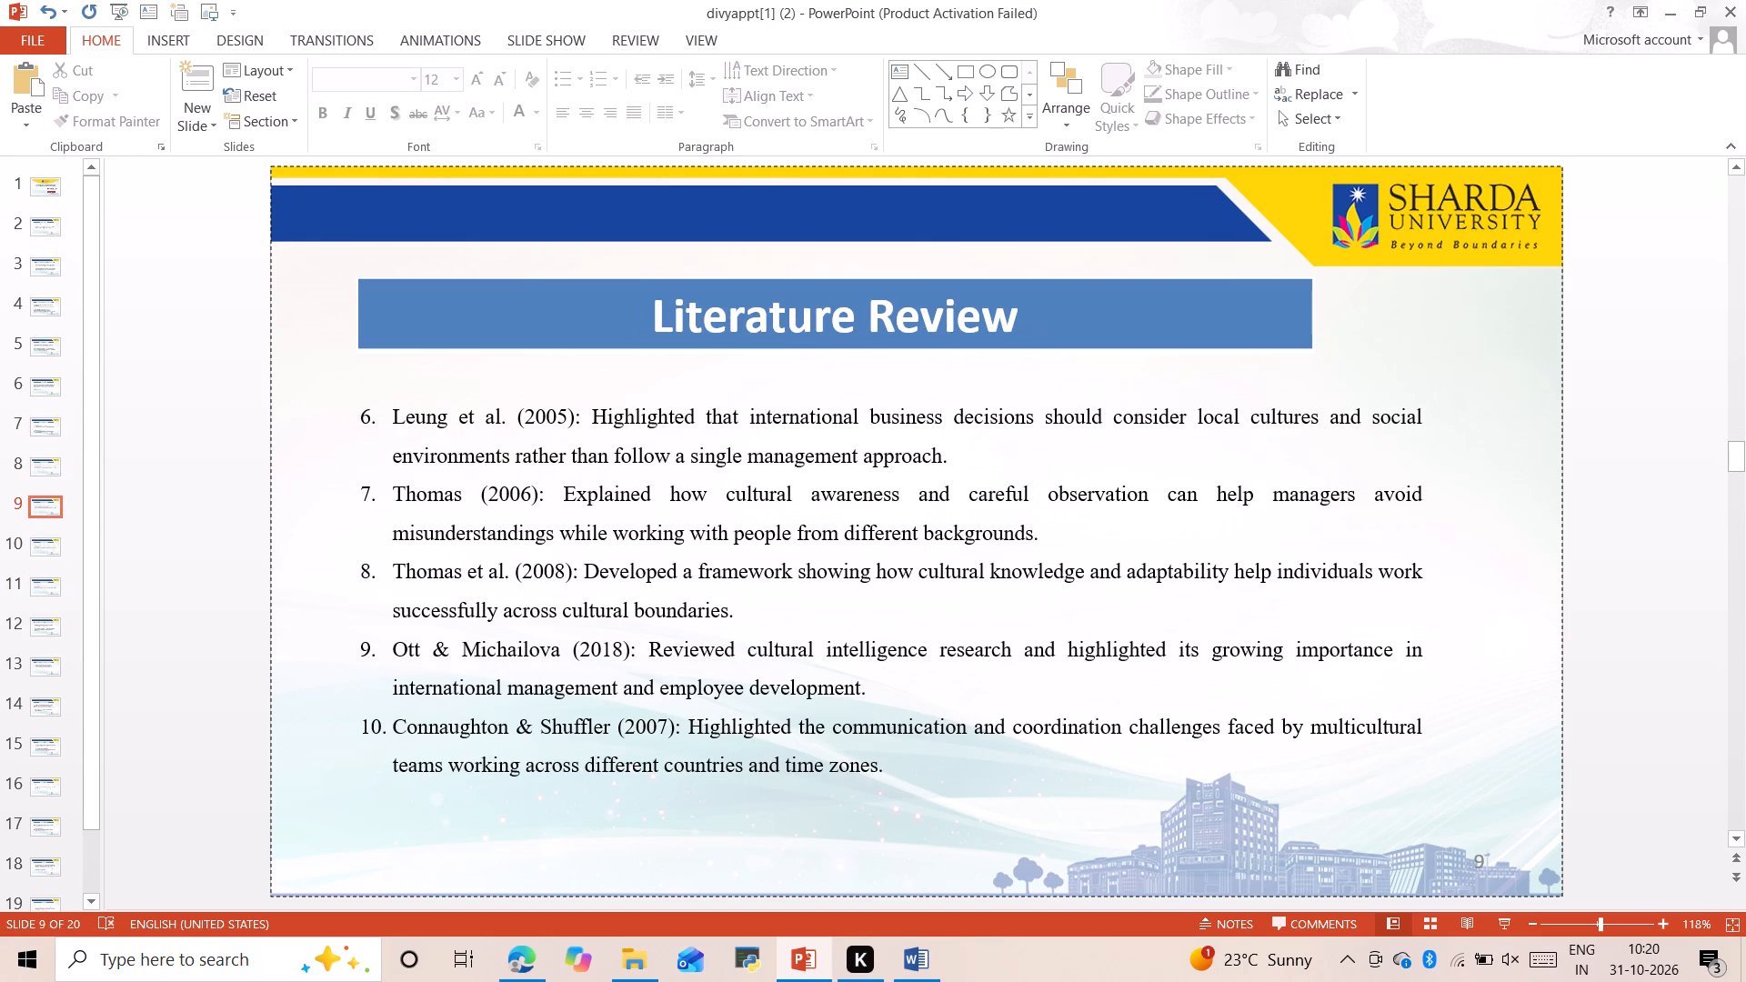
key("Down")
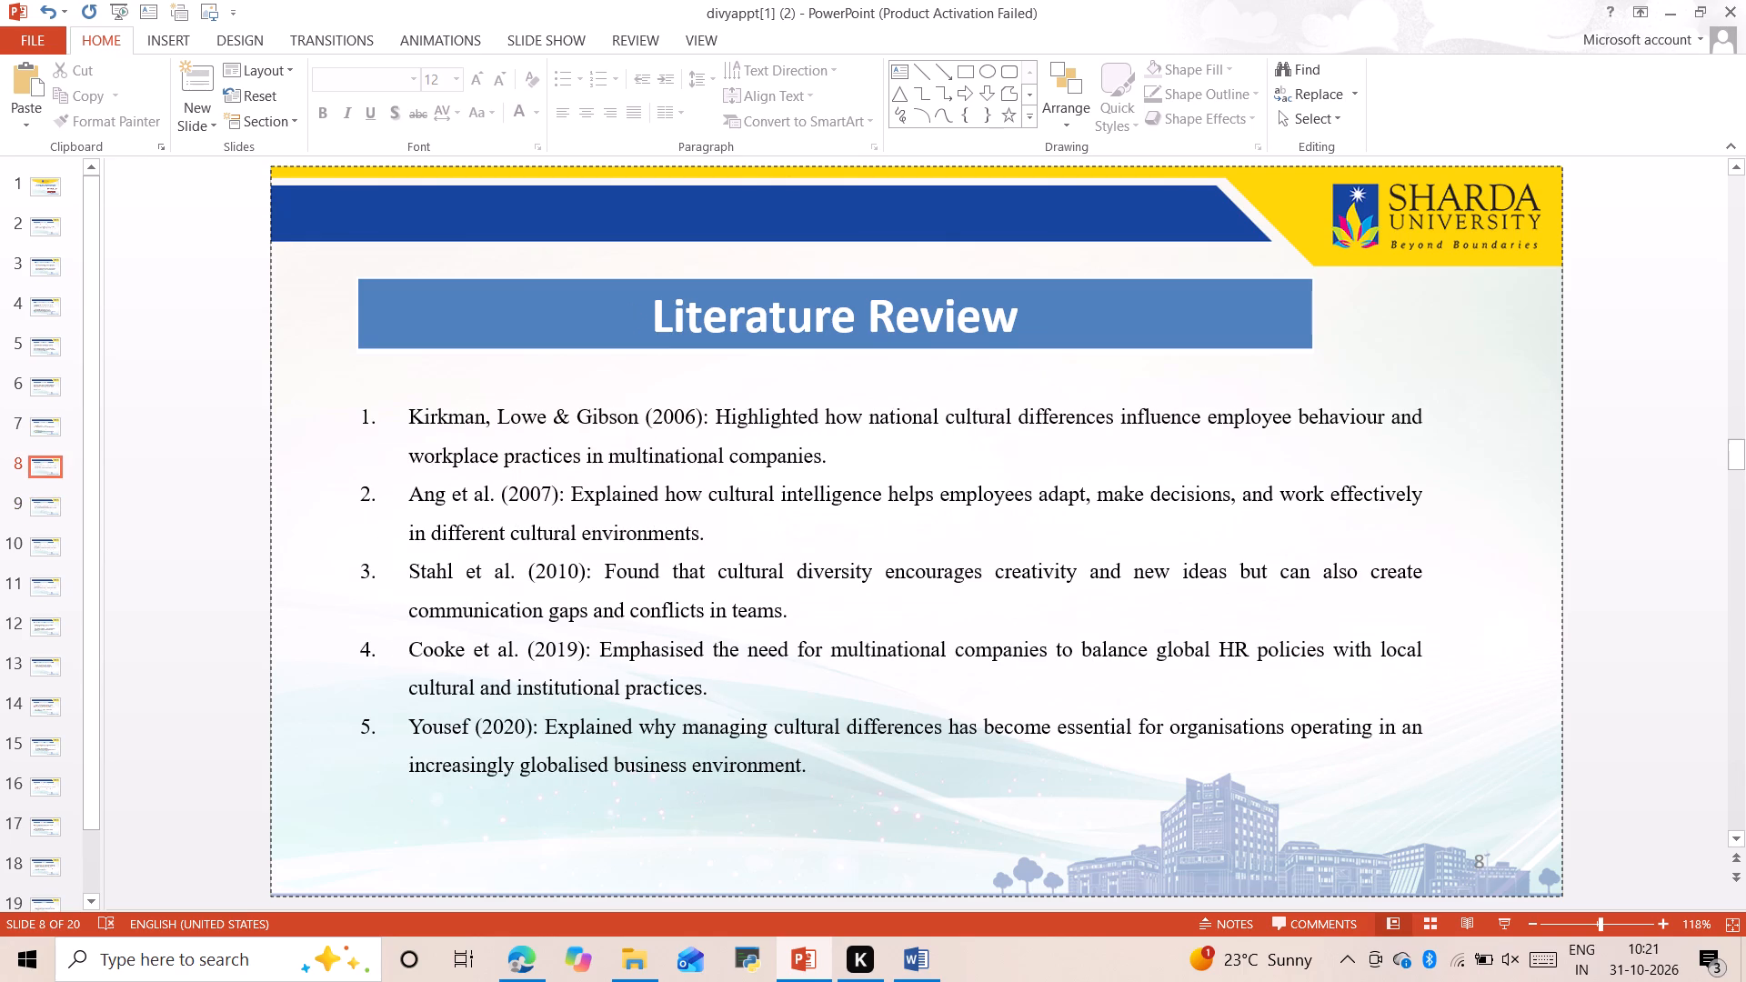
key("Down")
key("Up")
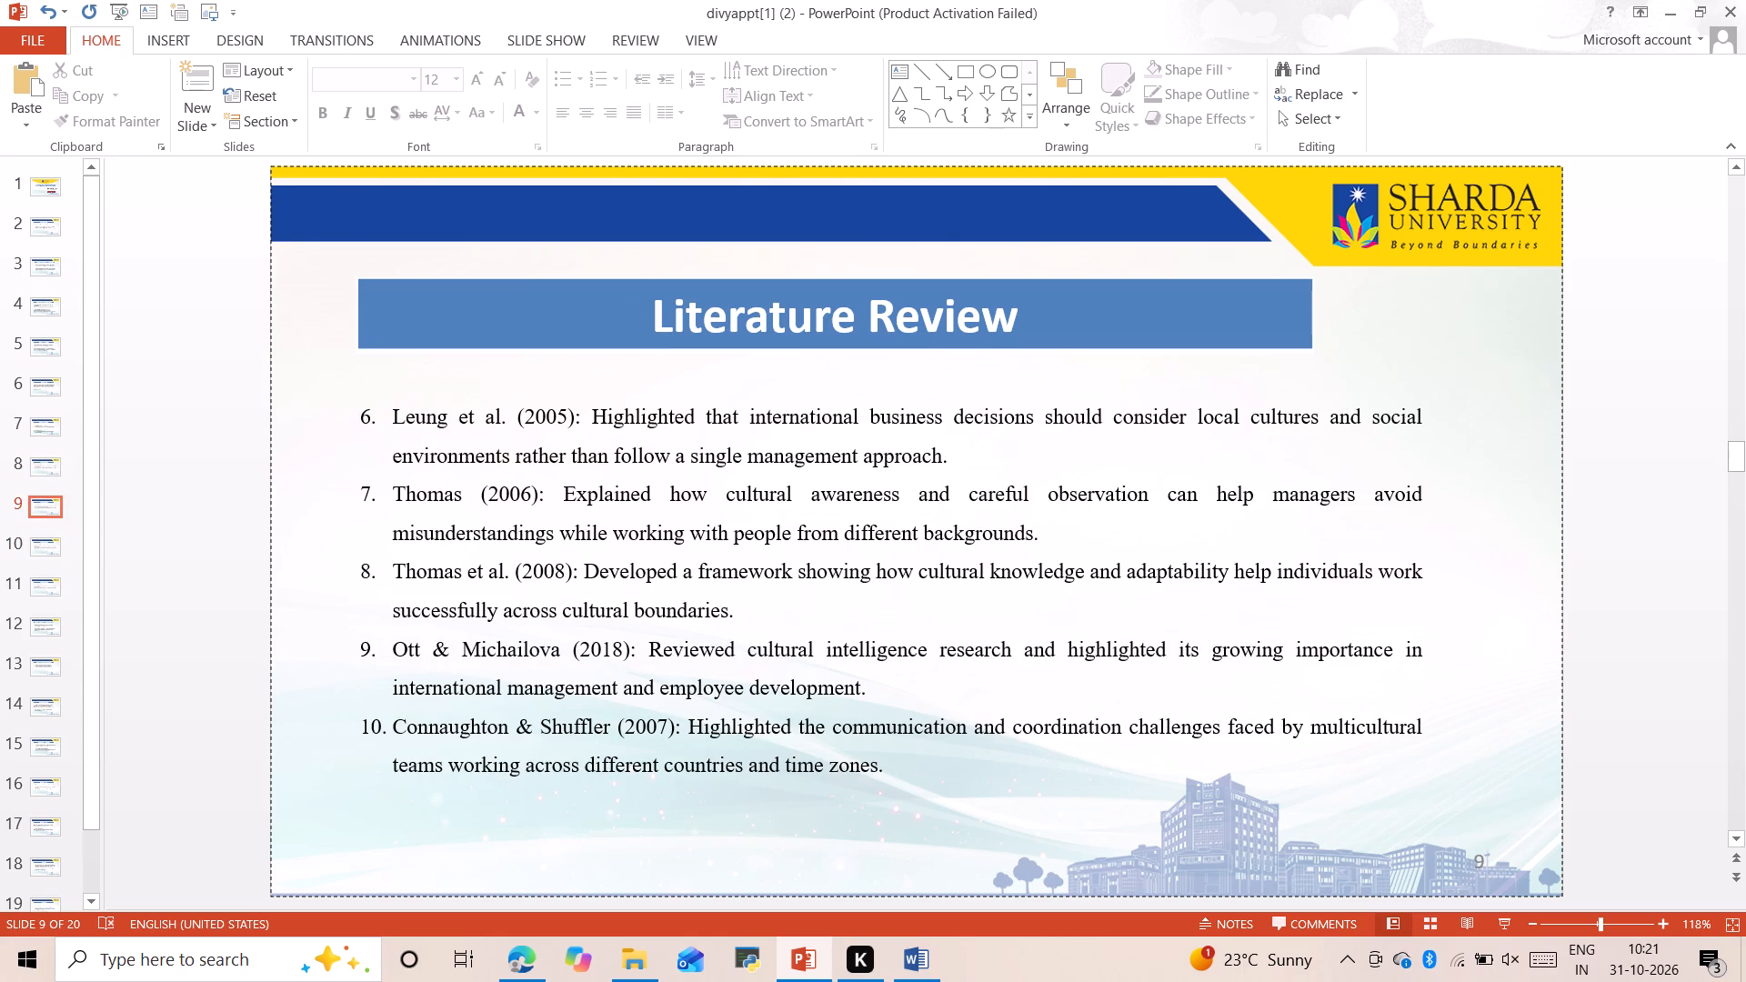
key("Down")
key("Down")
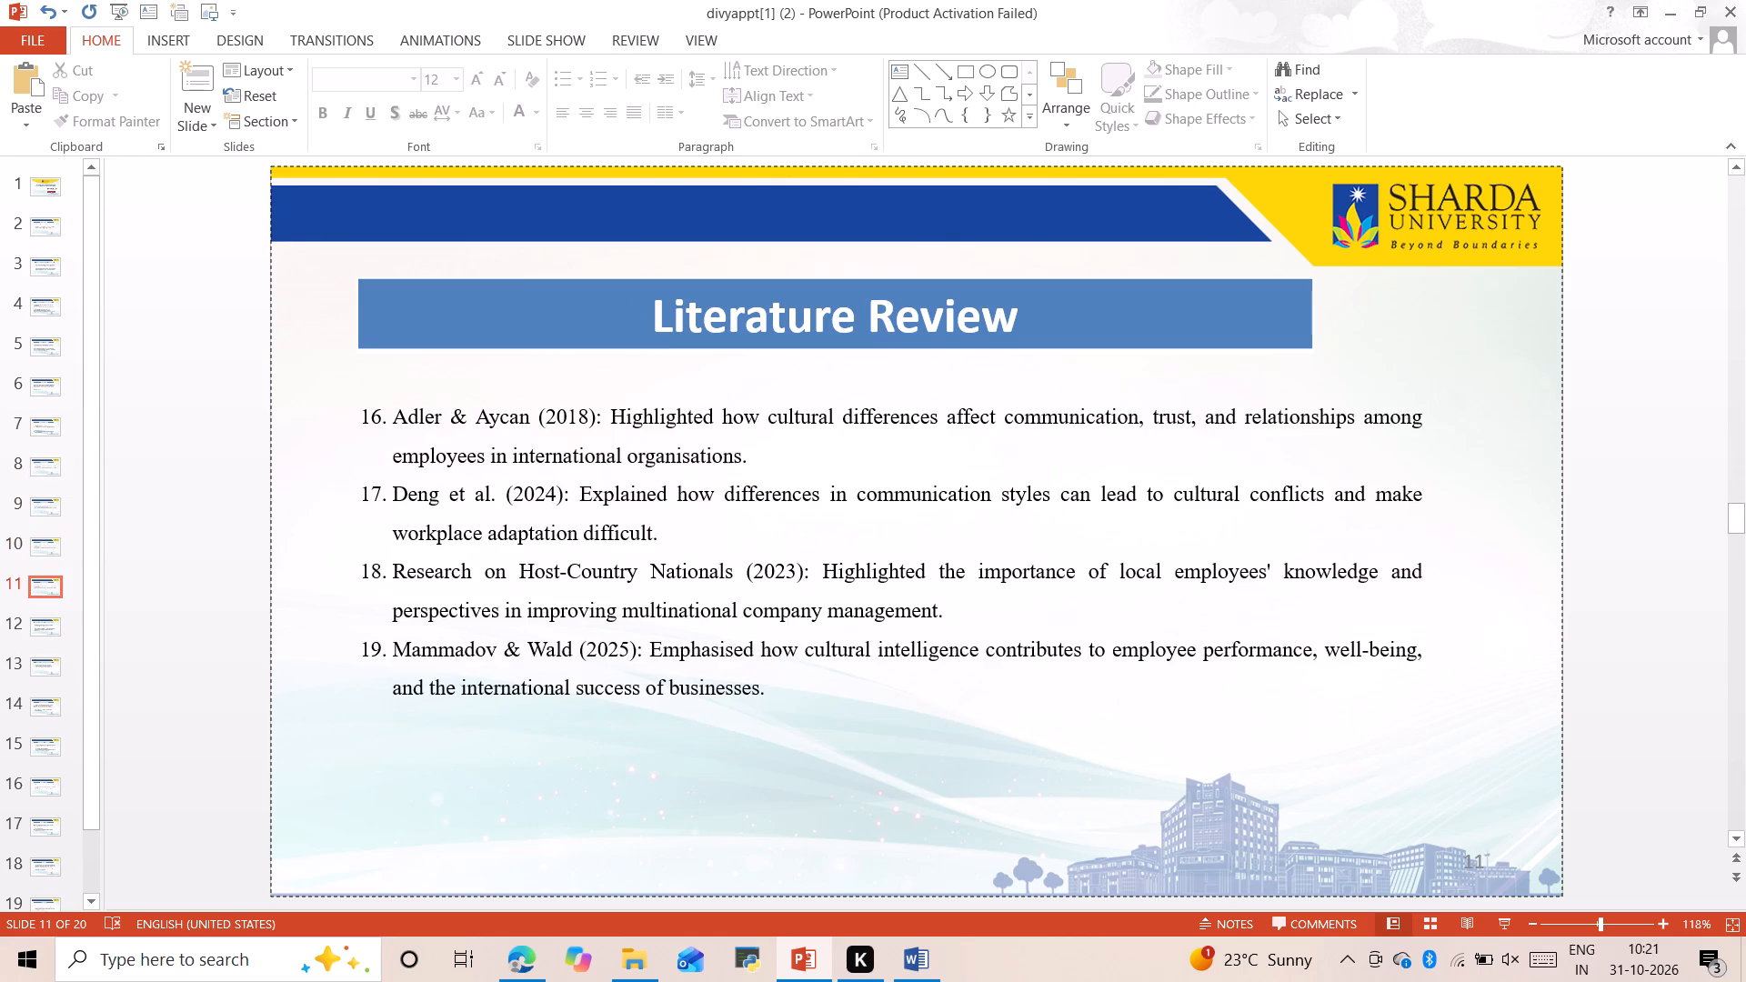
key("Down")
key("Up")
key("Up")
key("Up")
key("Up")
Remove the bullet from the paragraph on slide 3, Concept of Cross-Cultural Management.
key("Up")
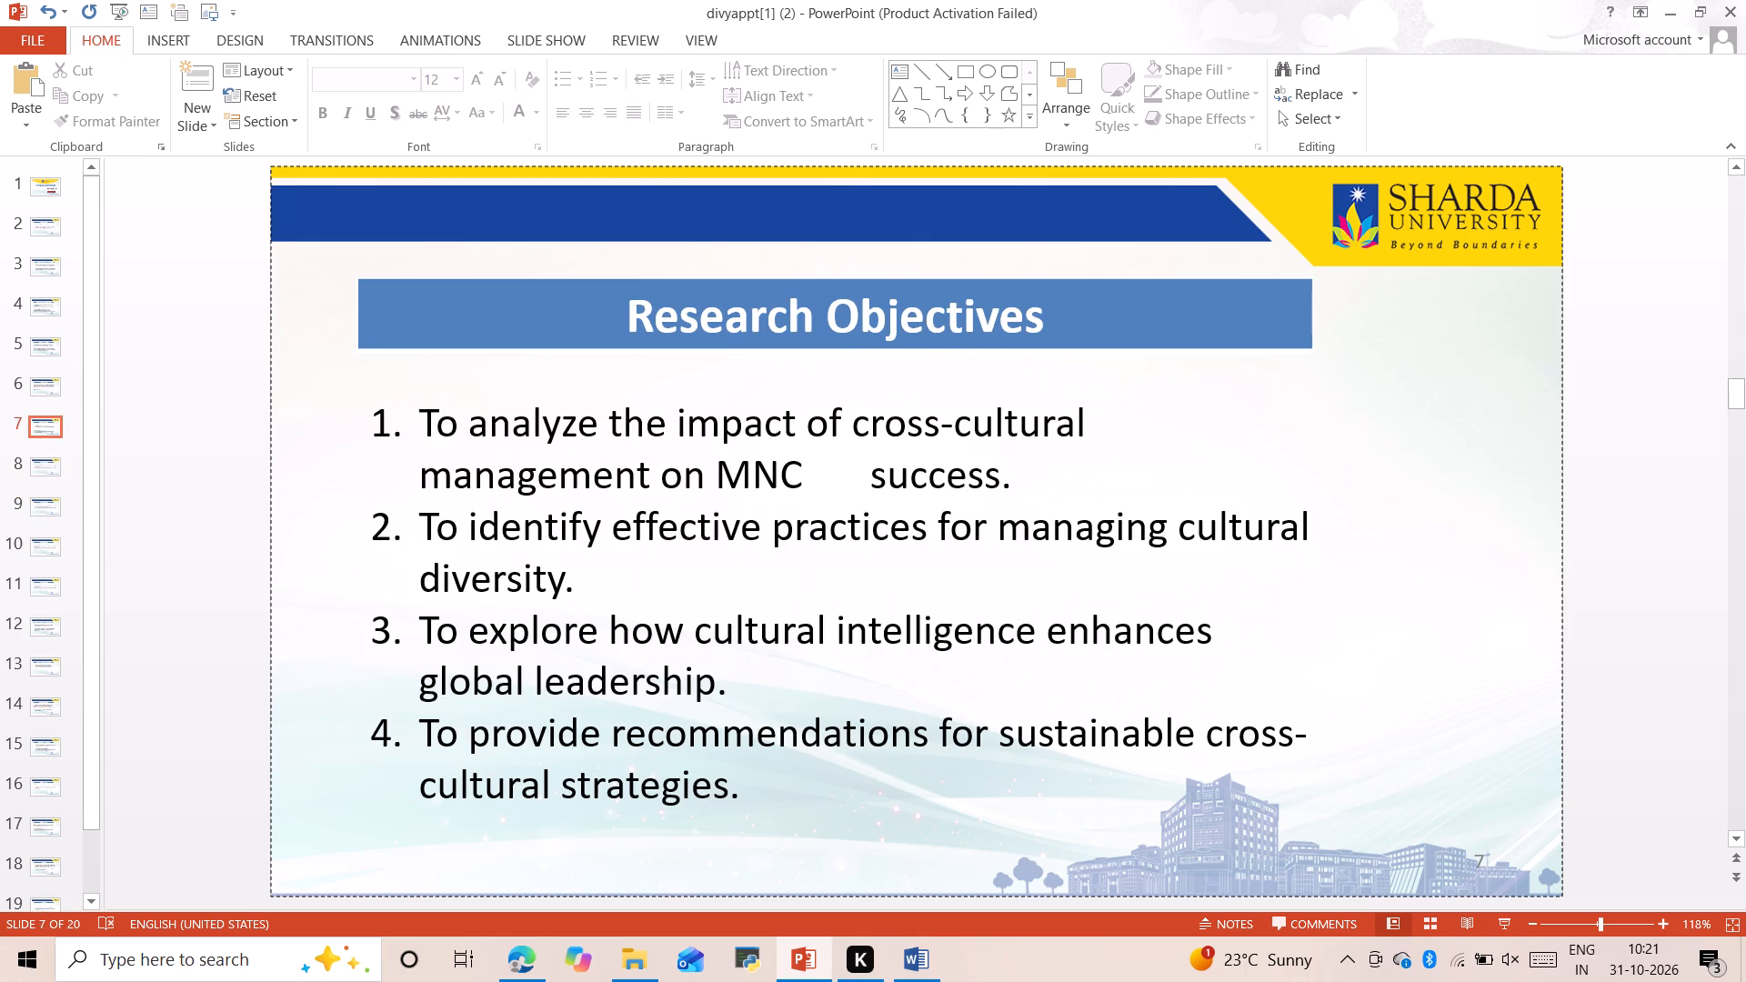
key("Up")
key("Up")
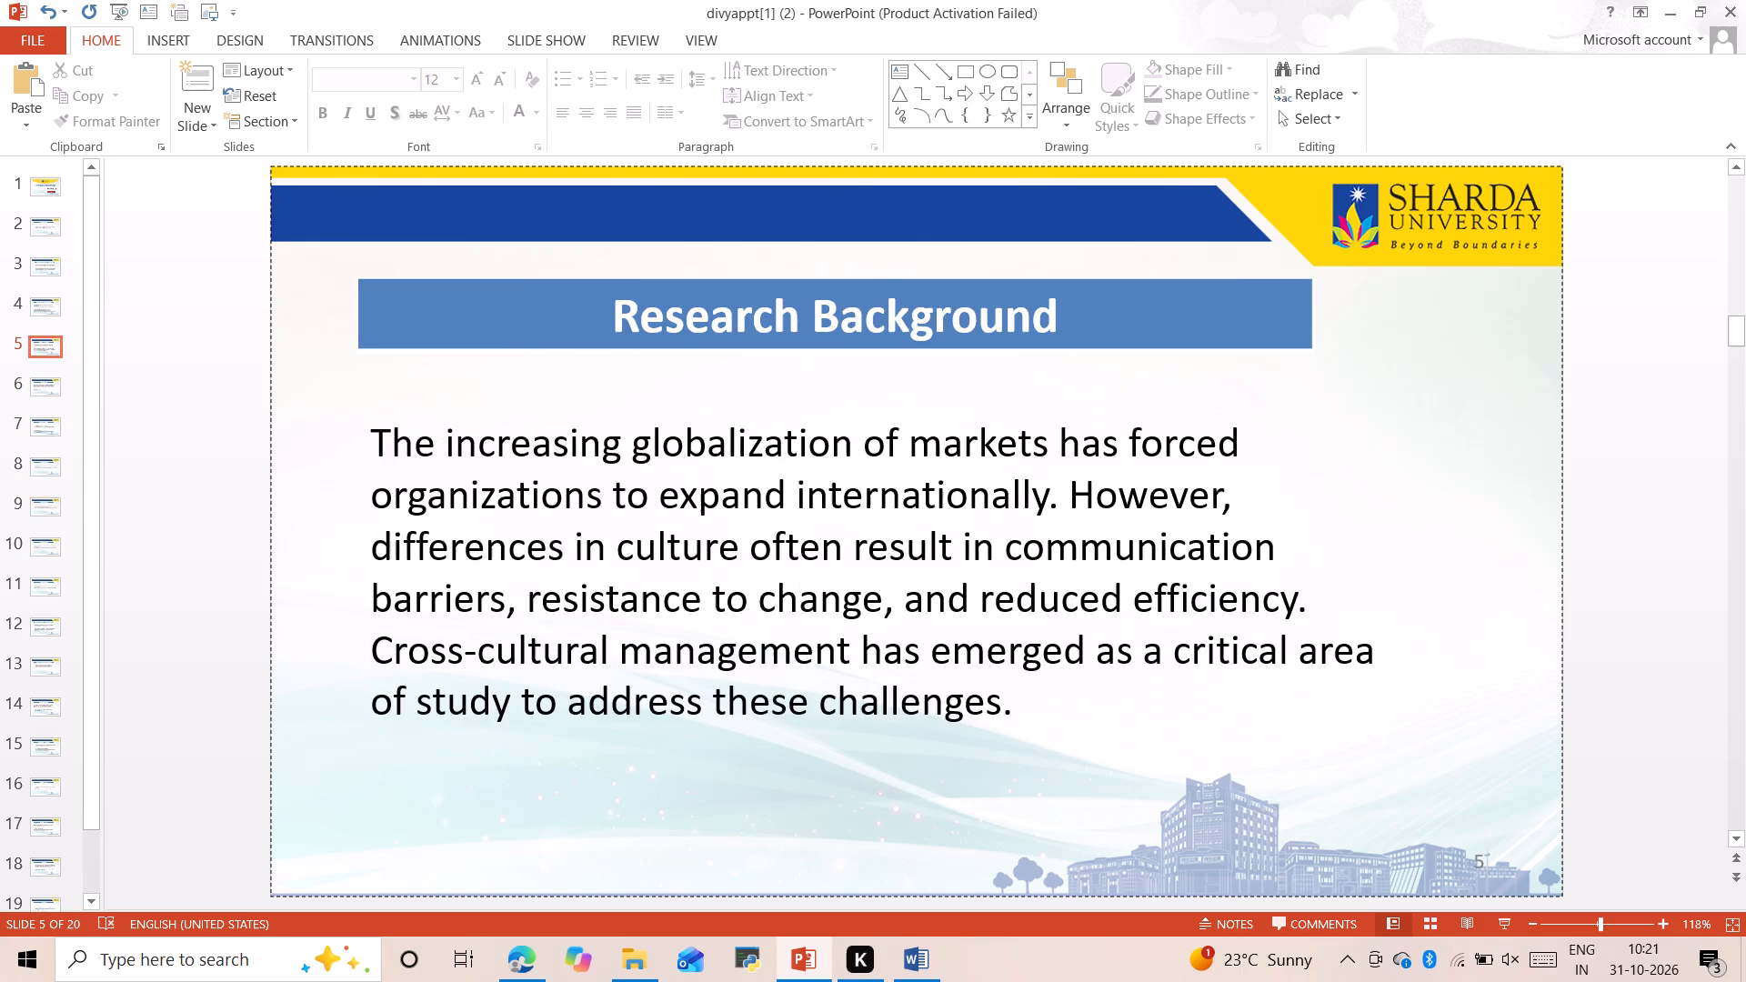
key("Up")
key("Up")
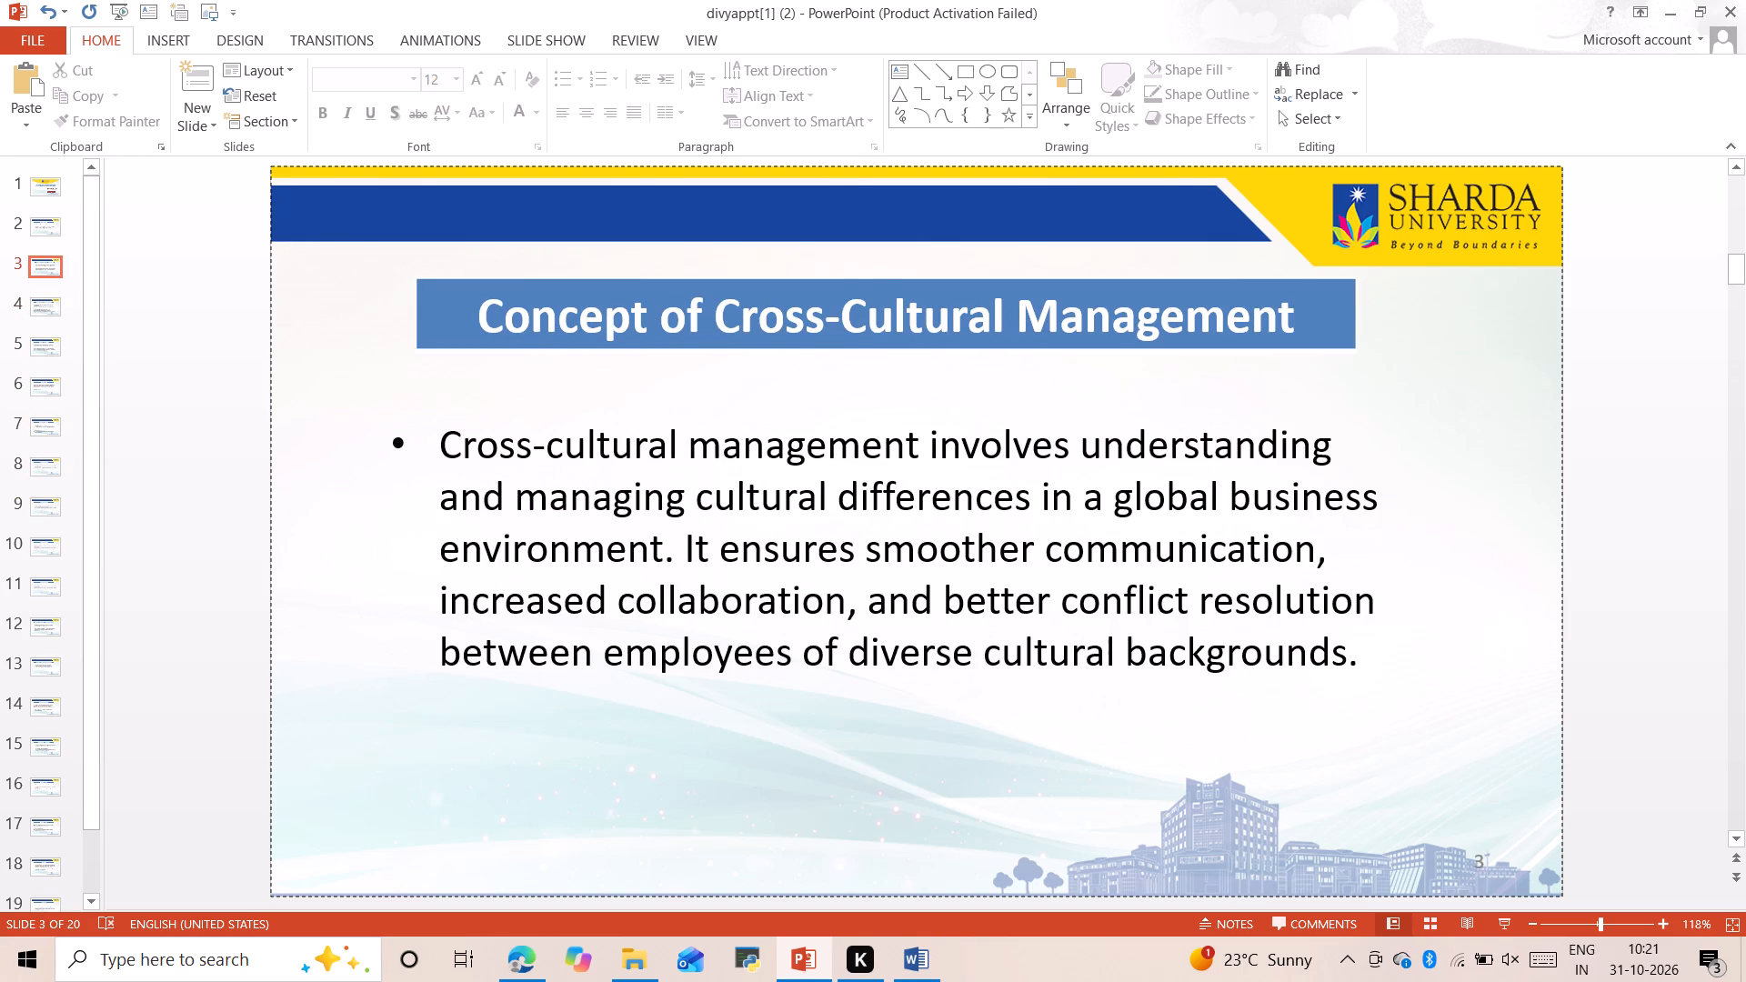
left_click(444, 444)
key("BackSpace")
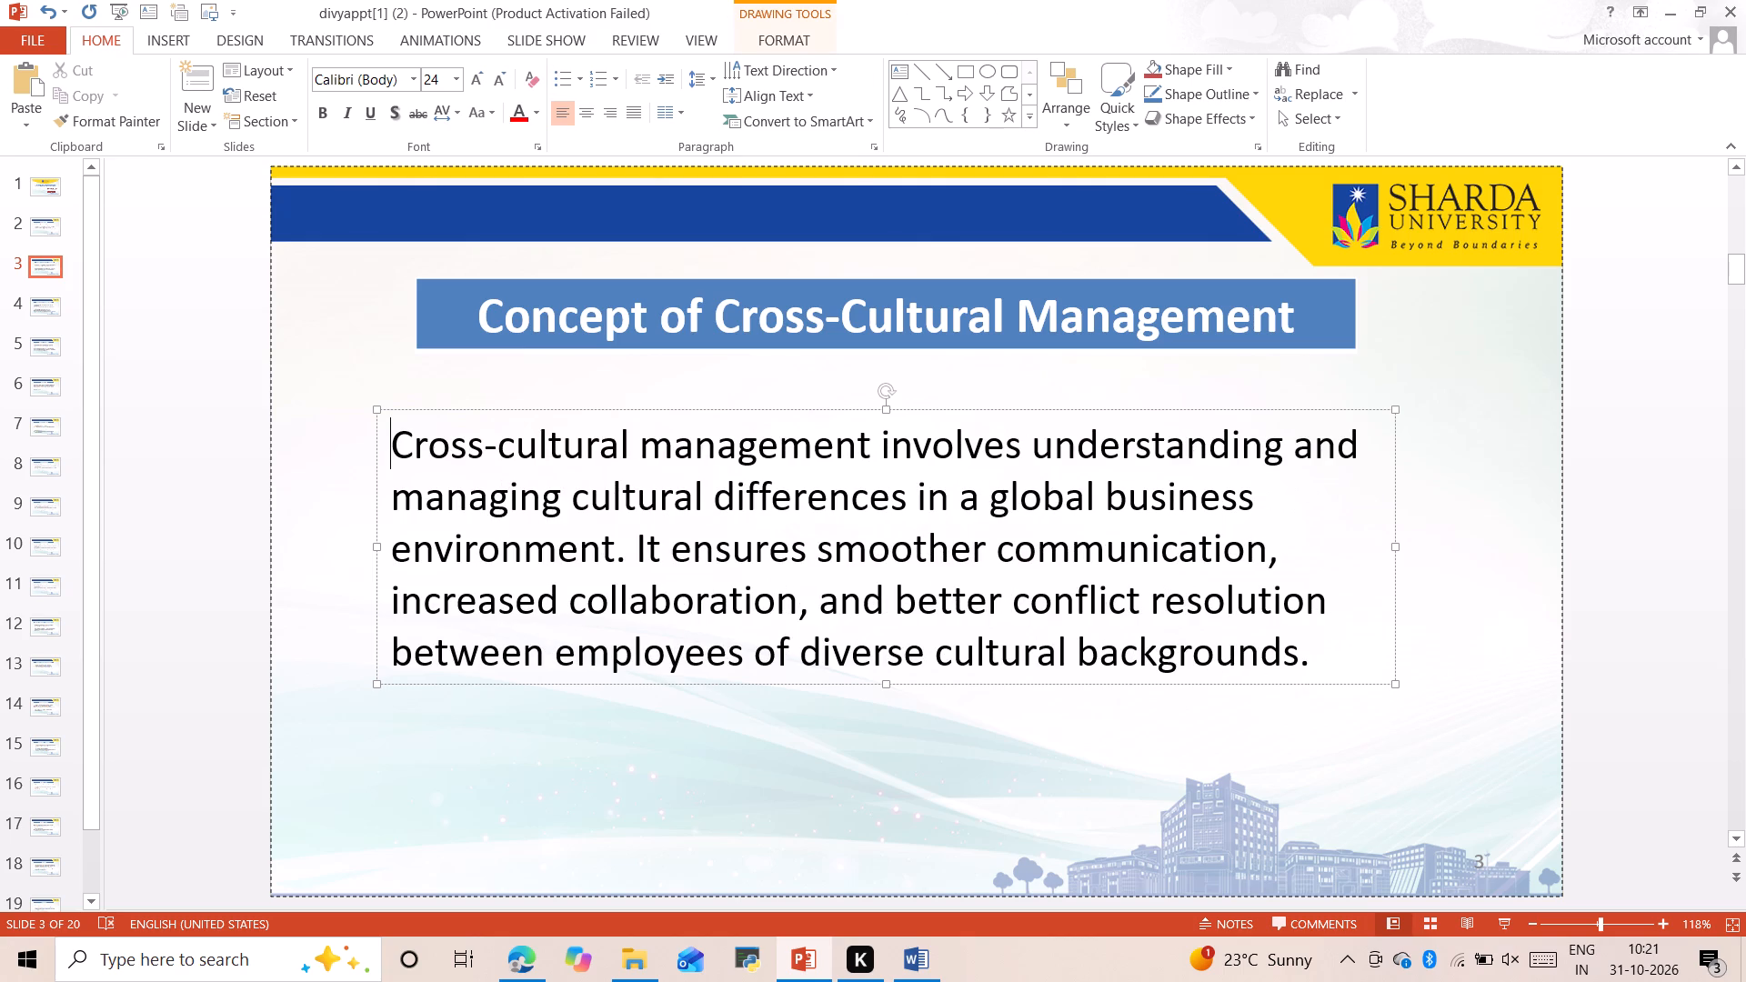
Check the fonts and sizes used in the text on slides 3 to 5, including the titles of slides 3 and 5.
left_click(520, 452)
left_click(625, 316)
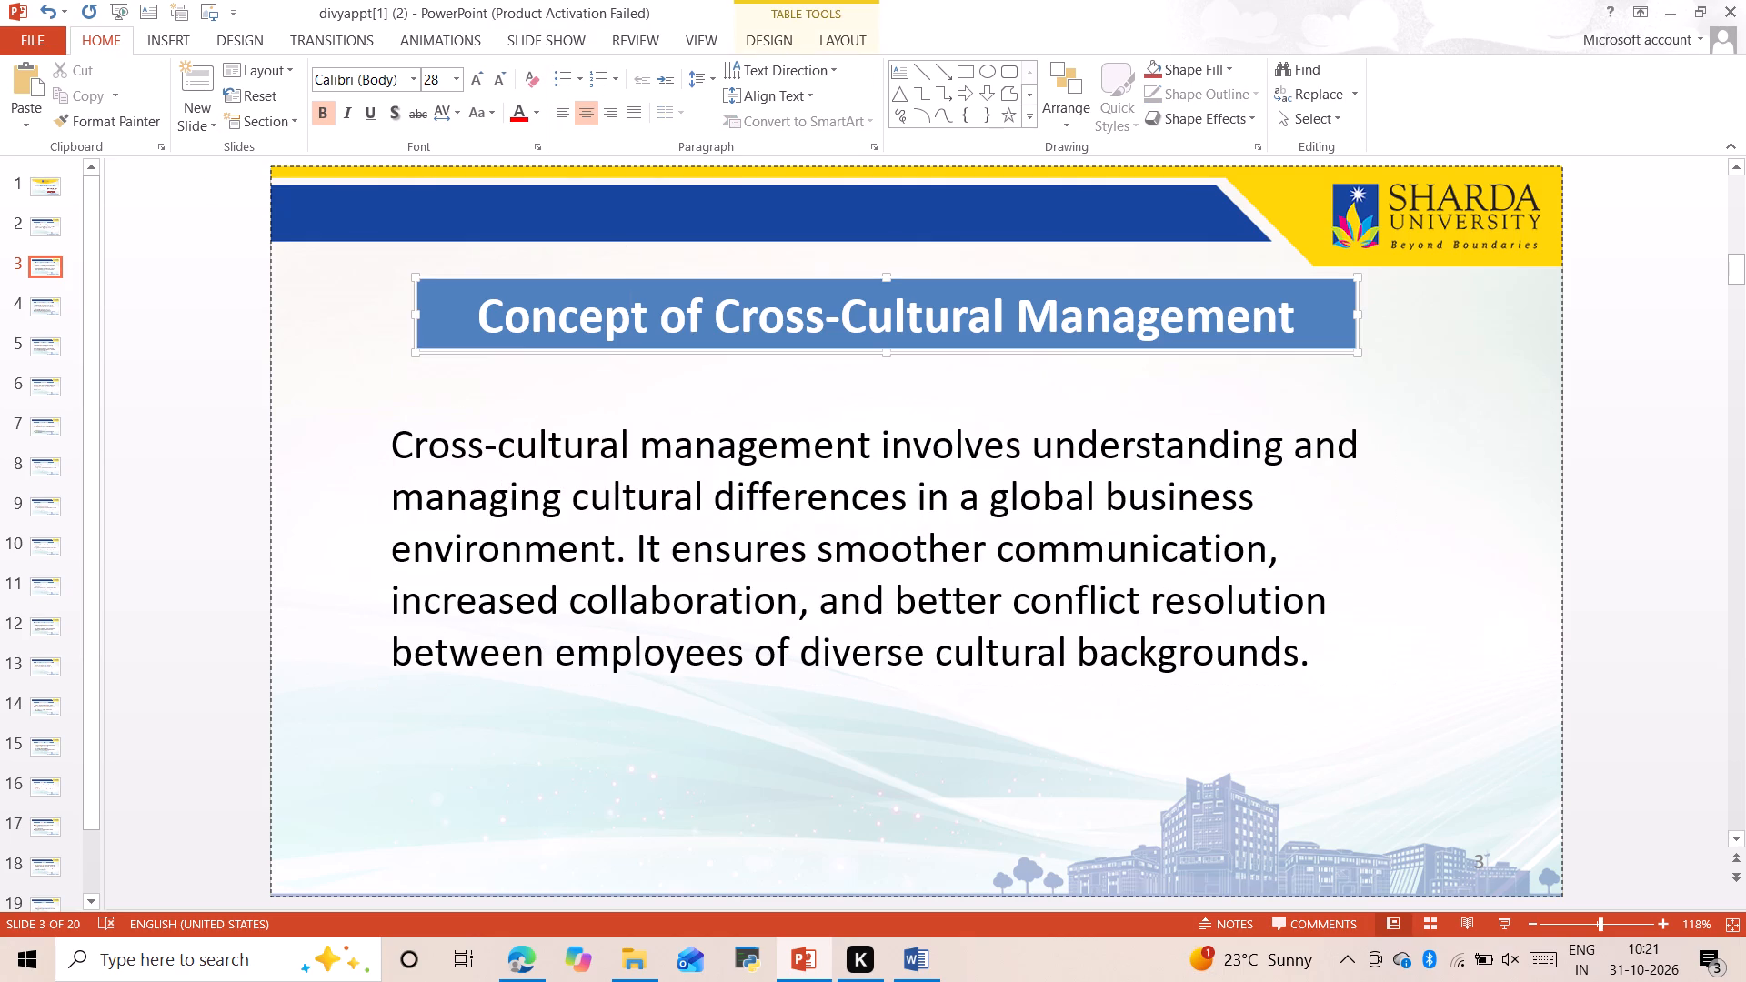
left_click(355, 362)
key("Down")
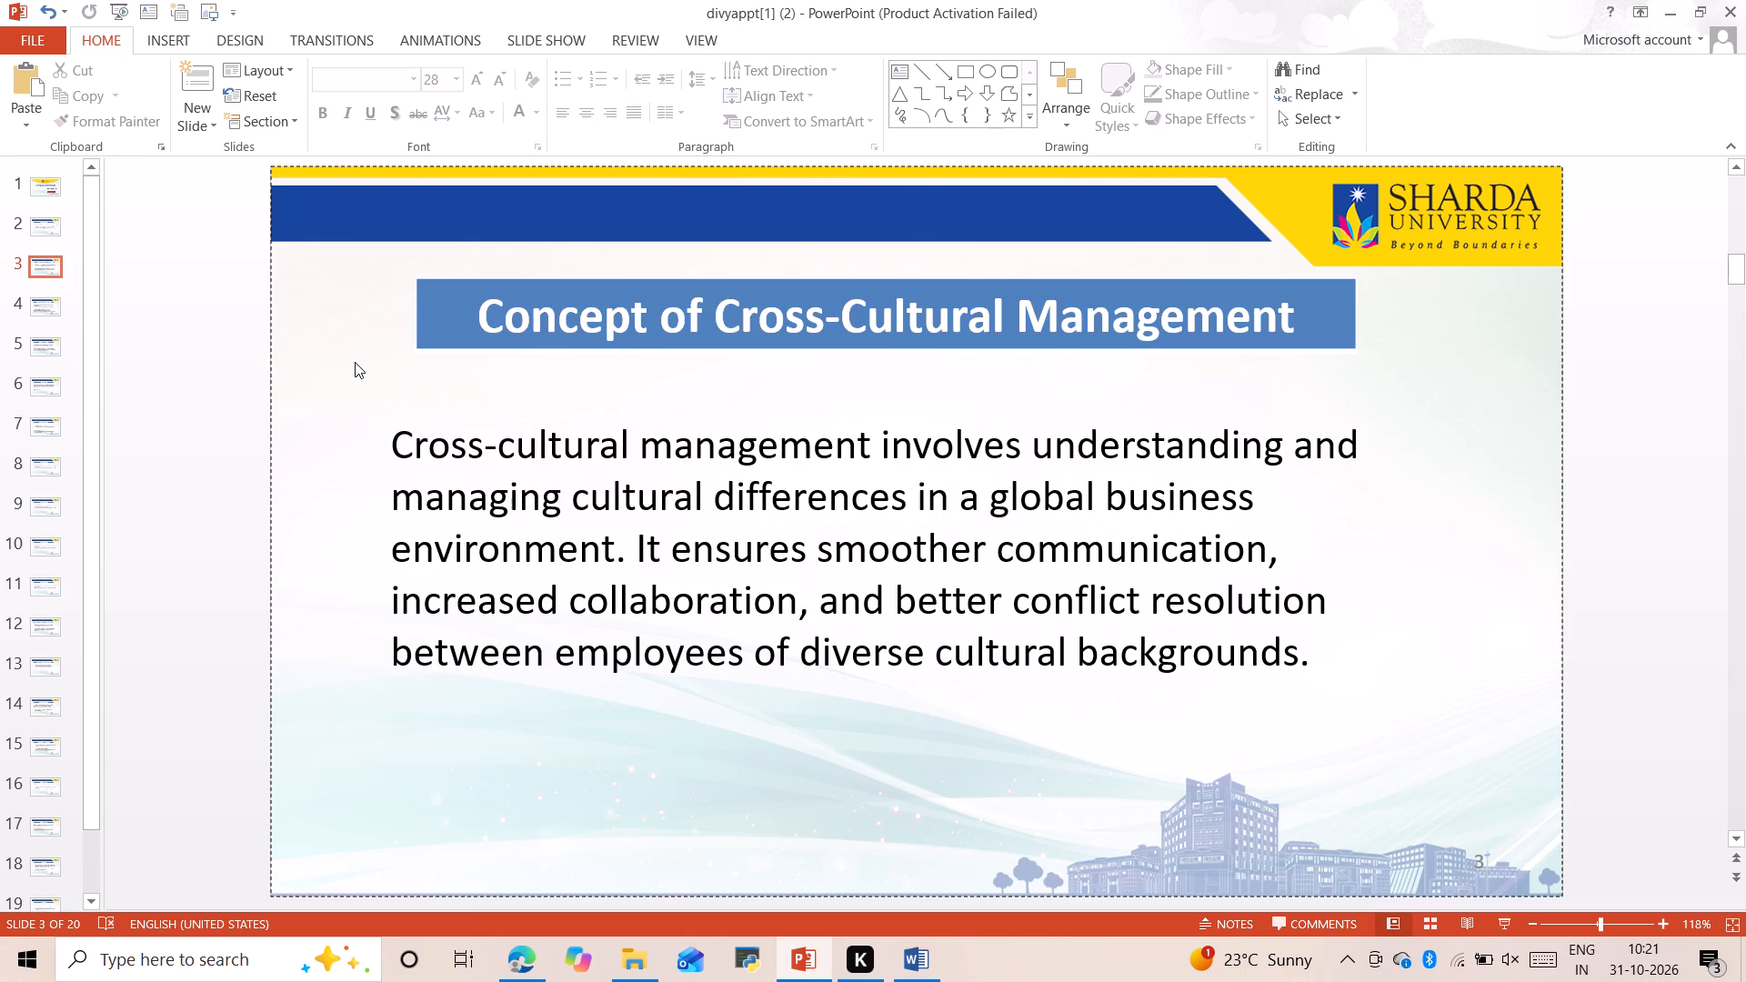
left_click(417, 450)
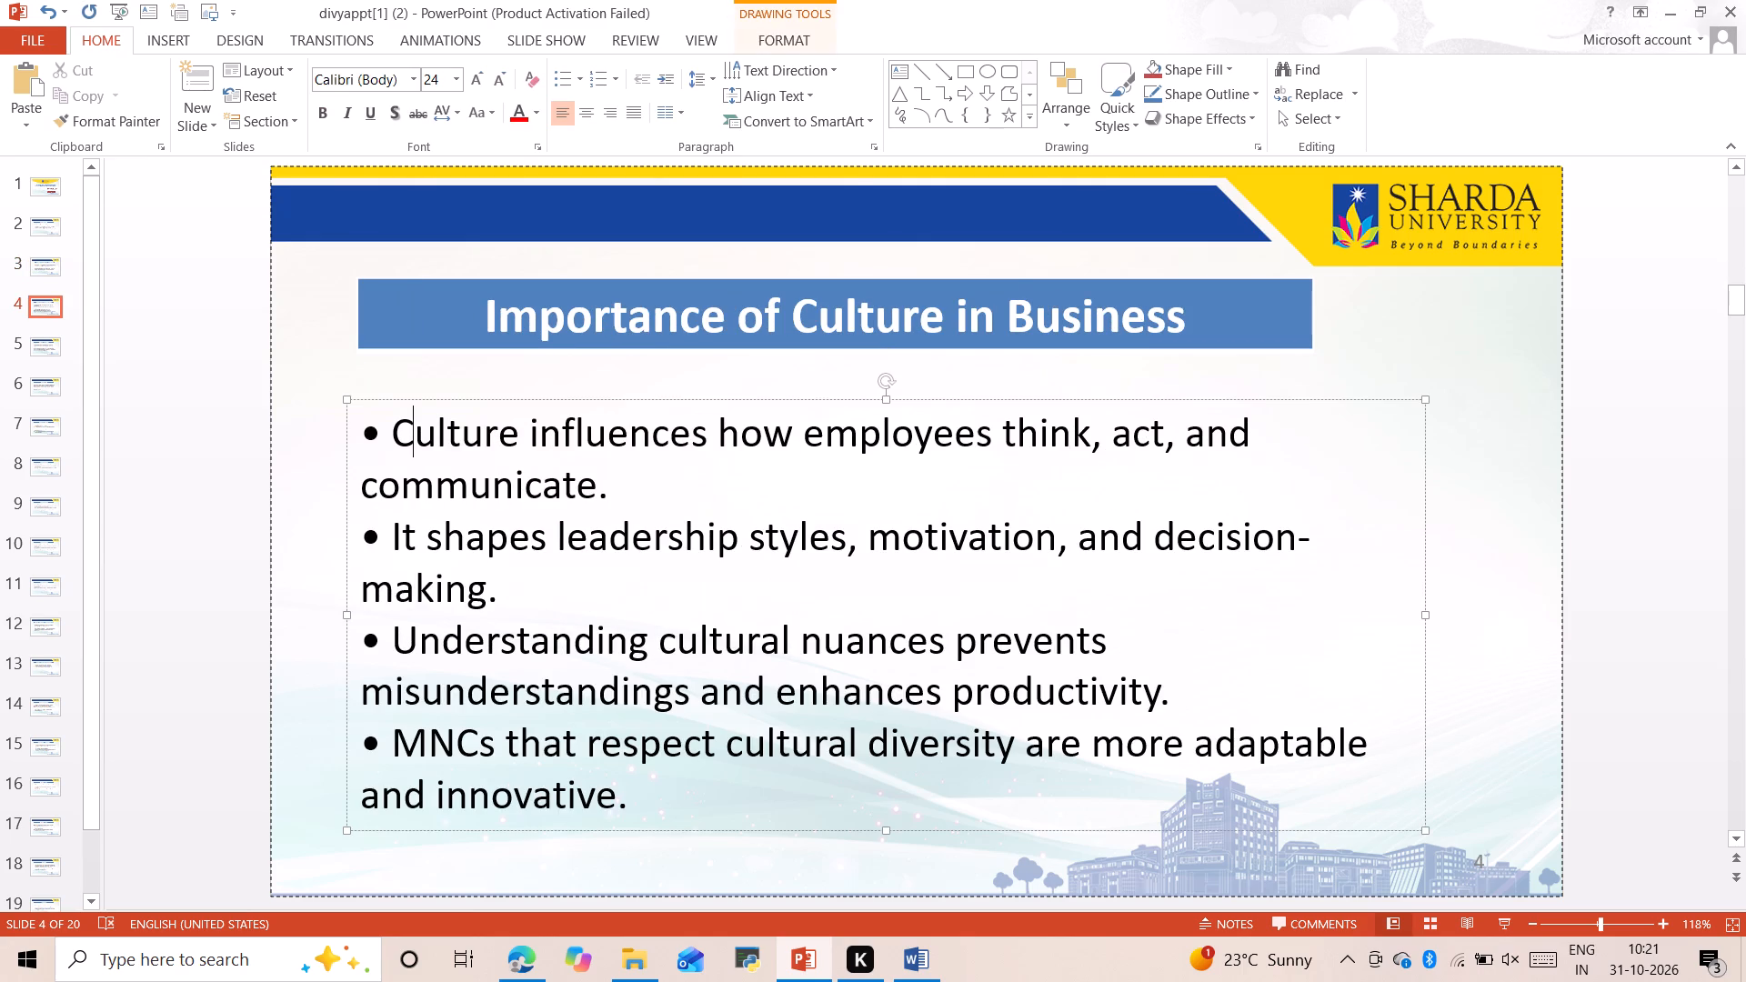
left_click(322, 442)
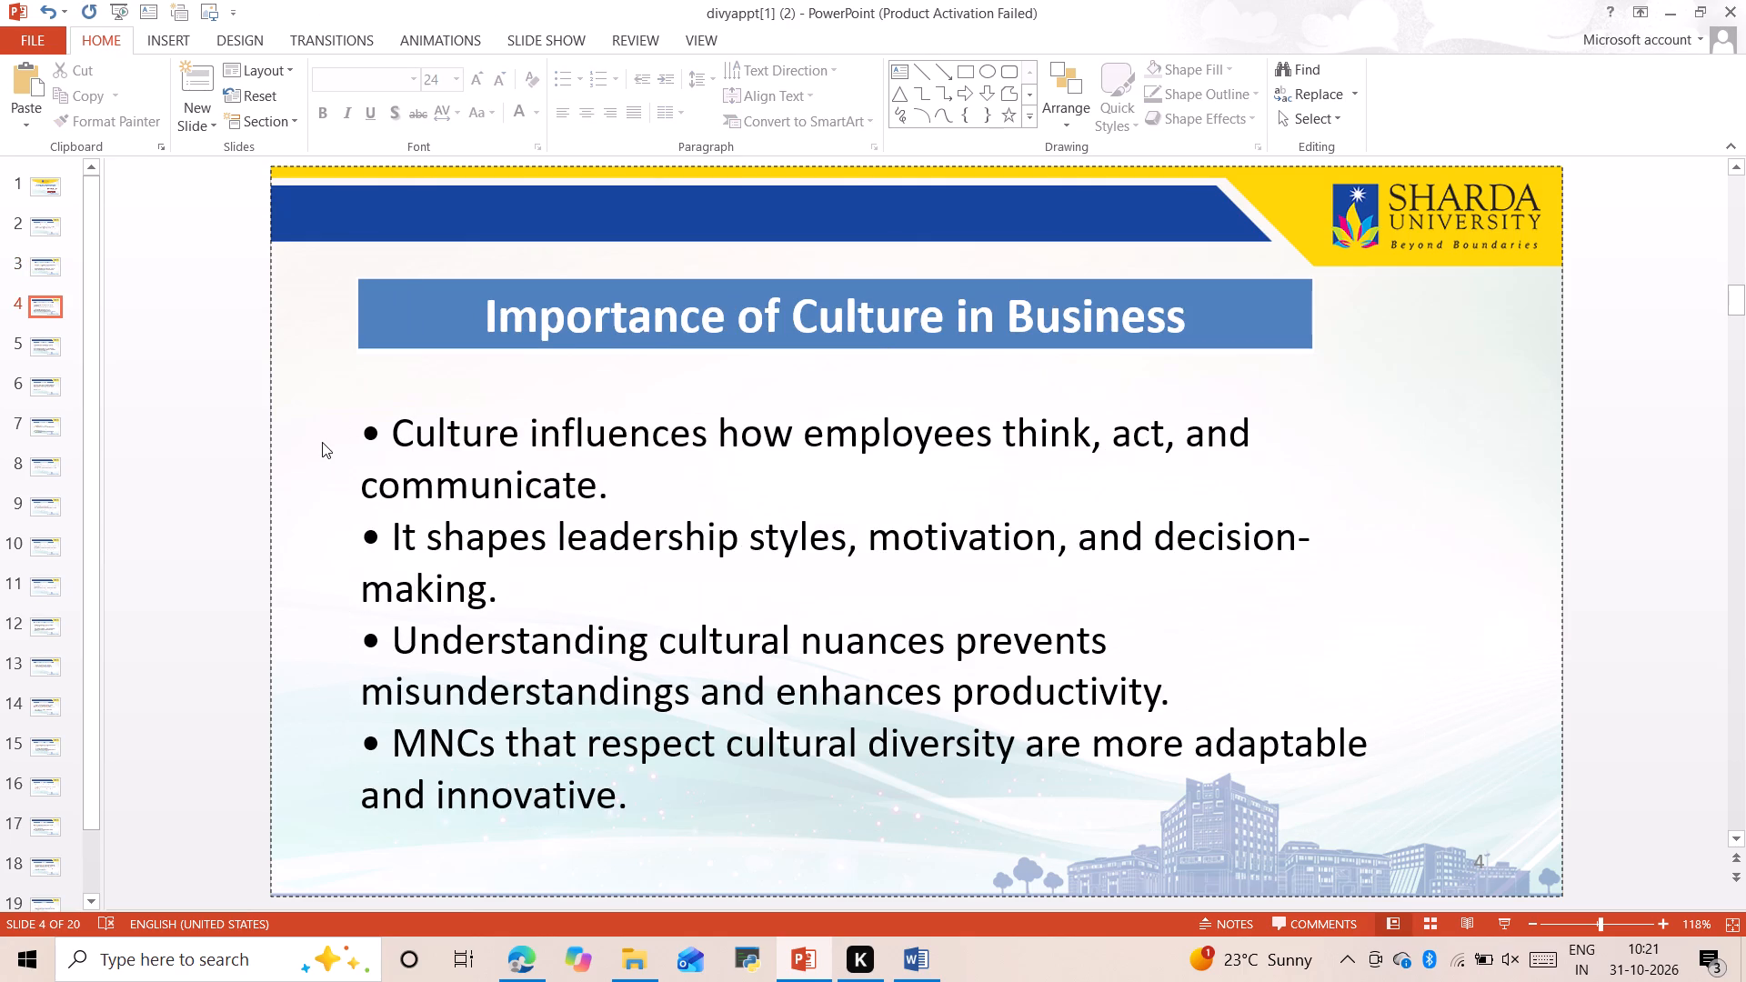
key("Down")
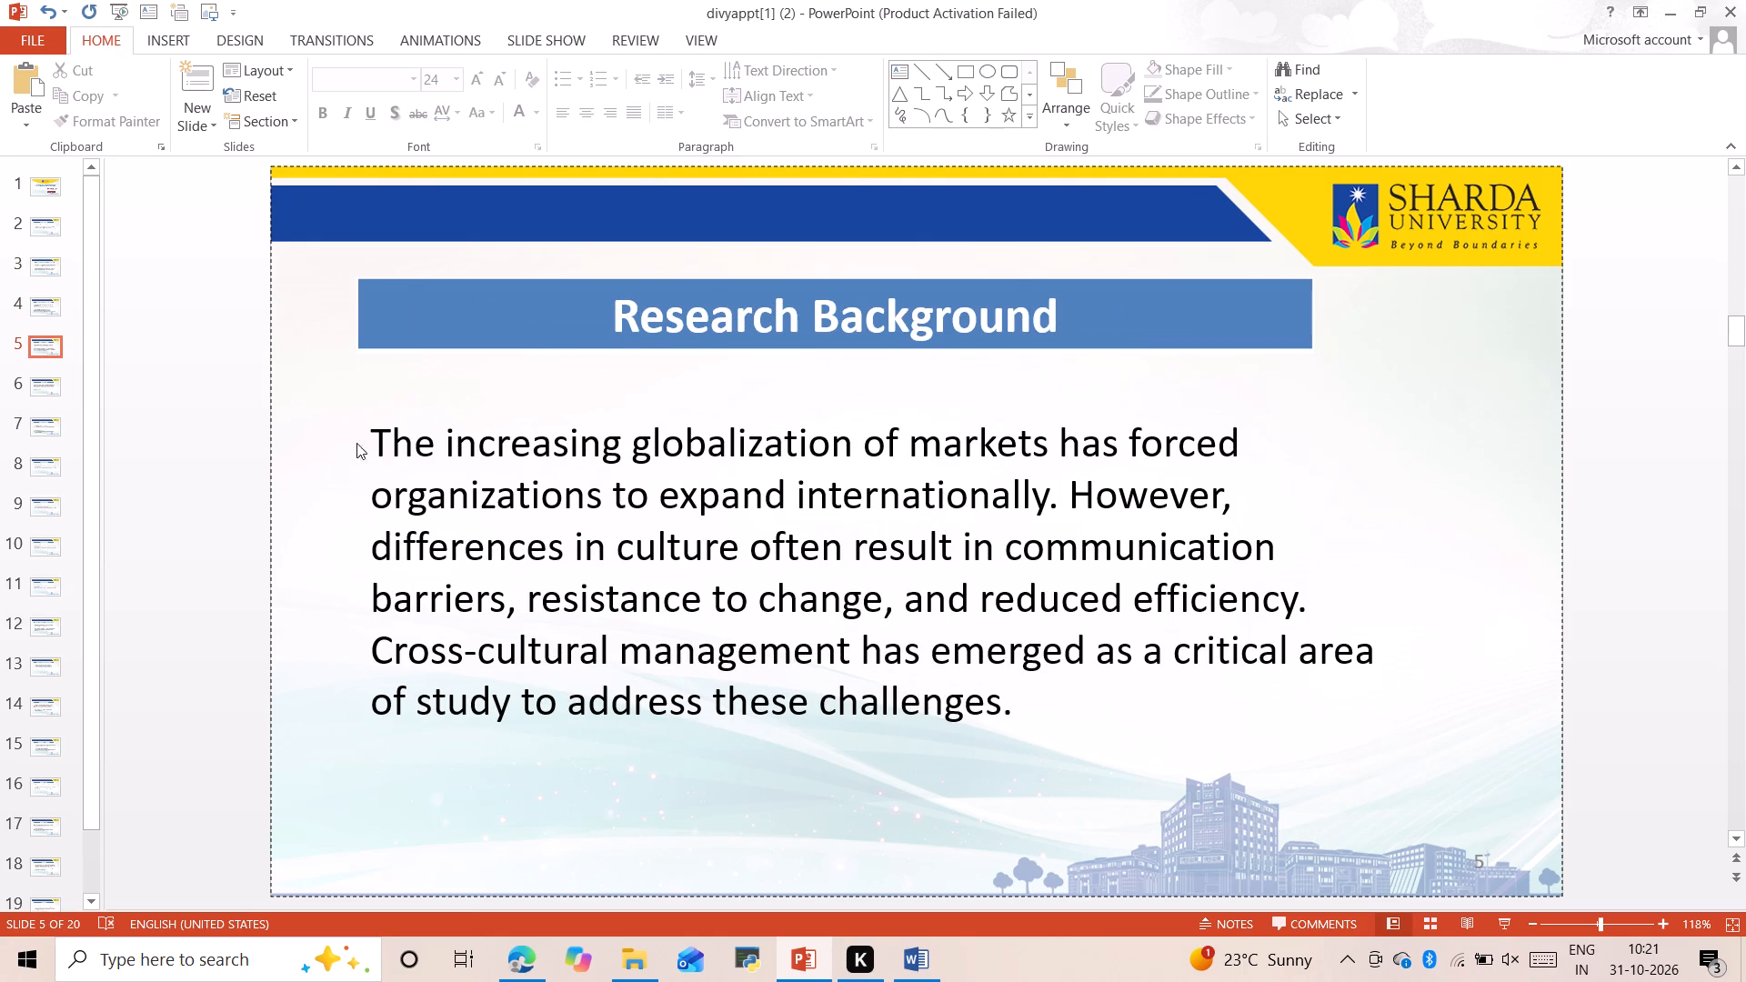
left_click(431, 446)
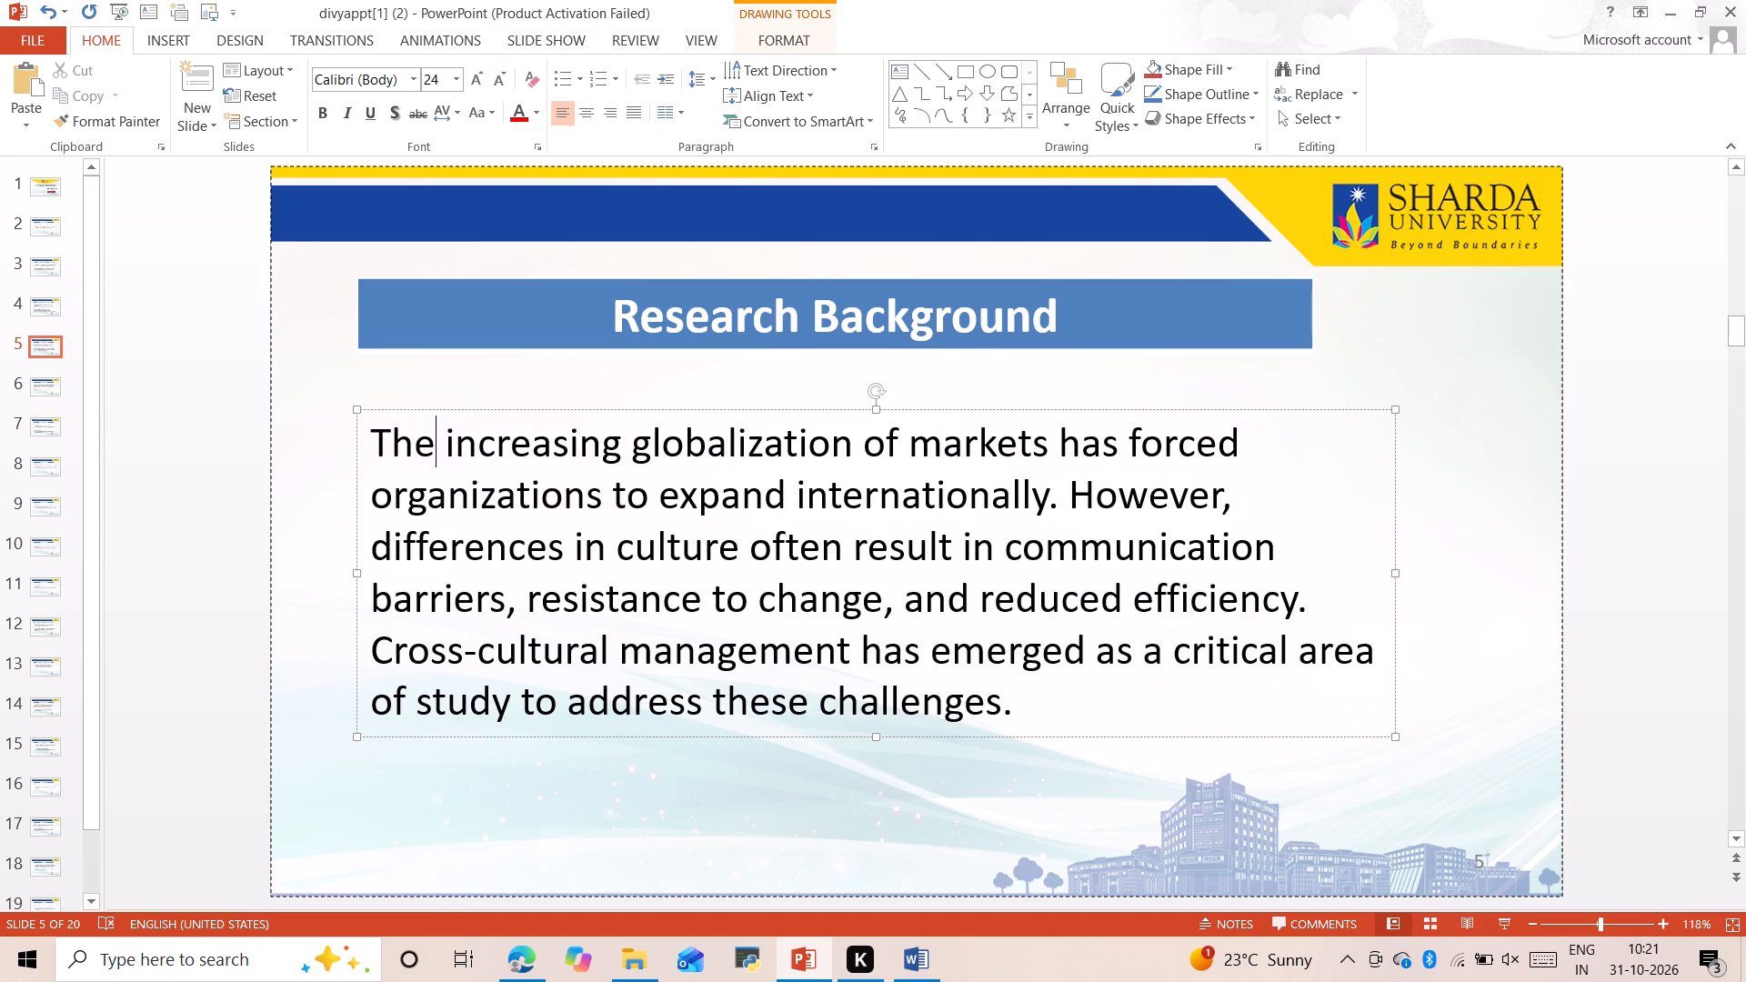
left_click(662, 324)
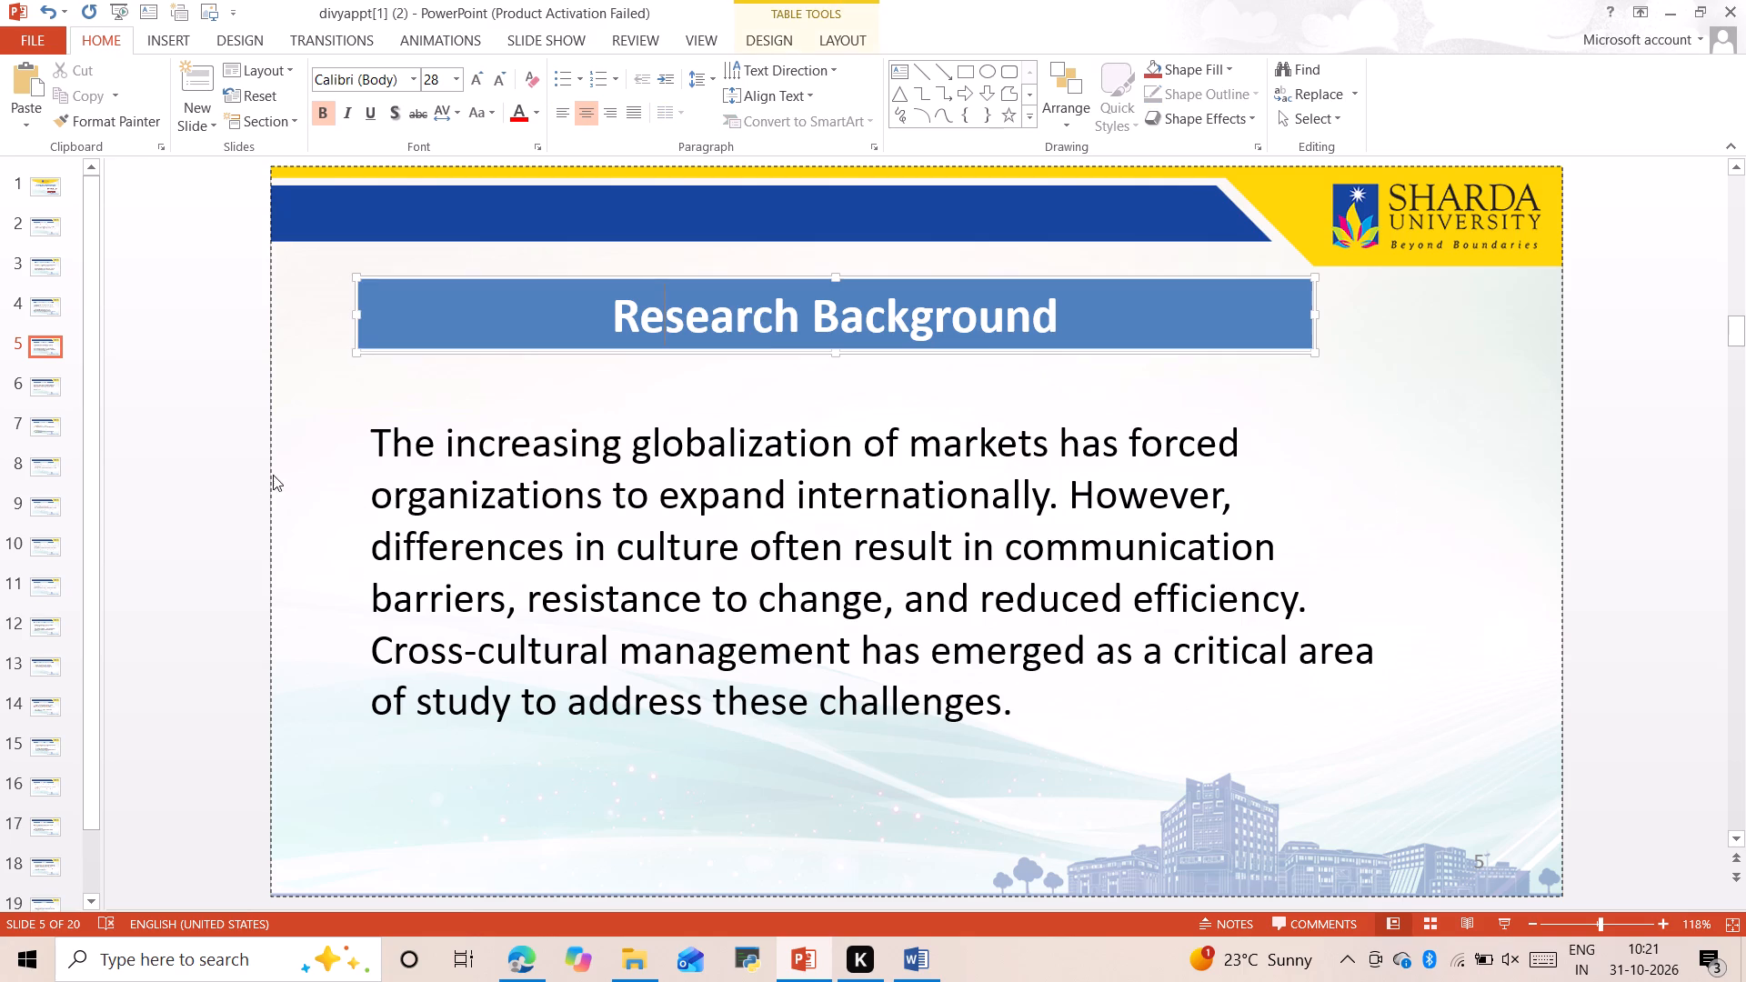
Apply Times New Roman to all objects on slide 5, Research Background, and check the title's font.
left_click(303, 443)
key("ctrl+a")
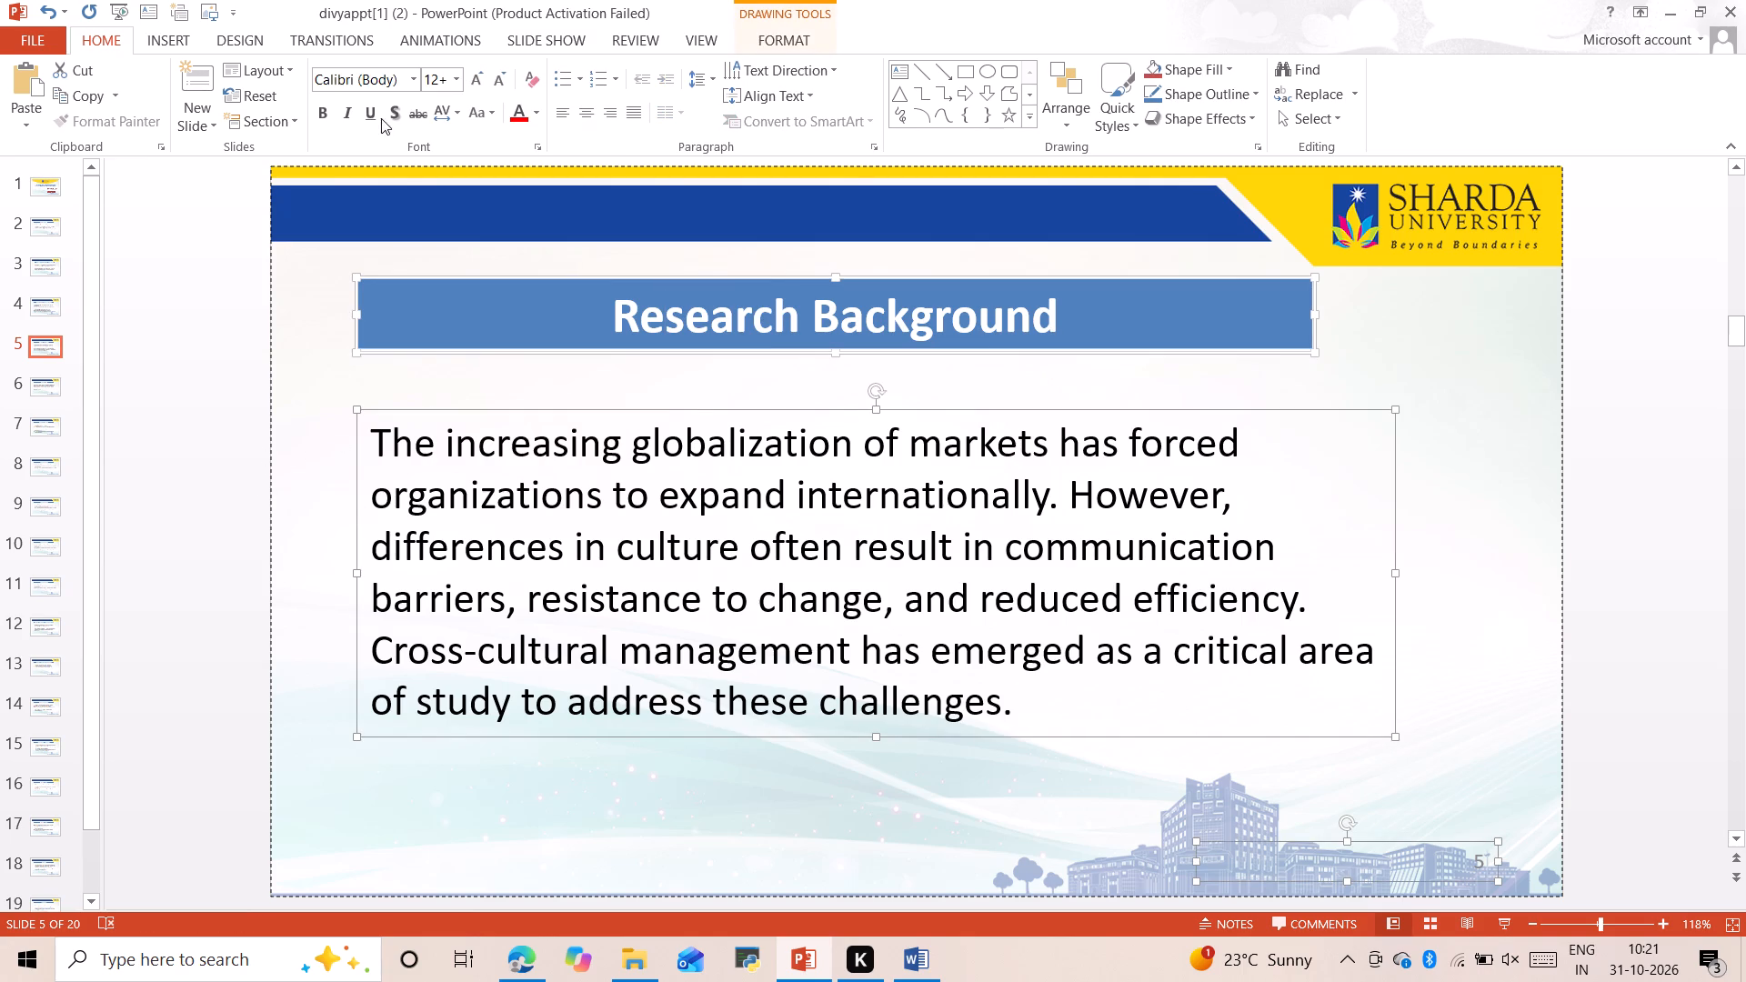
left_click(383, 83)
type("time")
key("Right")
key("Return")
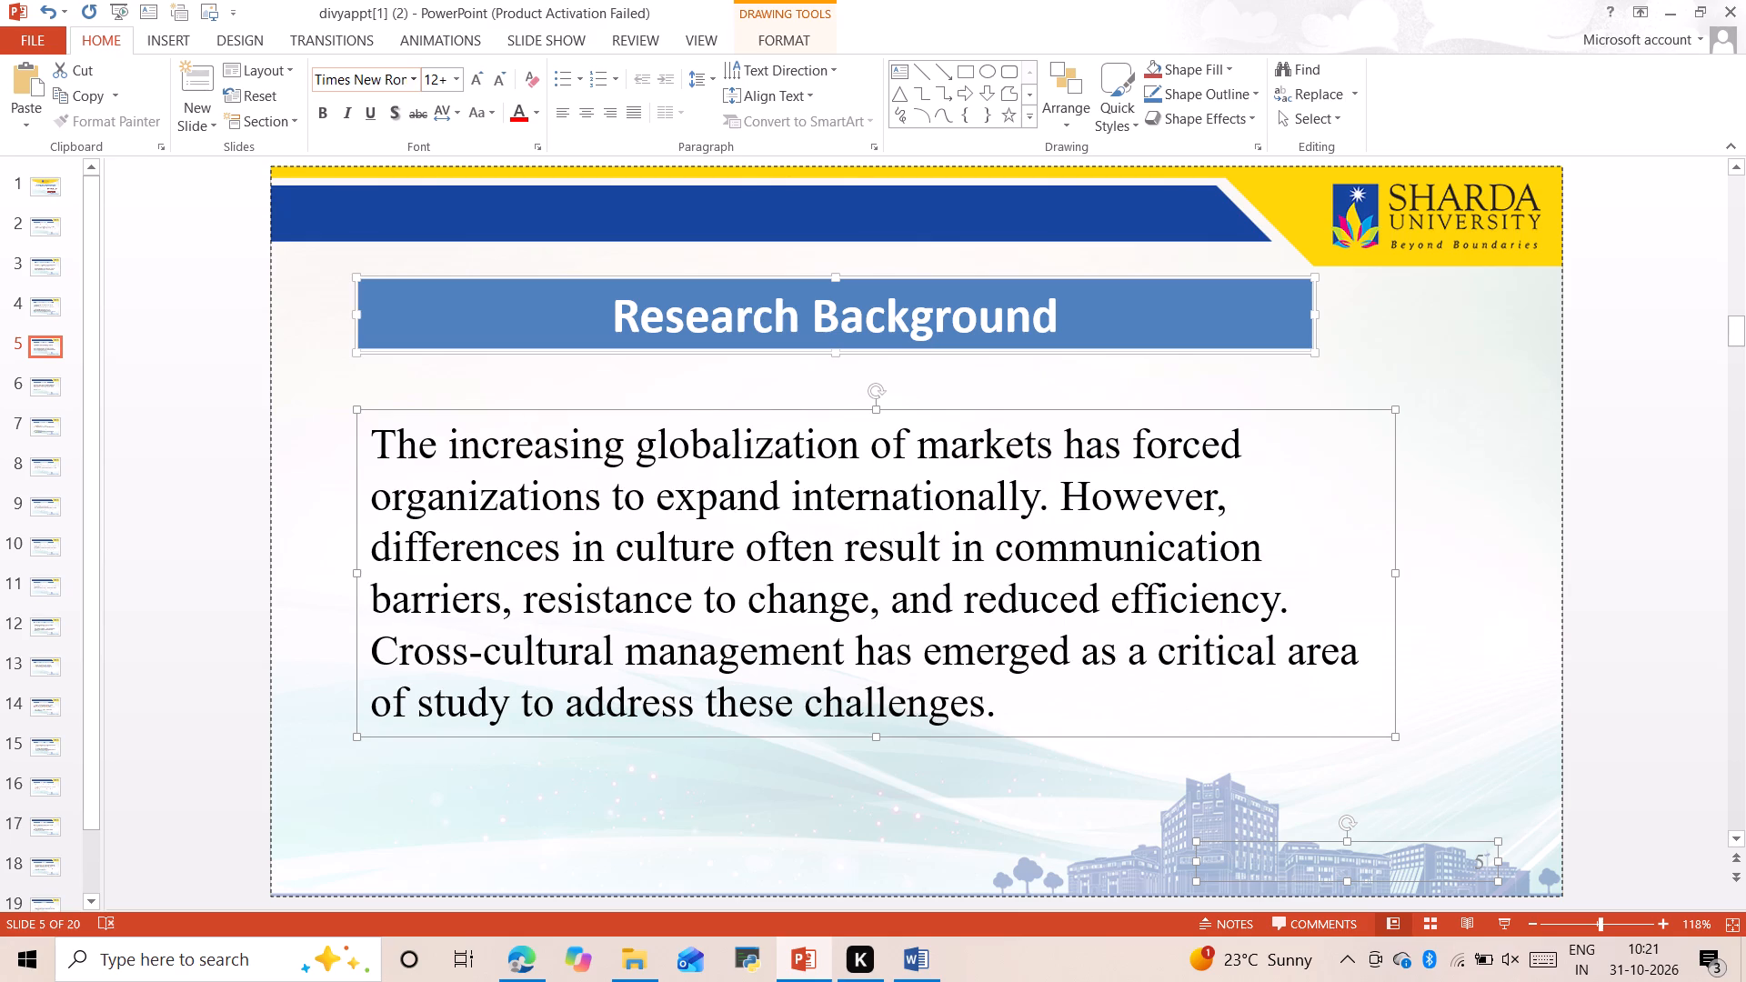
left_click(316, 421)
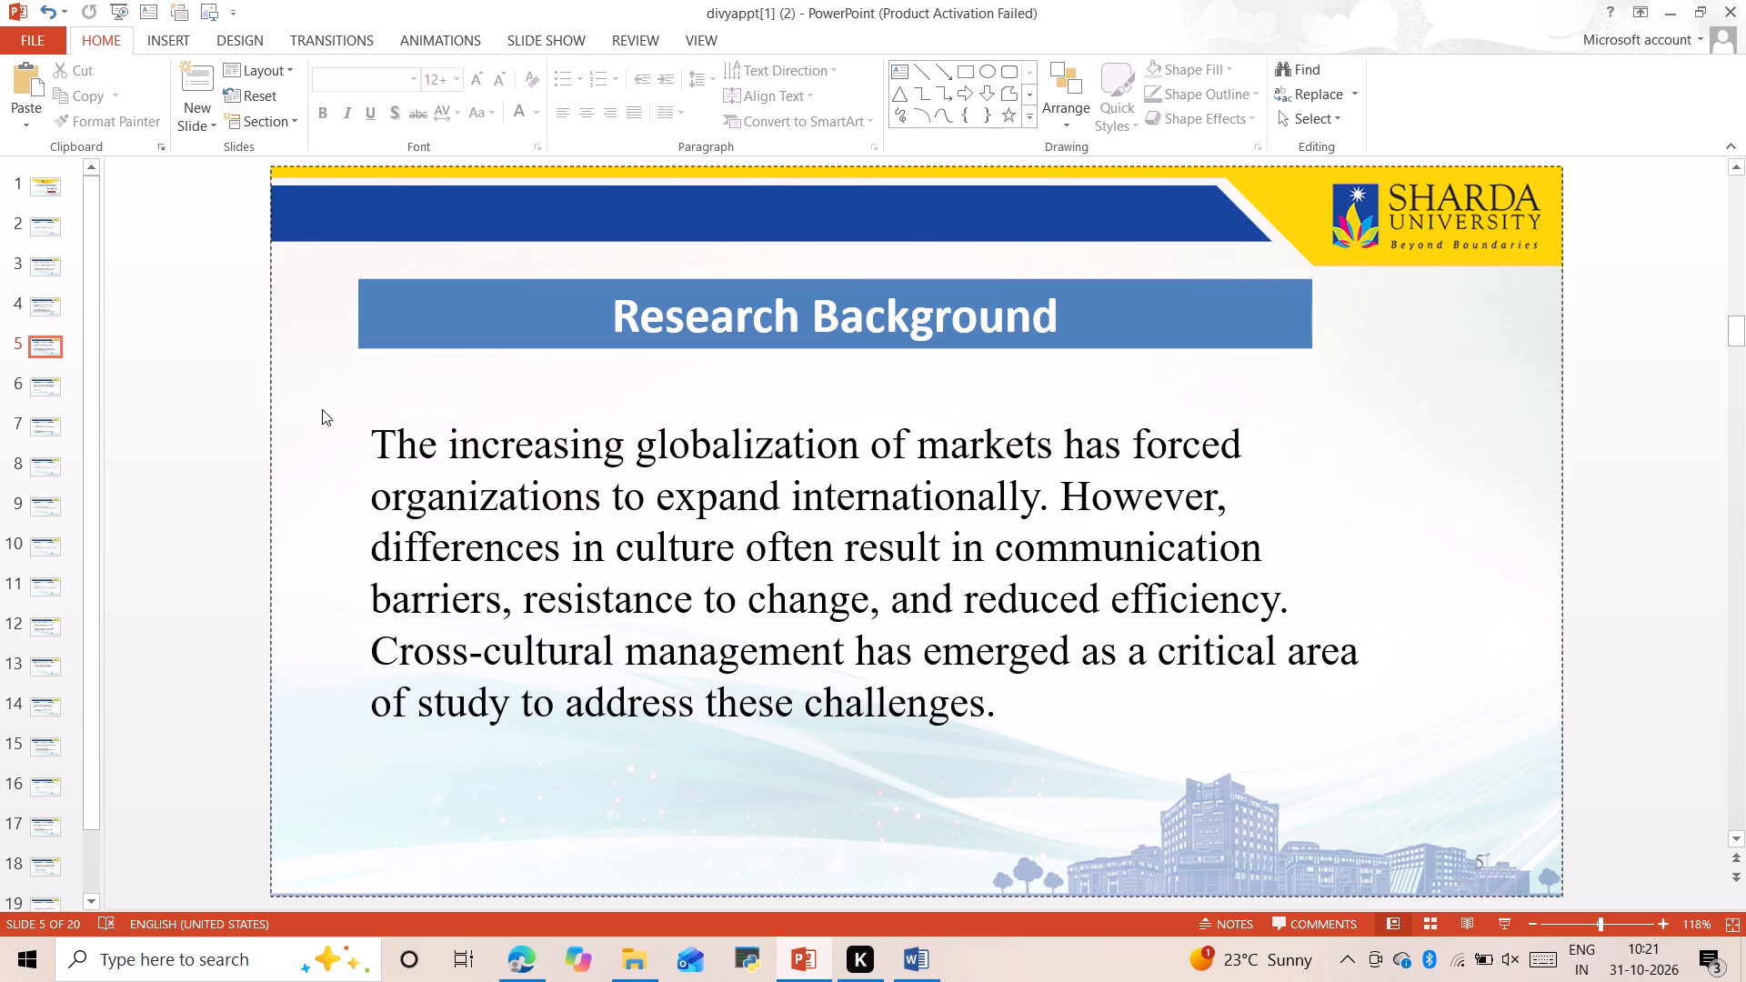
left_click(637, 314)
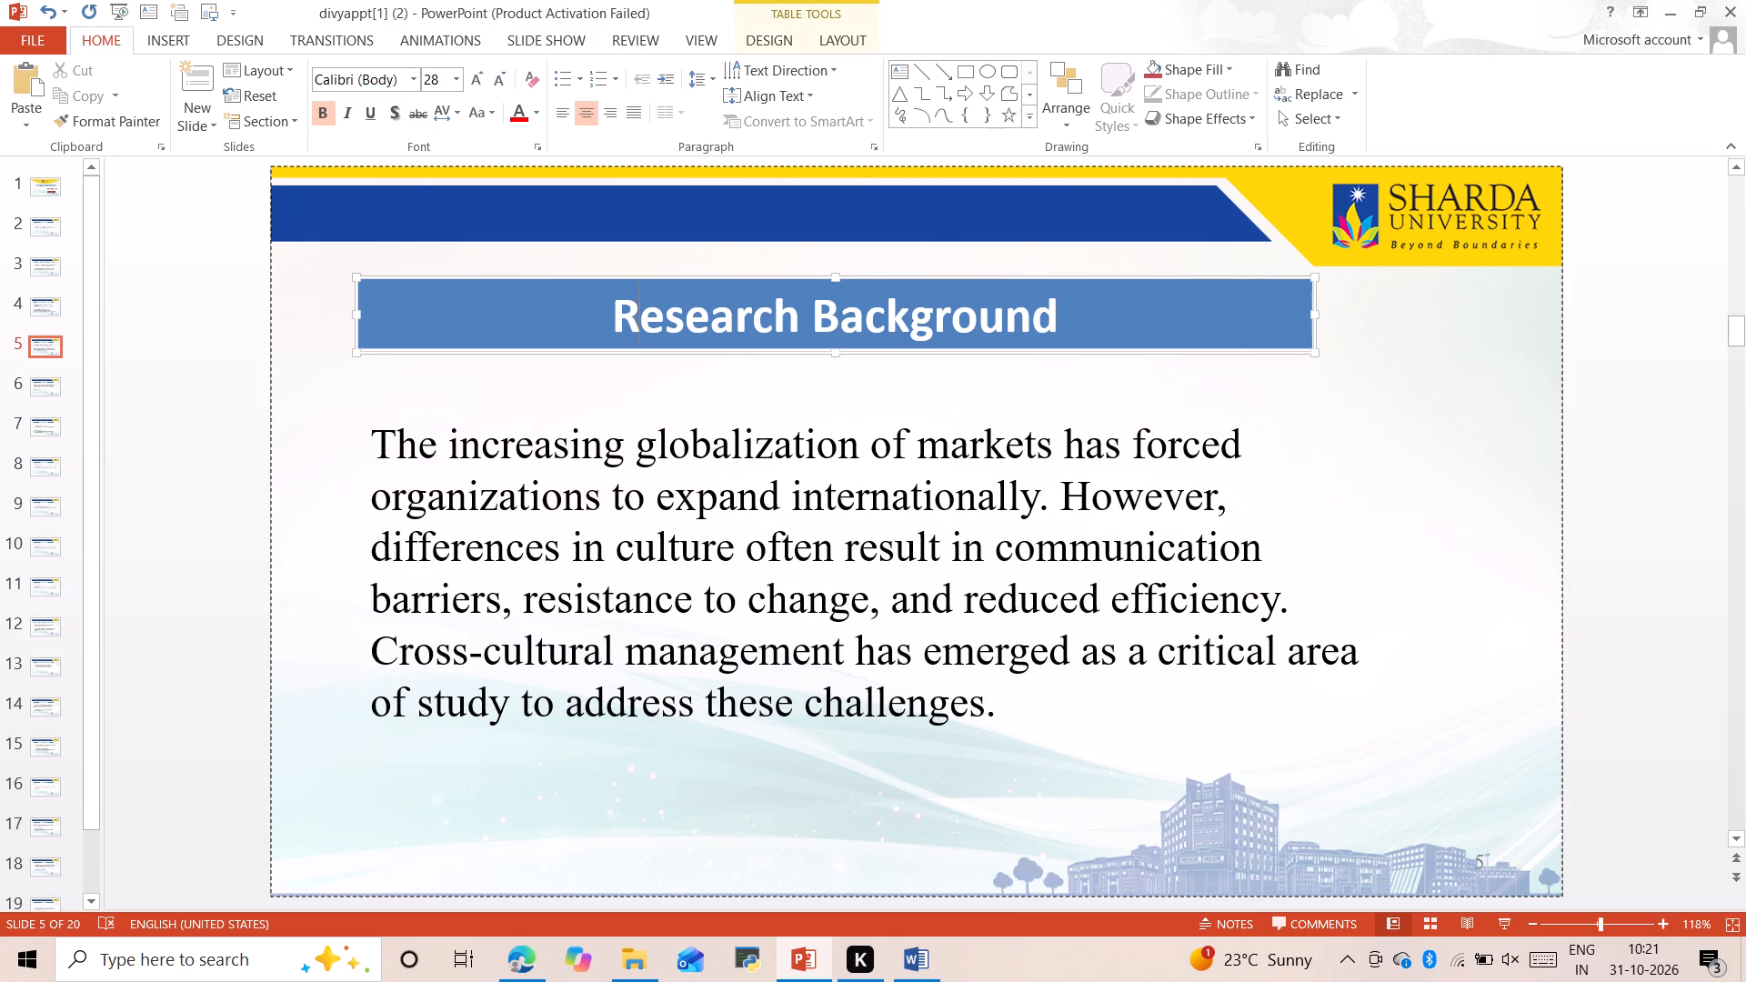
left_click(330, 480)
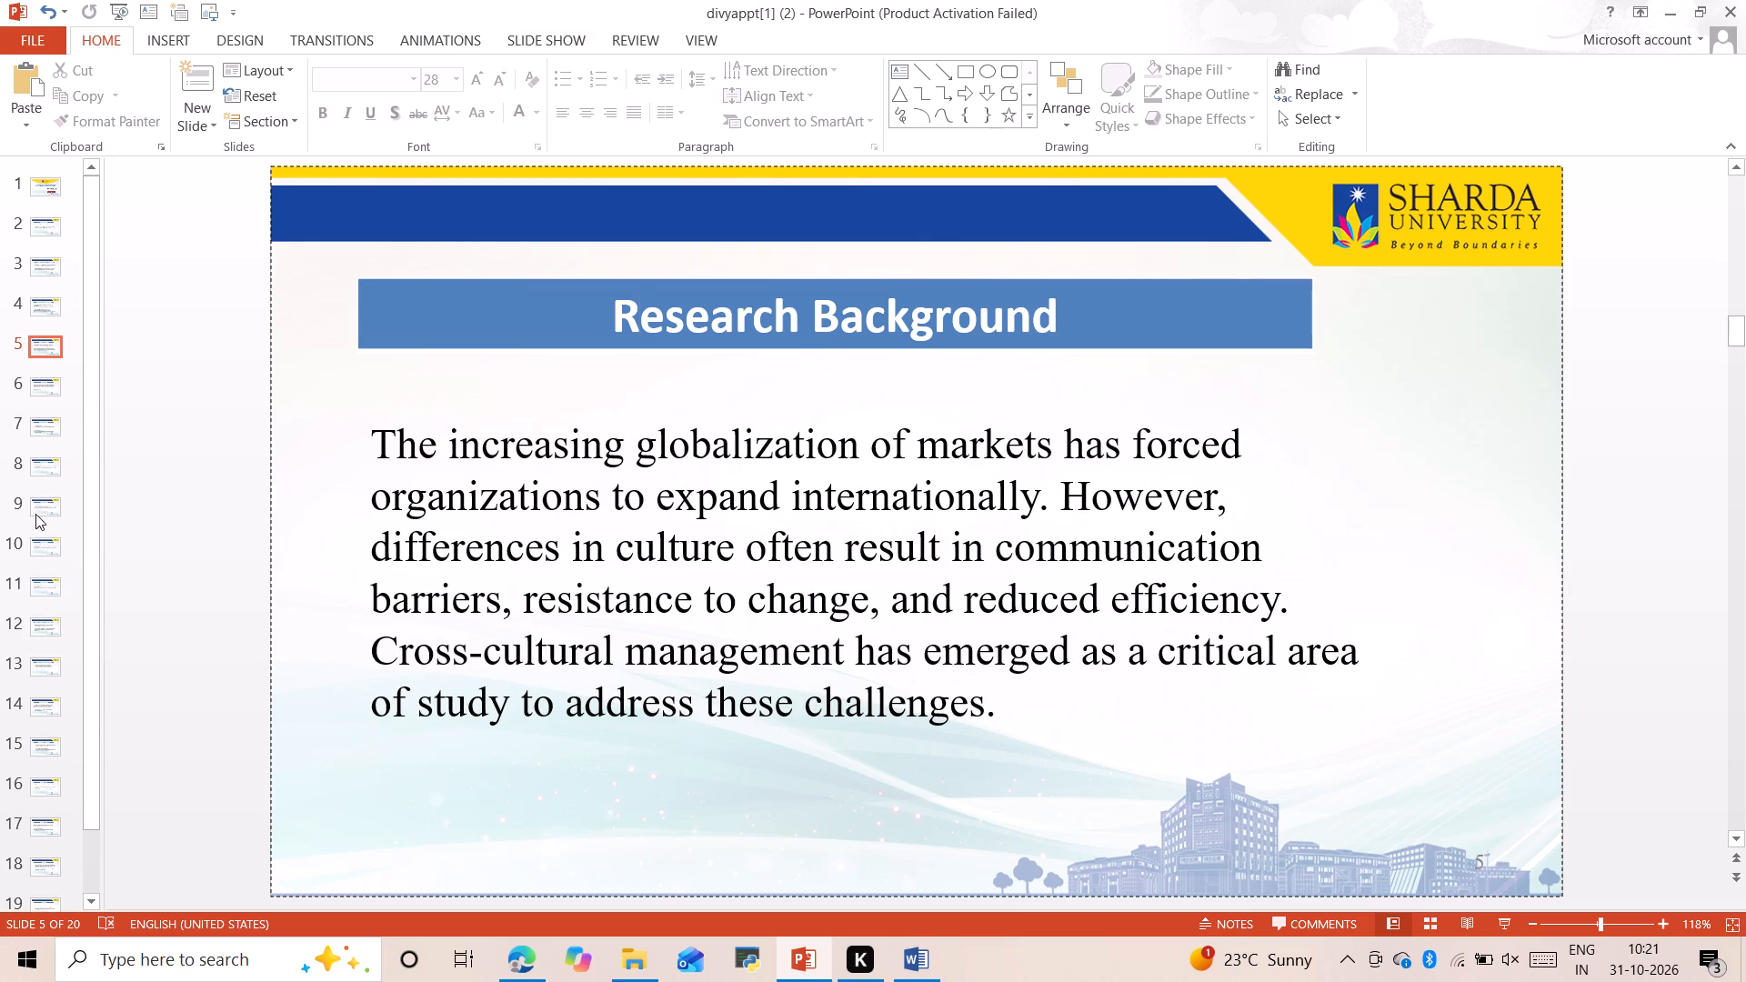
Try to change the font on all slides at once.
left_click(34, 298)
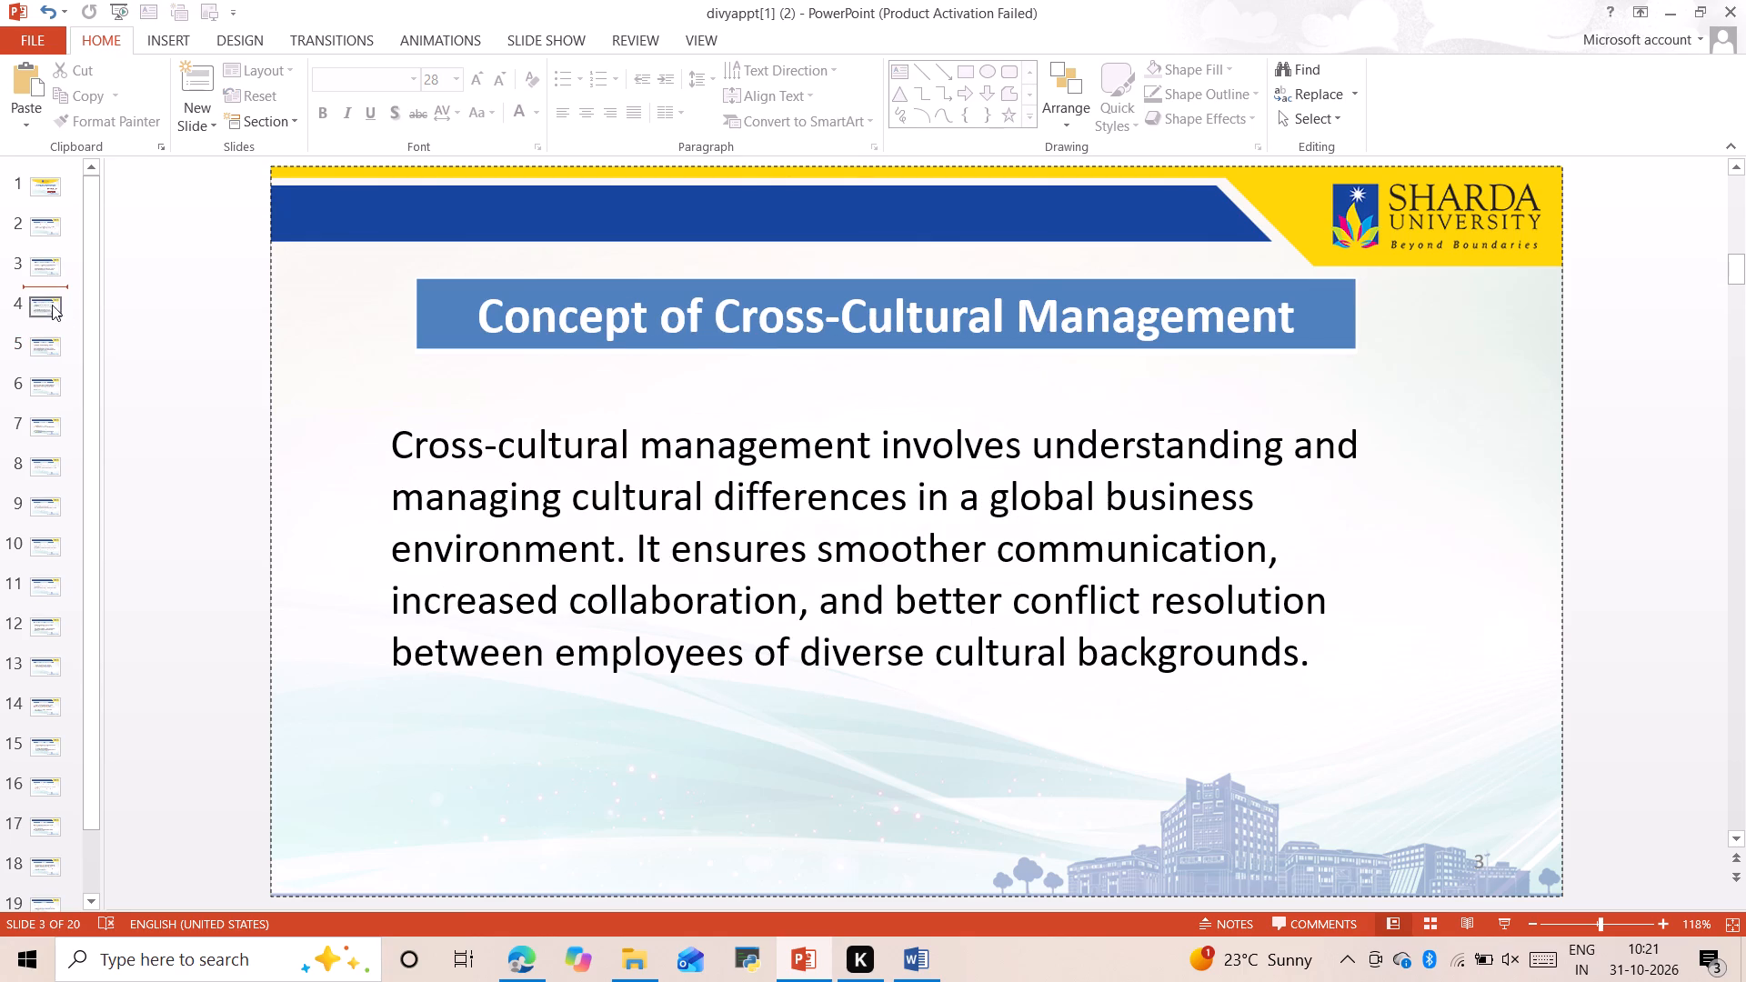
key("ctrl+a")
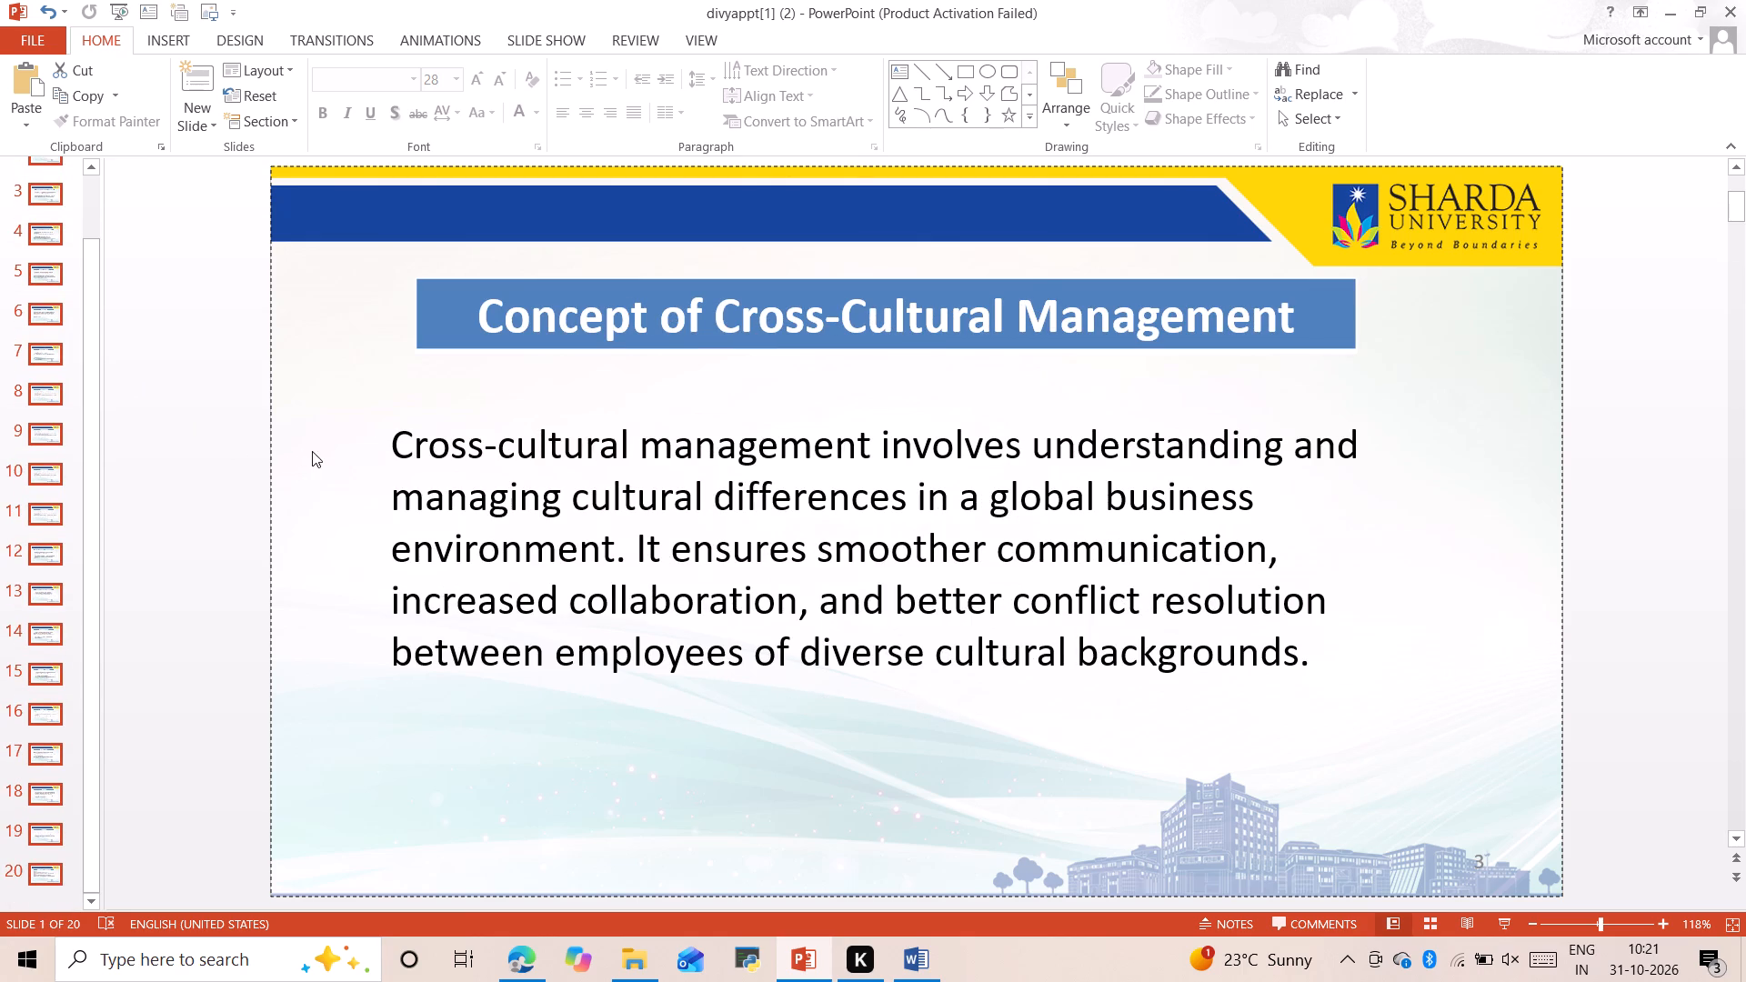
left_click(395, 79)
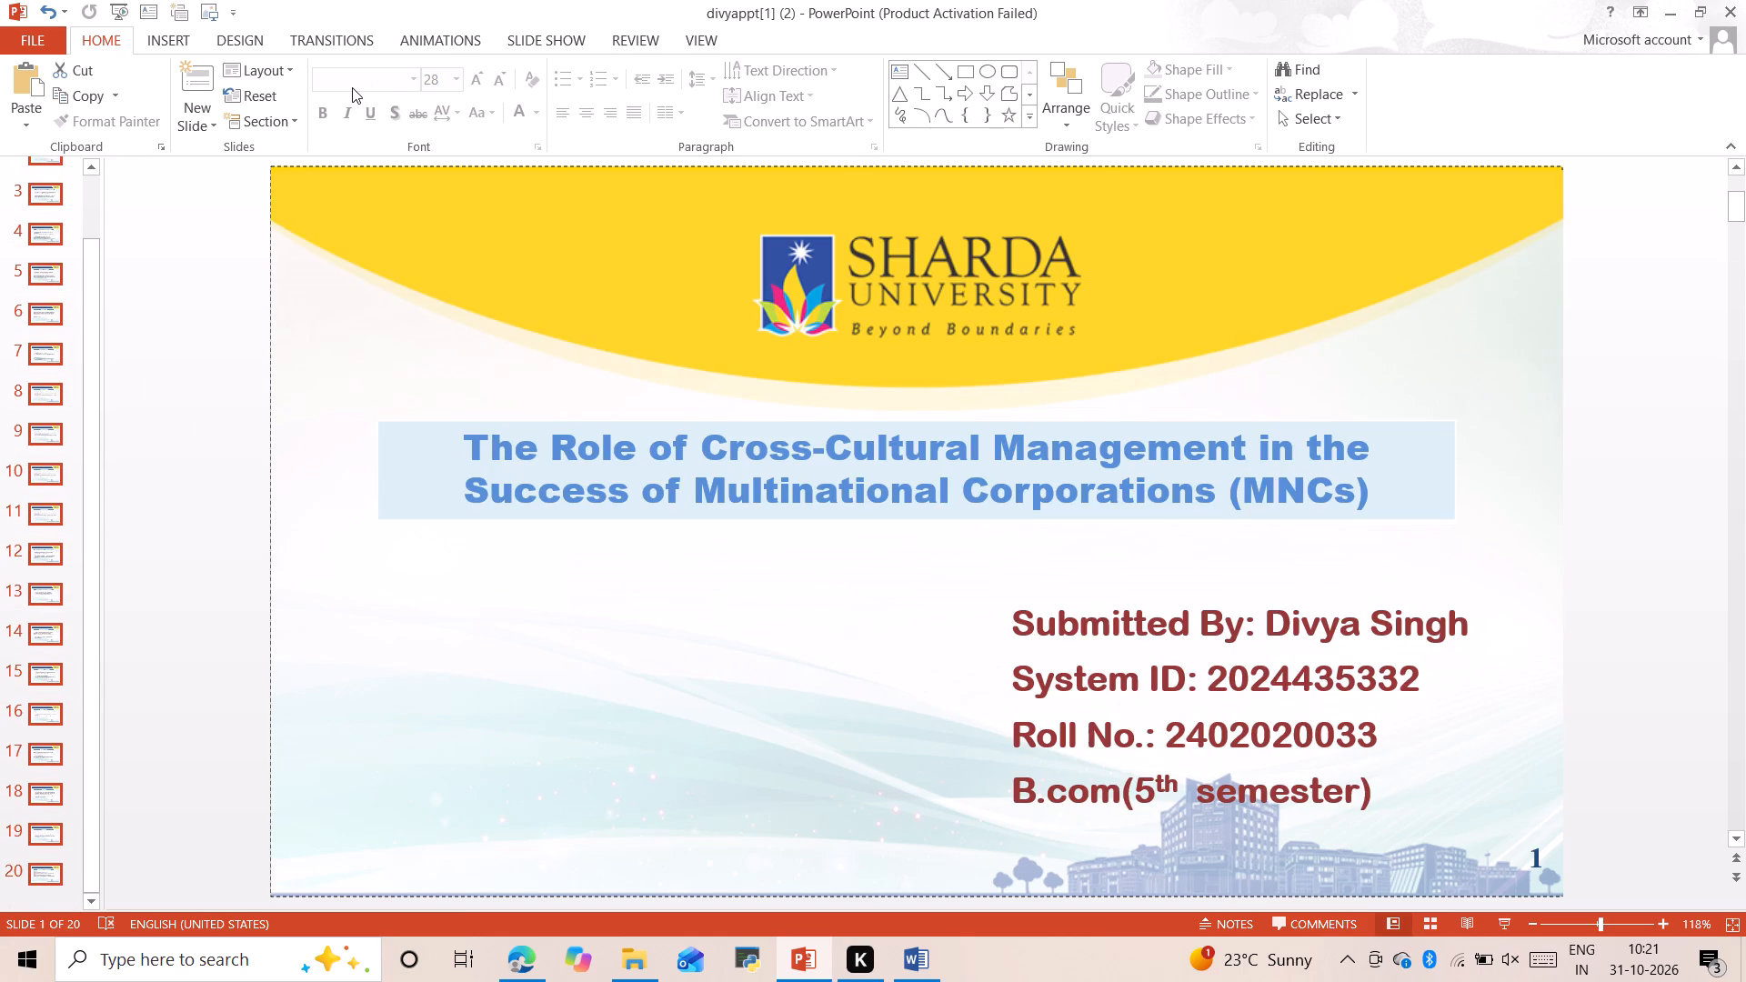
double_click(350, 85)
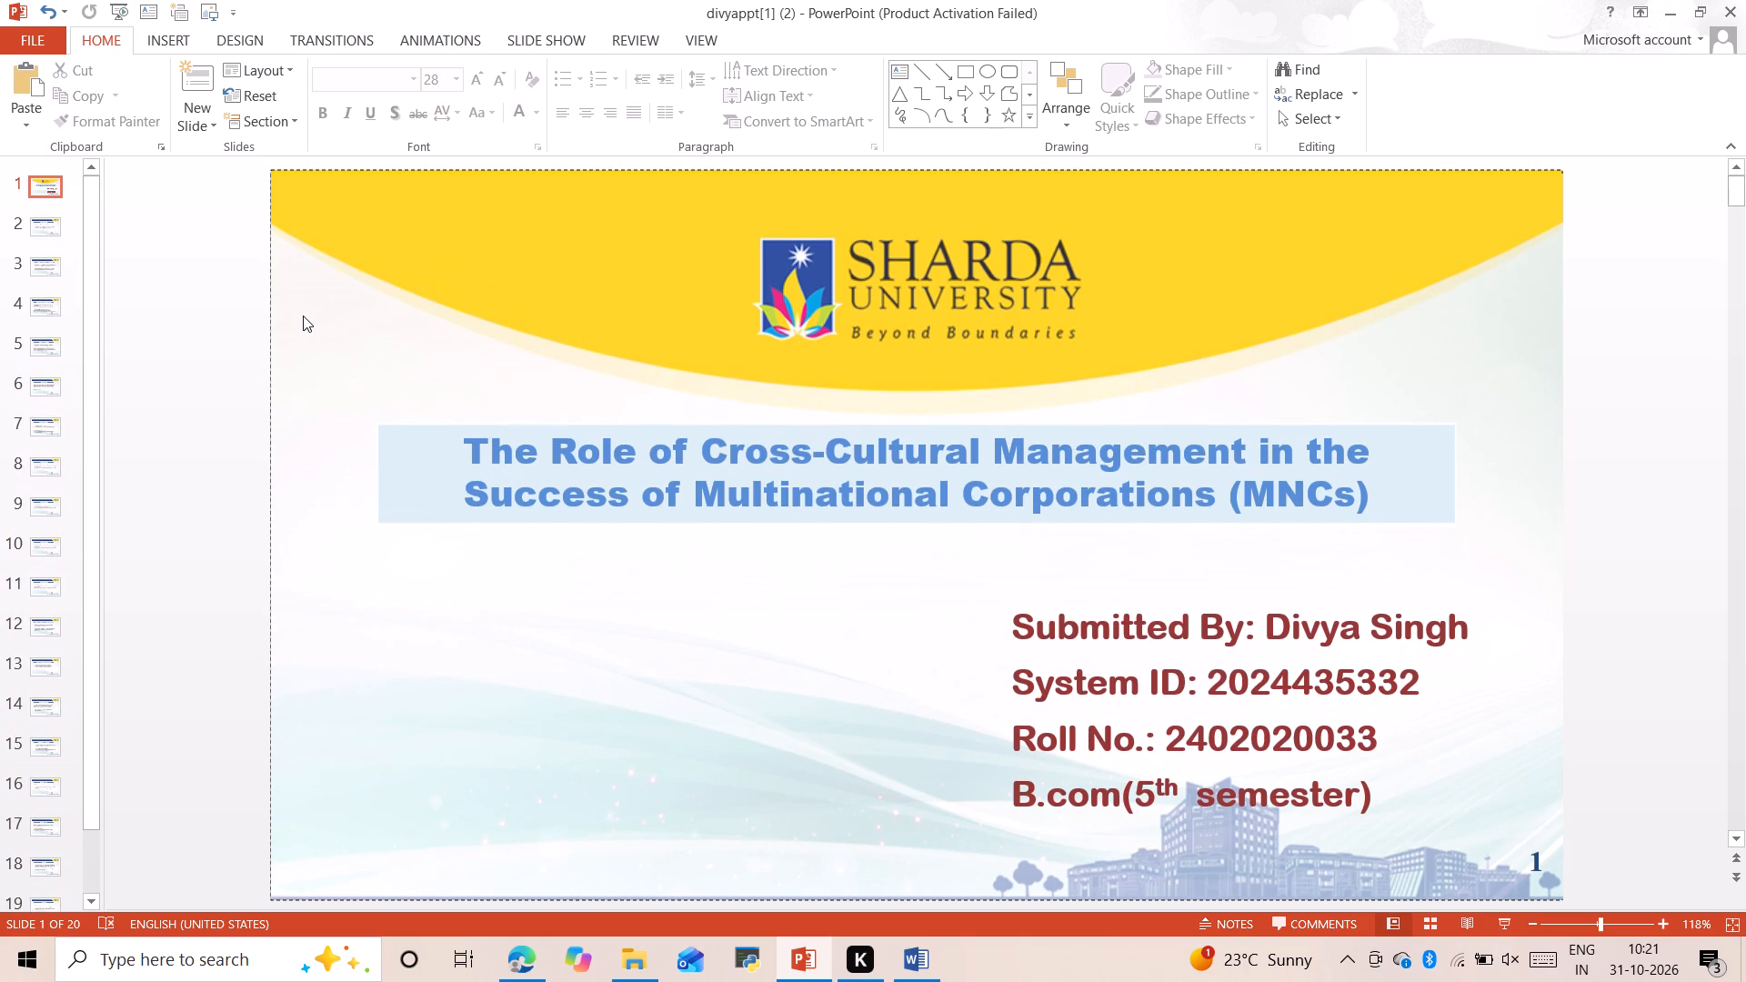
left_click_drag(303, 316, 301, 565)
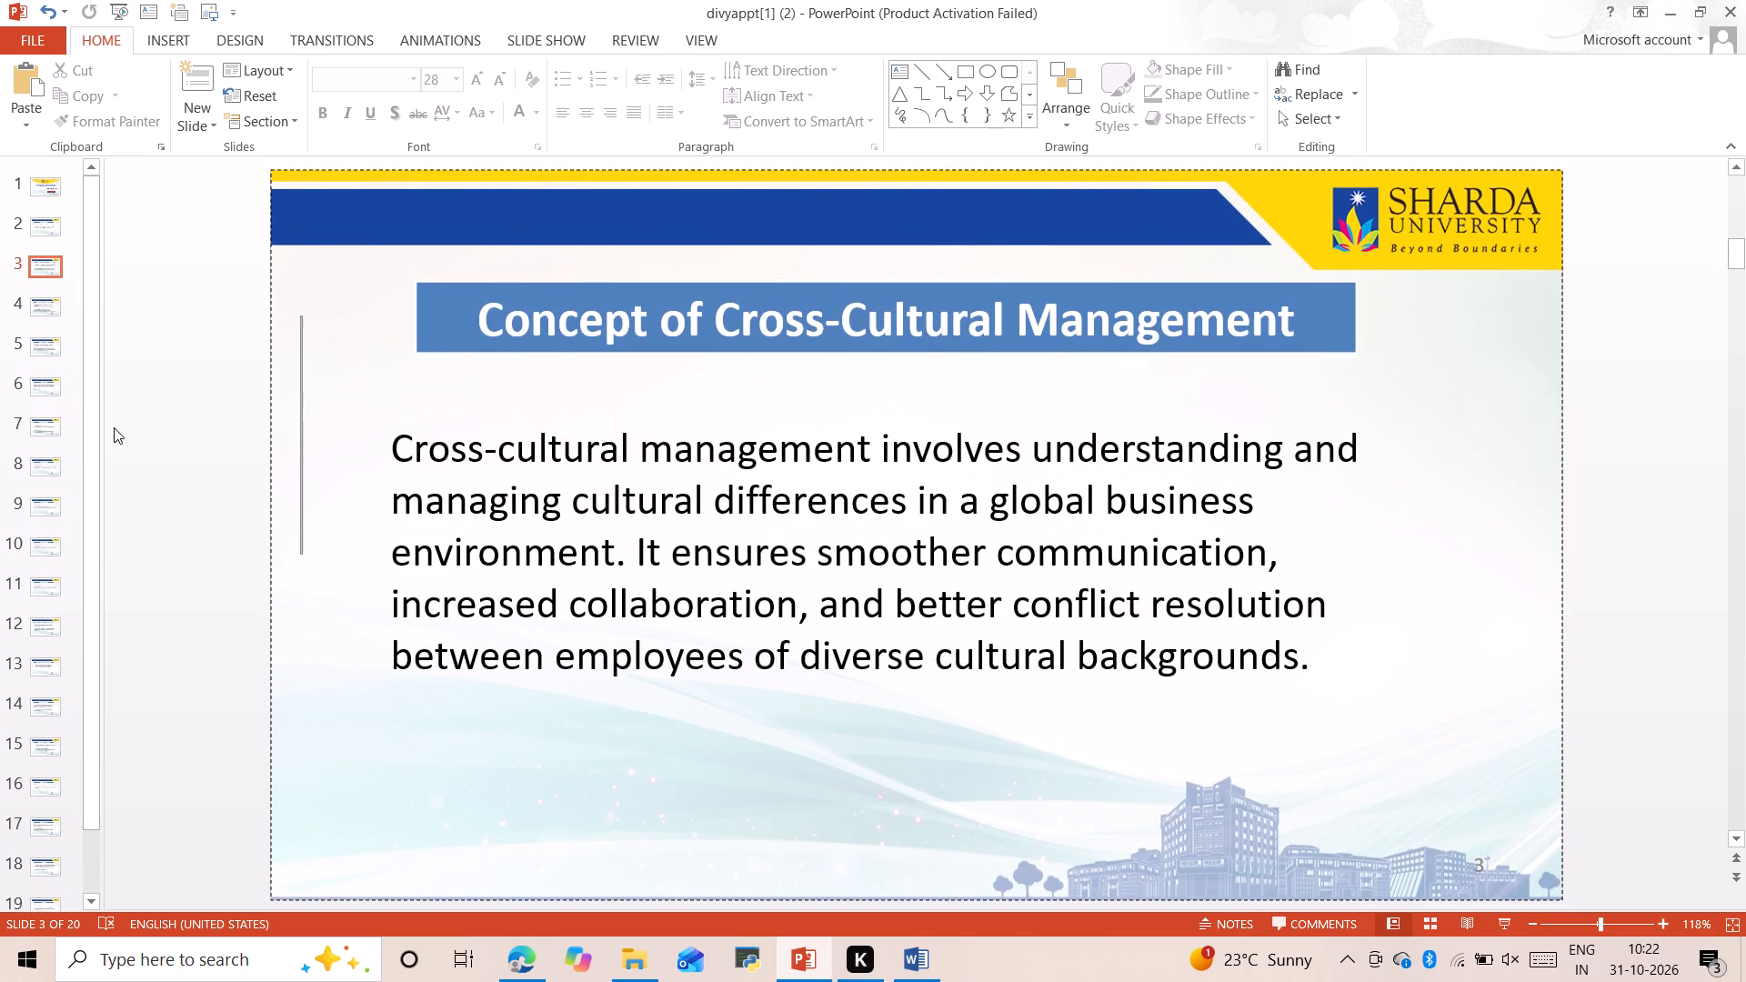
Remove the bullet from the paragraph on slide 2, Introduction.
left_click(62, 227)
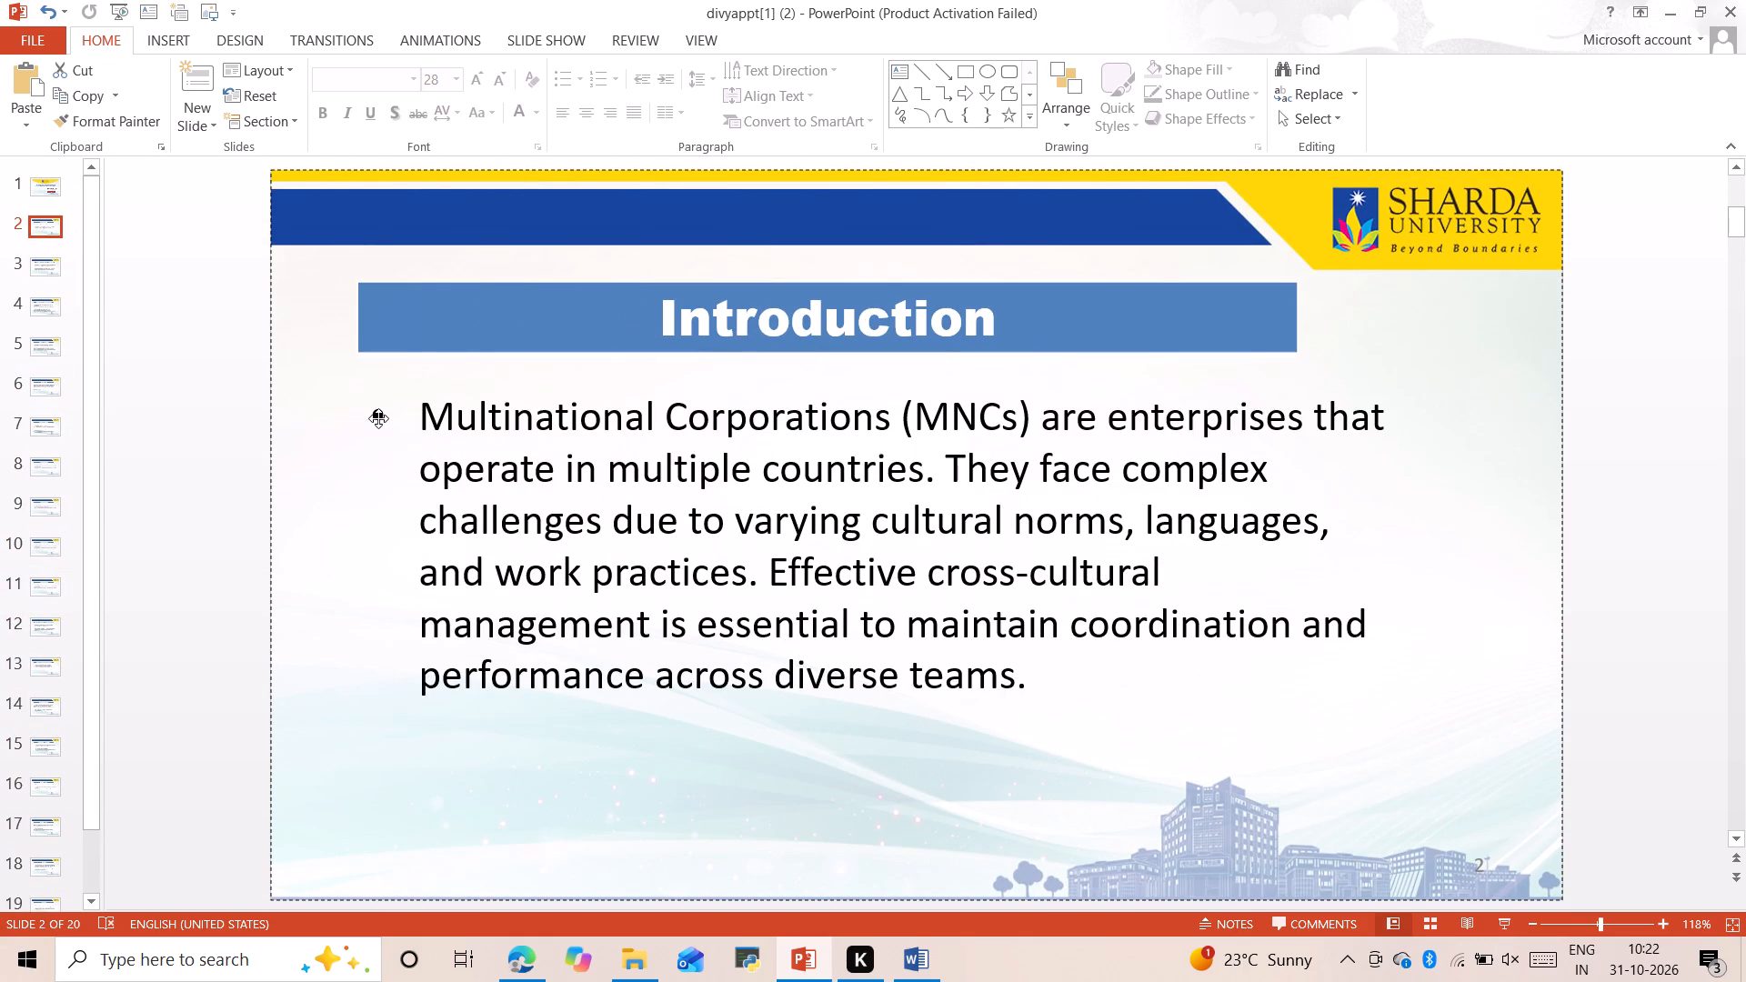
left_click(469, 516)
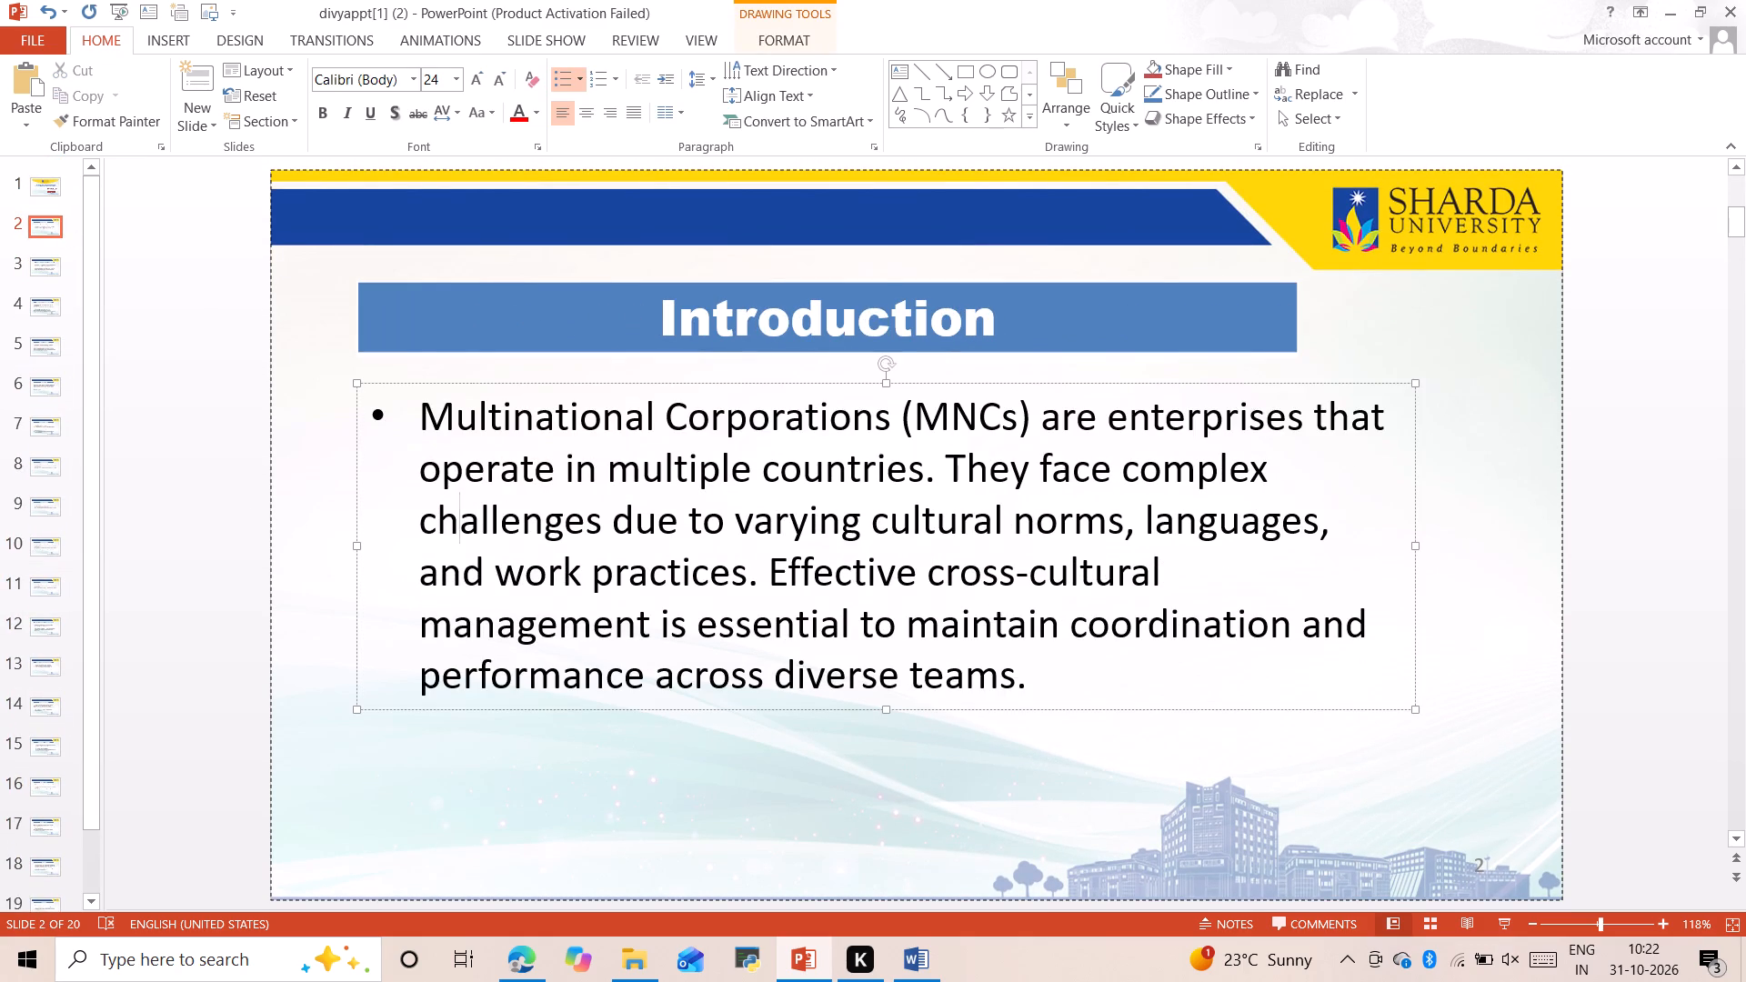
left_click(416, 434)
key("BackSpace")
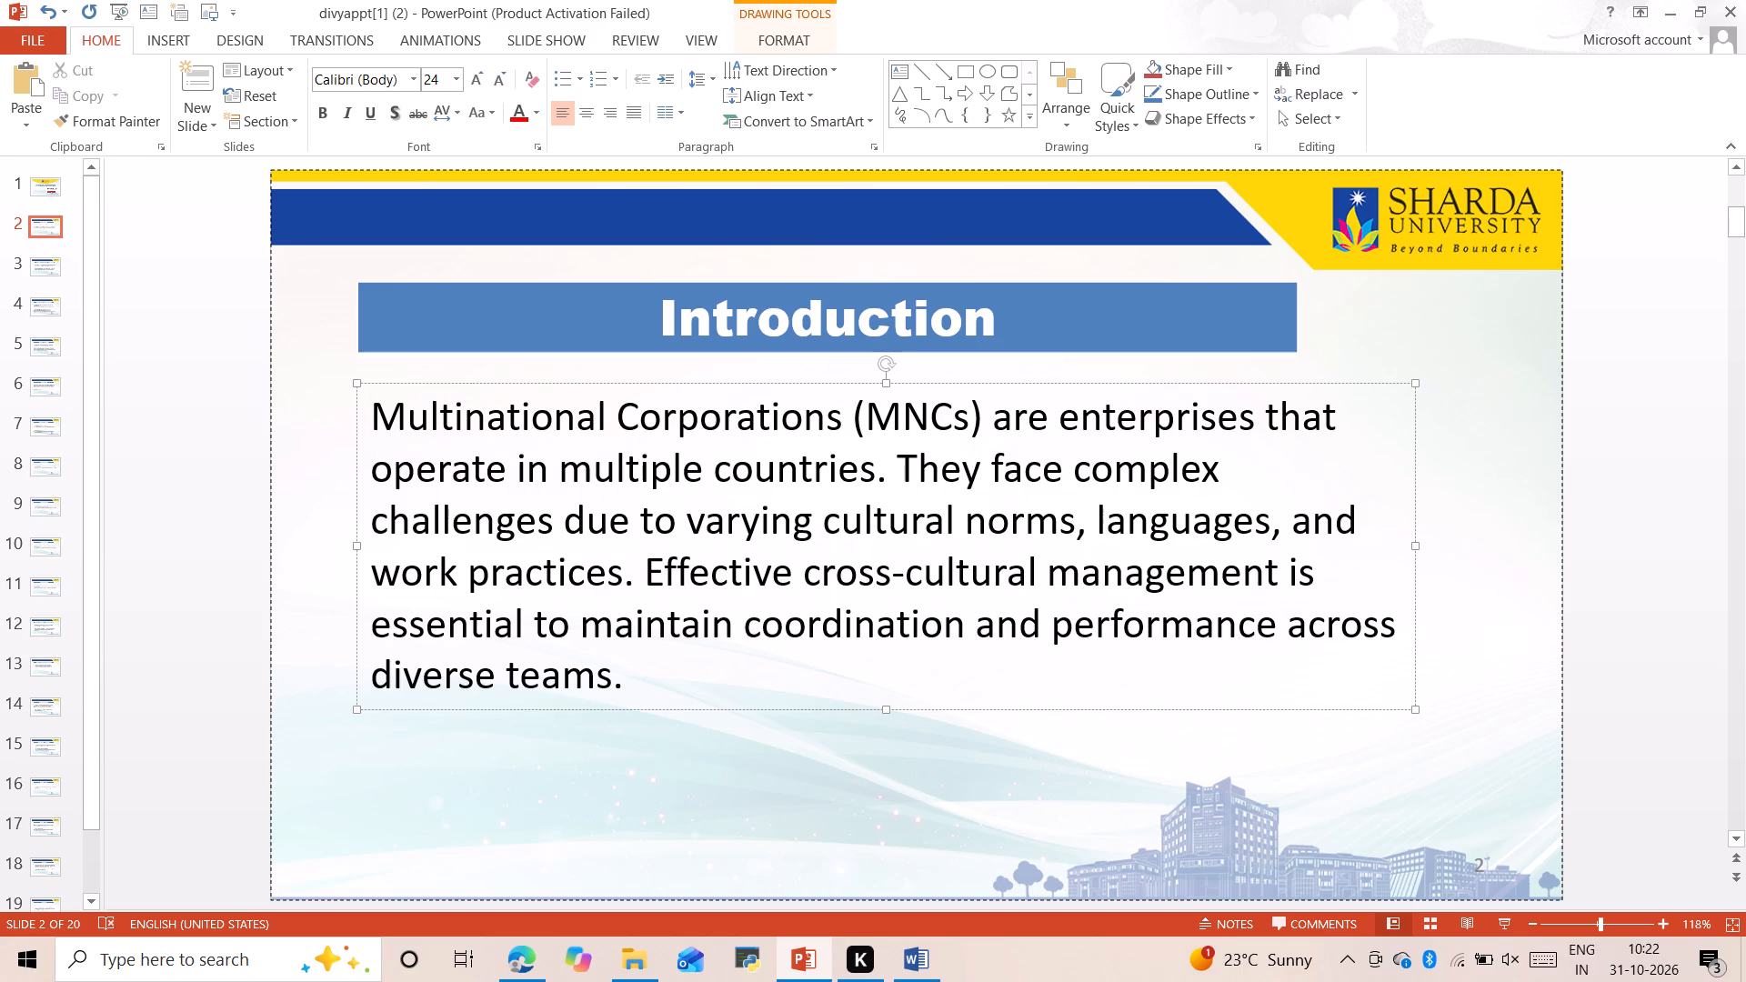
Set the Introduction paragraph on slide 2 in Times New Roman.
key("ctrl+a")
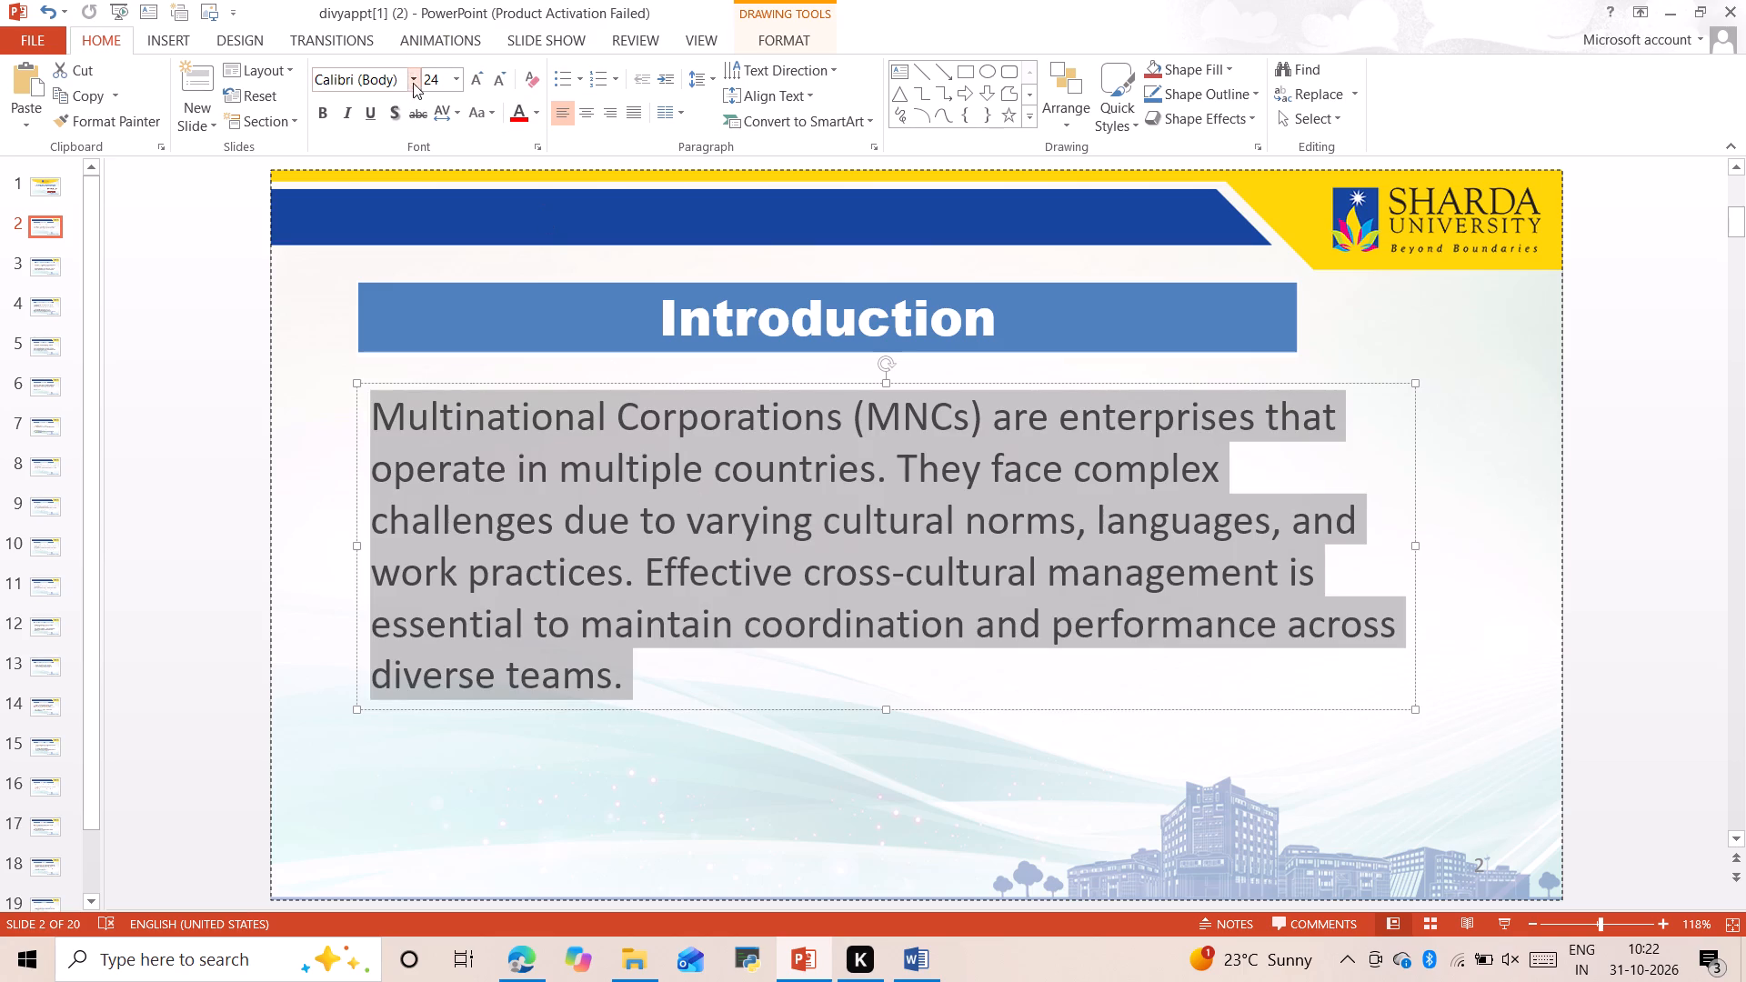
left_click(418, 81)
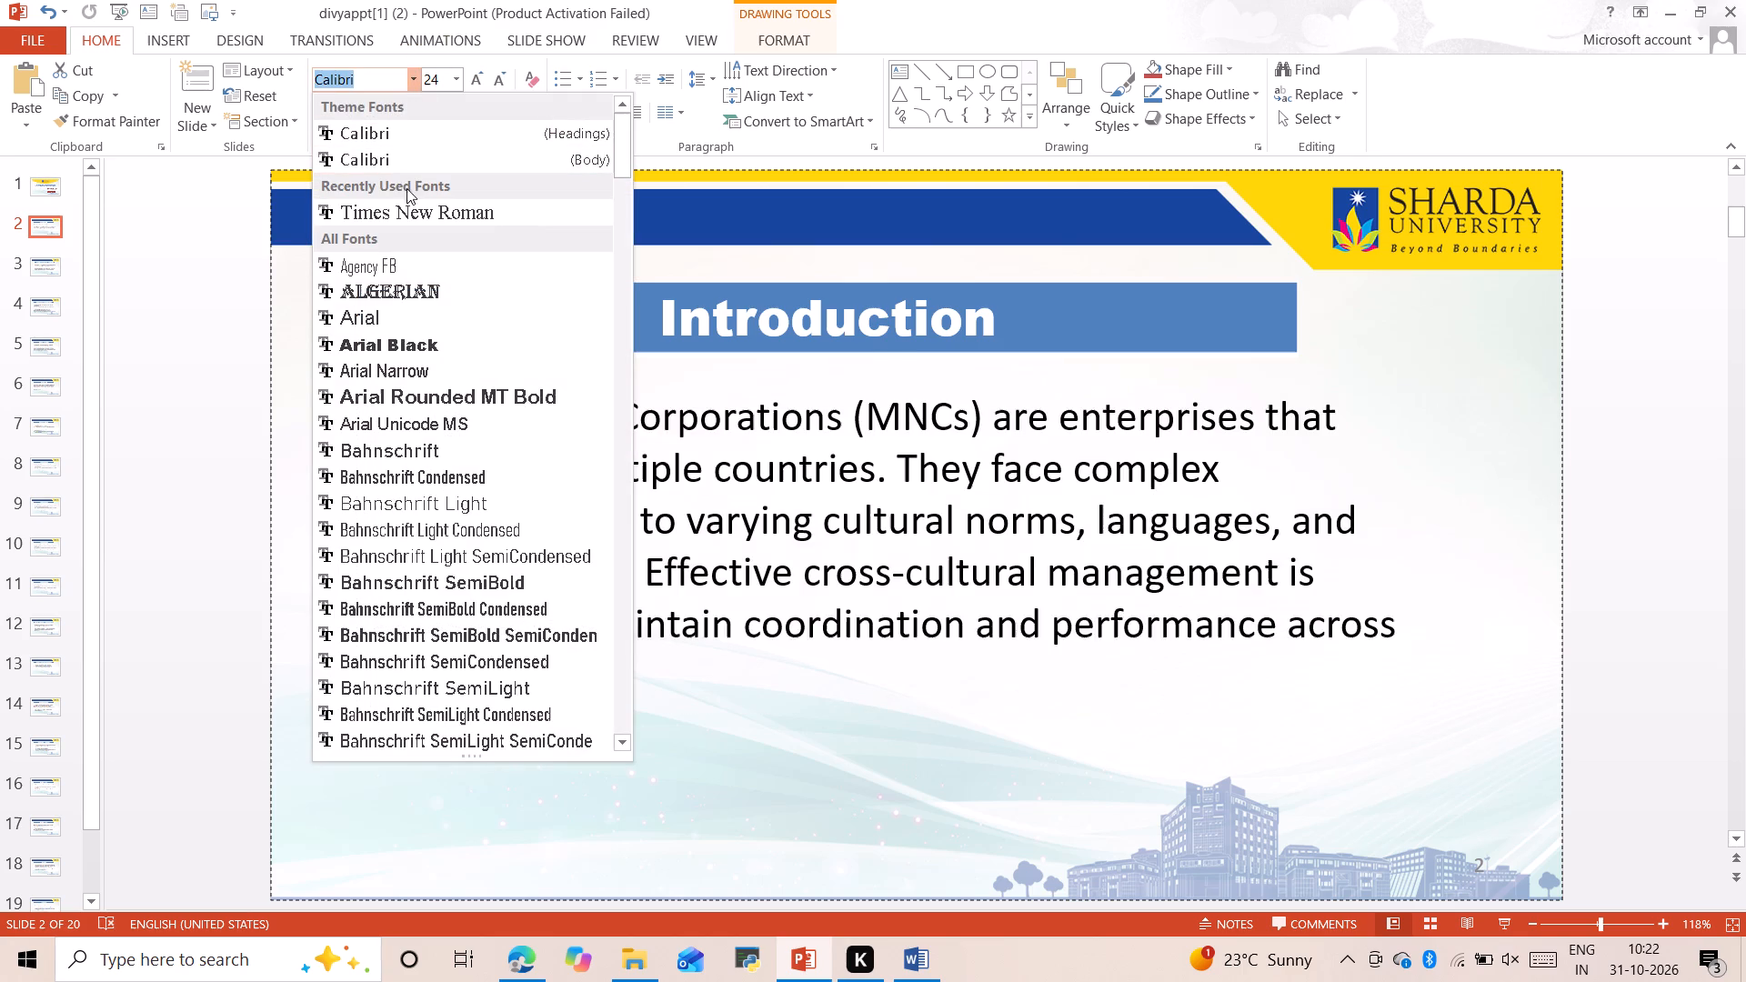
left_click(421, 207)
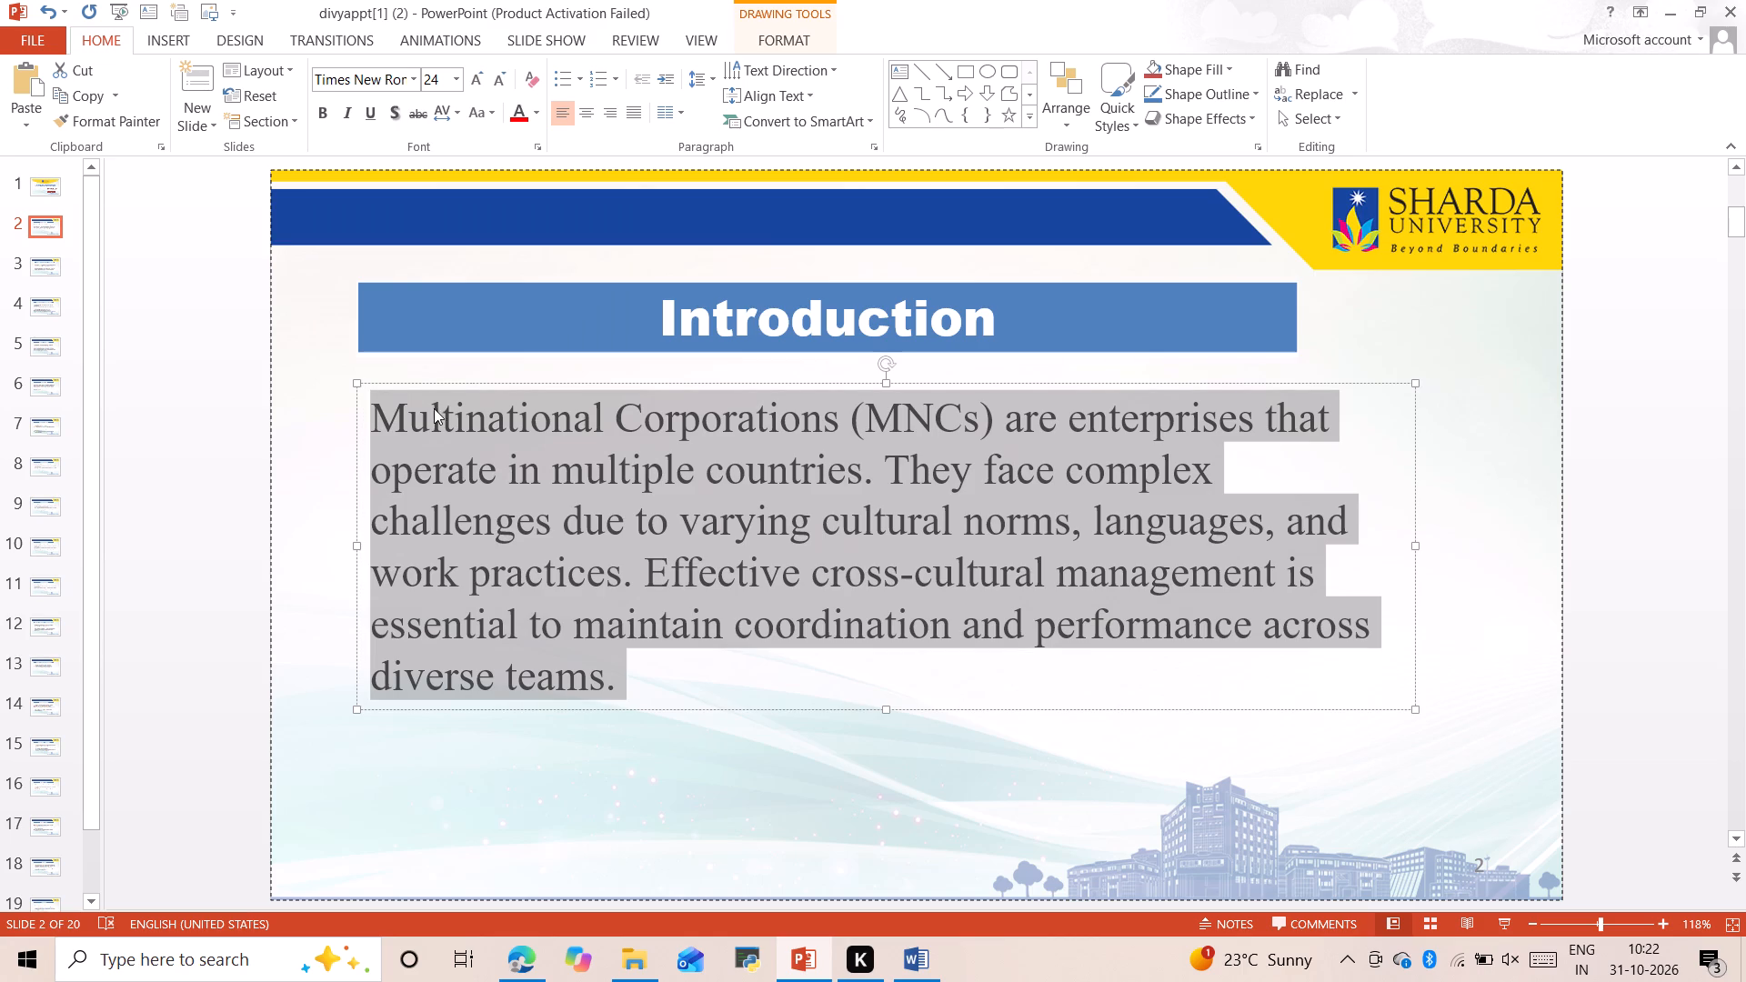
left_click(332, 401)
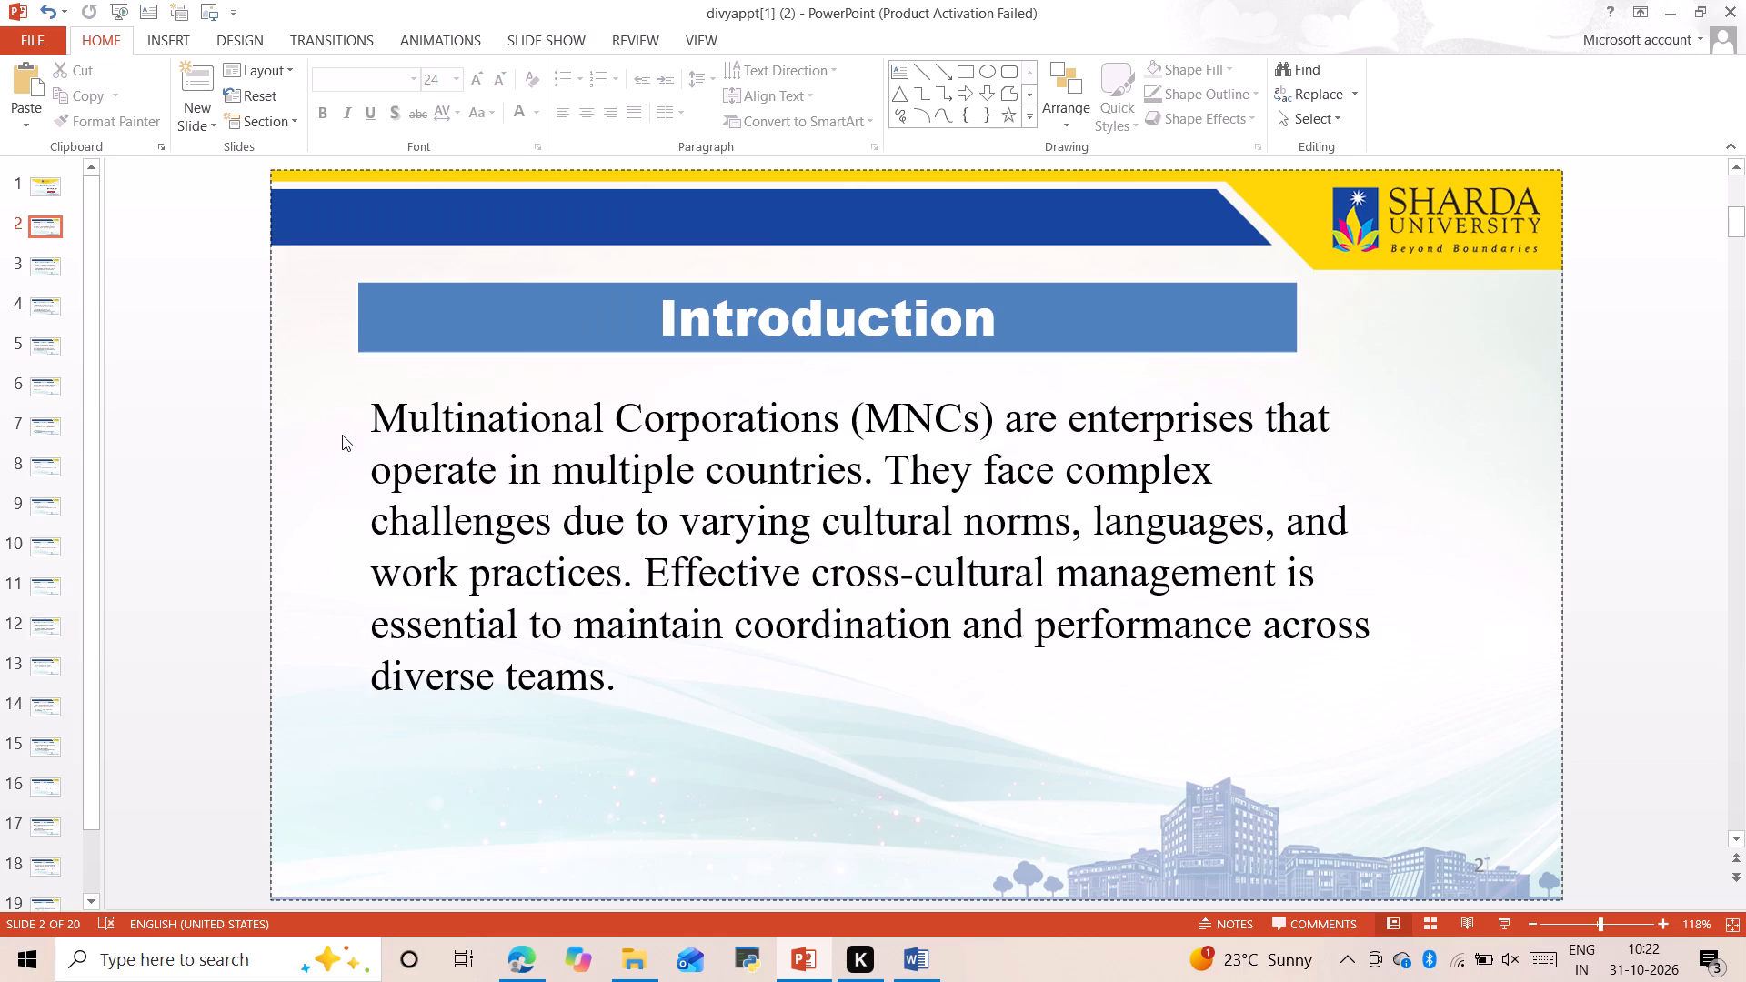
Set the paragraph on slide 3, Concept of Cross-Cultural Management, in Times New Roman.
key("Down")
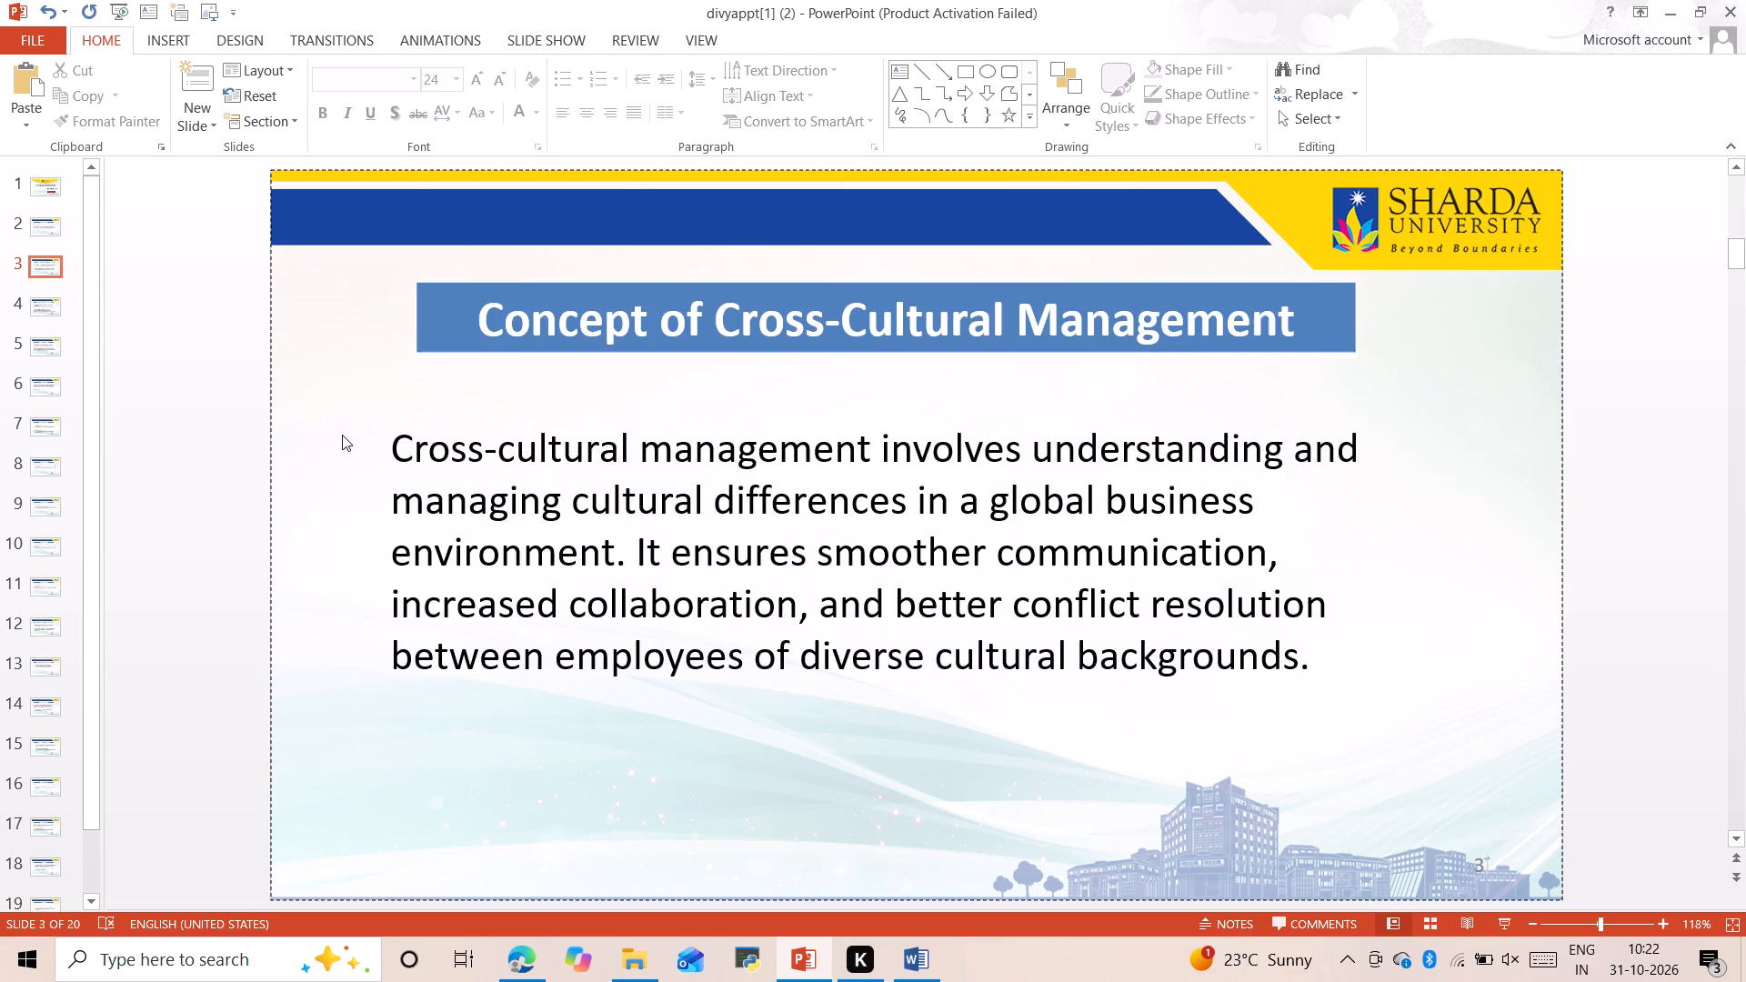
left_click(455, 494)
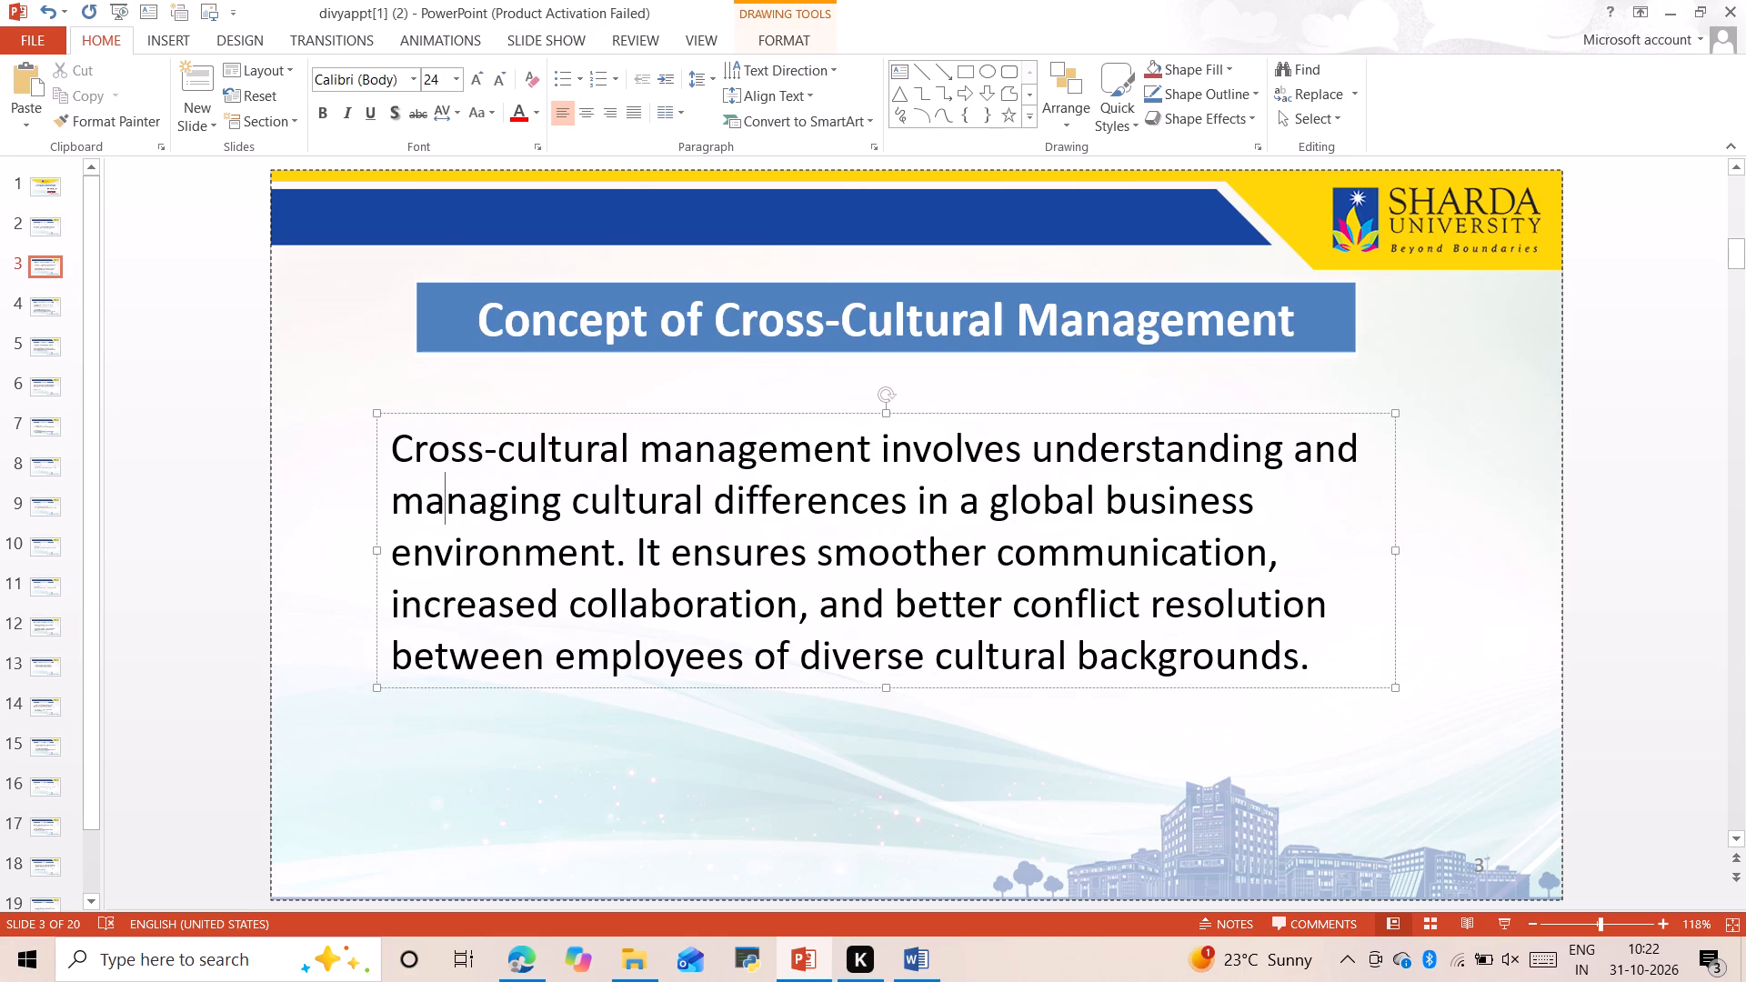
key("Up")
key("ctrl+a")
left_click(411, 79)
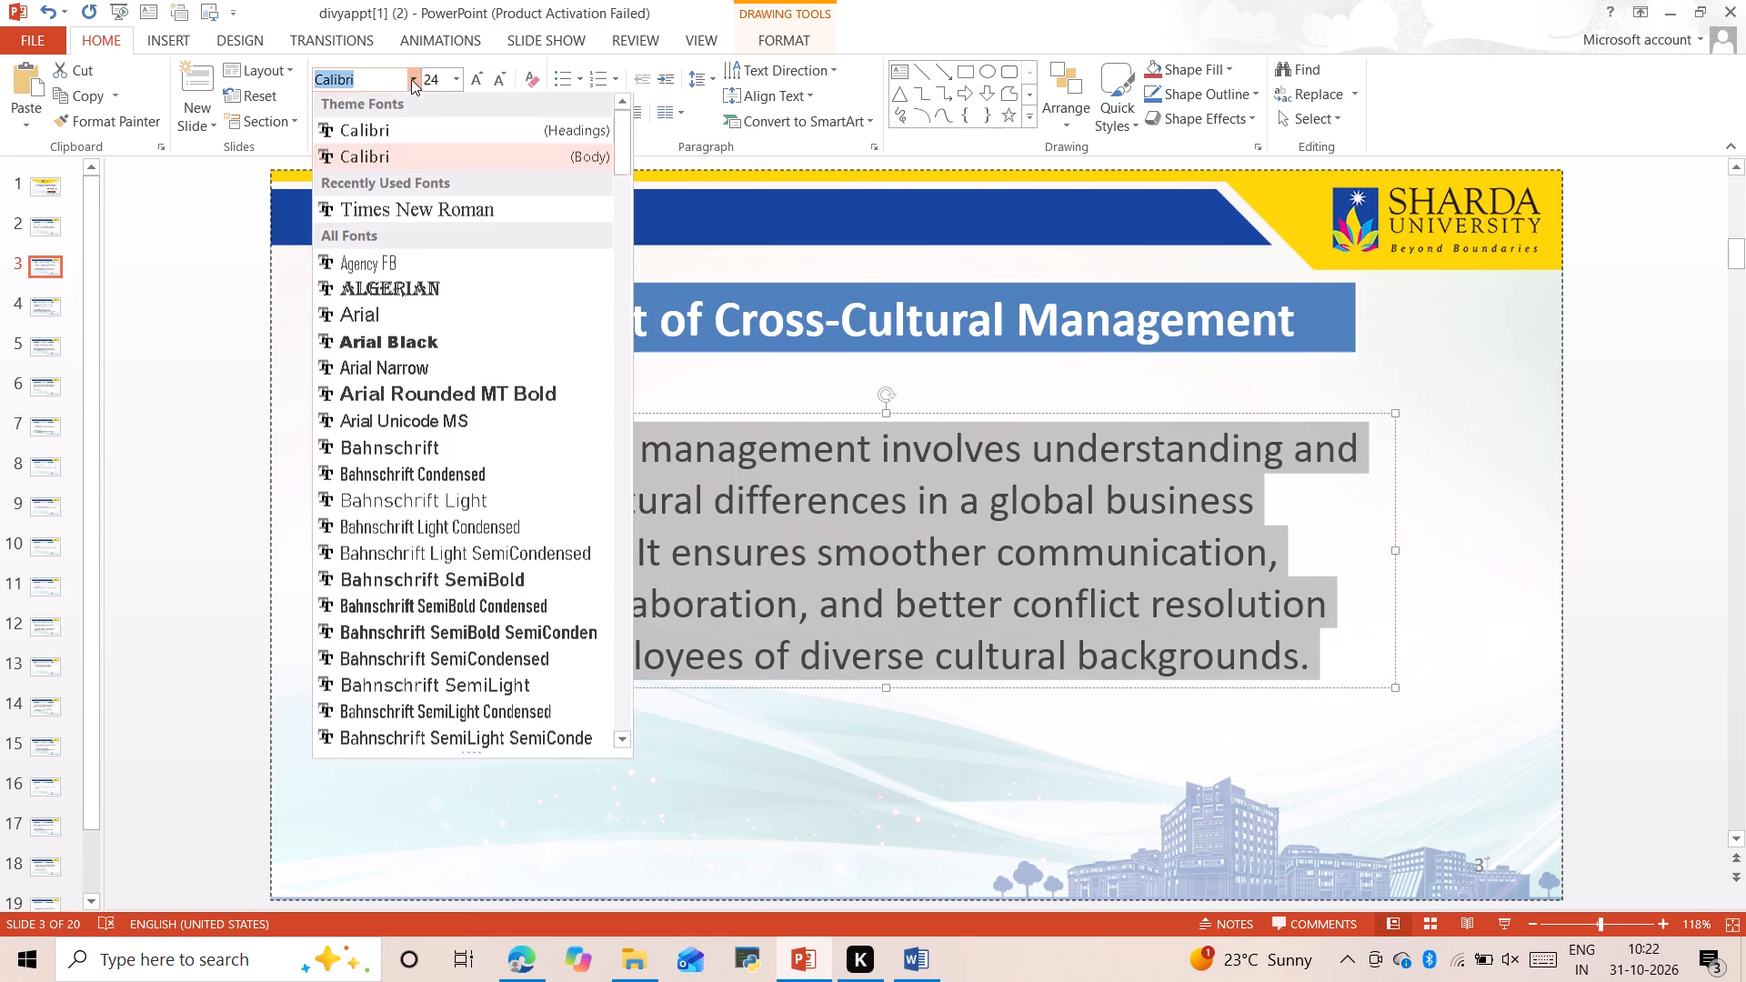
left_click(403, 211)
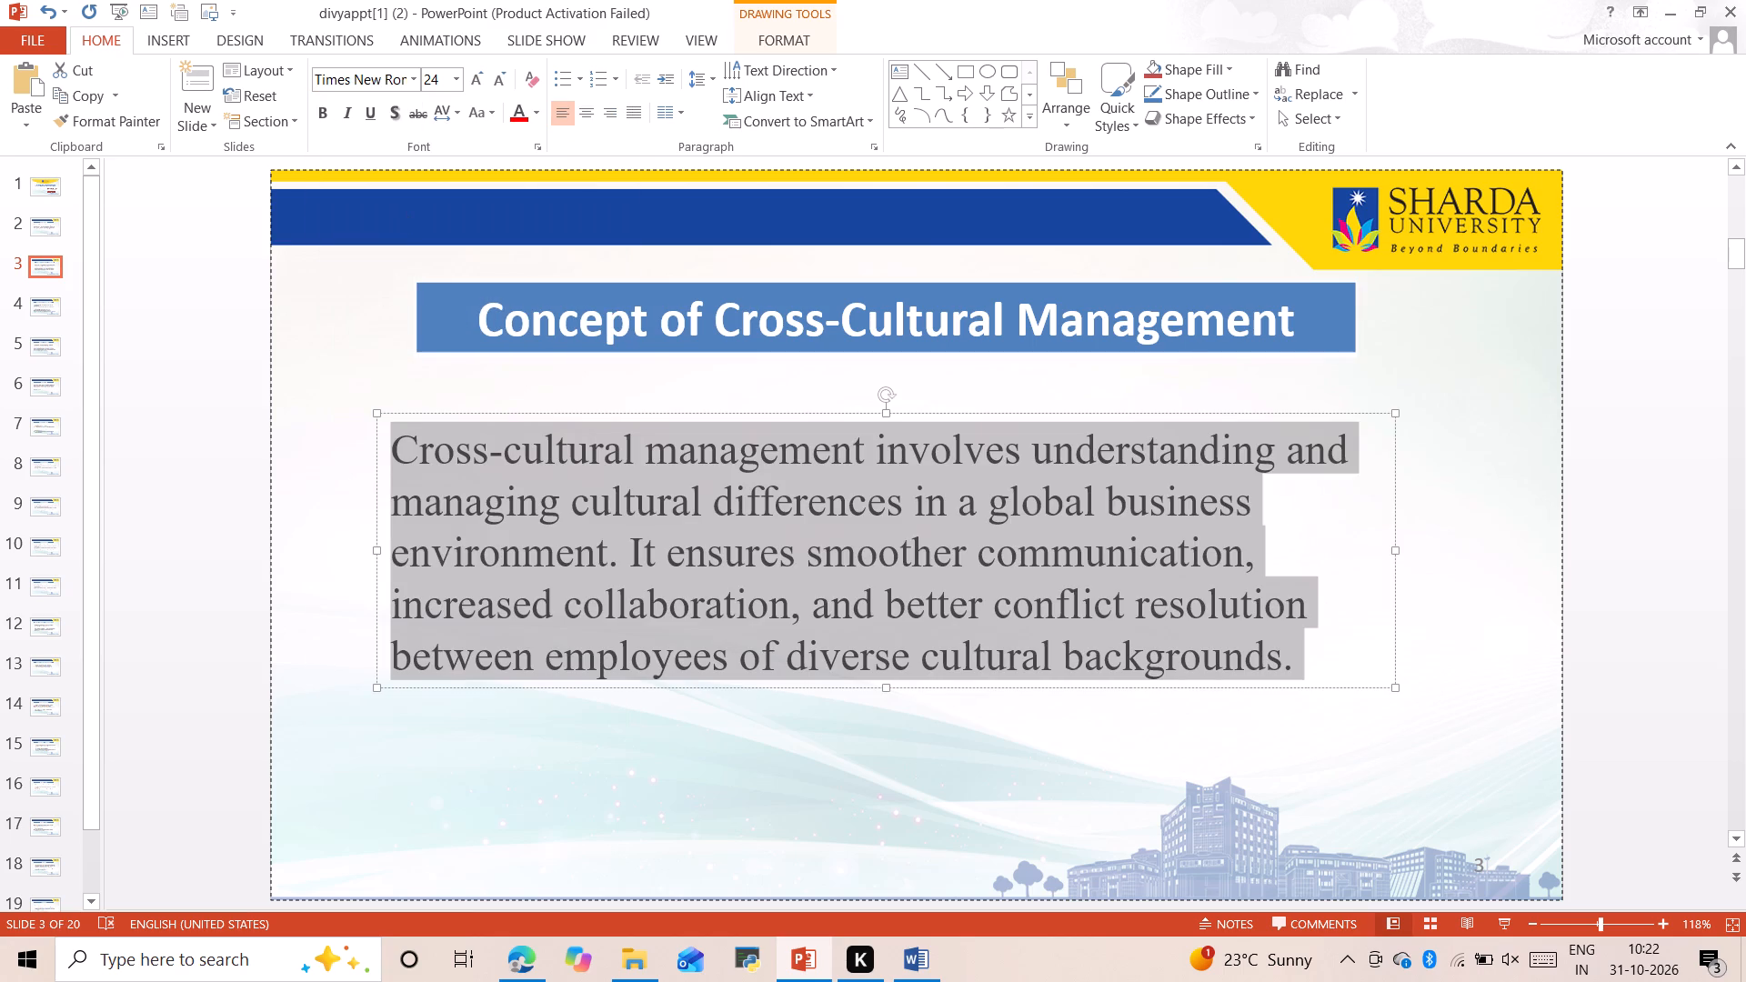
left_click(338, 424)
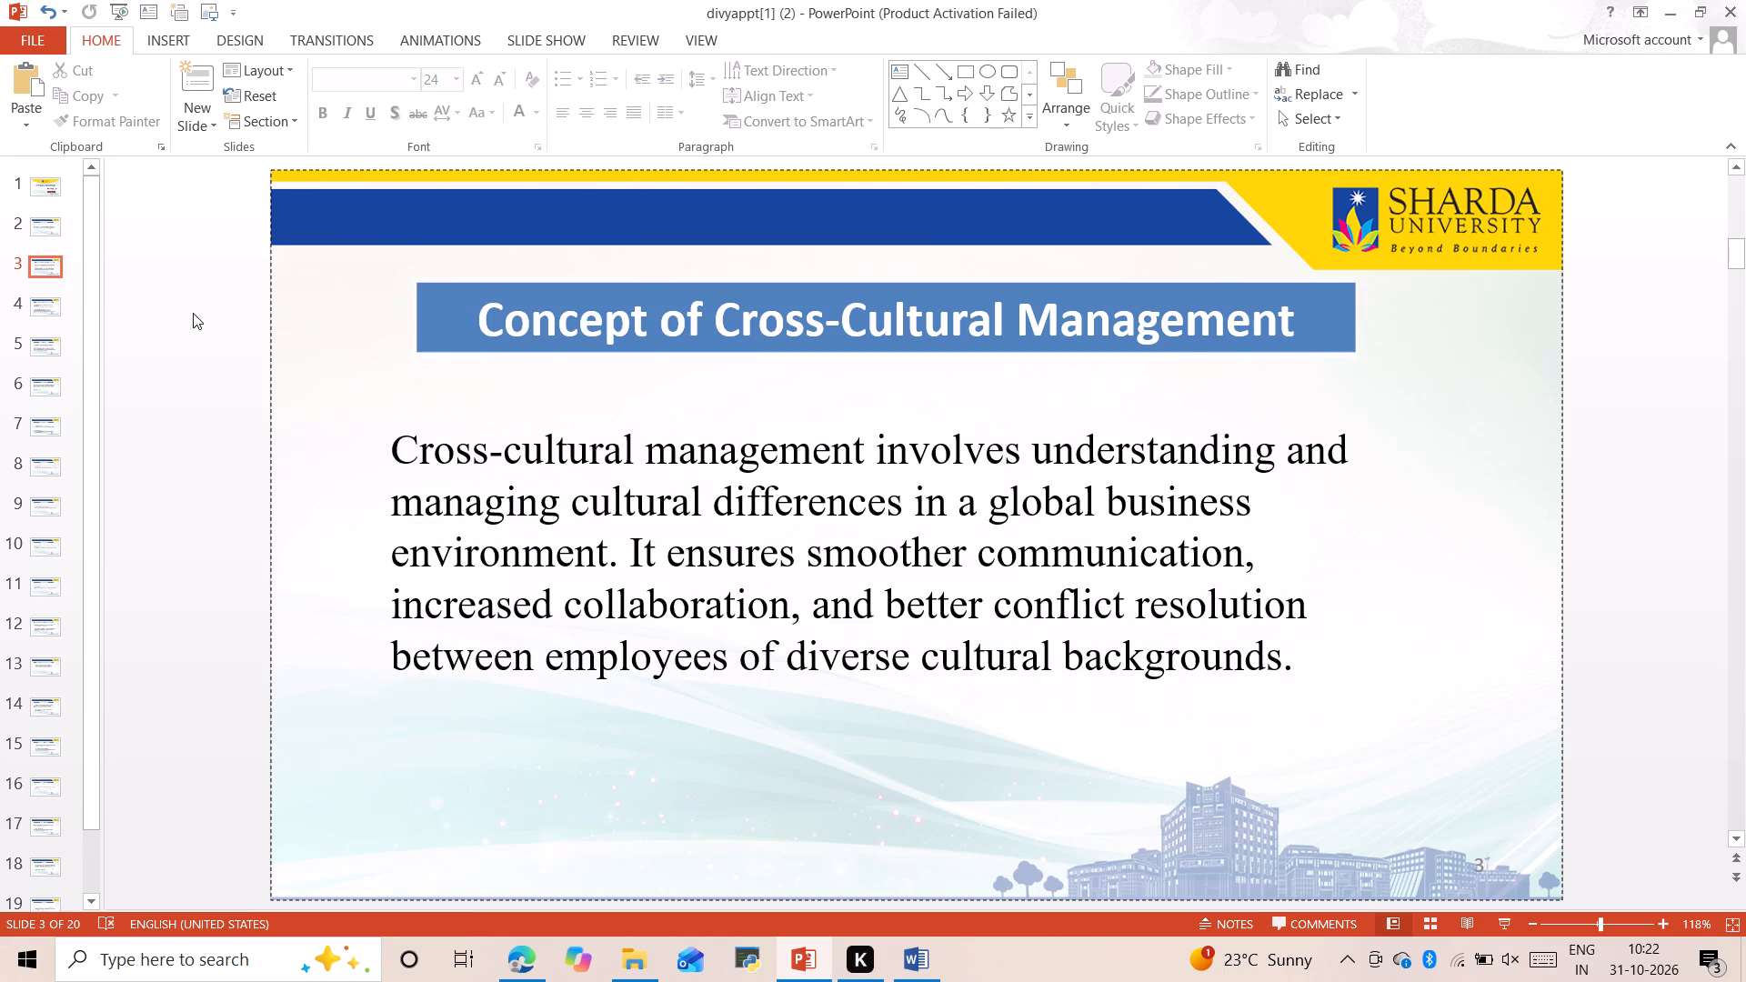
Widen the slide 3 title box by extending its left edge outward and compare it with slide 2's title box.
key("Up")
key("Down")
left_click(441, 316)
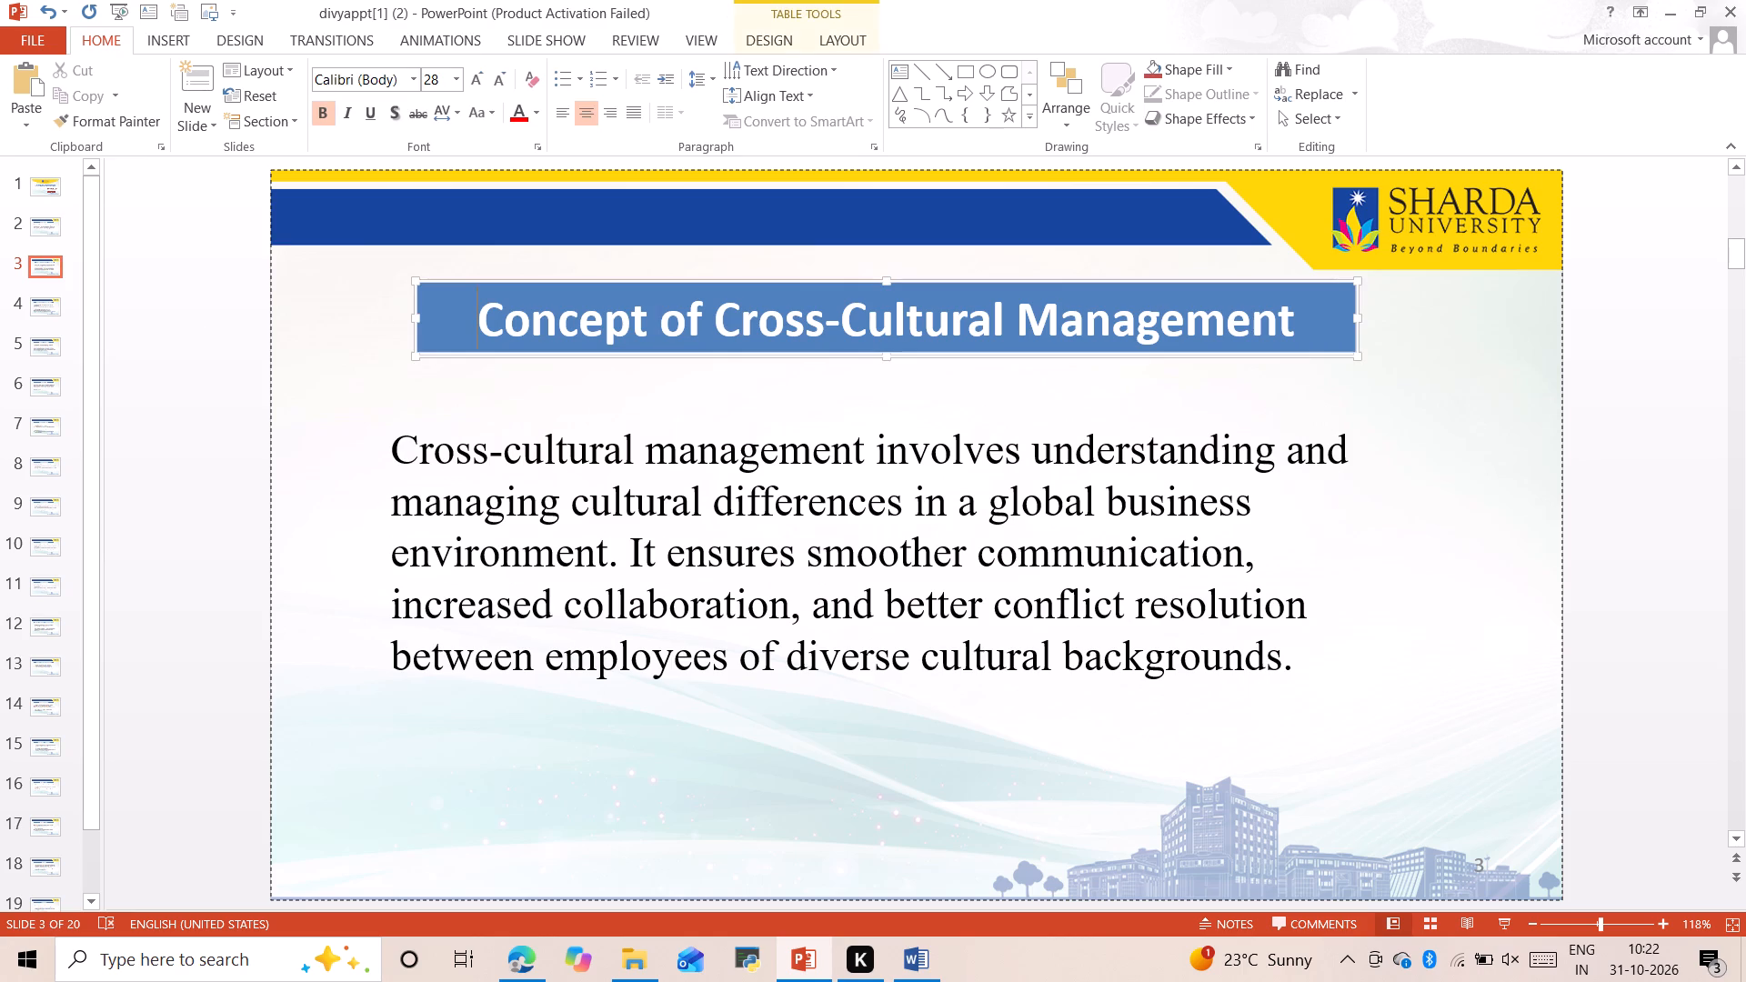
left_click_drag(441, 316, 411, 316)
left_click_drag(414, 319, 345, 332)
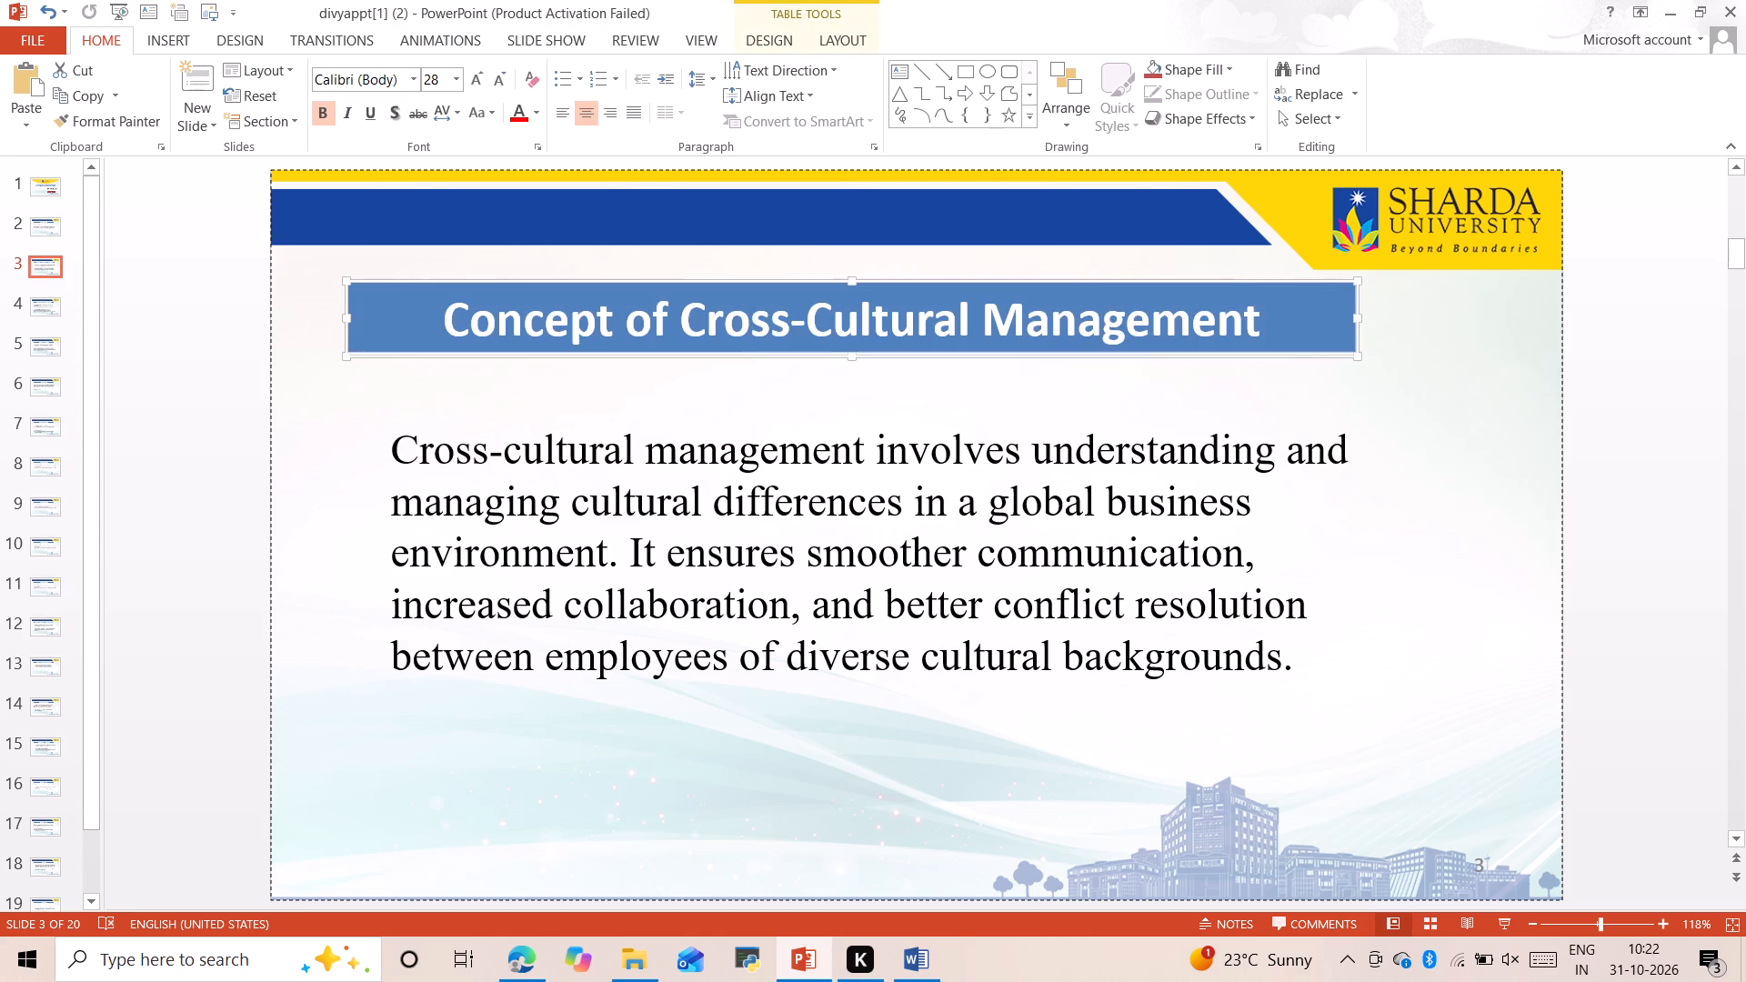
left_click(347, 420)
key("Up")
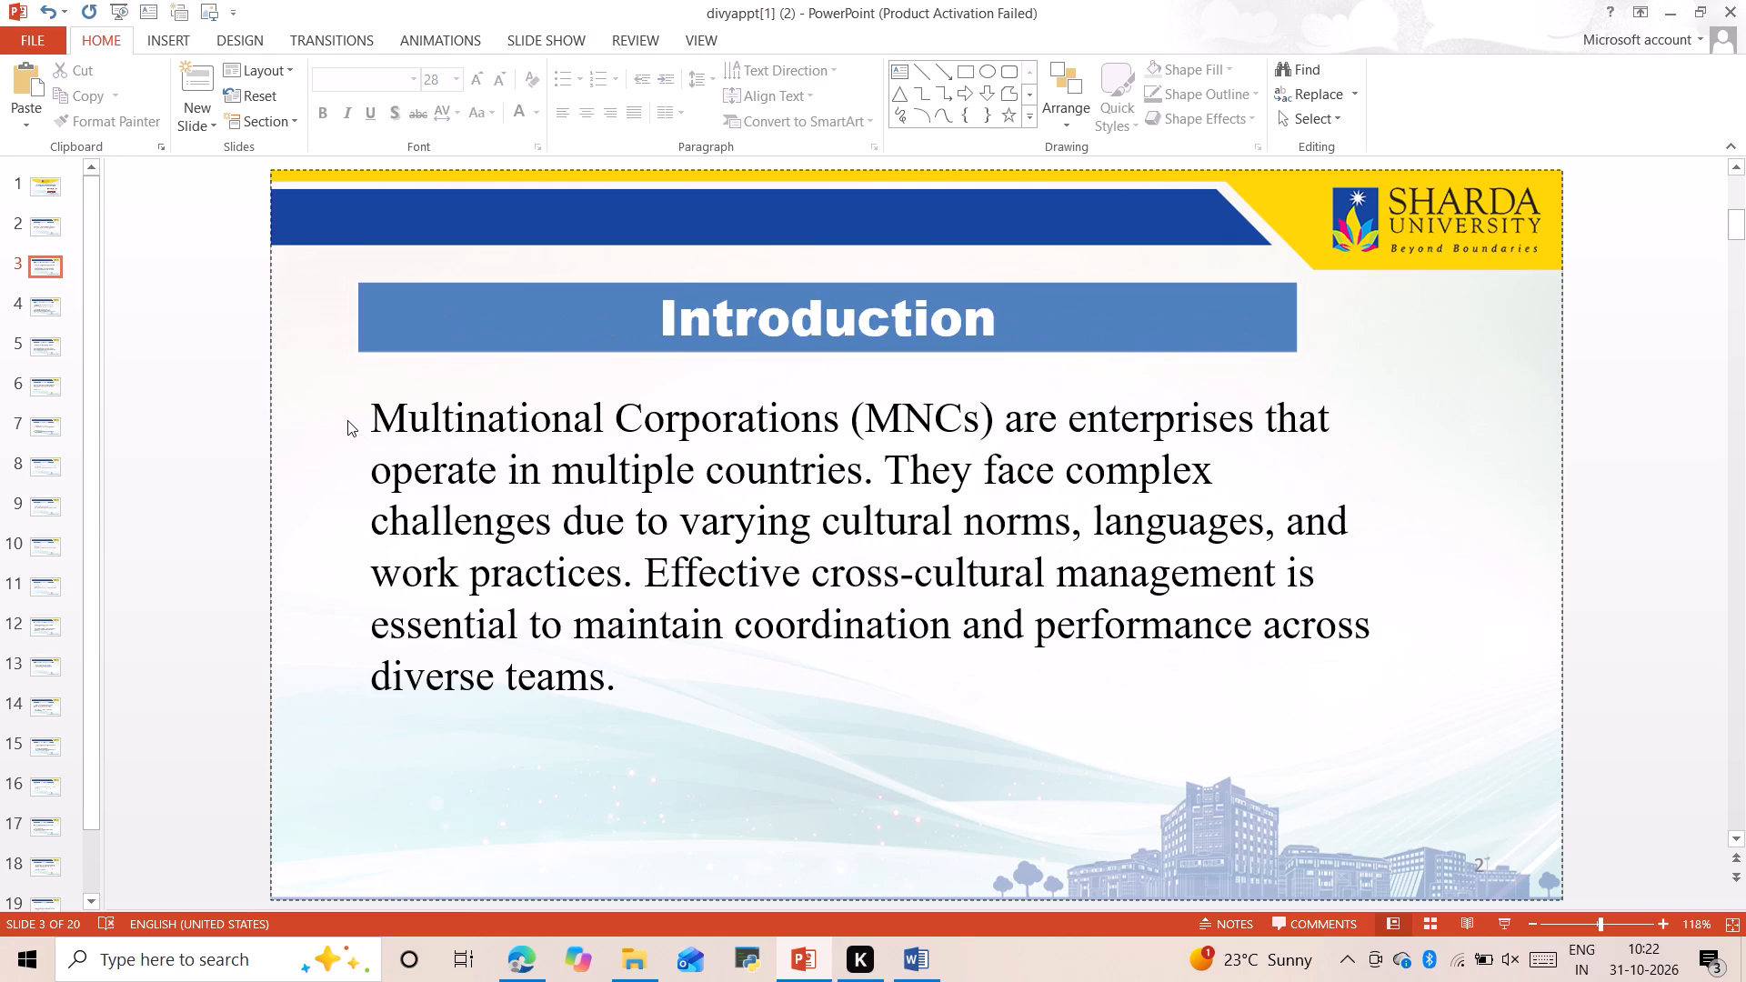
key("Down")
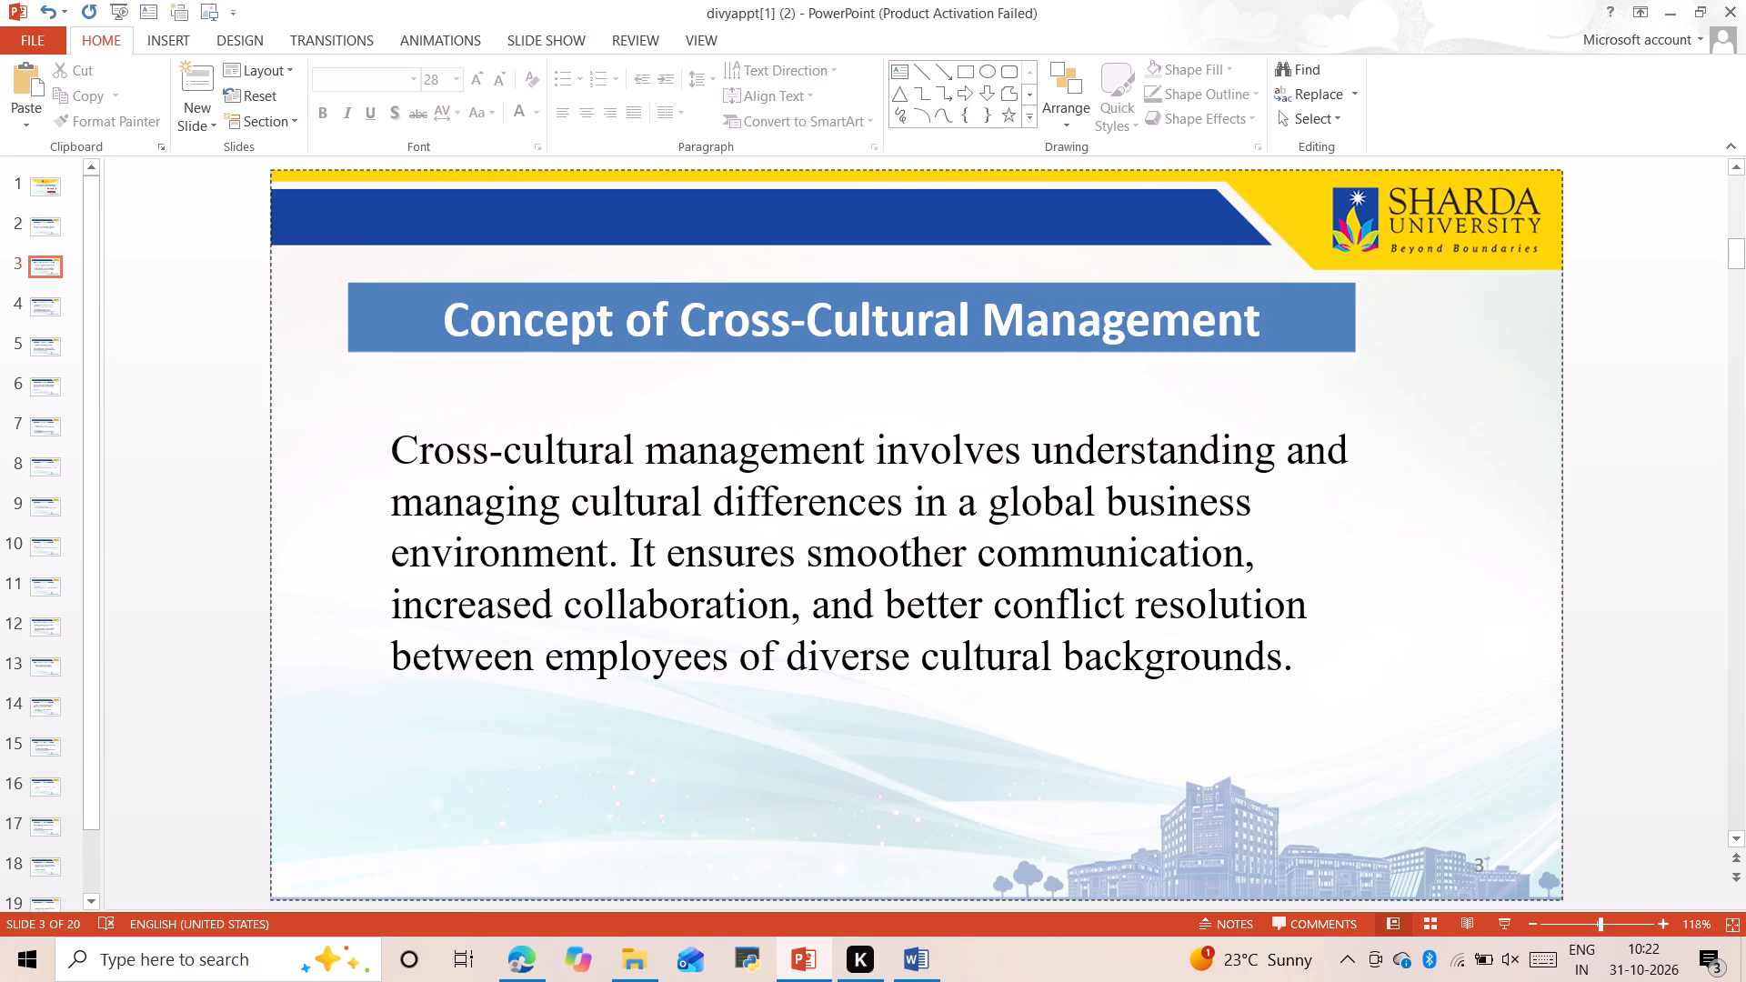
Fine-tune the left edge of slide 3's title box to line up with the title boxes on the neighbouring slides.
left_click(379, 314)
left_click_drag(349, 321, 366, 323)
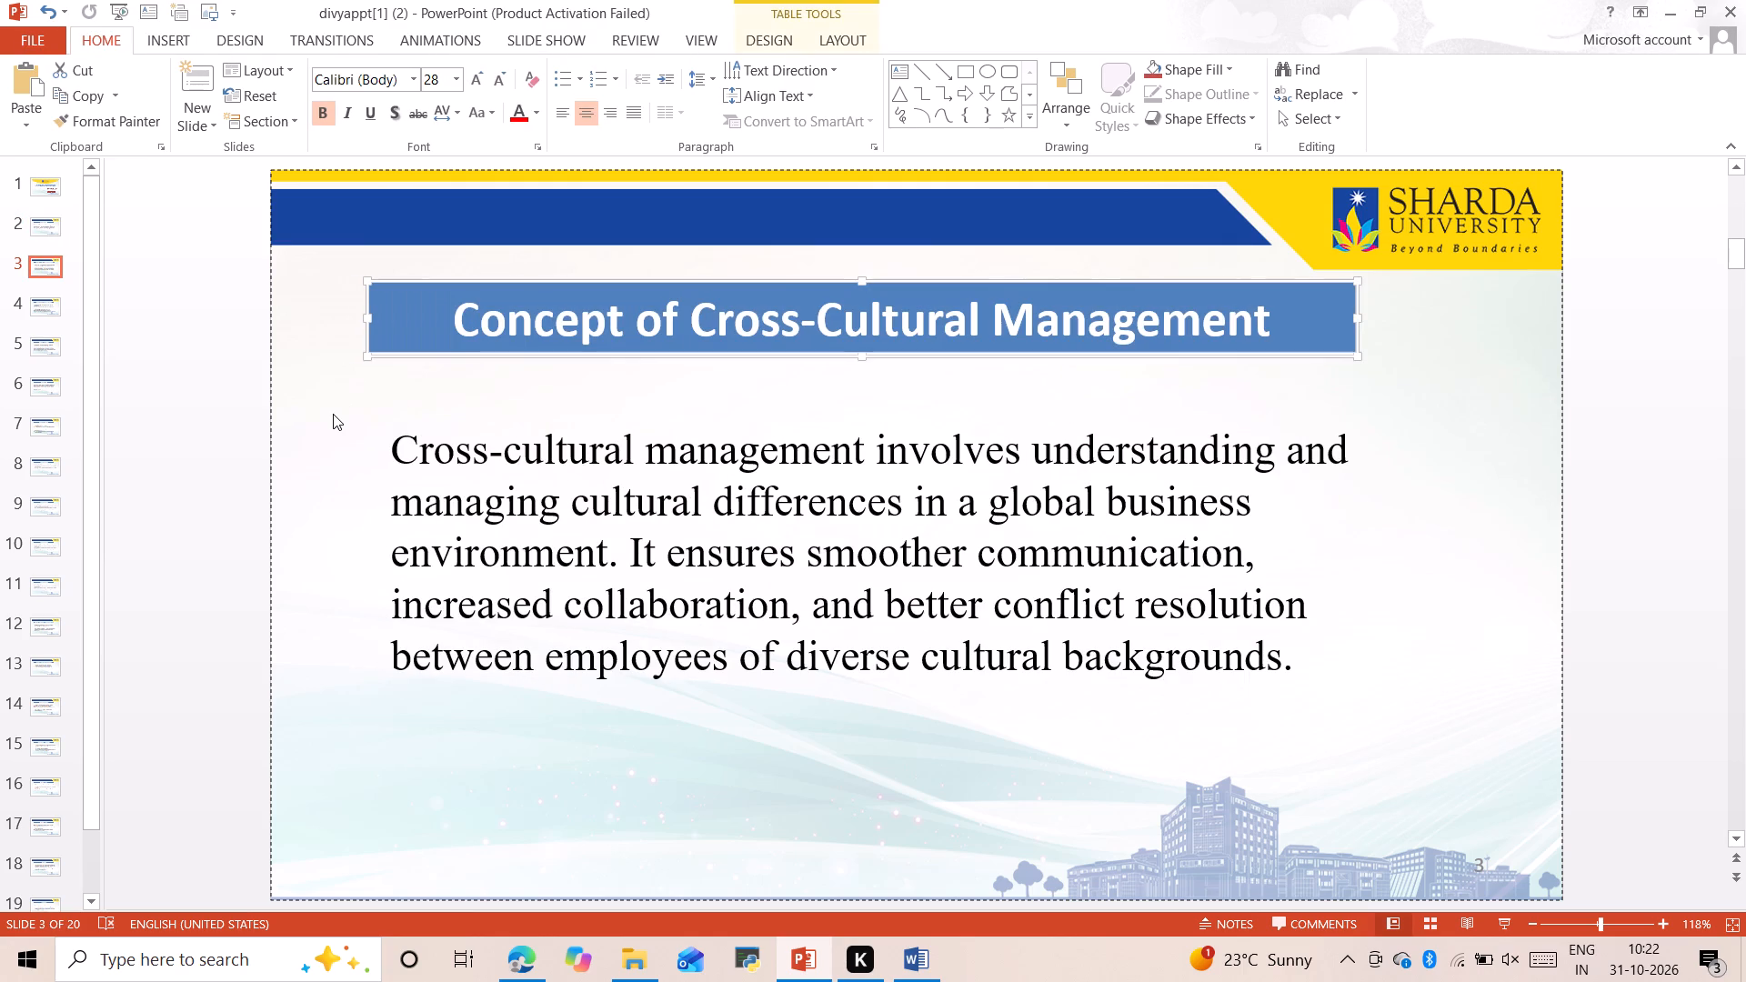
left_click(333, 414)
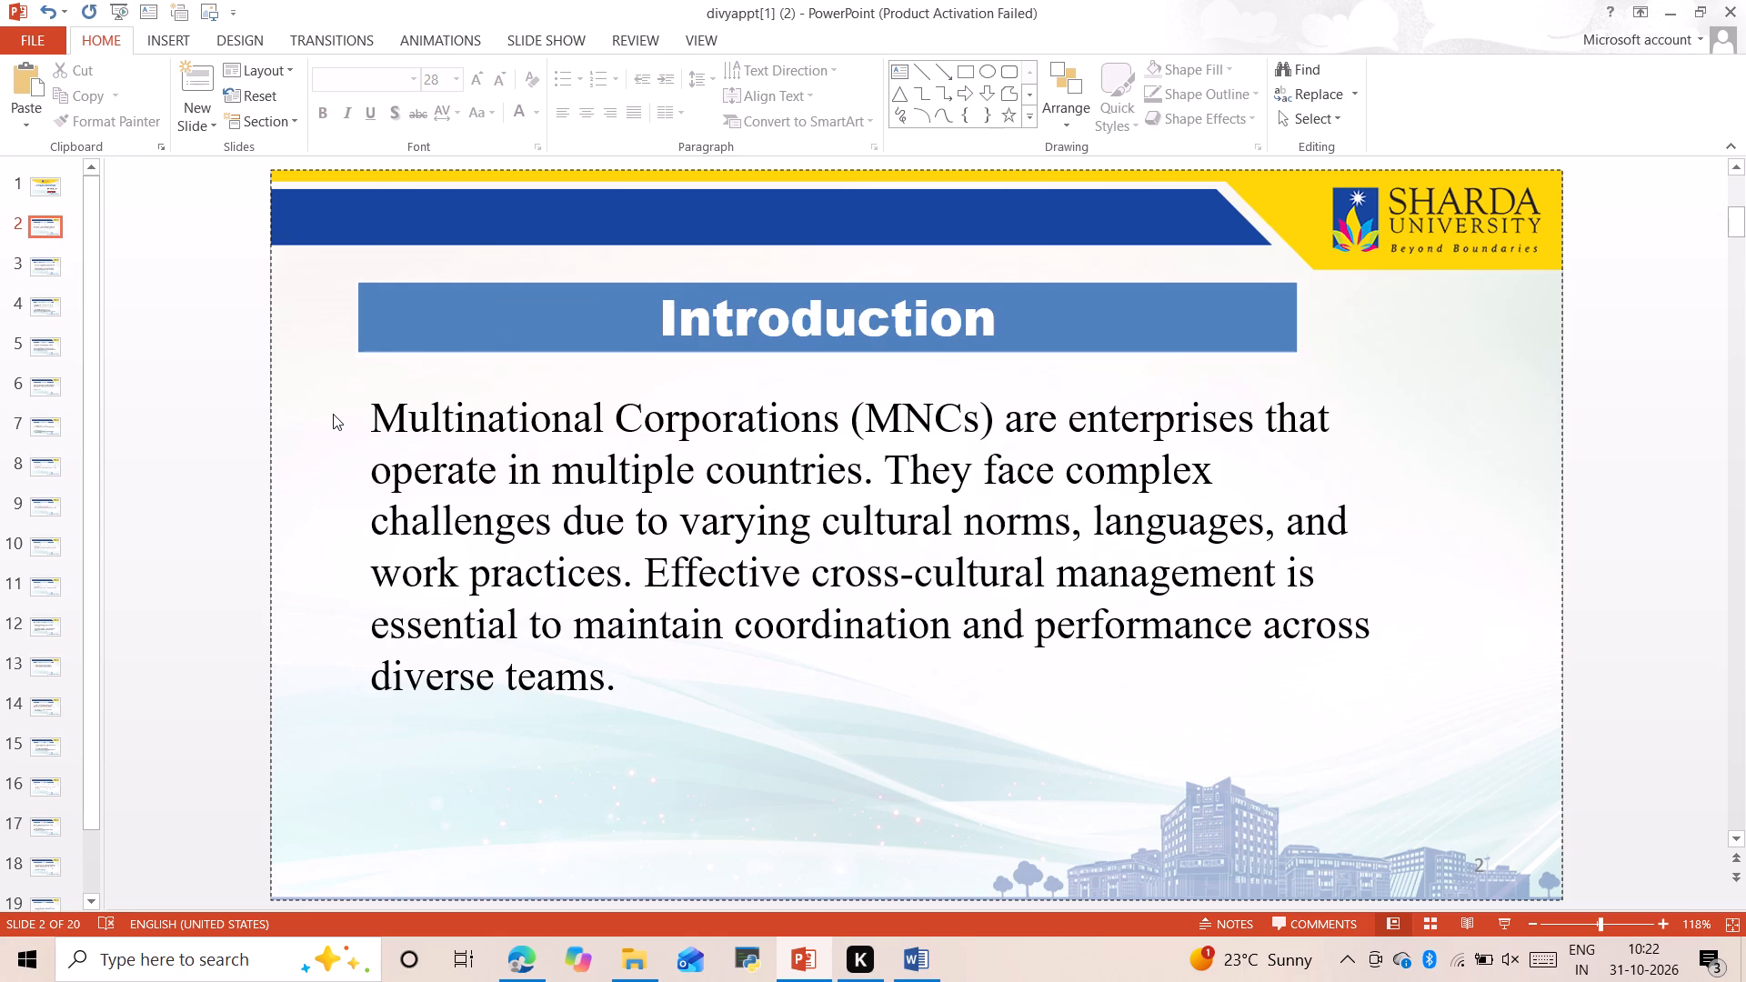
key("Down")
left_click(399, 326)
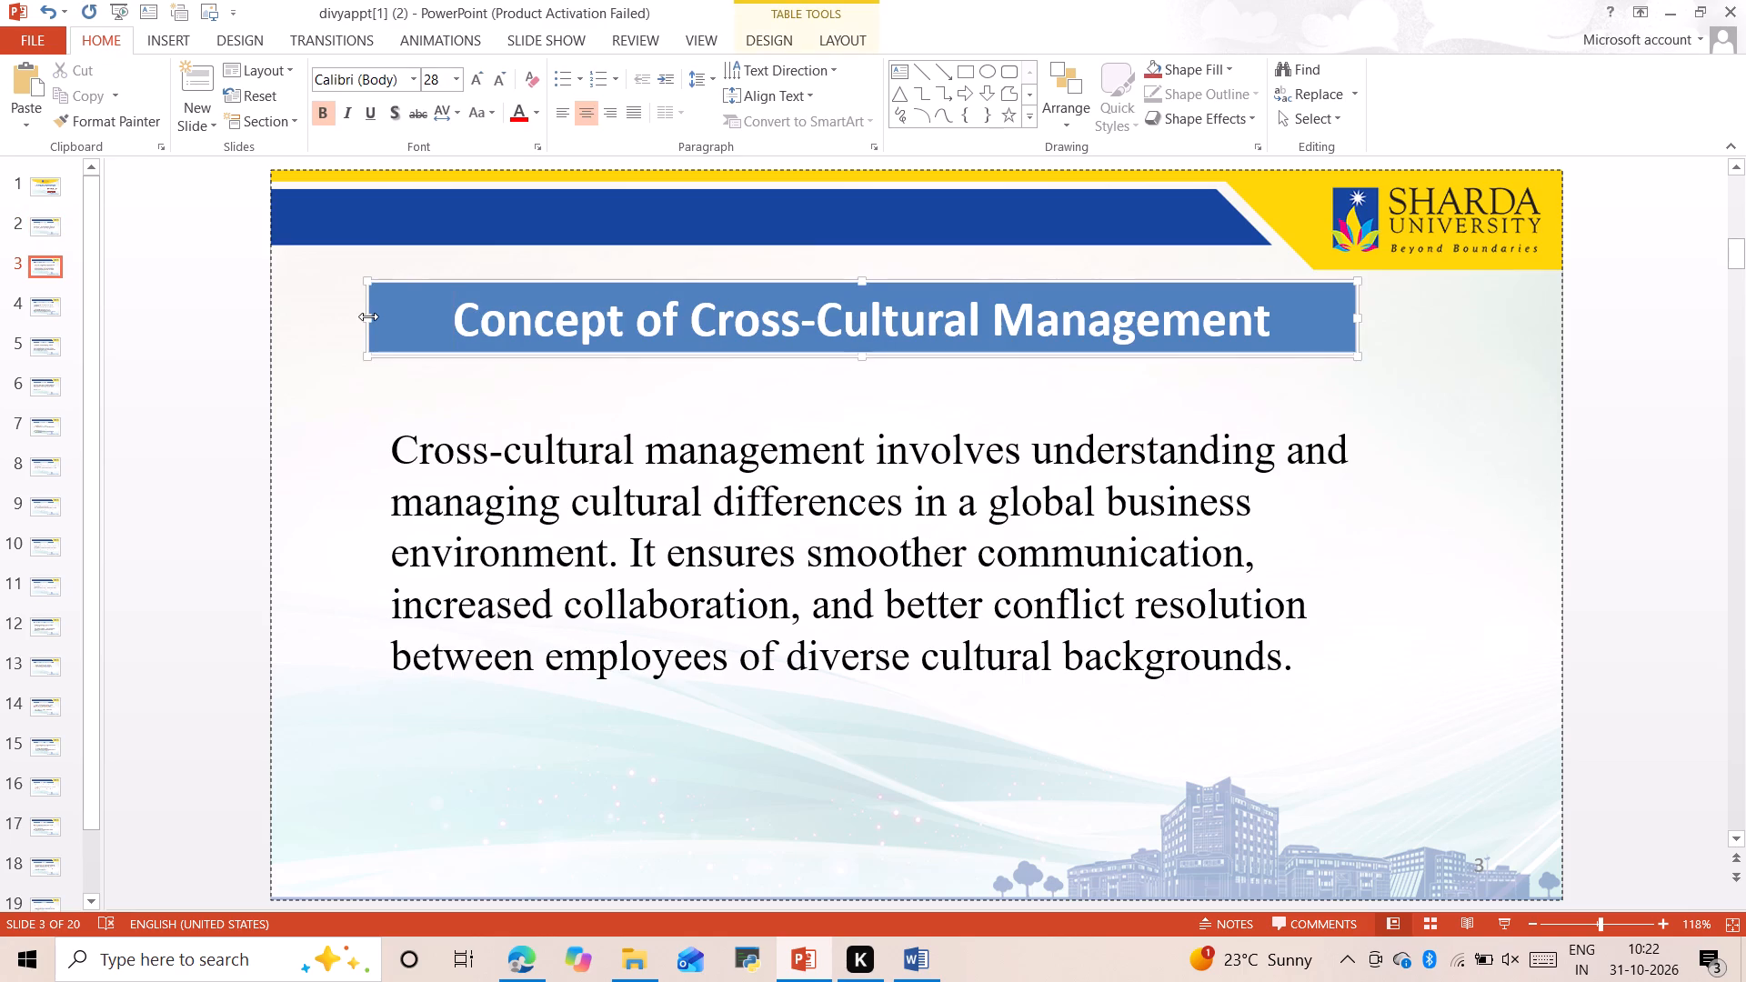
left_click_drag(368, 316, 359, 317)
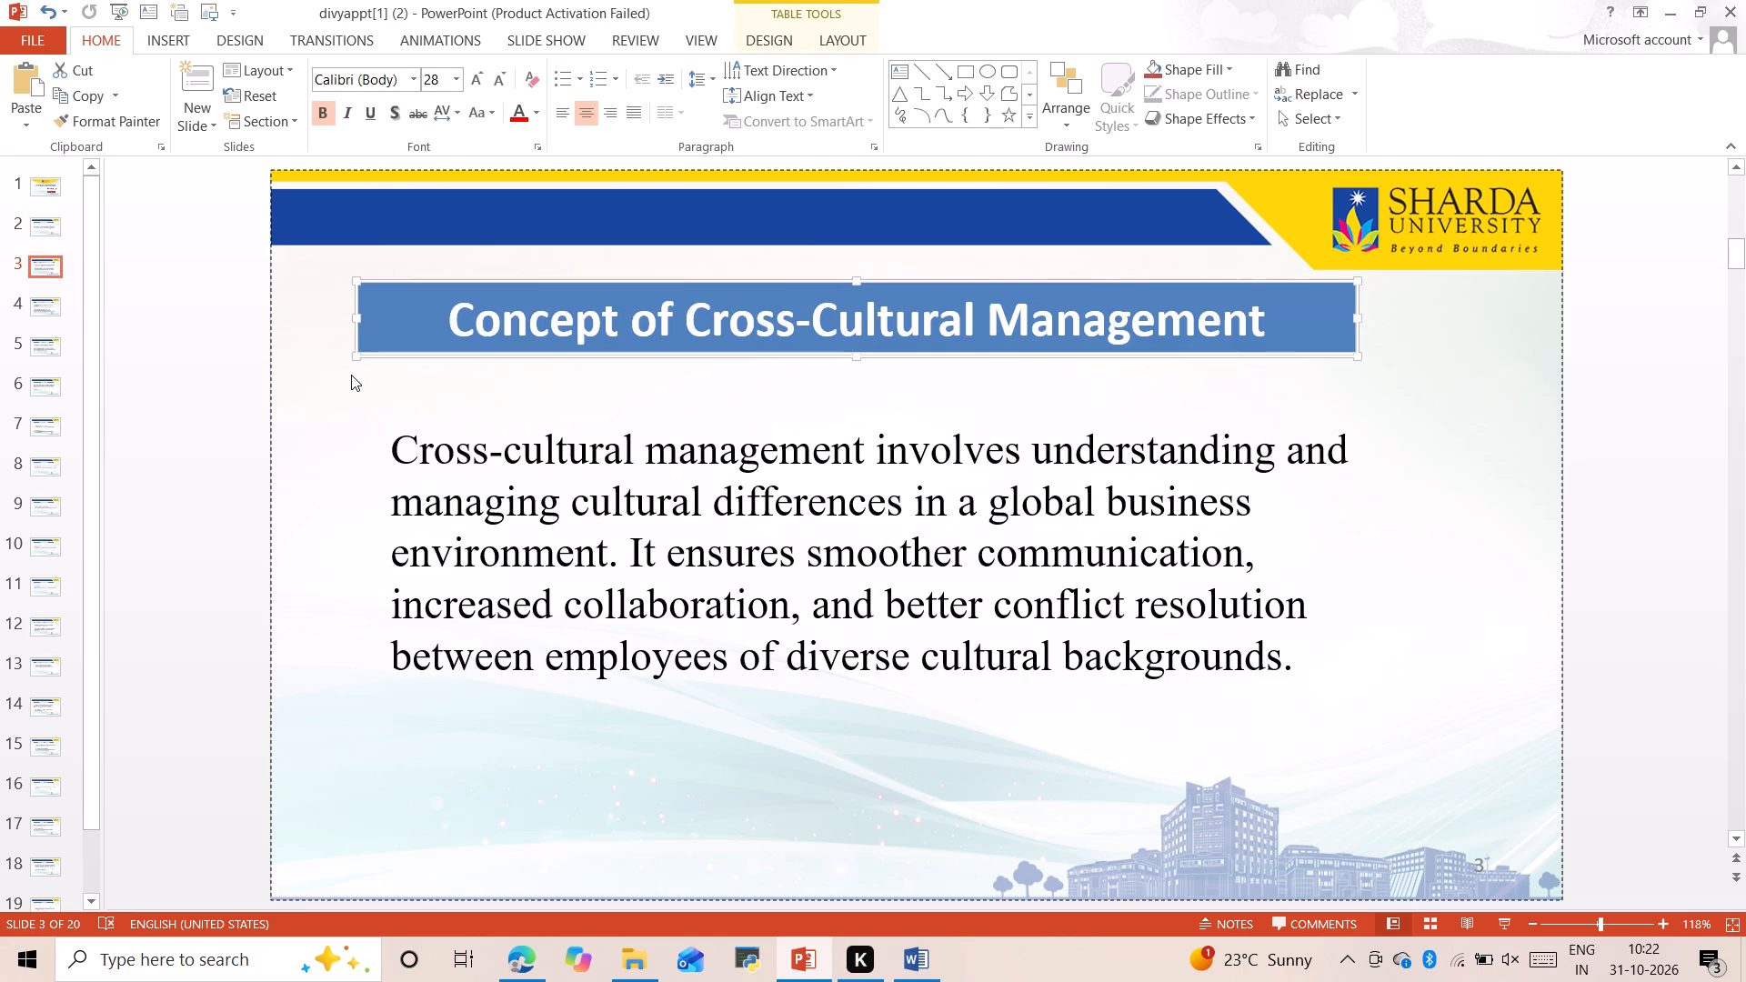
left_click(351, 375)
key("Down")
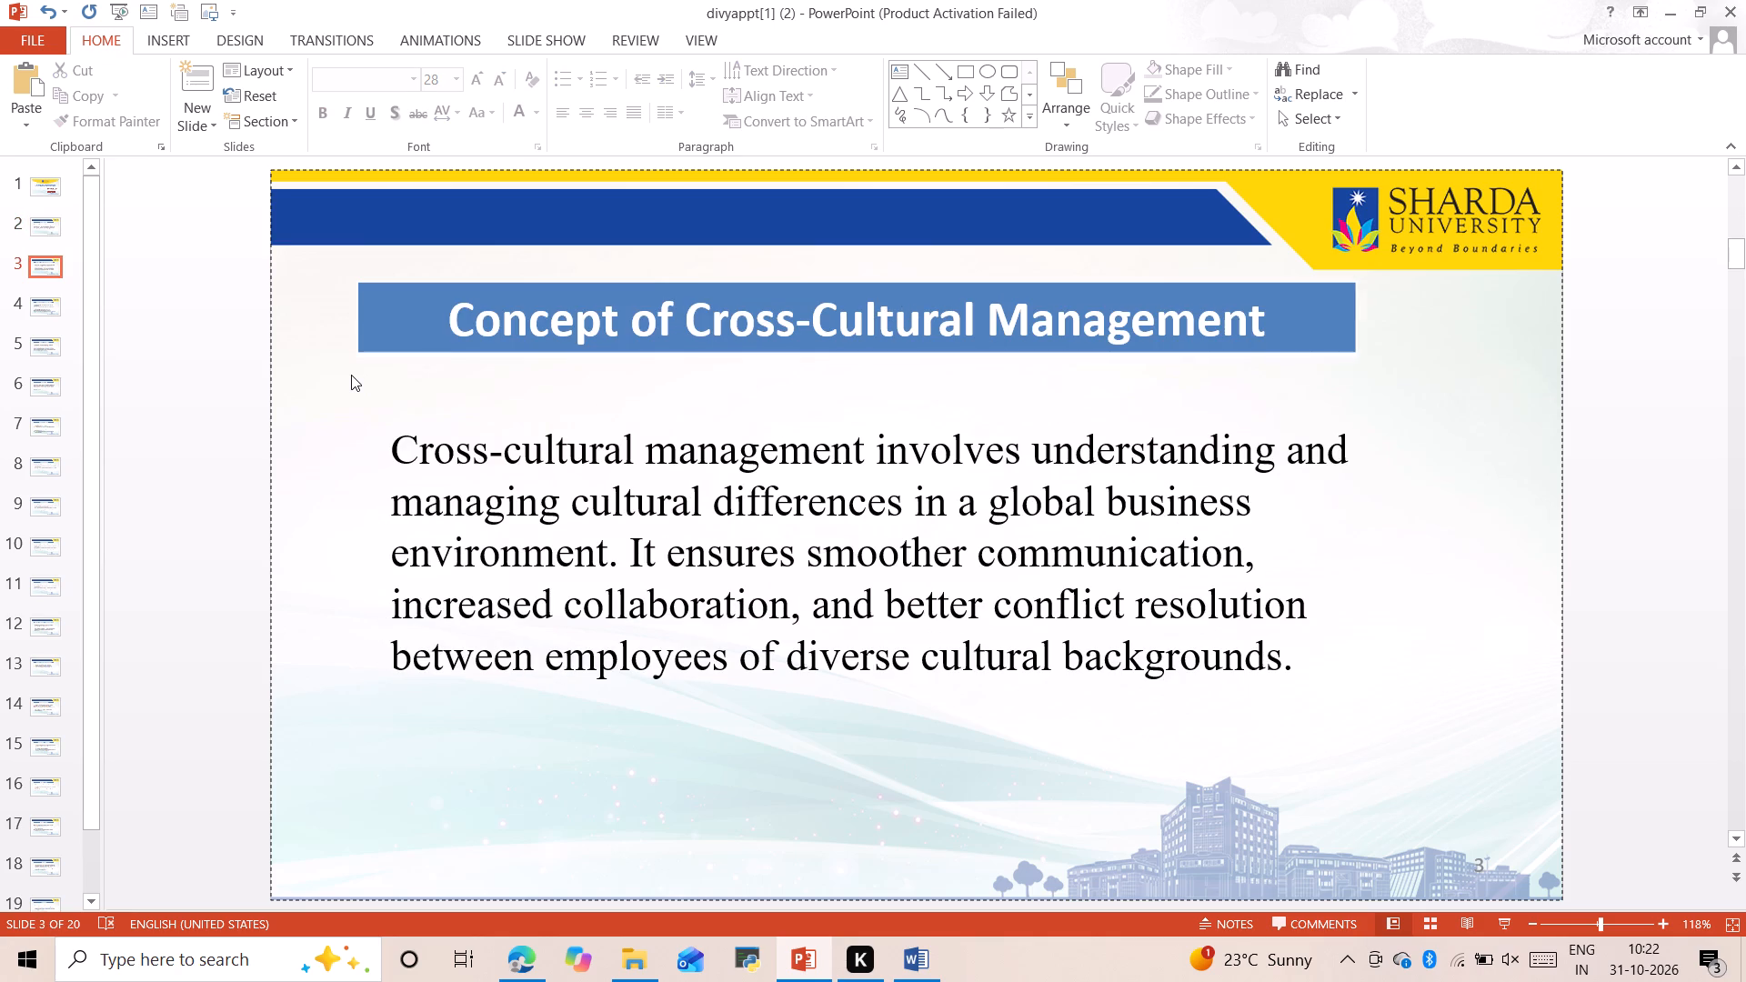
key("Up")
key("Down")
key("Up")
key("Down")
key("Down")
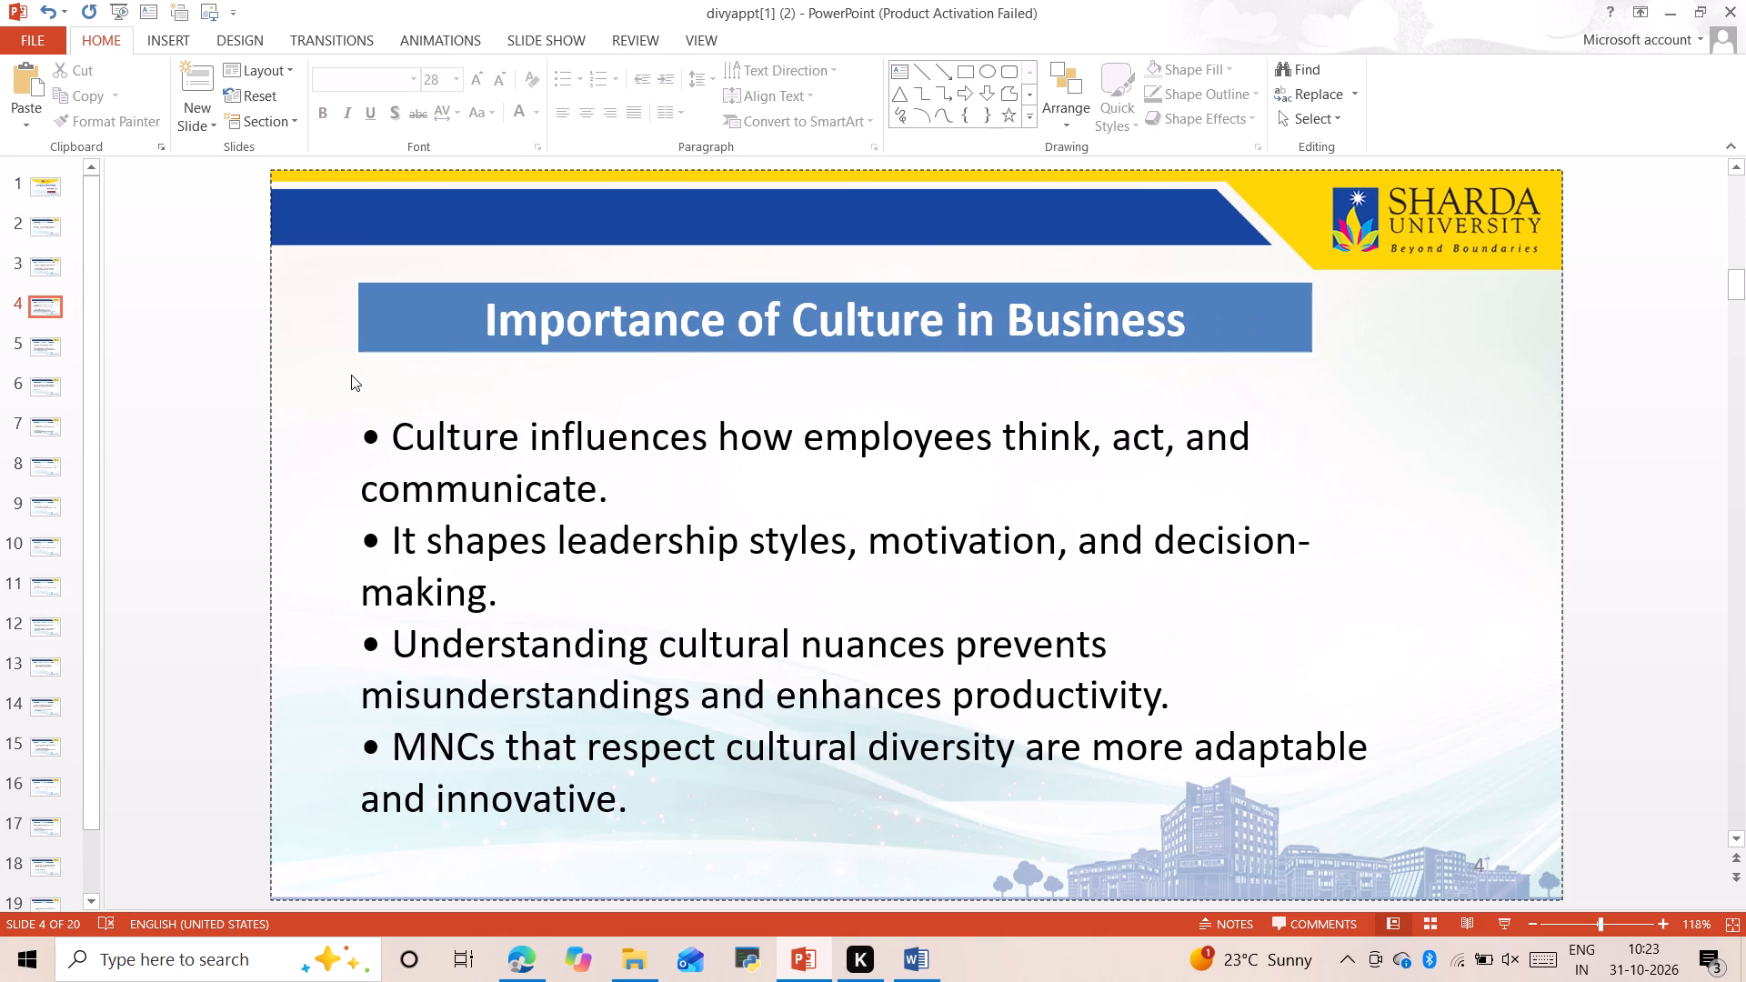
key("Up")
Set the body text on slide 4, Importance of Culture in Business, in Times New Roman.
key("Down")
left_click(419, 458)
key("ctrl+a")
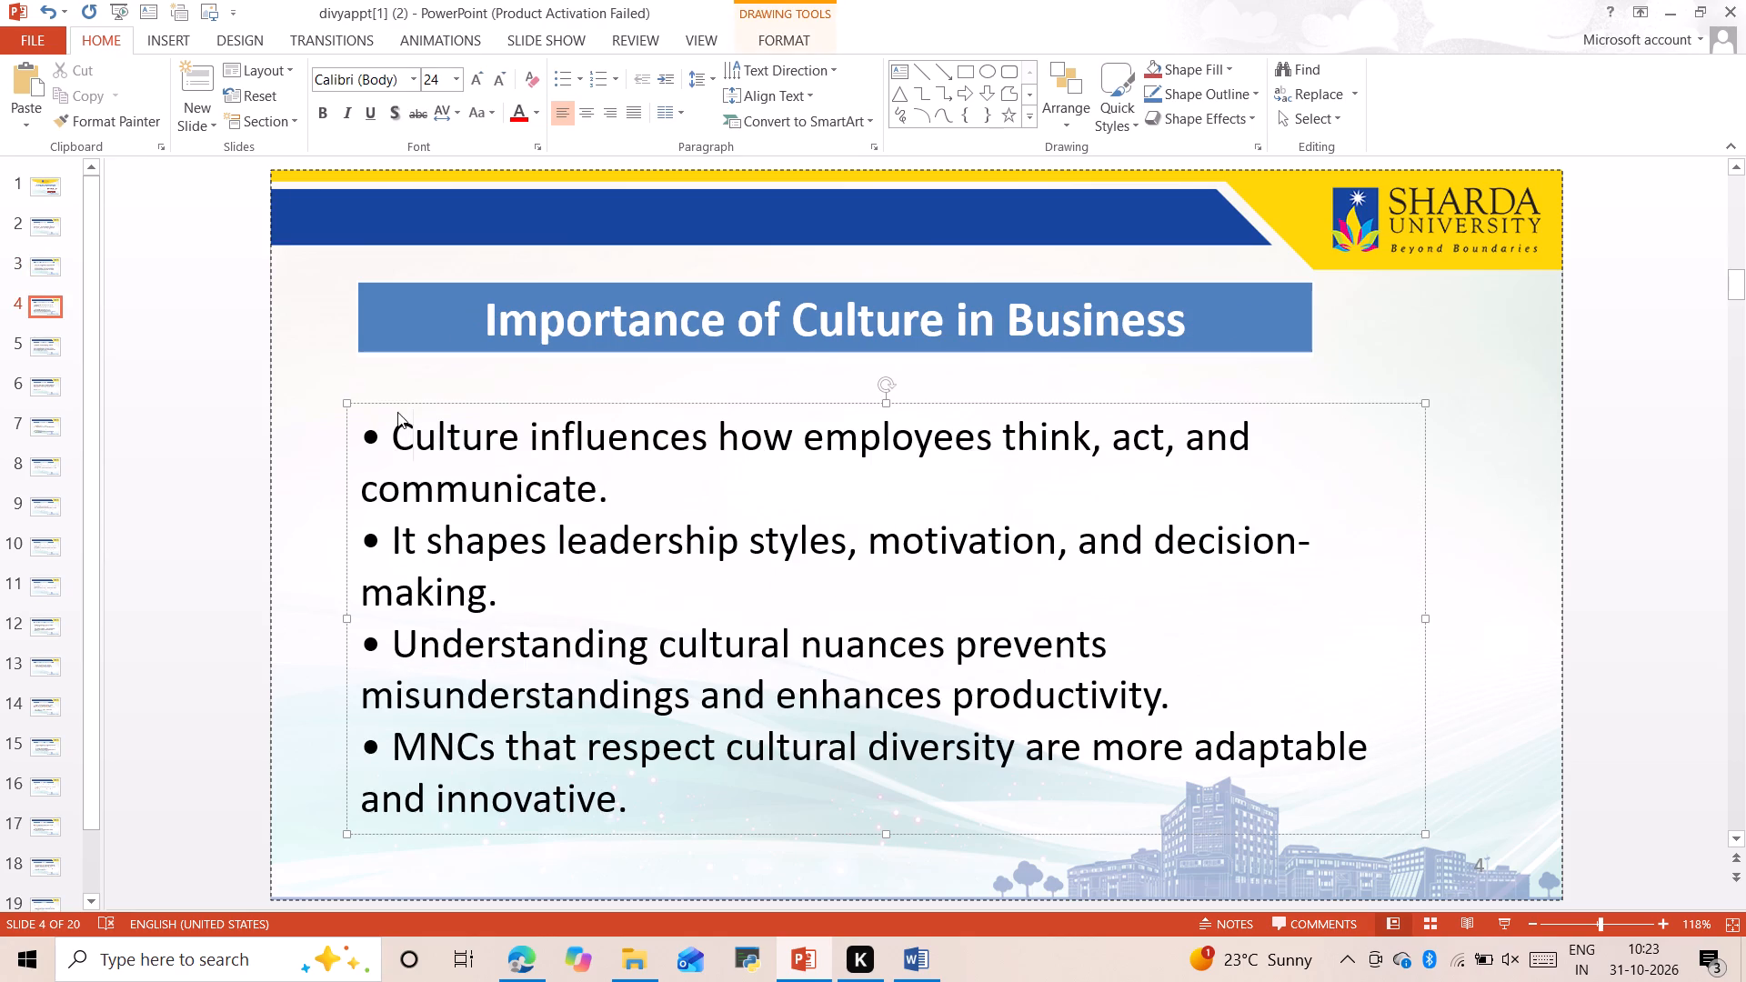
left_click(412, 86)
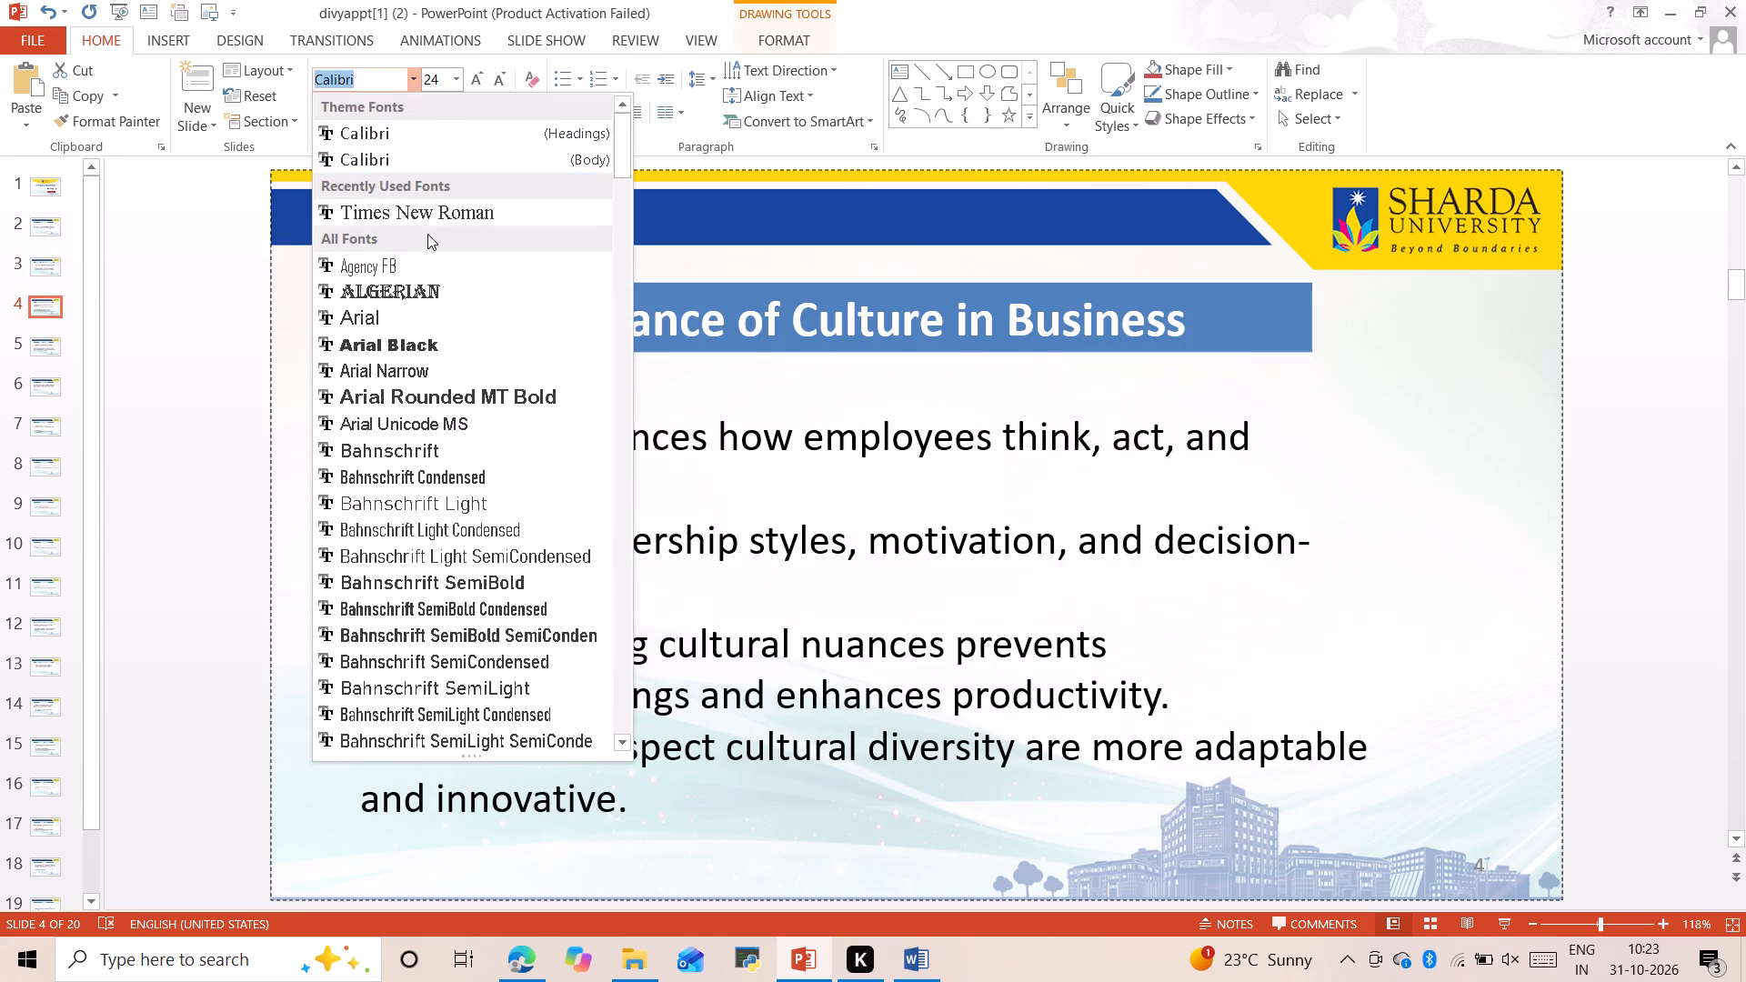
left_click(427, 215)
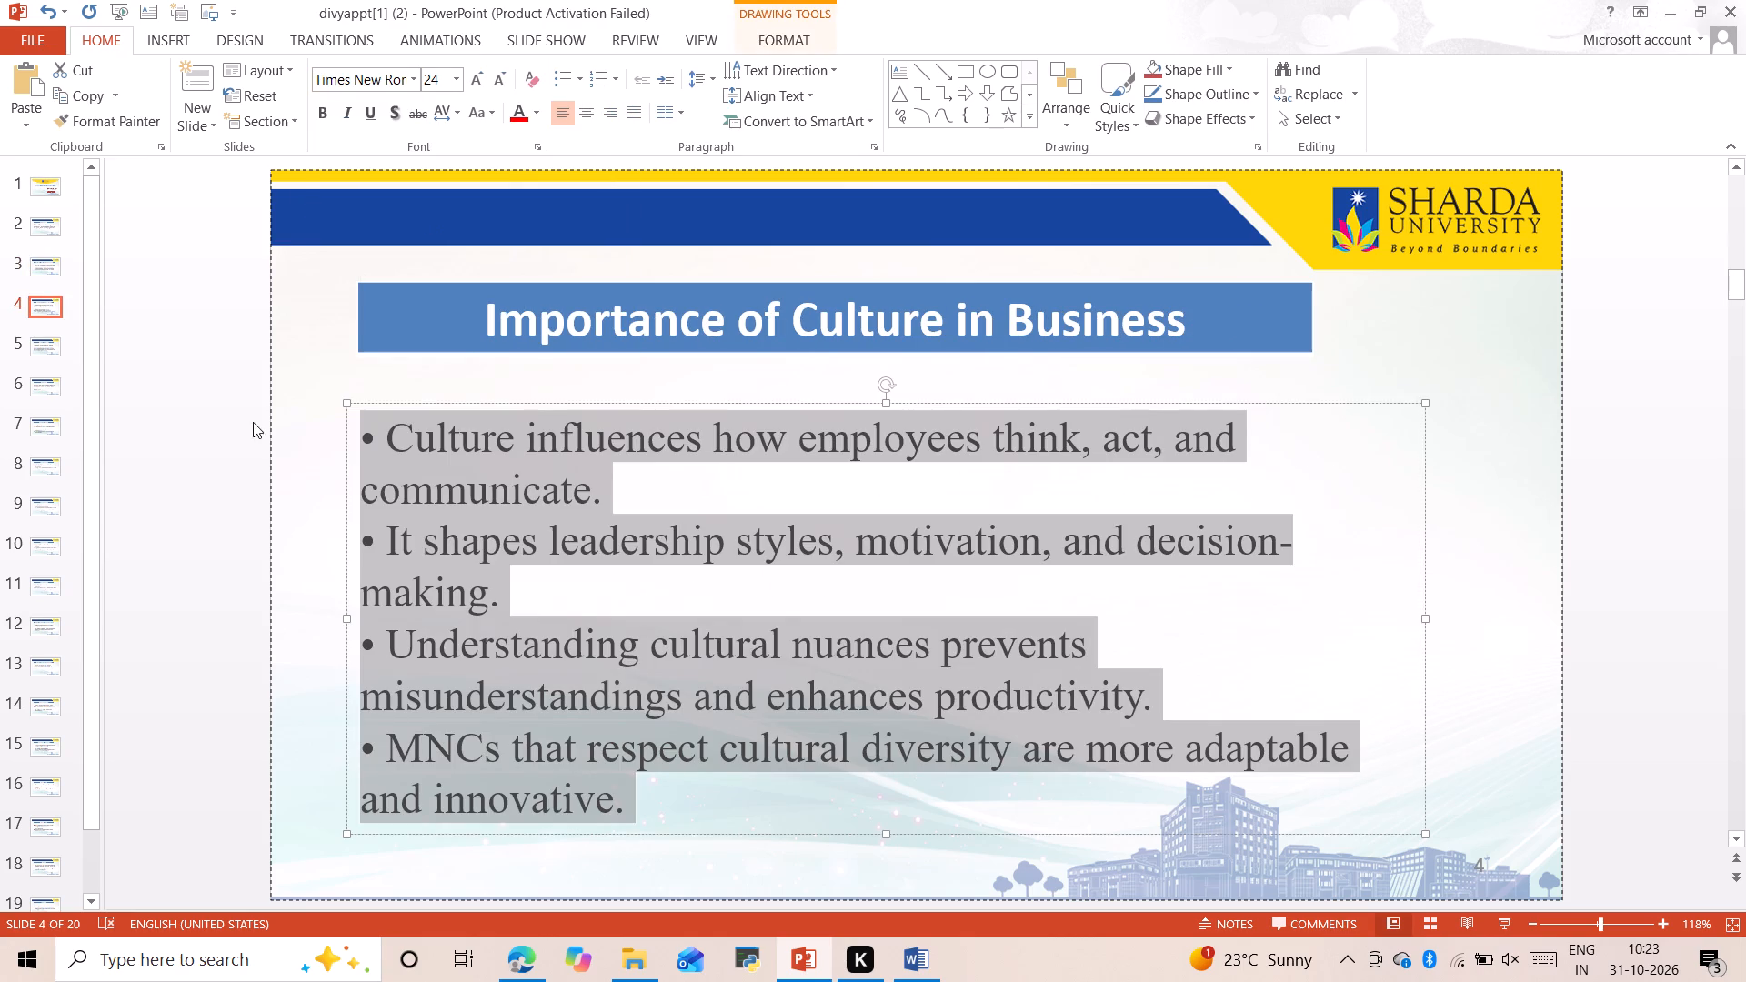
left_click(319, 407)
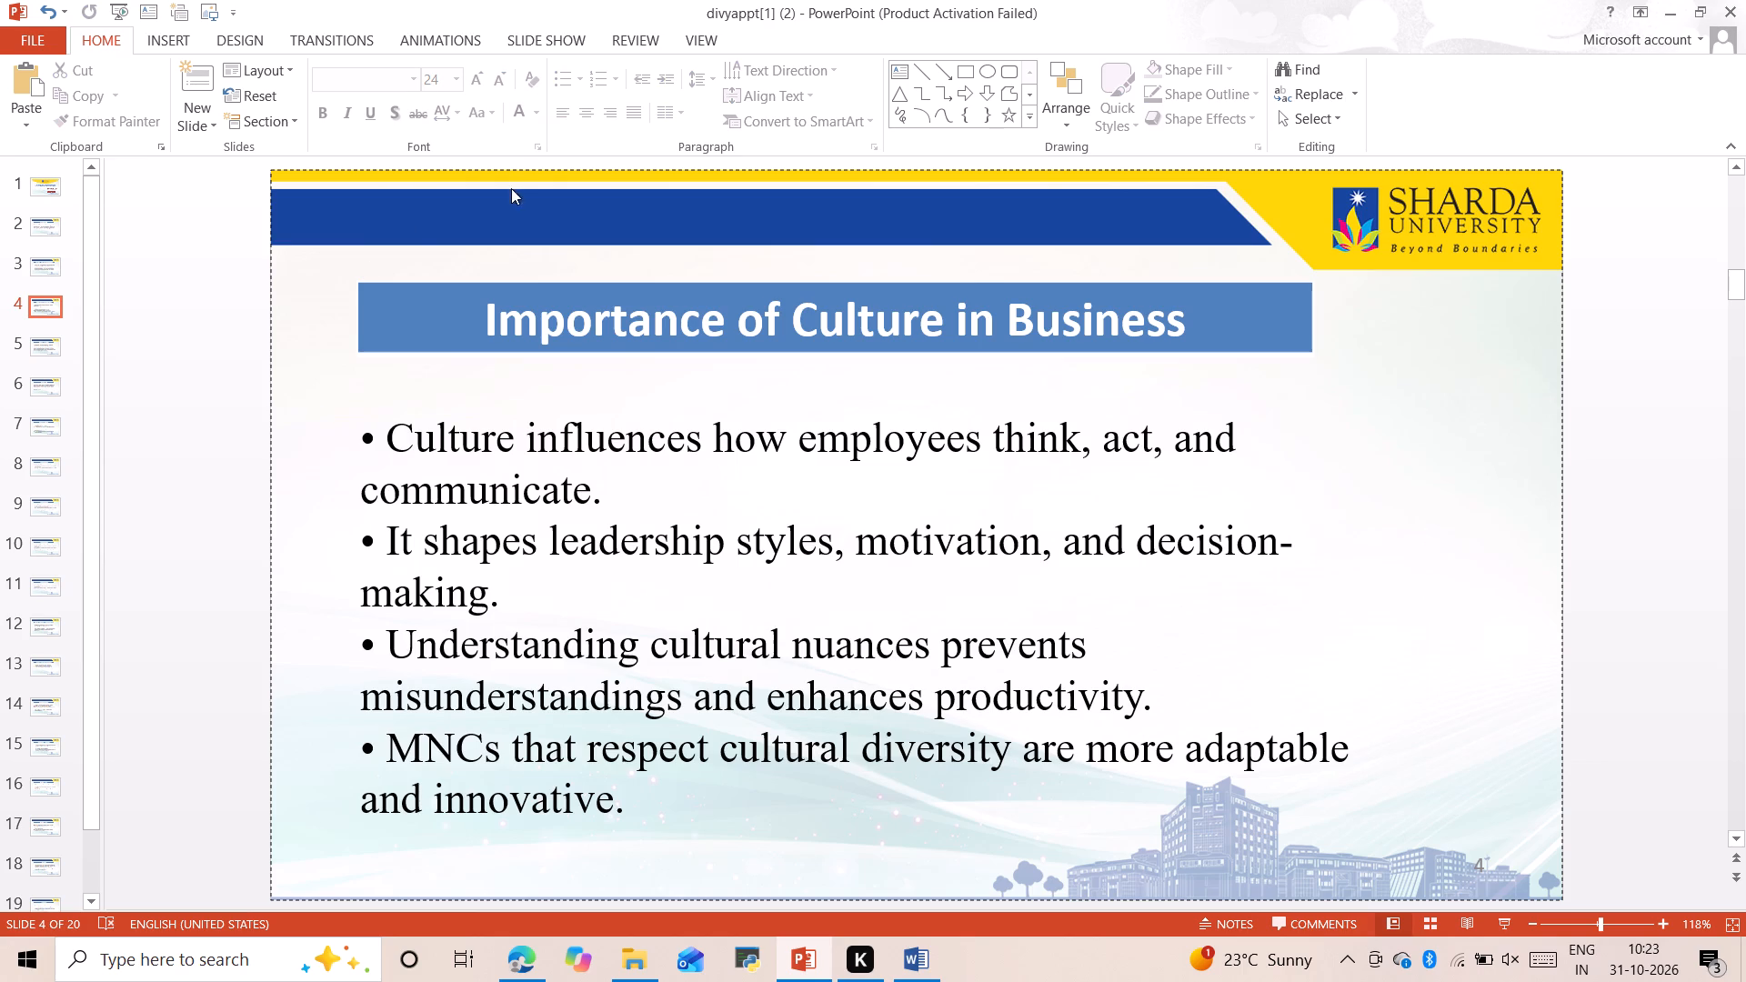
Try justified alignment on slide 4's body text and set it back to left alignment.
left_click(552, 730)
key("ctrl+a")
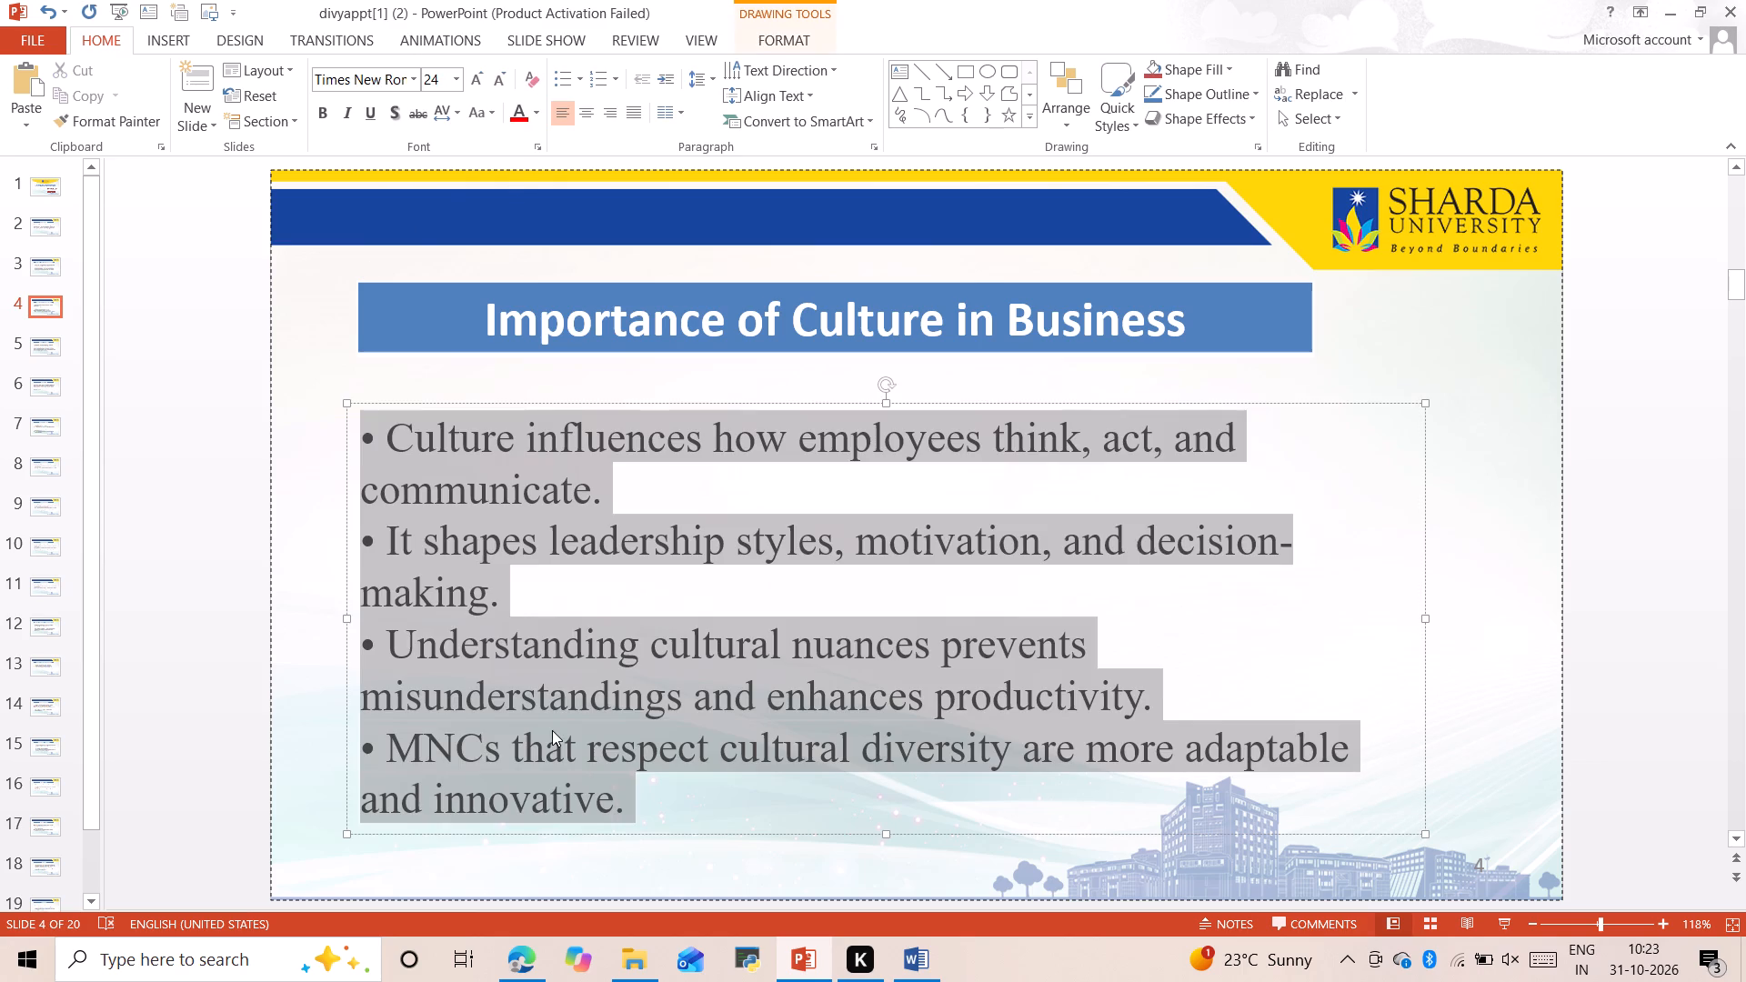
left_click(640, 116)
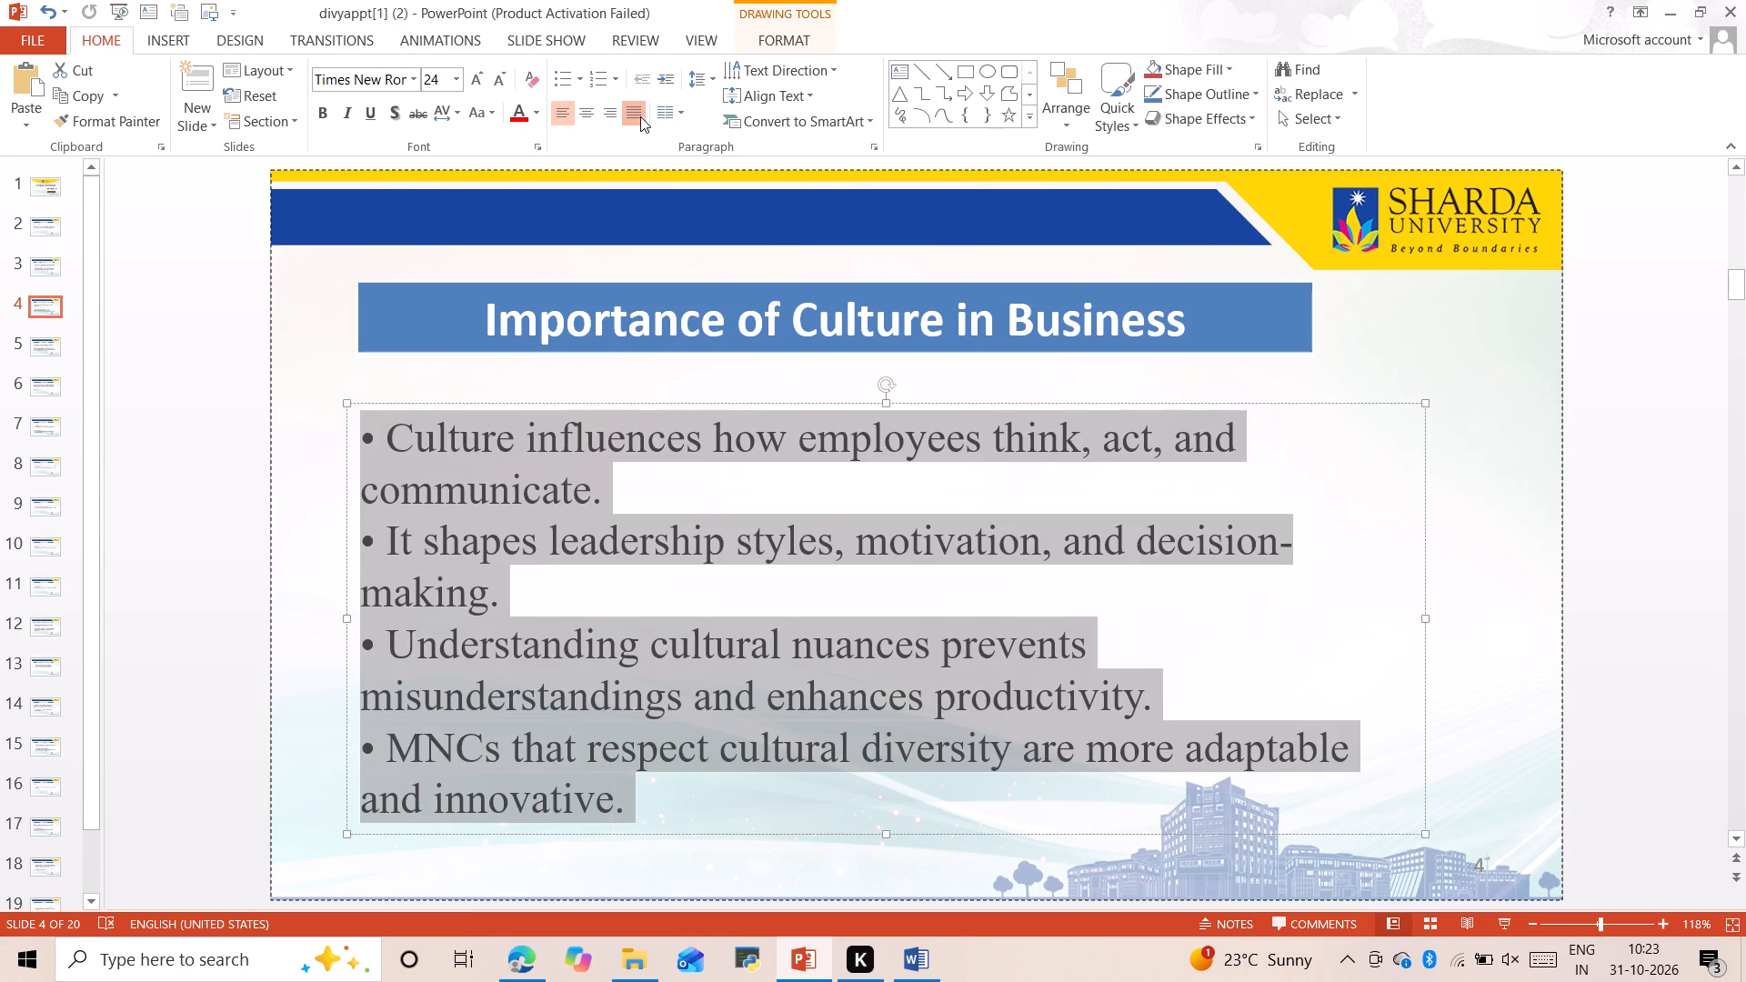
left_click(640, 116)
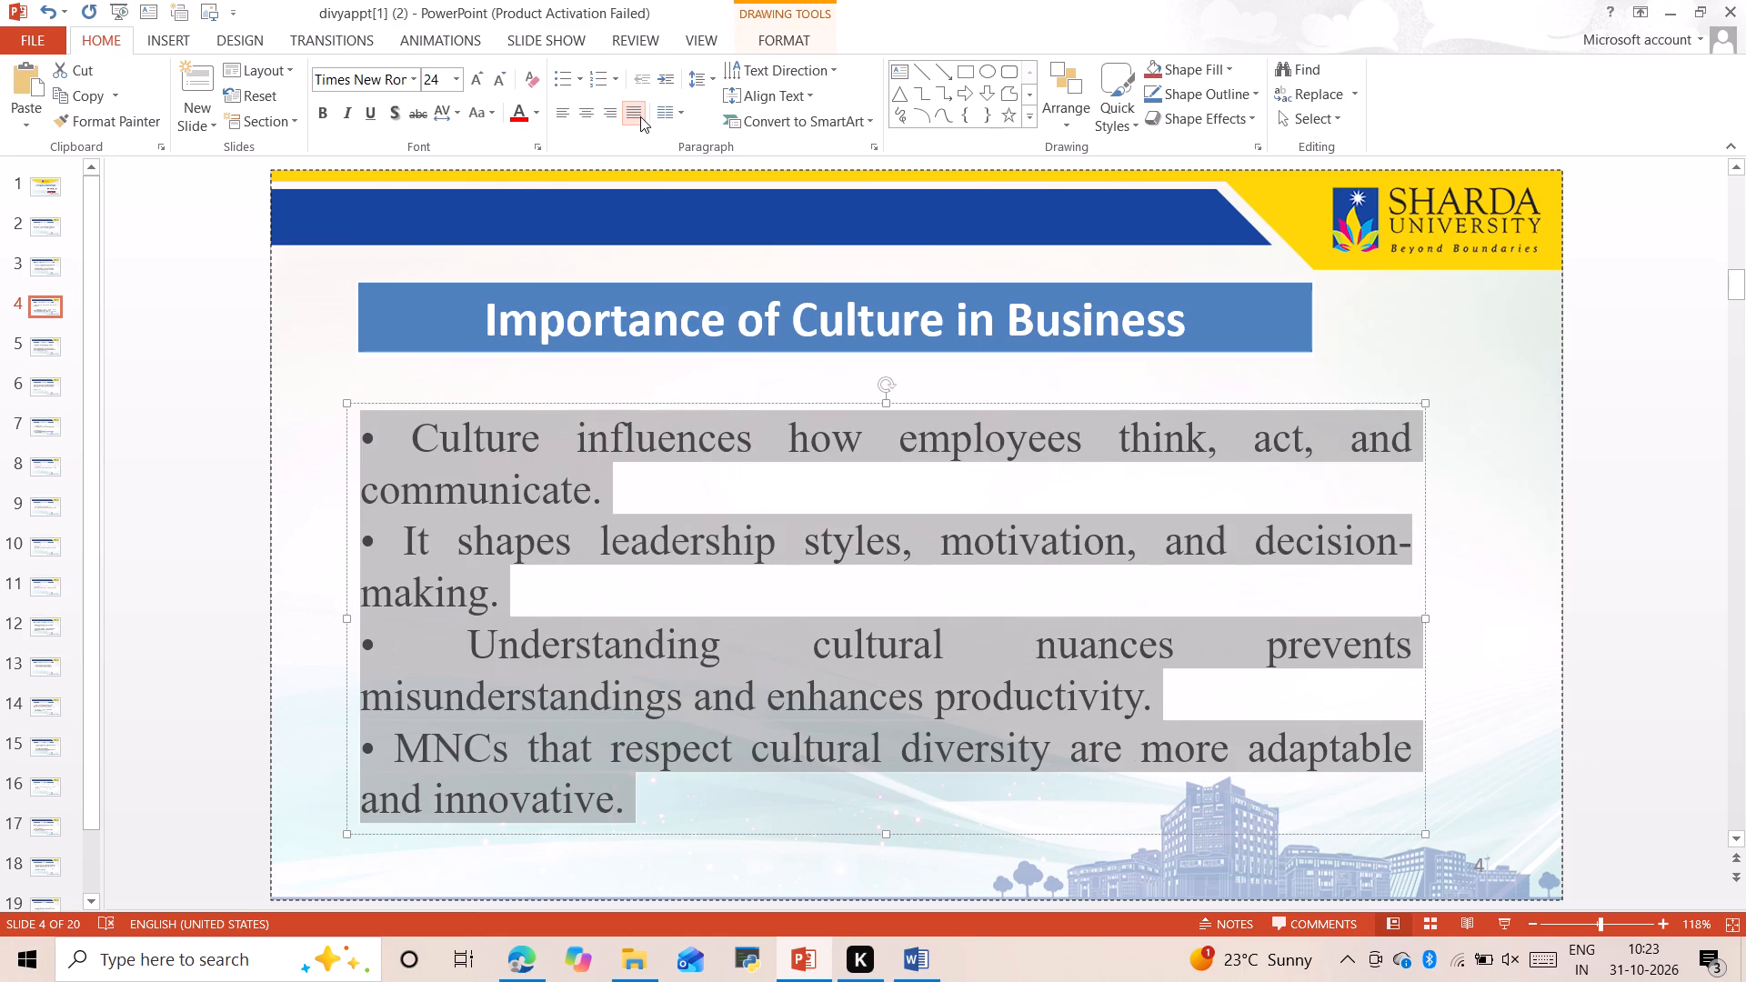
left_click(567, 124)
Delete the manually typed bullet characters and their spaces from the start of all four points on slide 4.
left_click(477, 502)
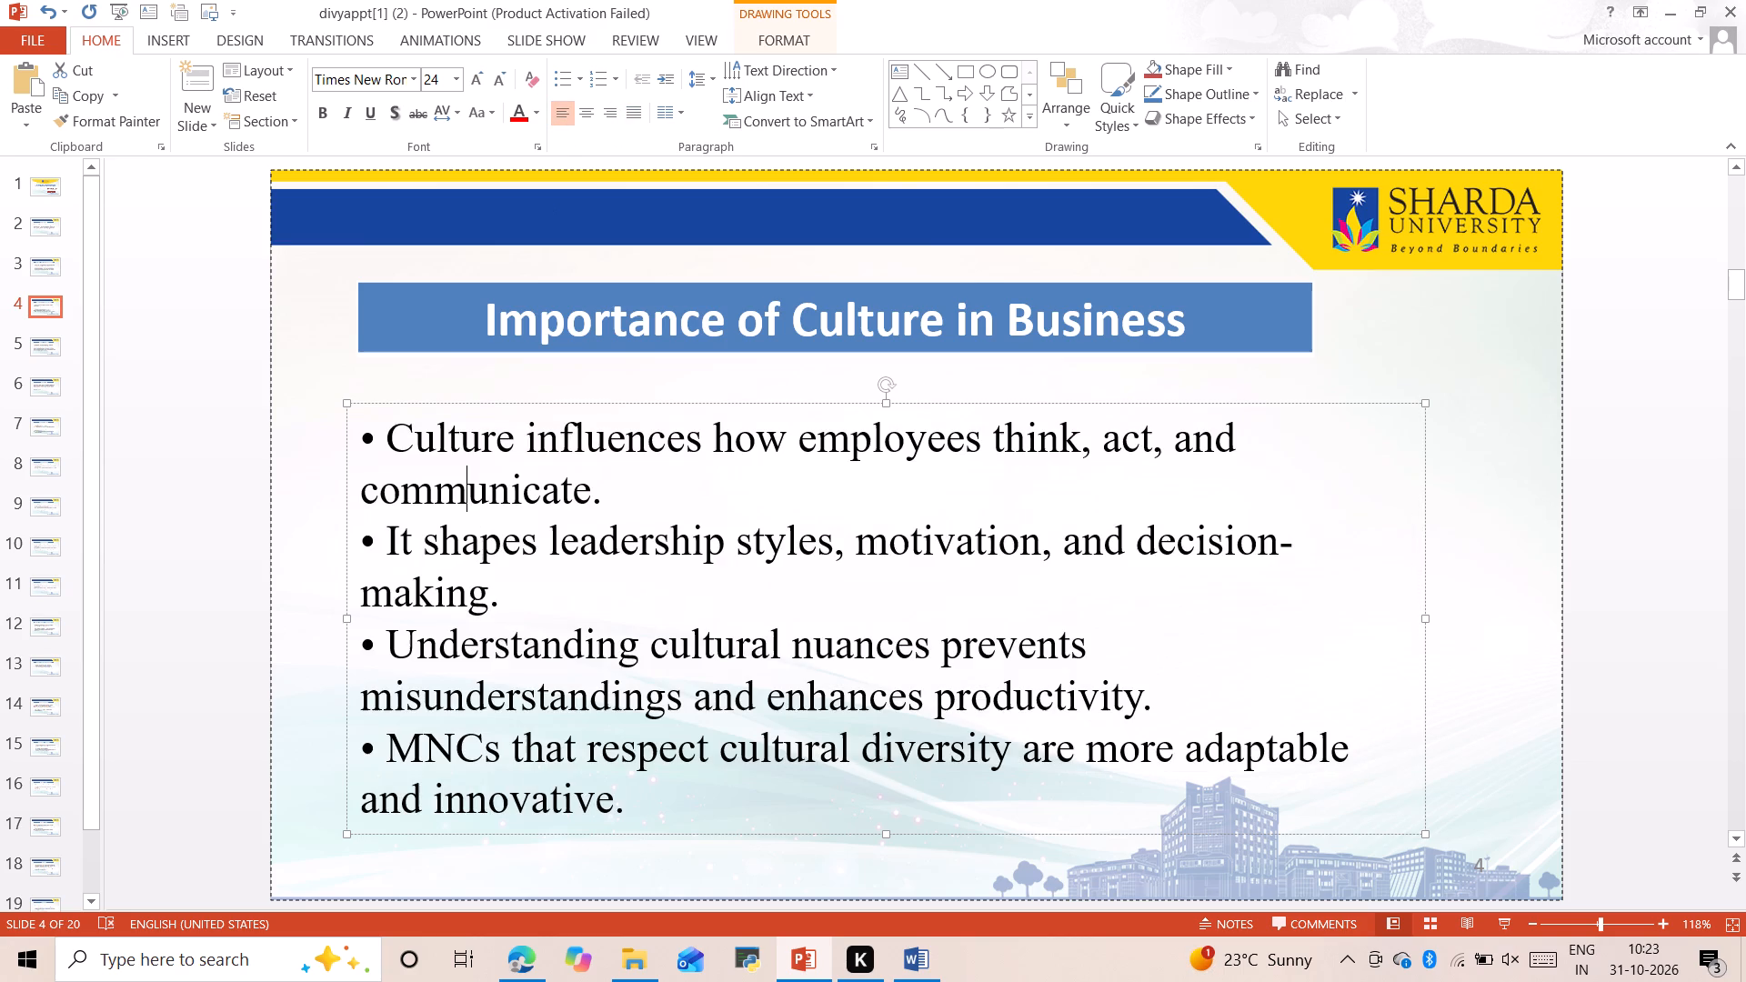
left_click(396, 445)
key("BackSpace")
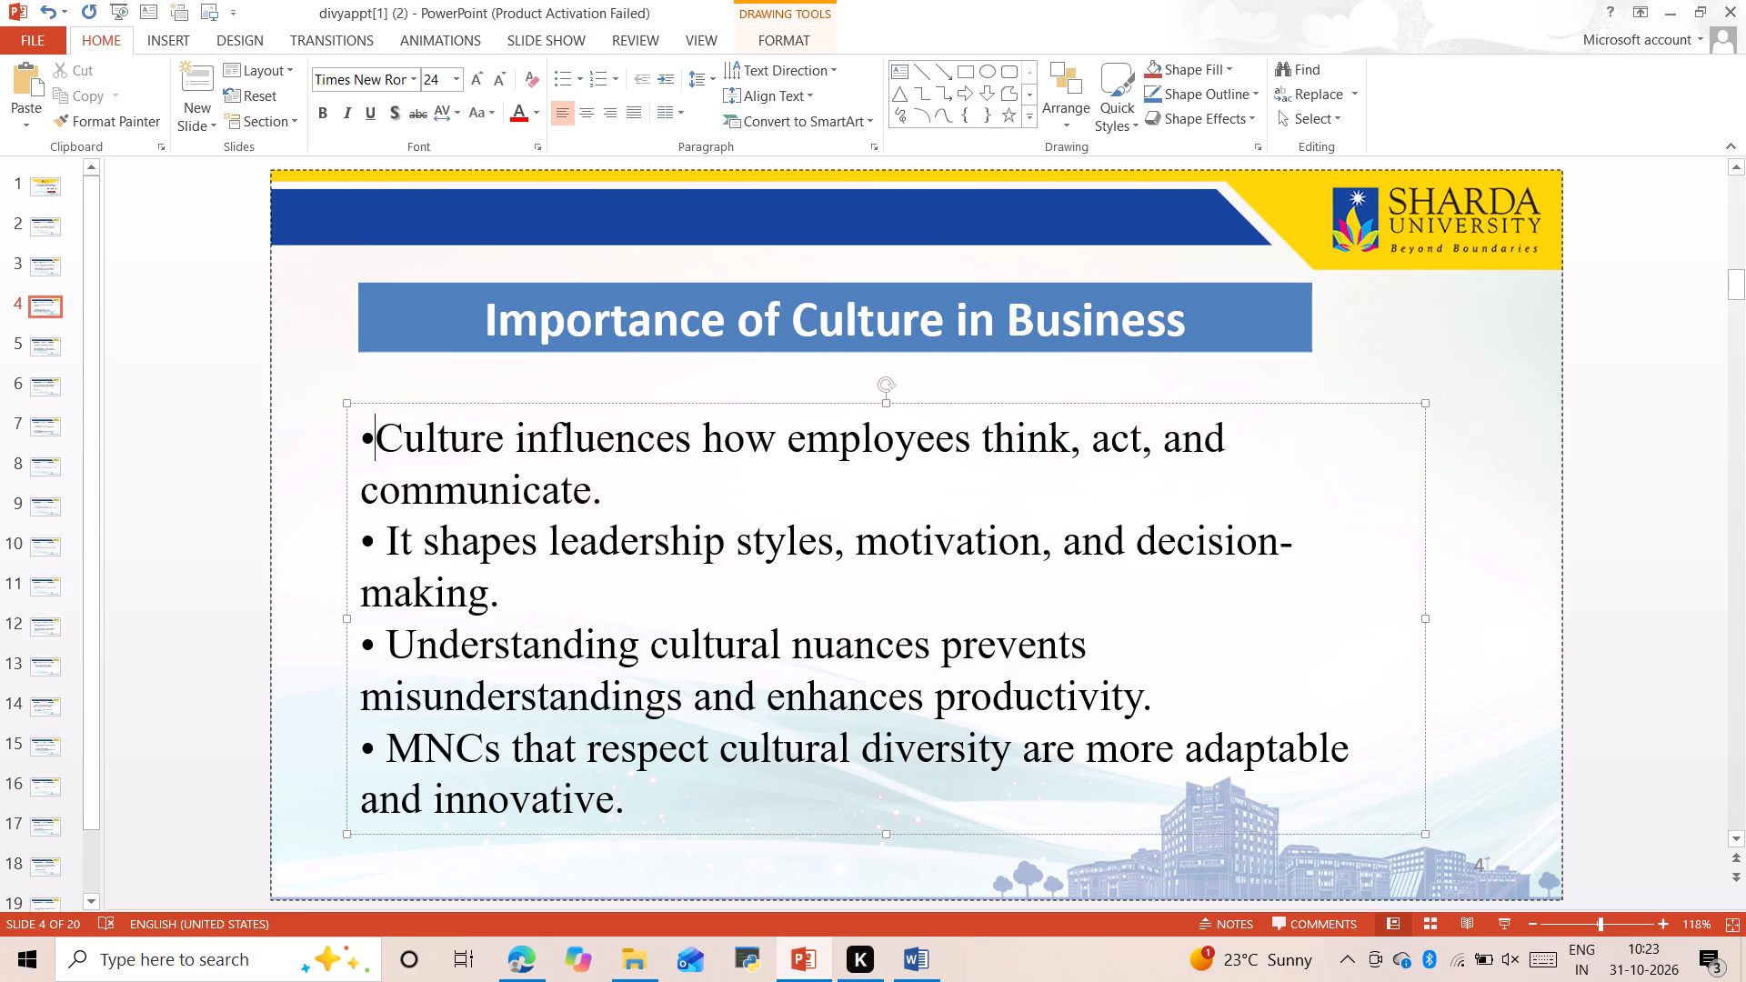
key("BackSpace")
key("Down")
key("Down")
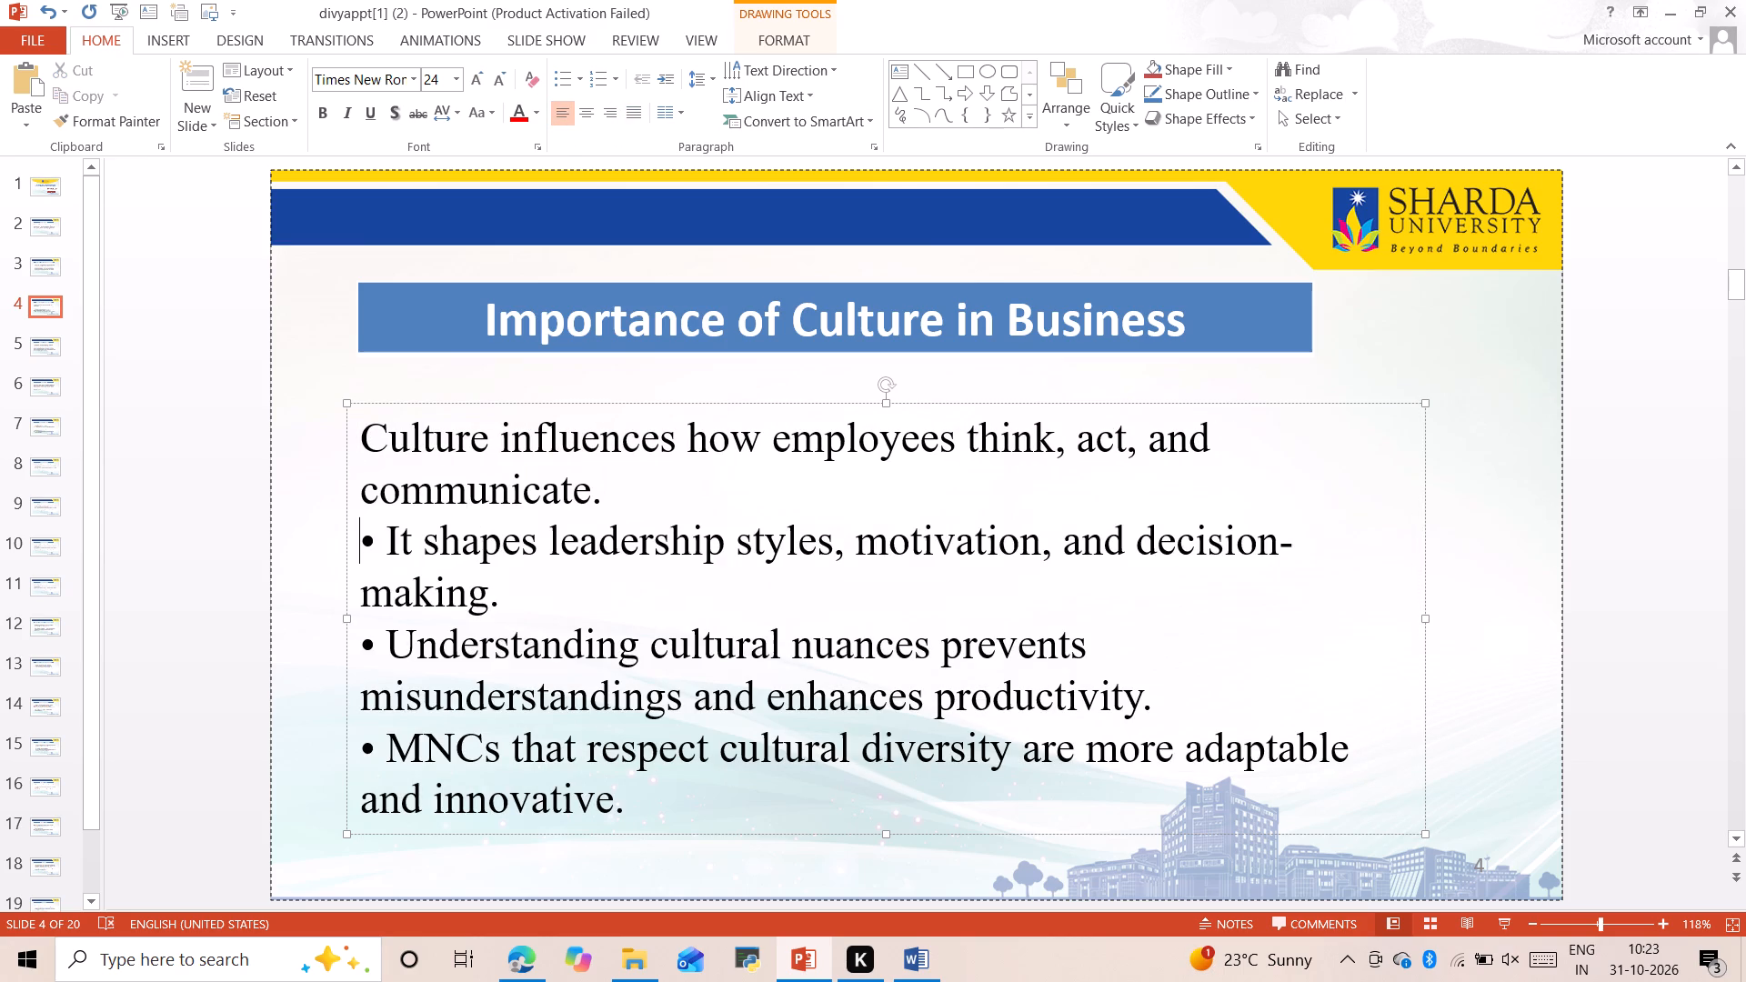
key("Delete")
key("Delete")
key("Down")
key("Down")
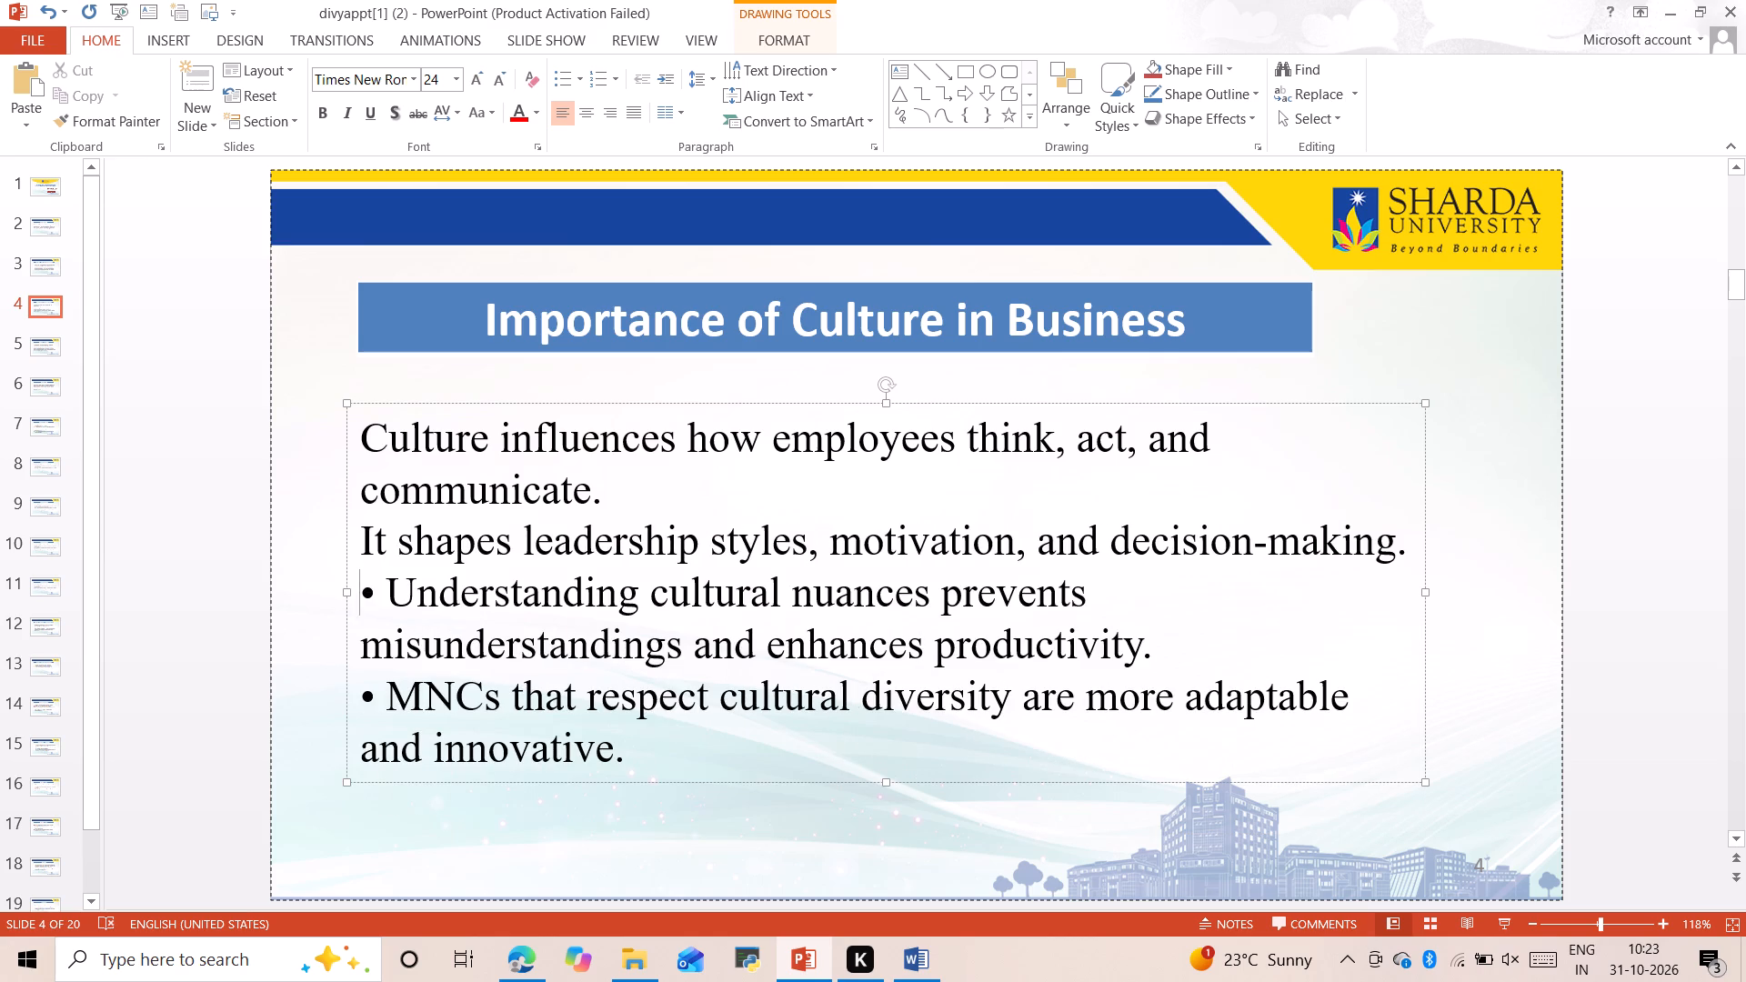
key("Up")
key("Delete")
key("Delete")
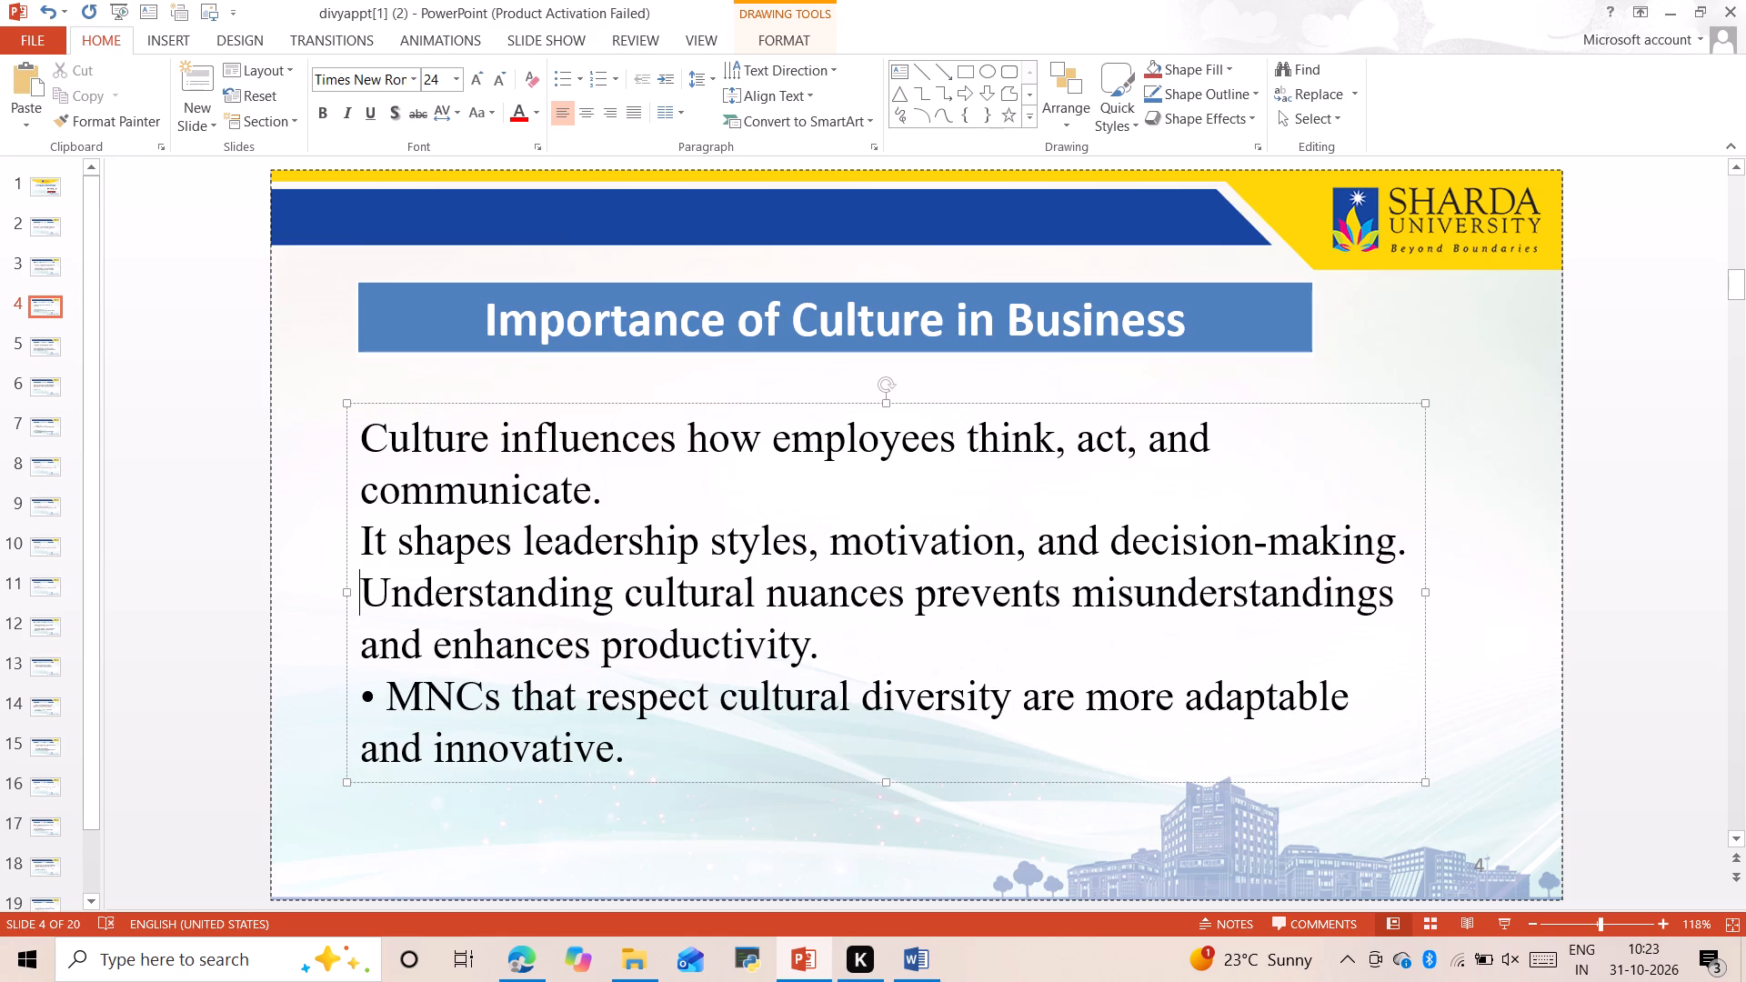
key("Down")
key("Down")
key("Delete")
key("Delete")
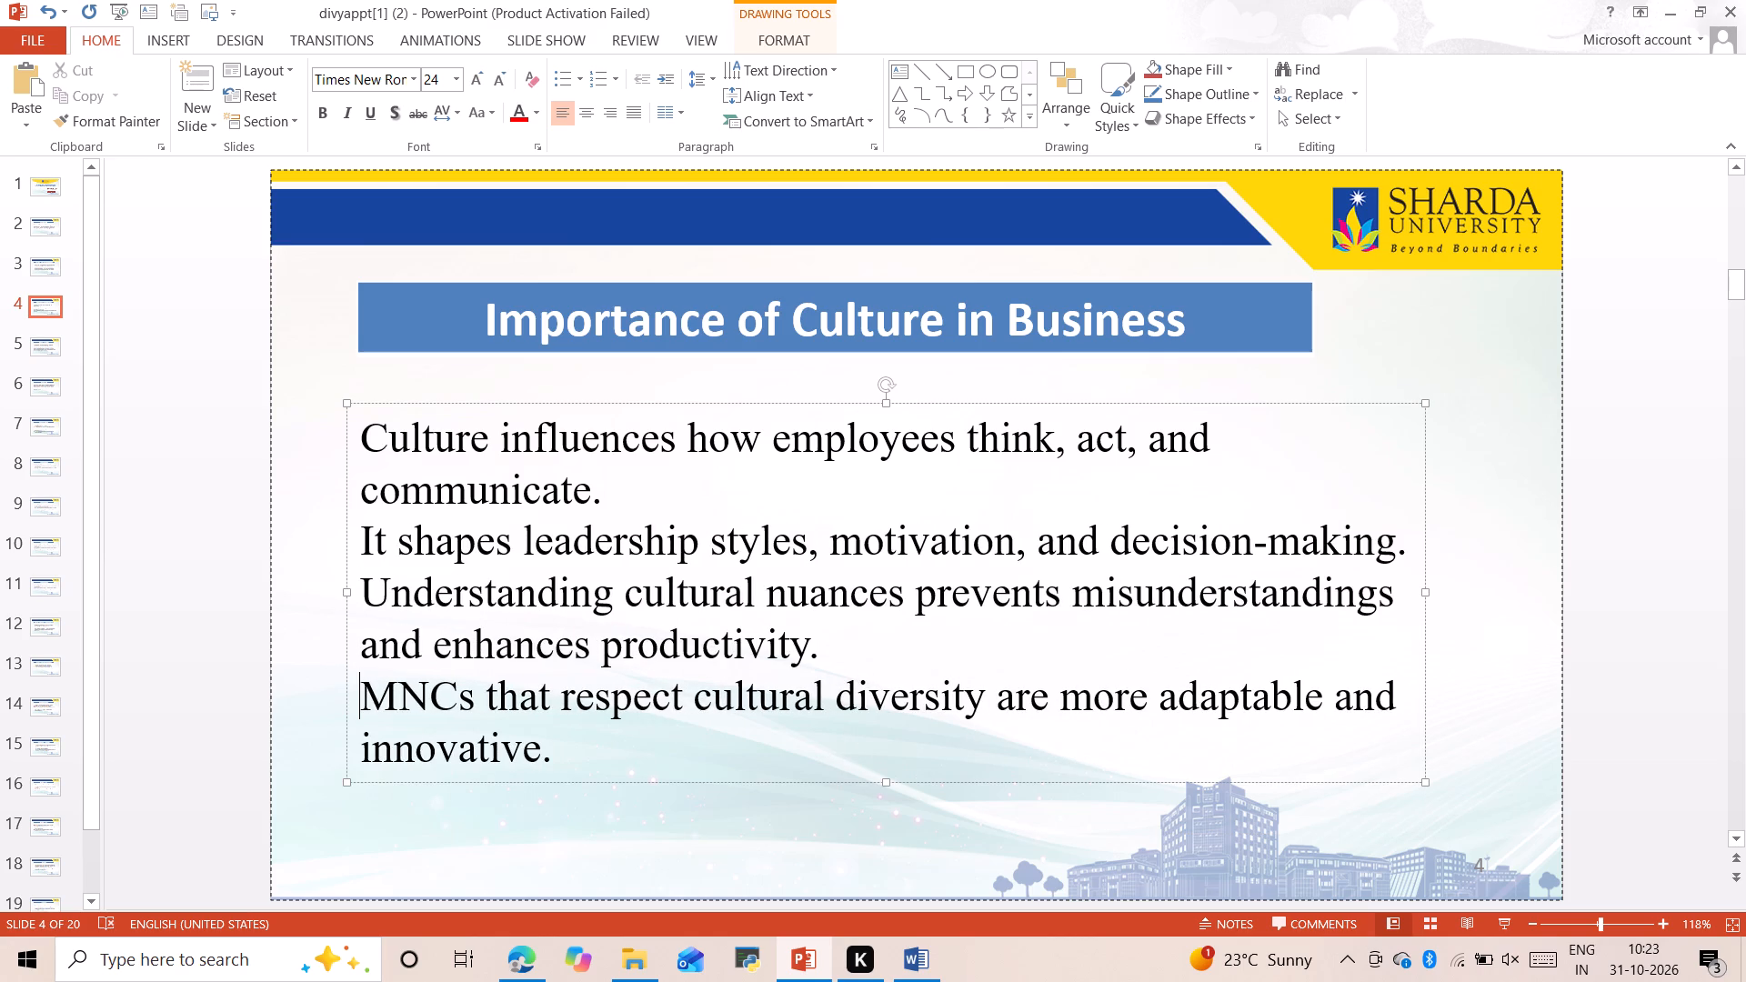
Format slide 4's four points as a round-bulleted list with justified alignment.
key("ctrl+a")
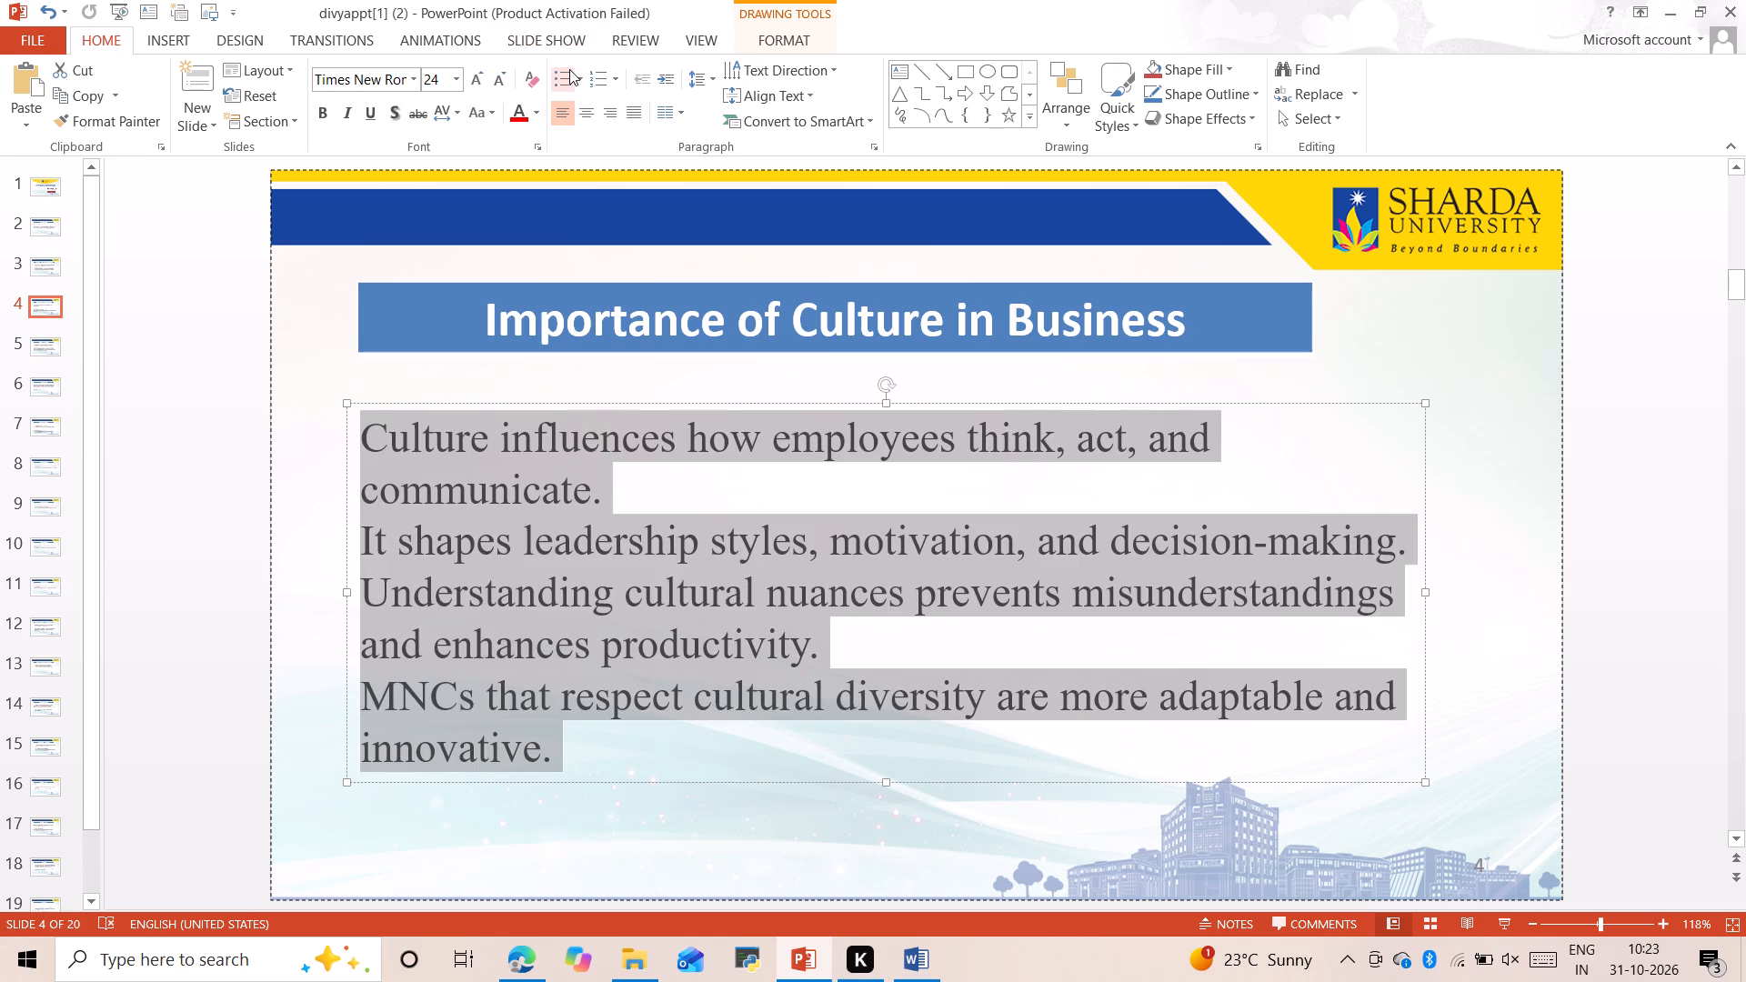
left_click(571, 70)
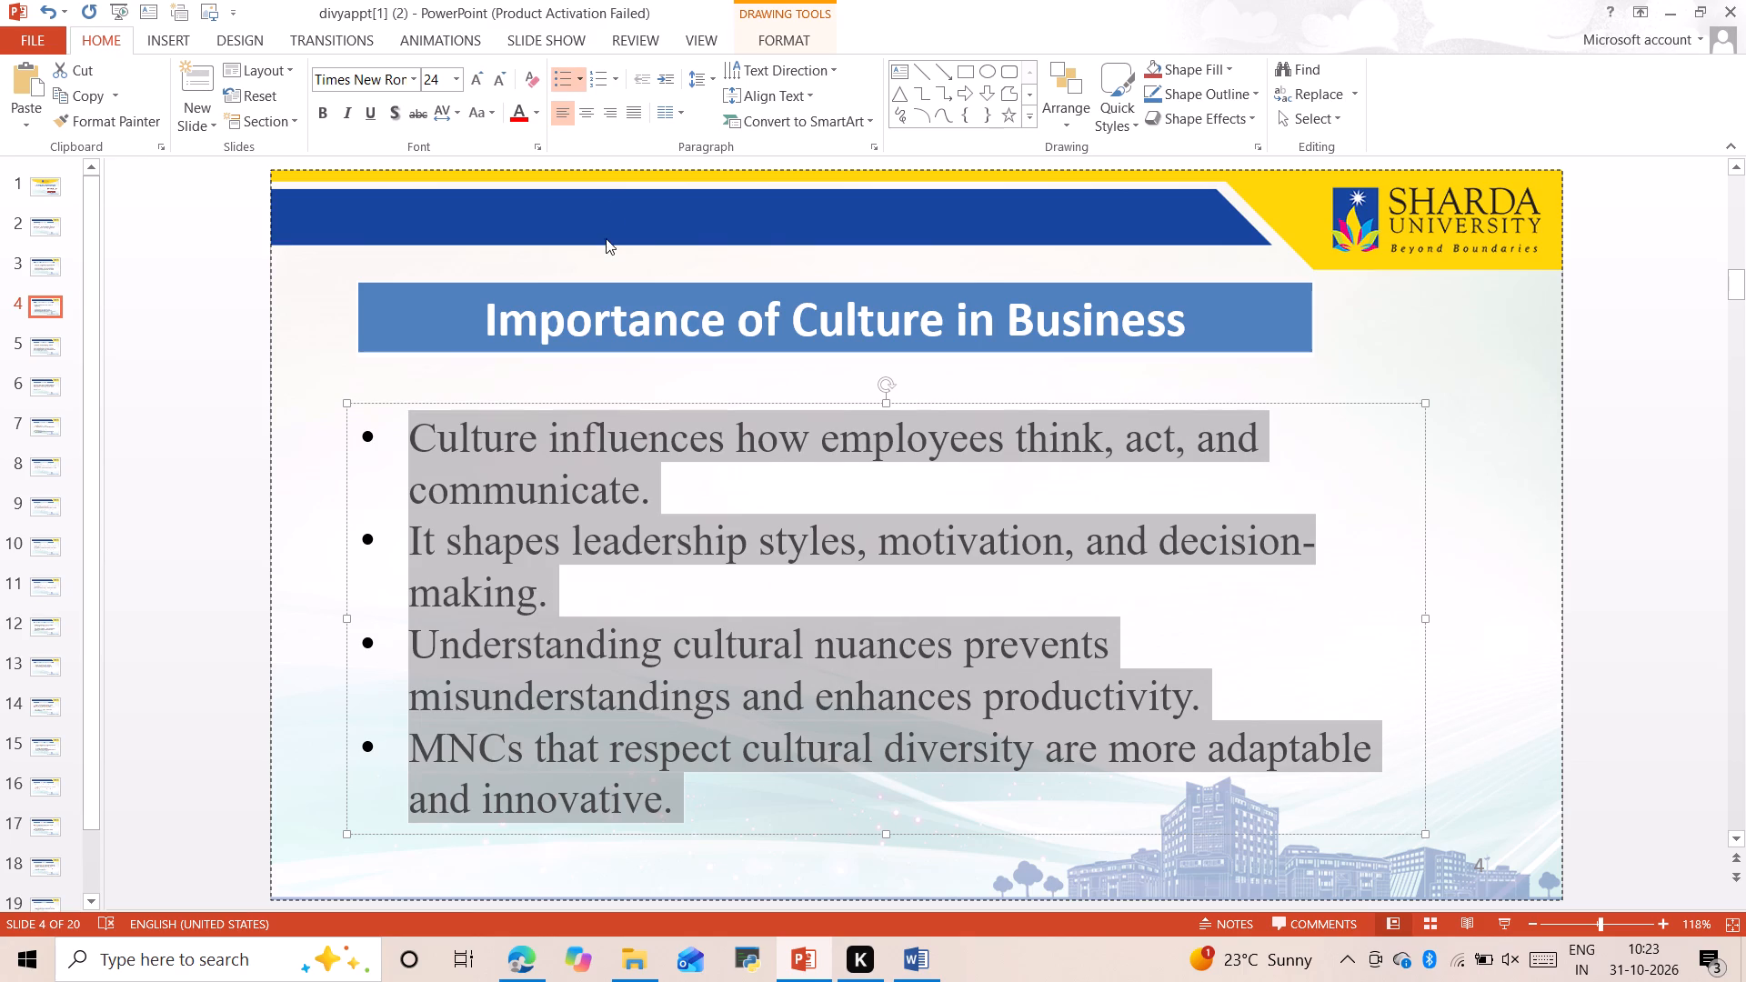
left_click(639, 116)
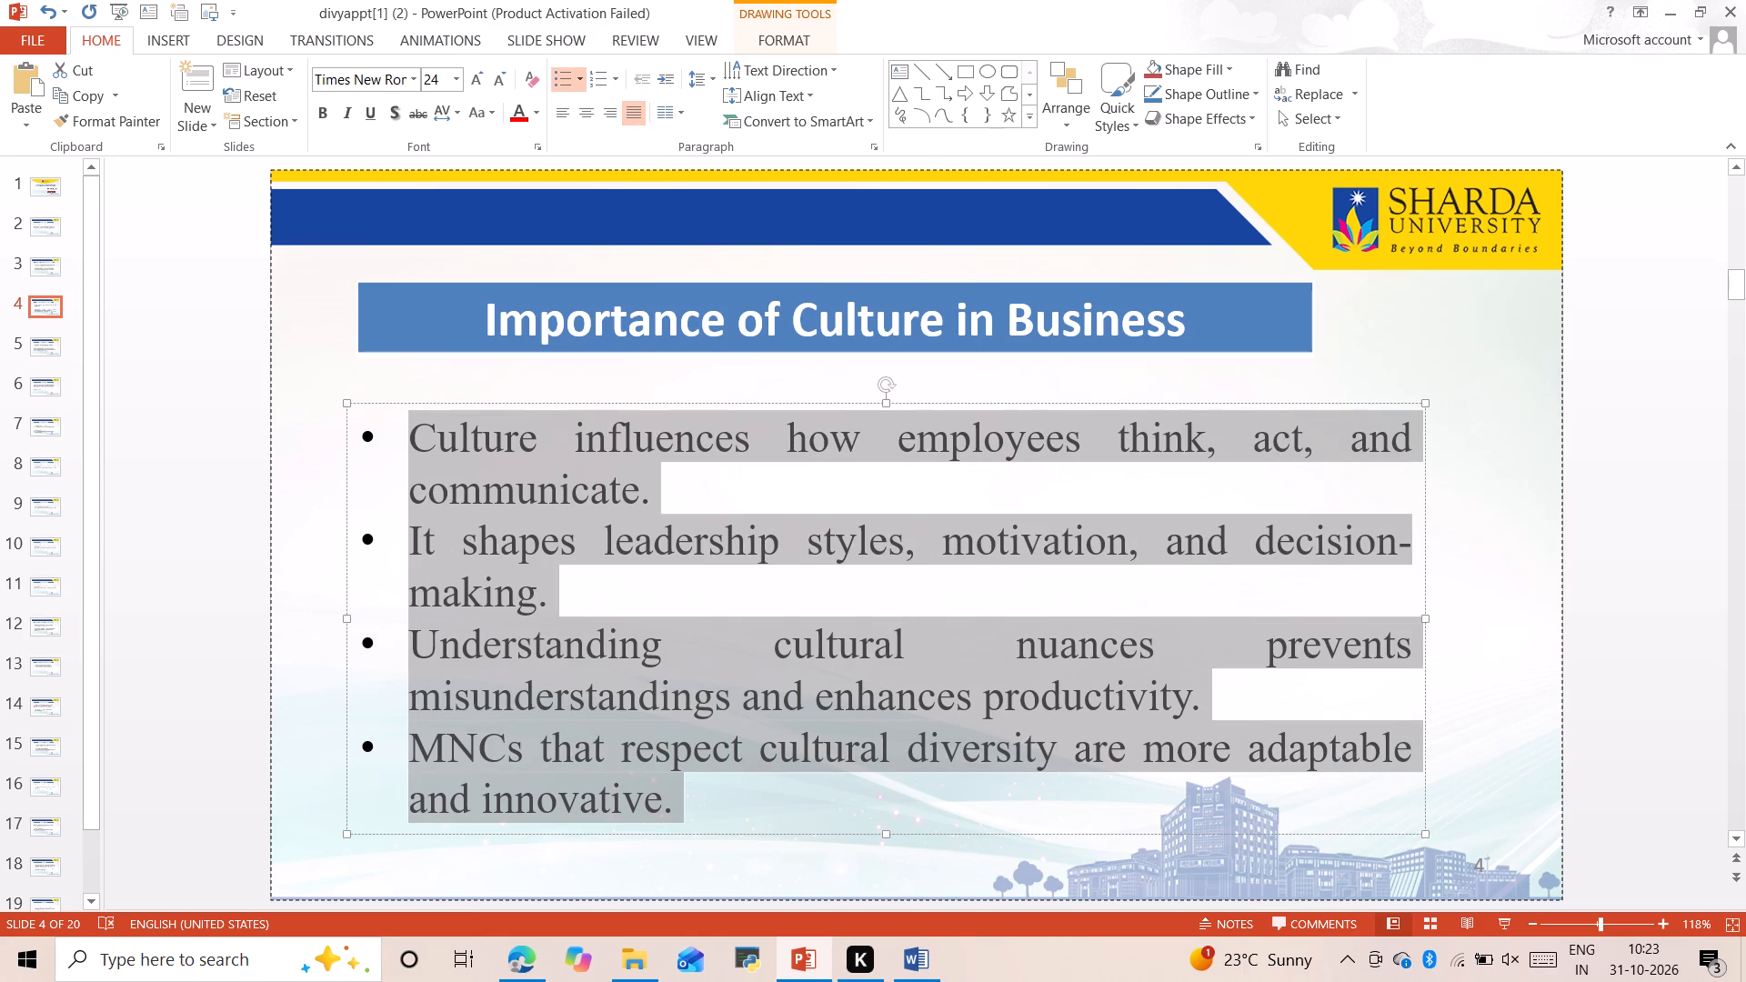
left_click(1296, 367)
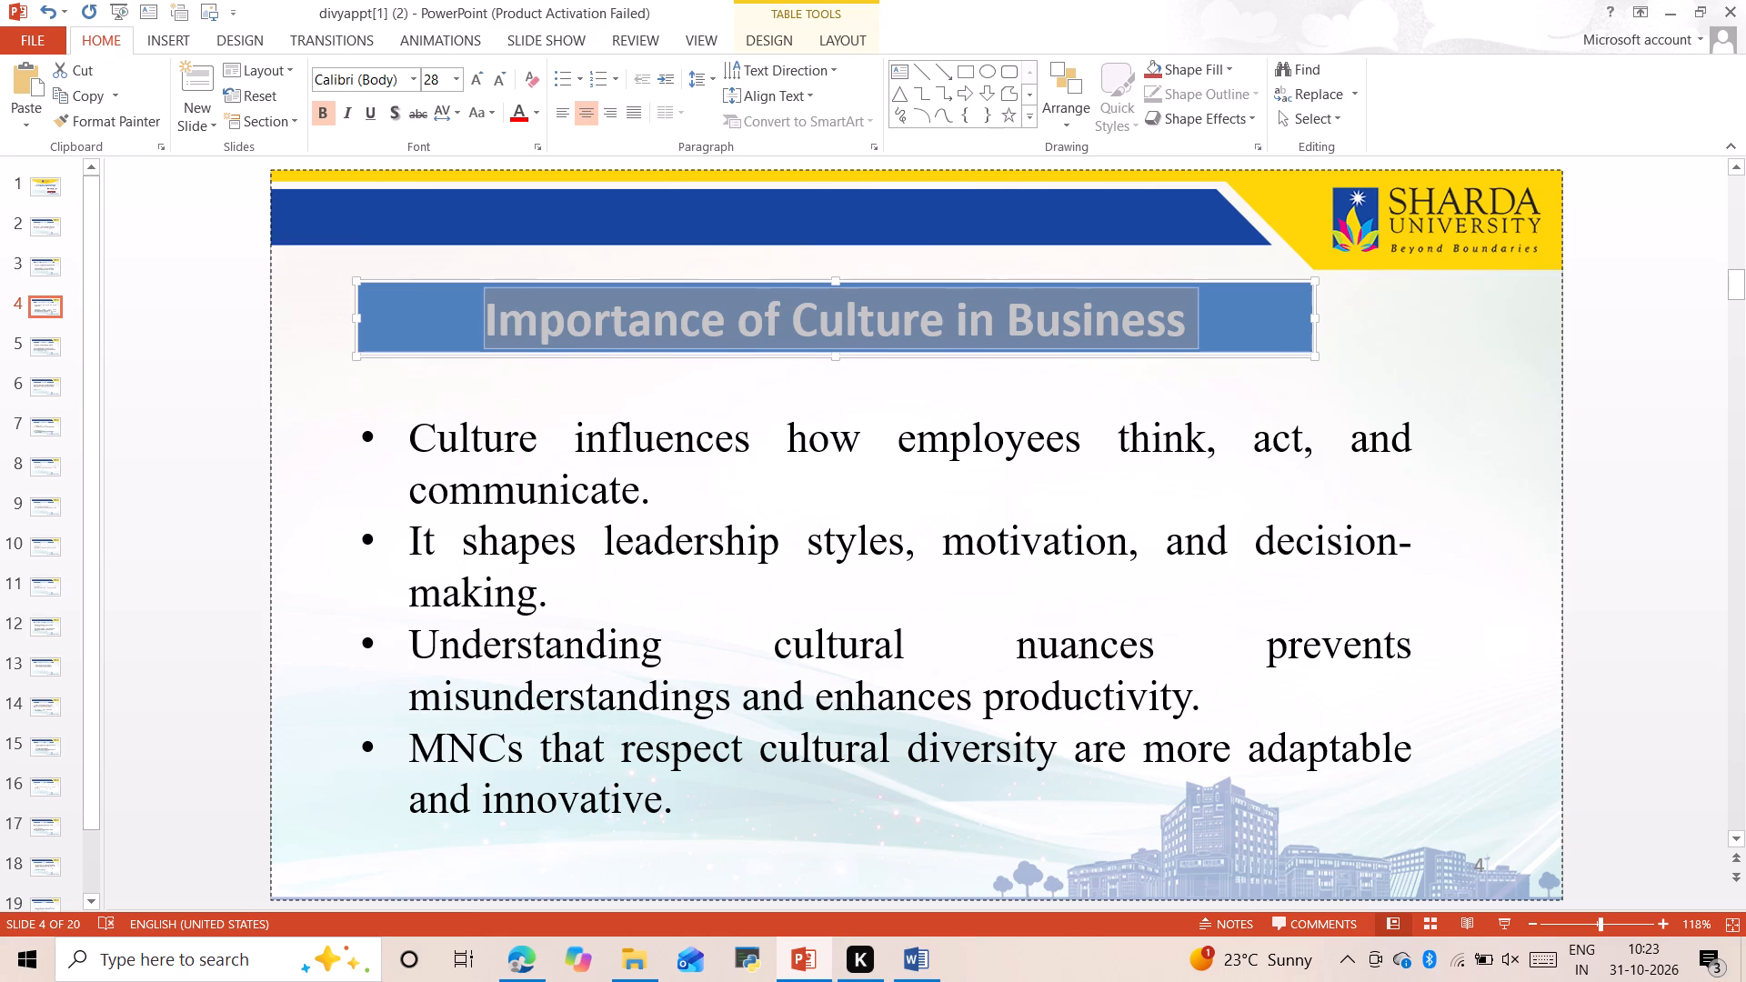
Reduce slide 4's bulleted text to 20 pt and set its line spacing to 1.5.
left_click(768, 565)
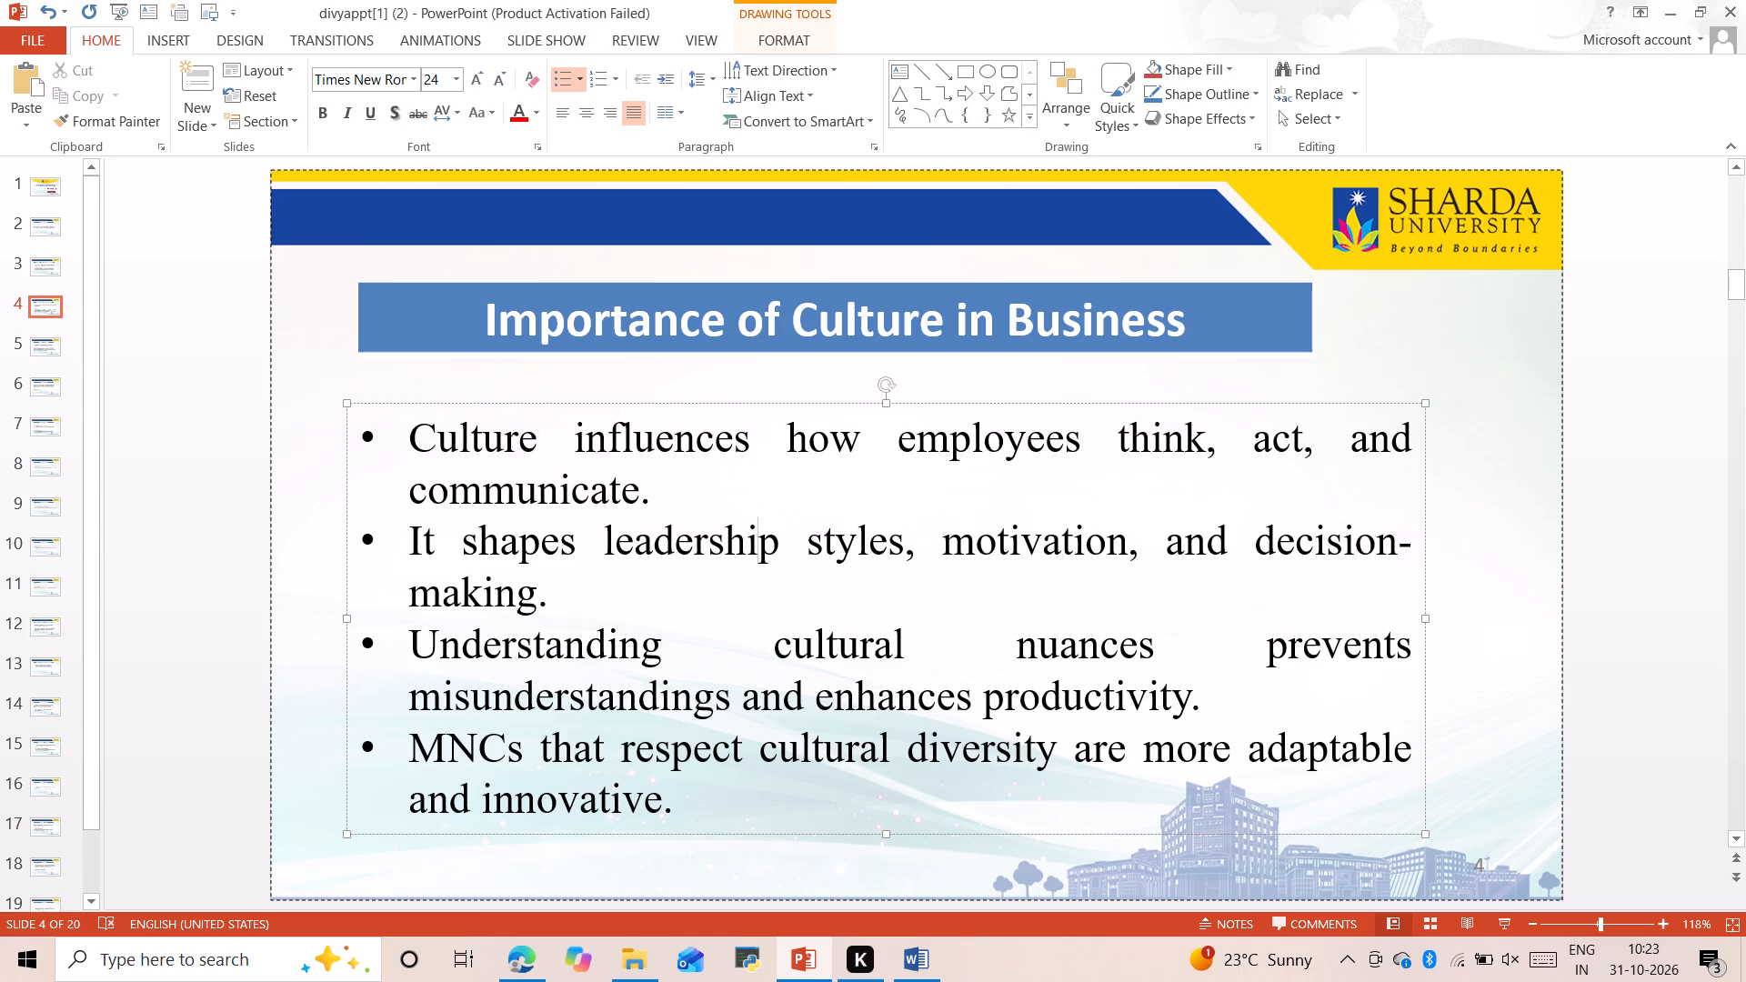
key("ctrl+a")
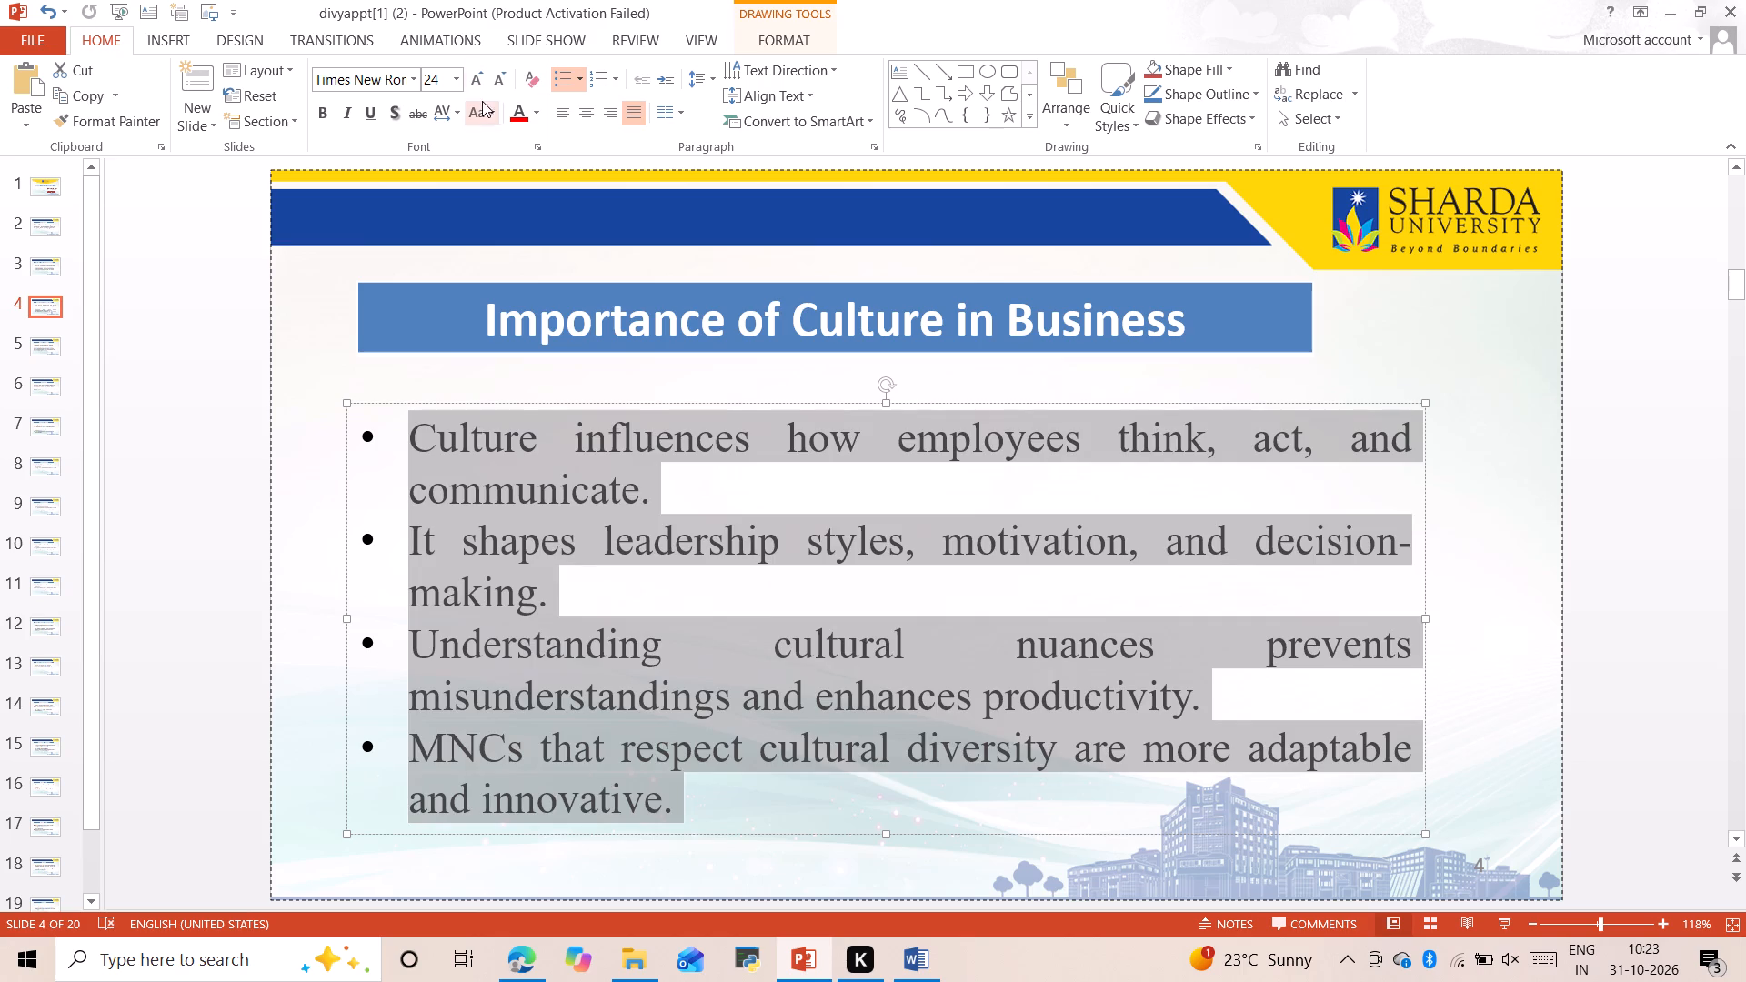
left_click(503, 81)
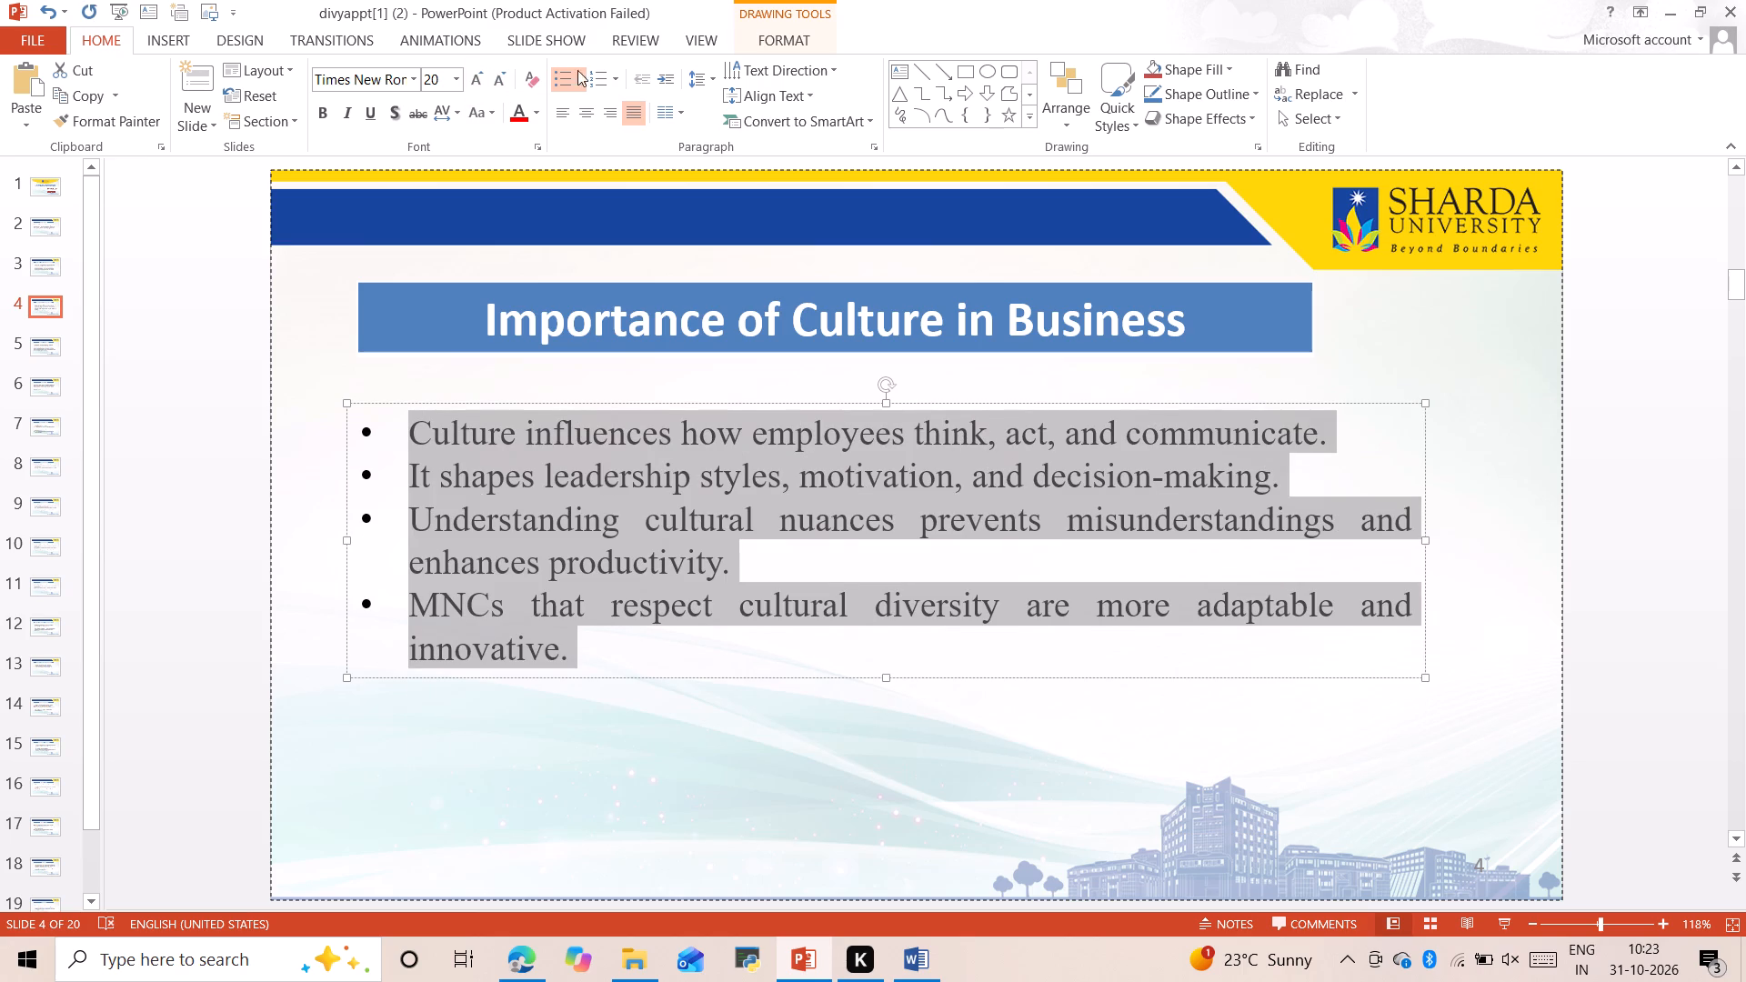
left_click(706, 79)
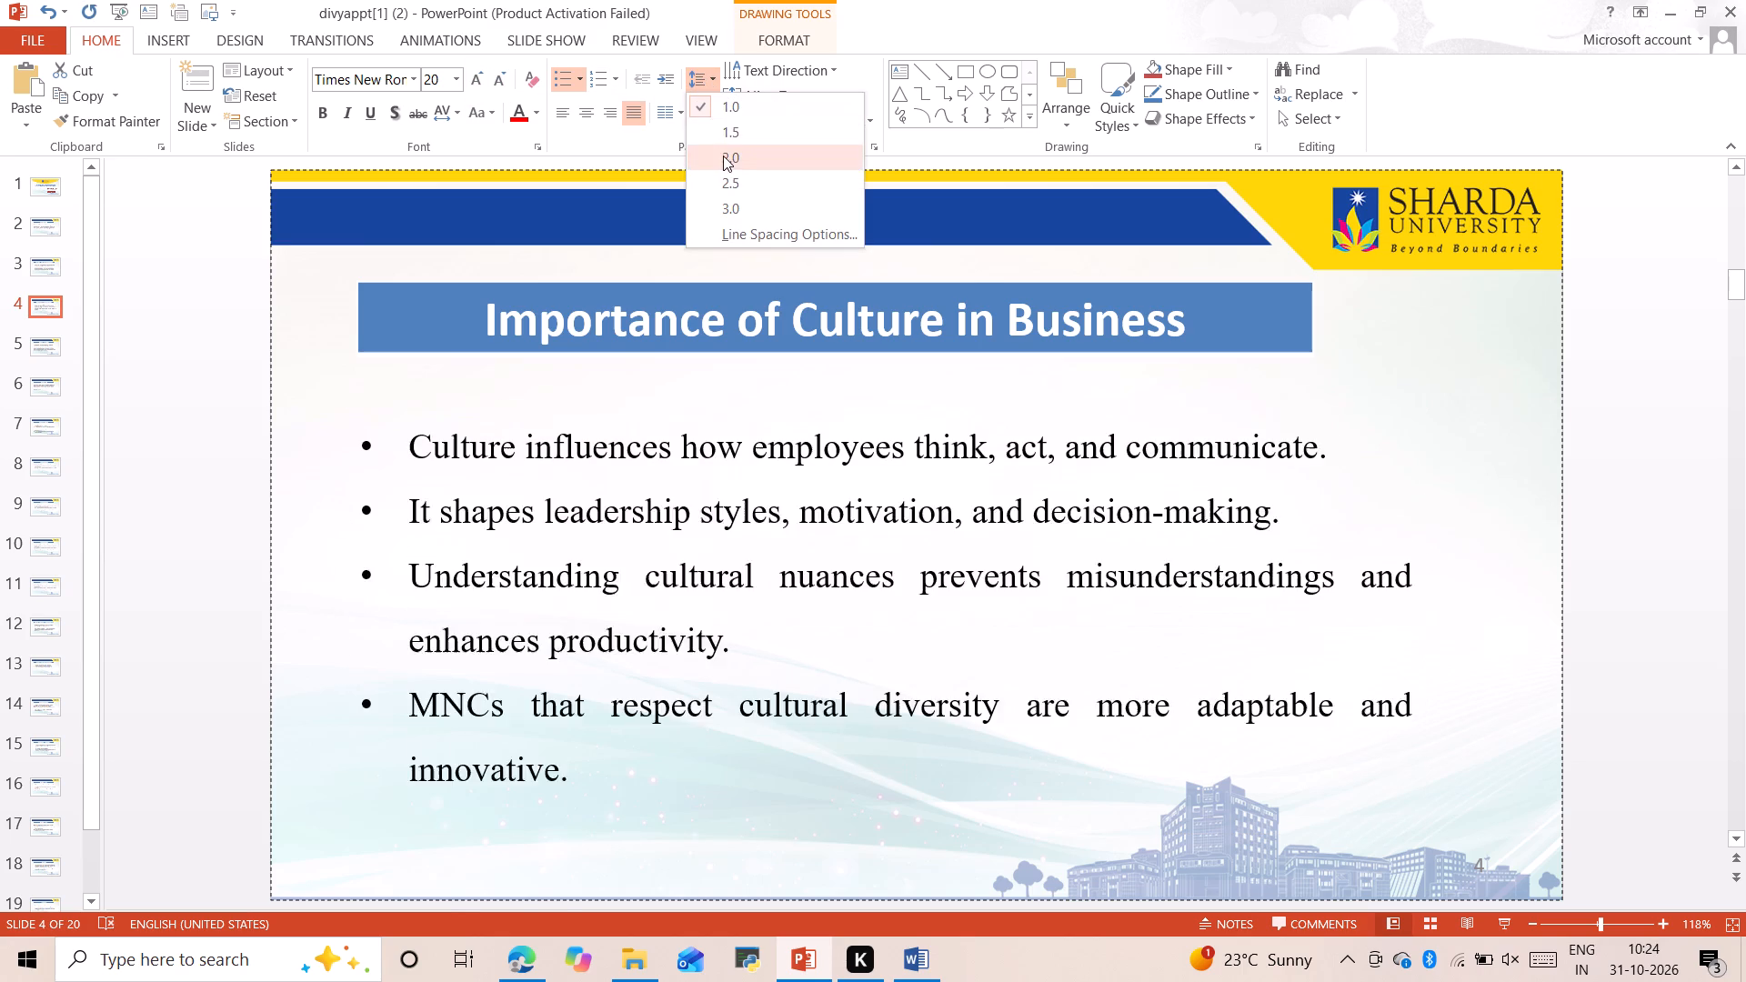
left_click(733, 129)
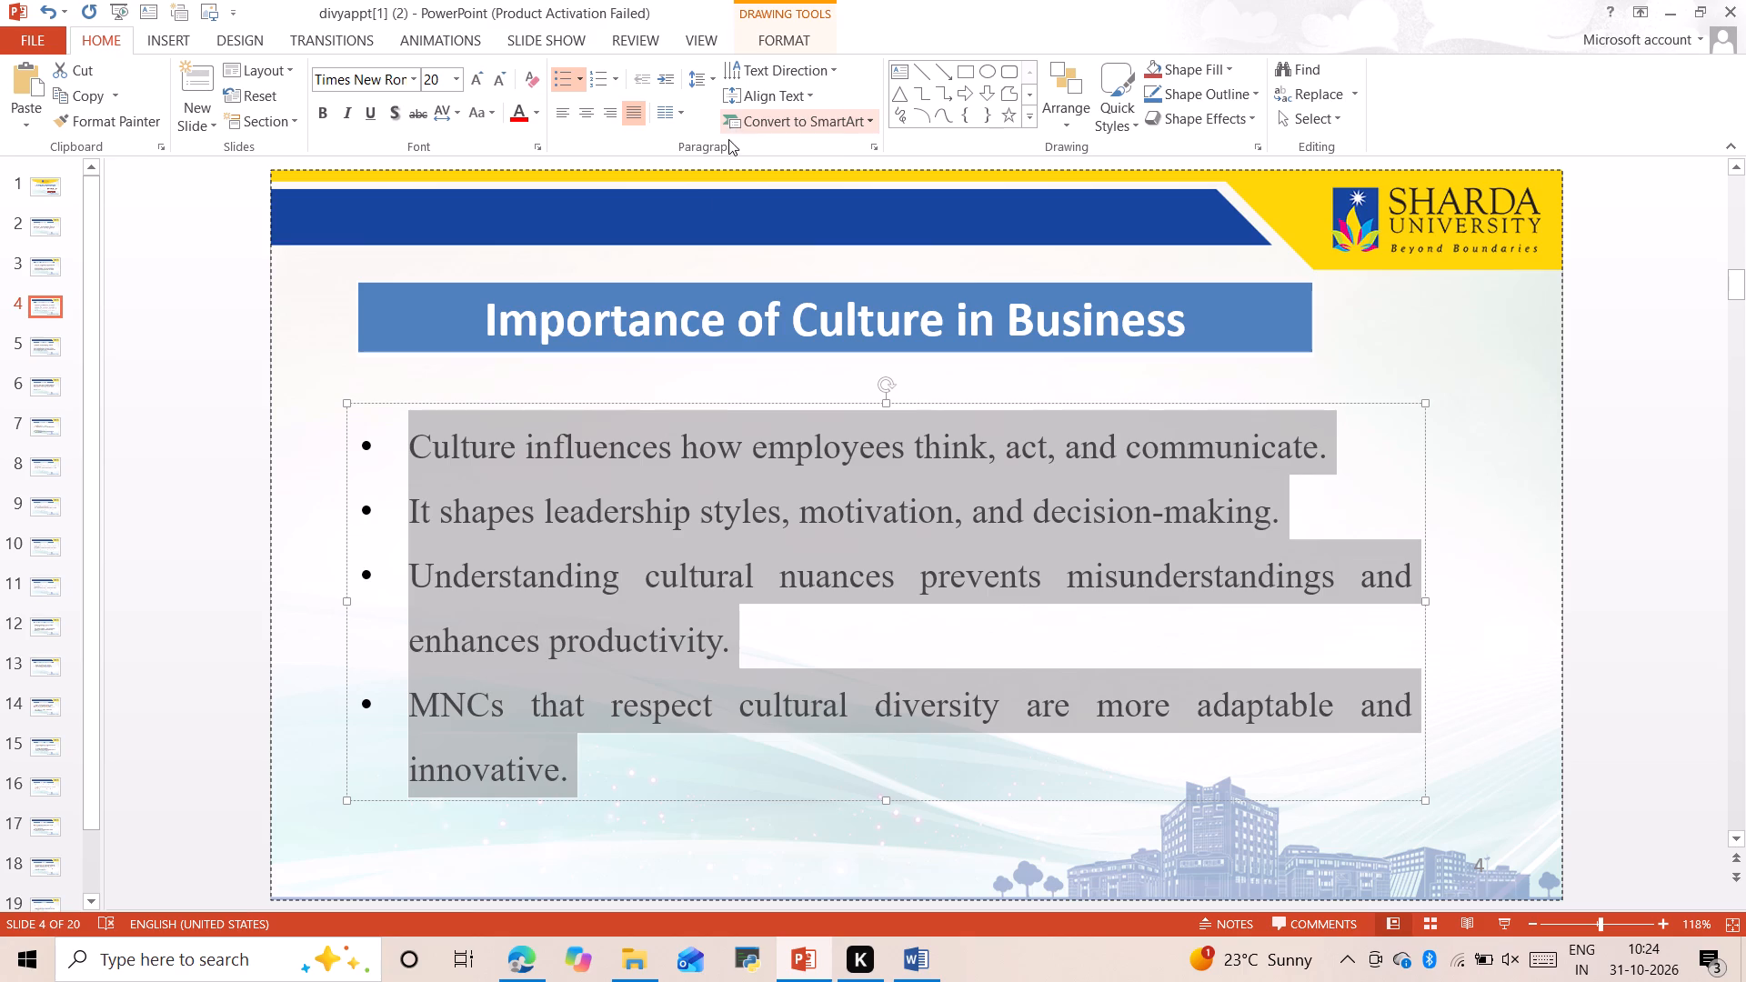
left_click(313, 356)
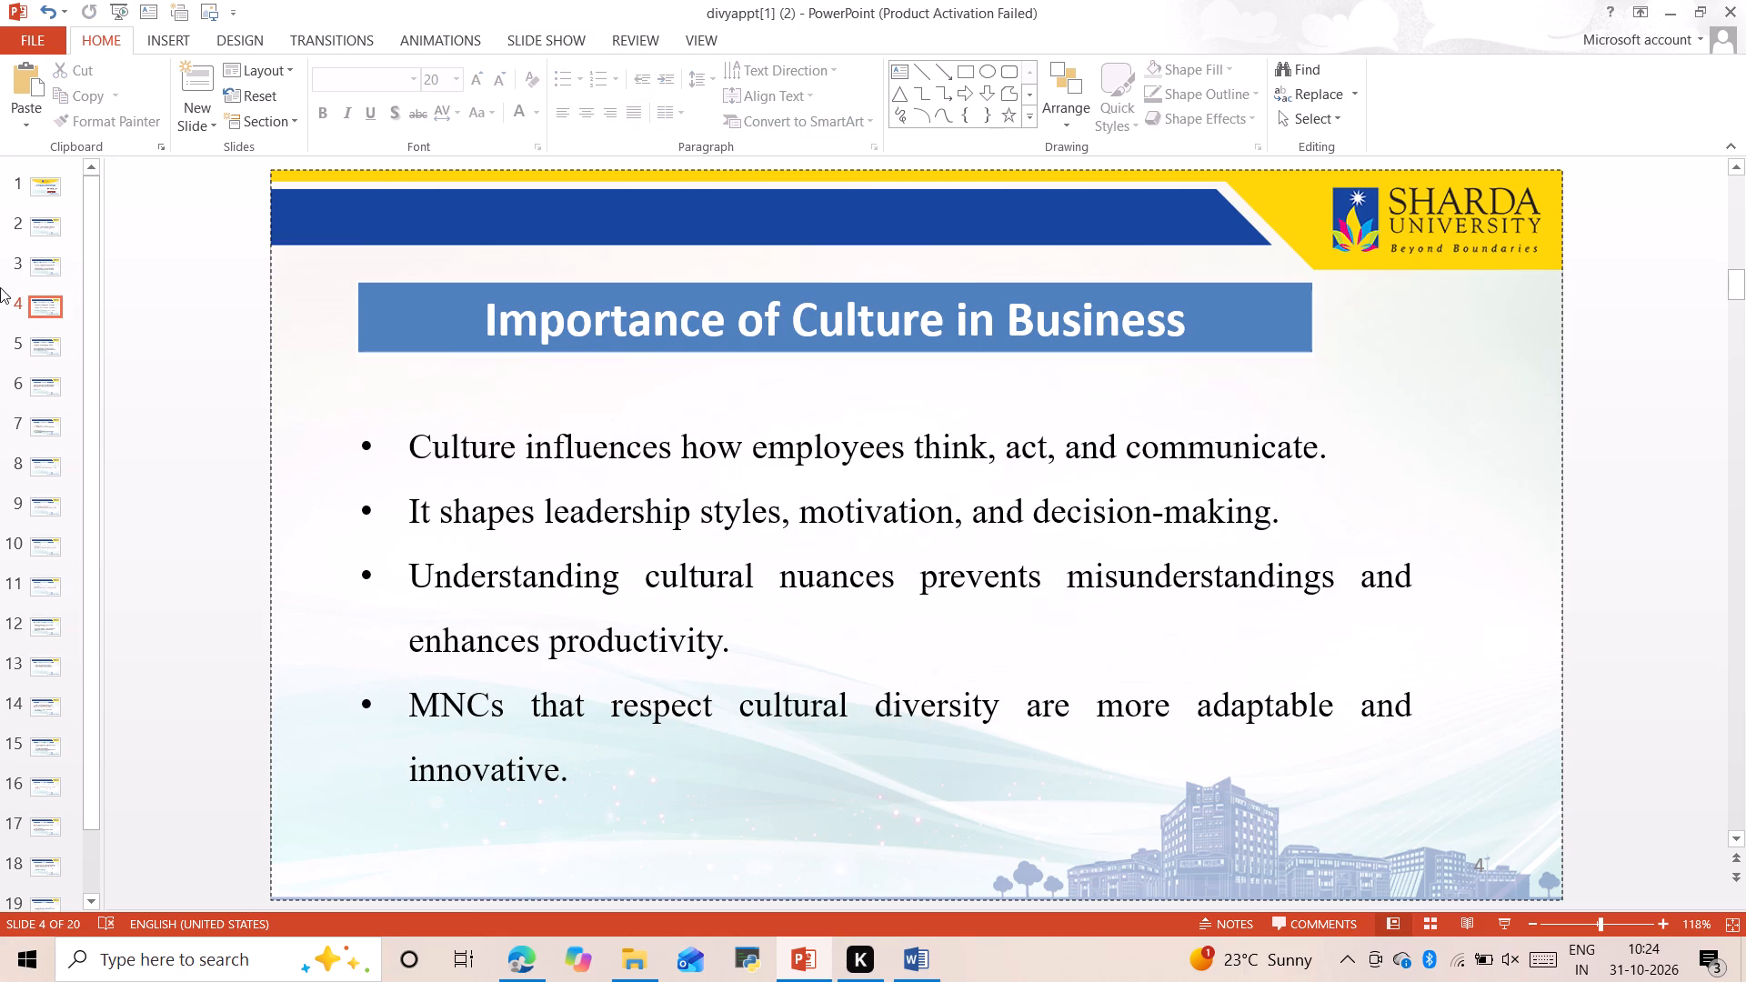
Format slide 3's Cross-Cultural Management paragraph at 20 pt, justified, with 1.5 line spacing.
left_click(39, 271)
left_click(497, 506)
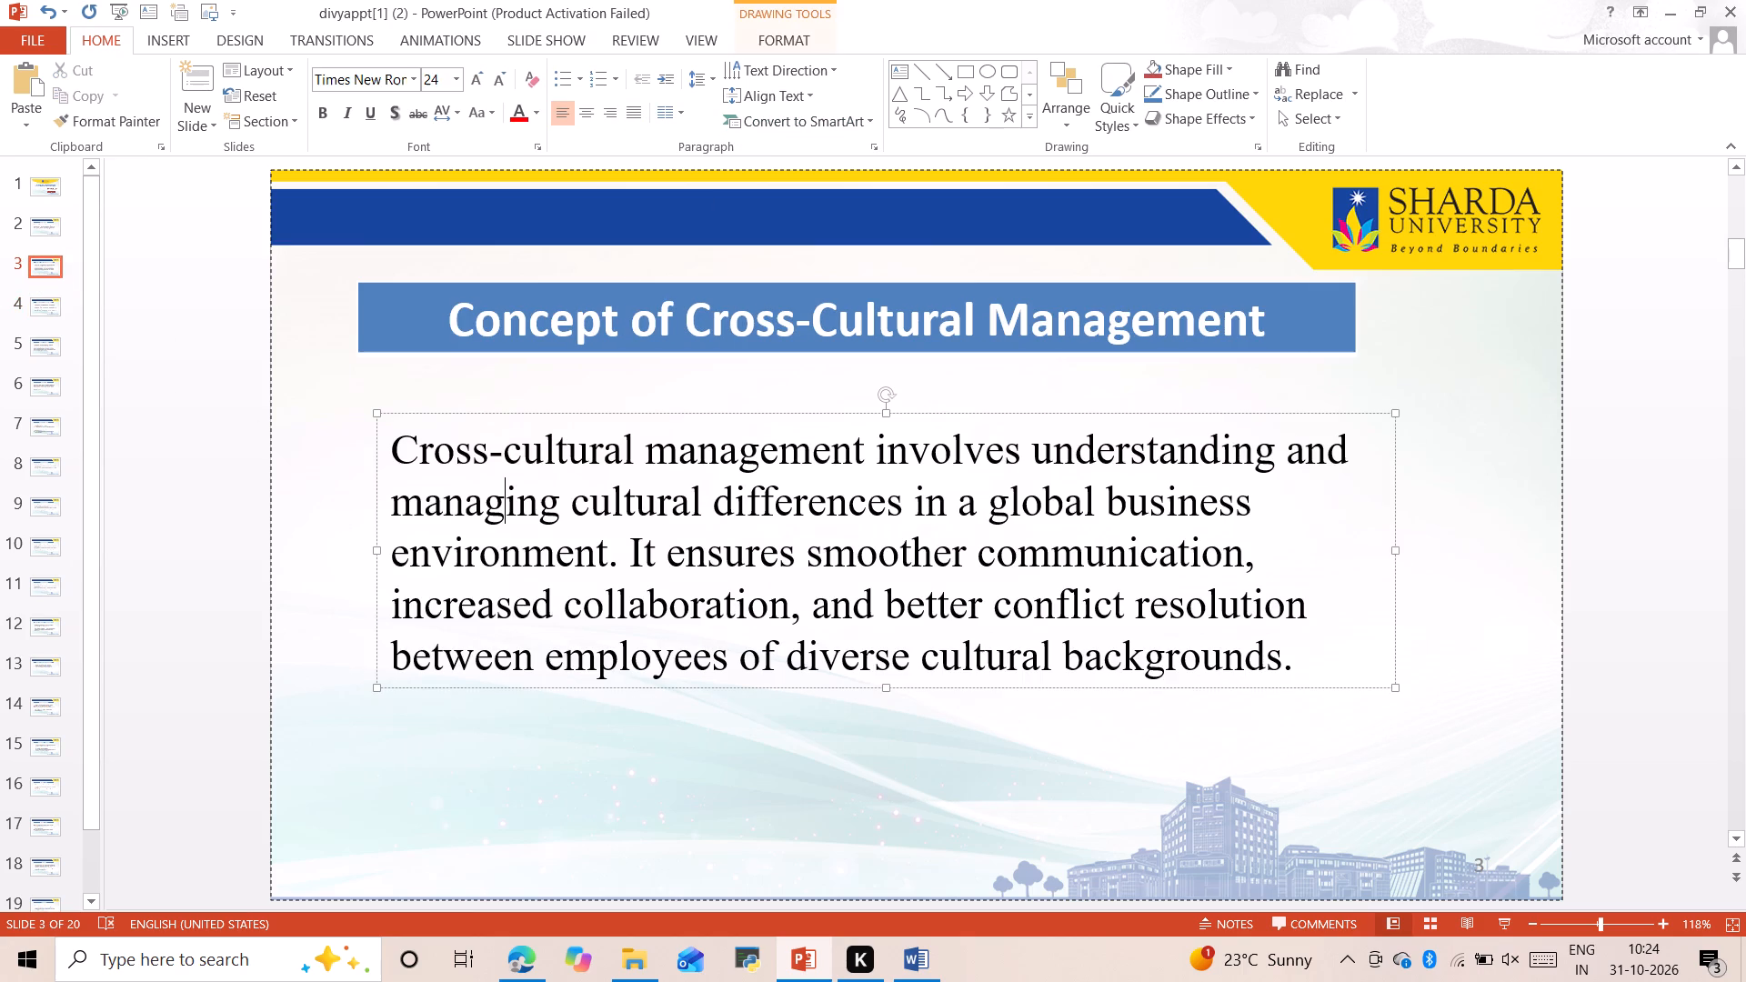
key("ctrl+a")
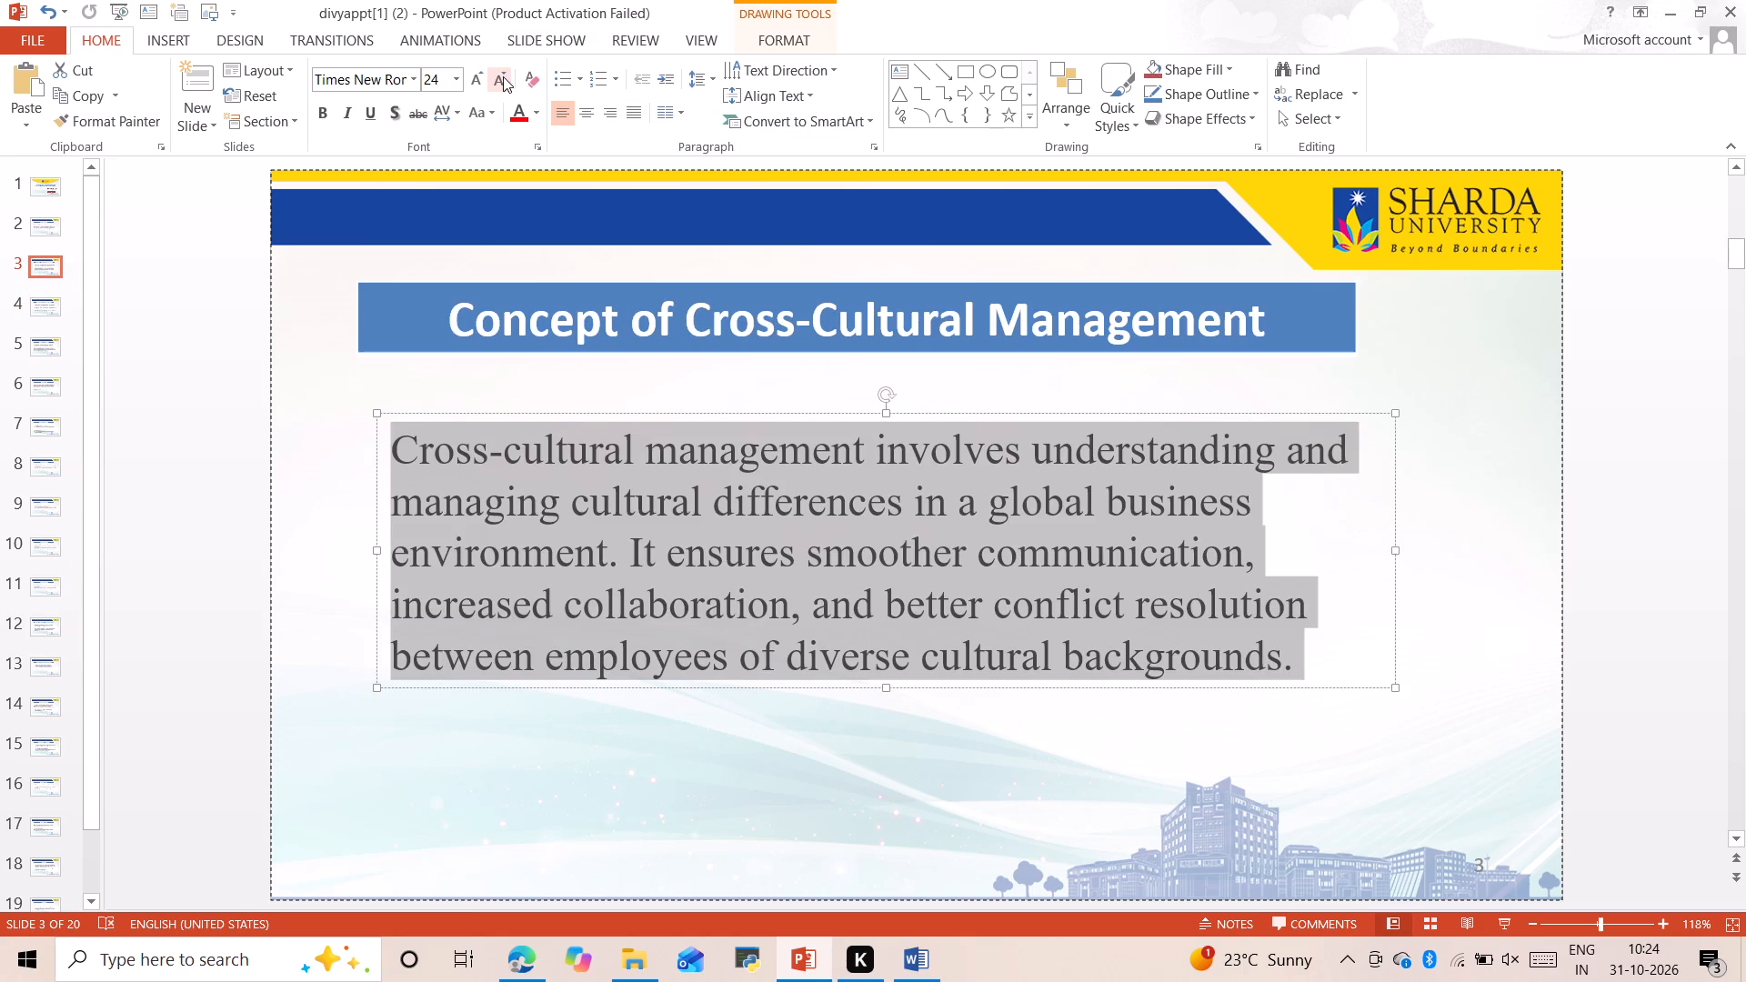
left_click(503, 76)
left_click(636, 116)
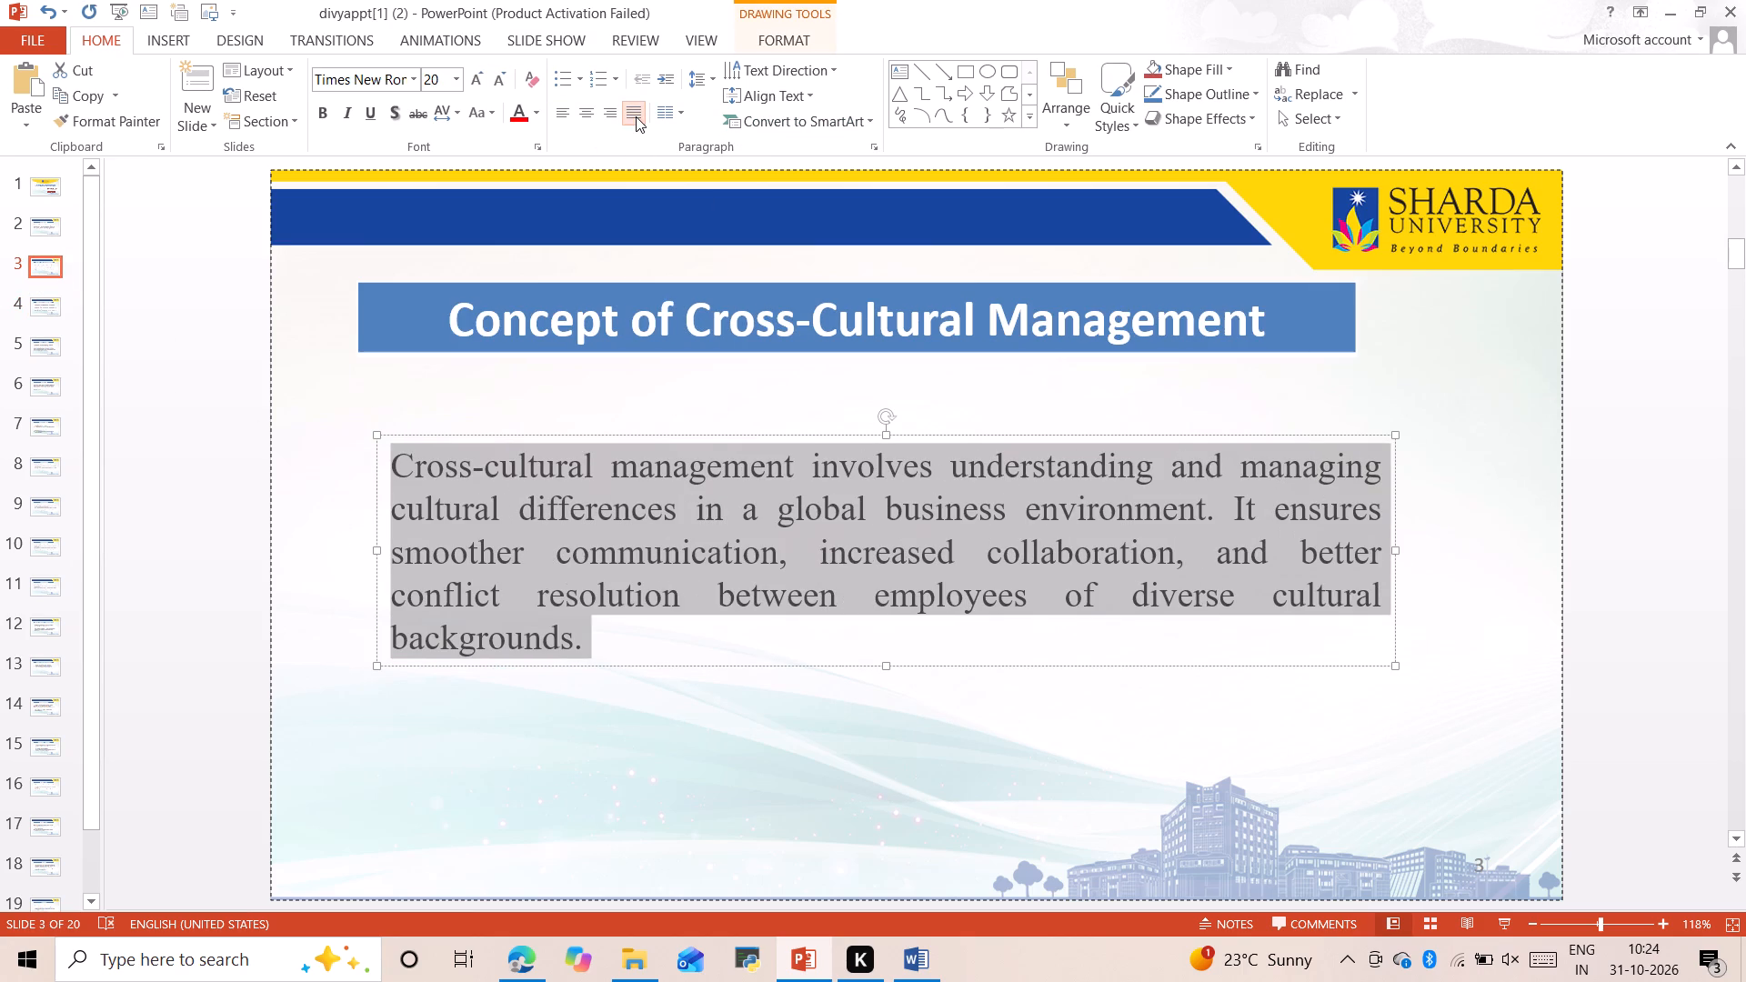
left_click(704, 75)
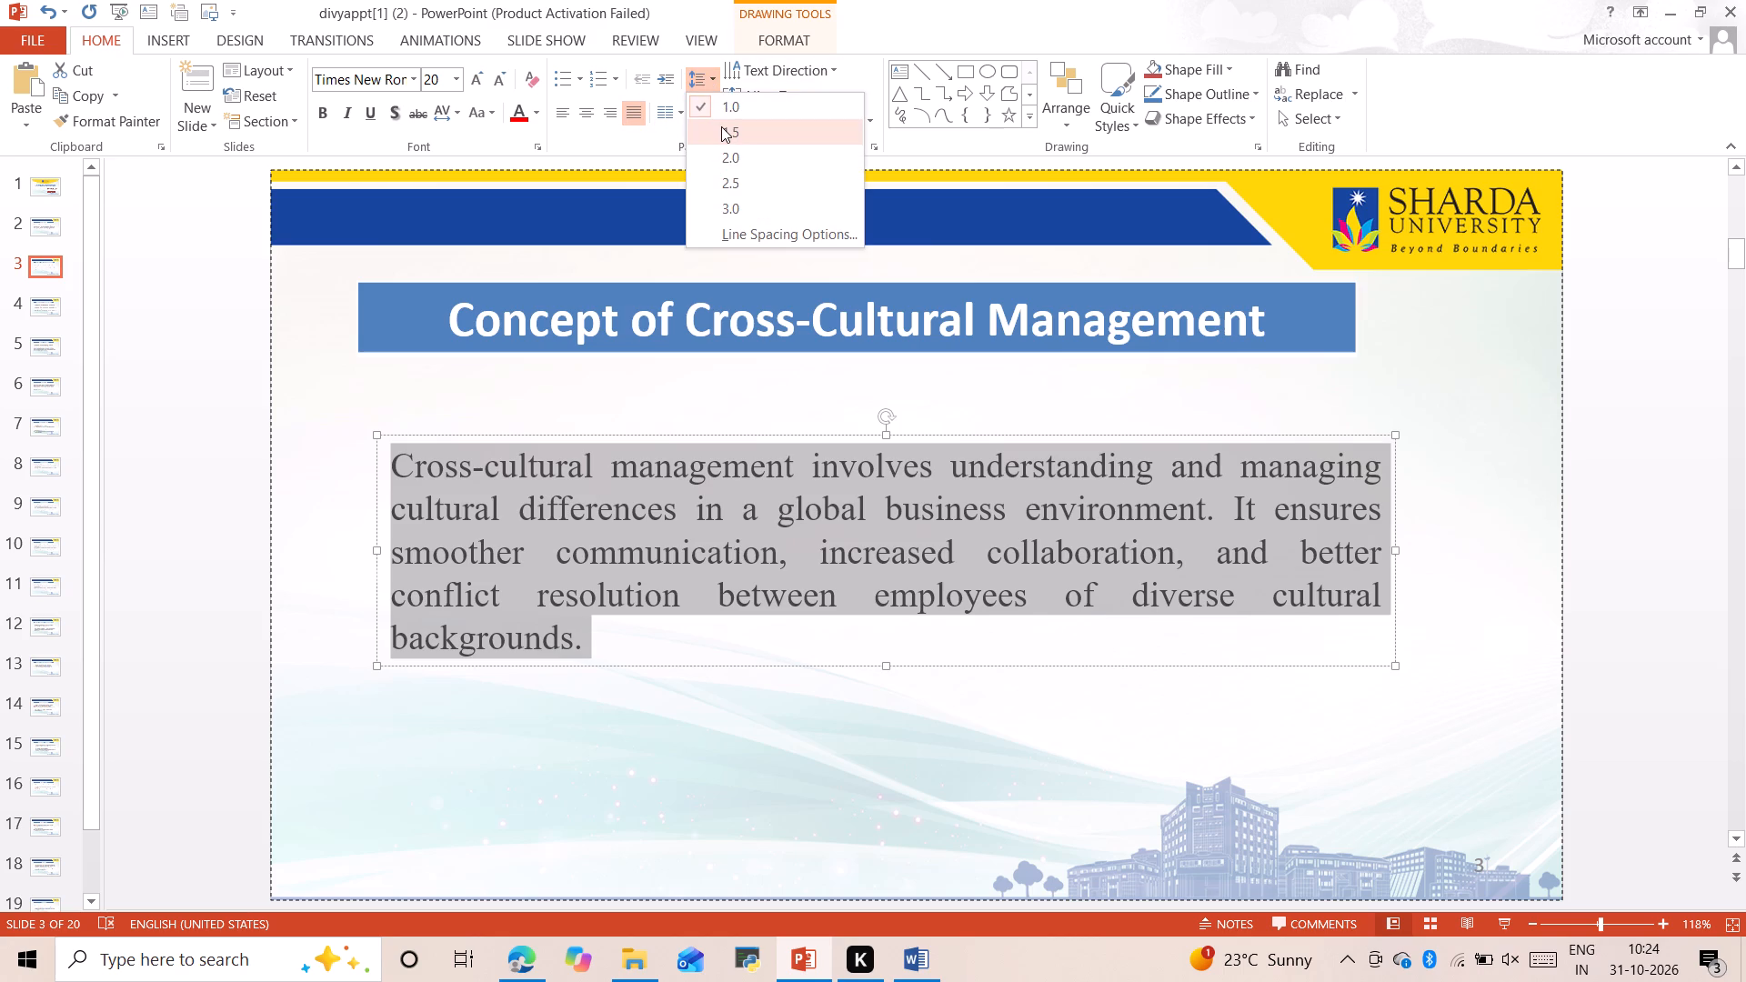
left_click(721, 126)
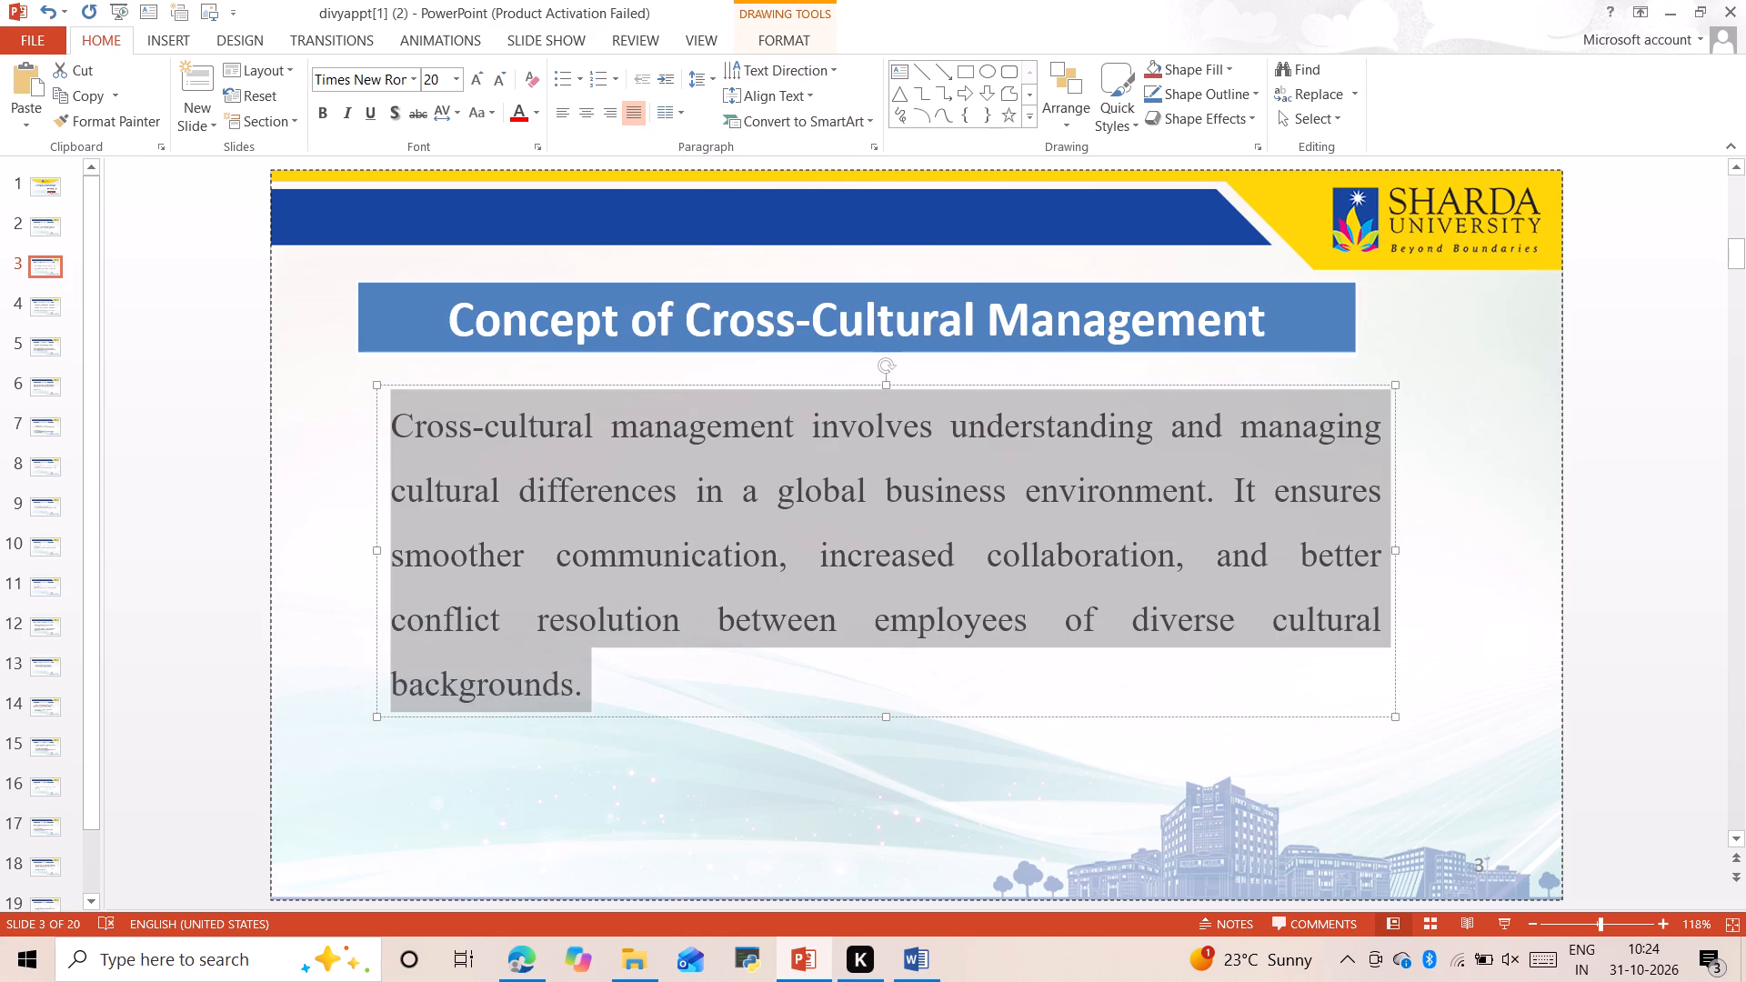
left_click(349, 306)
left_click(322, 350)
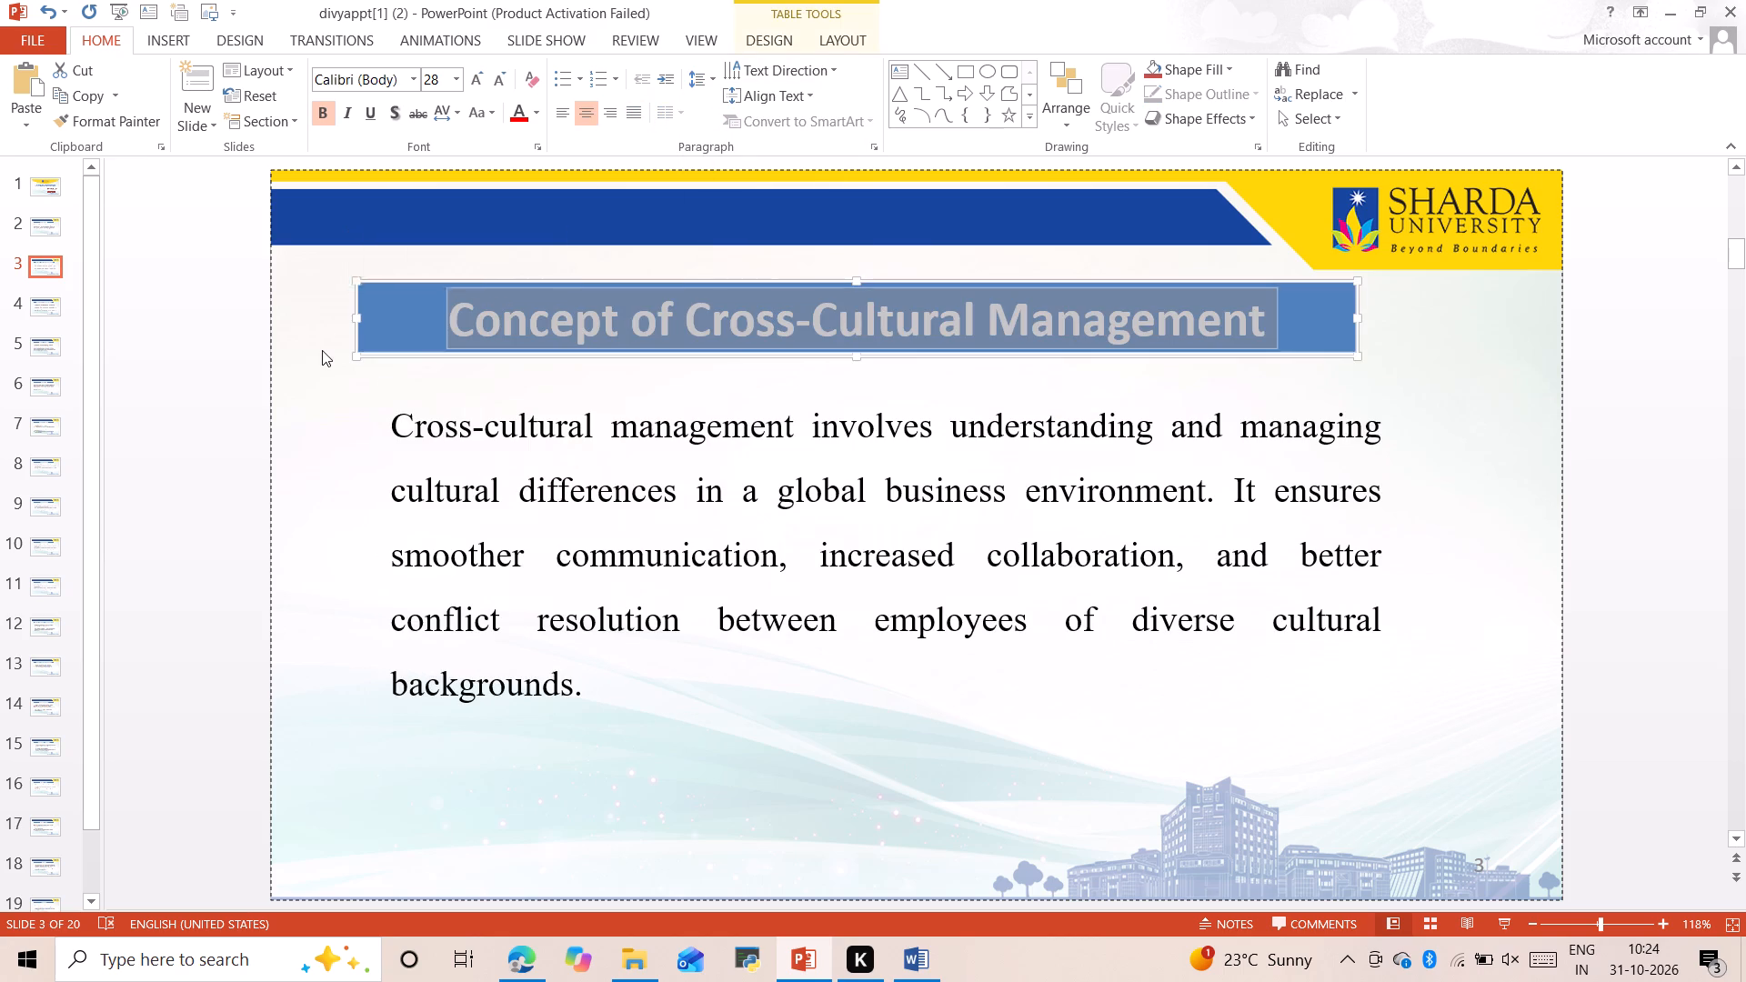
Format slide 2's Introduction paragraph with 1.5 line spacing, justified alignment and 20 pt text.
key("Up")
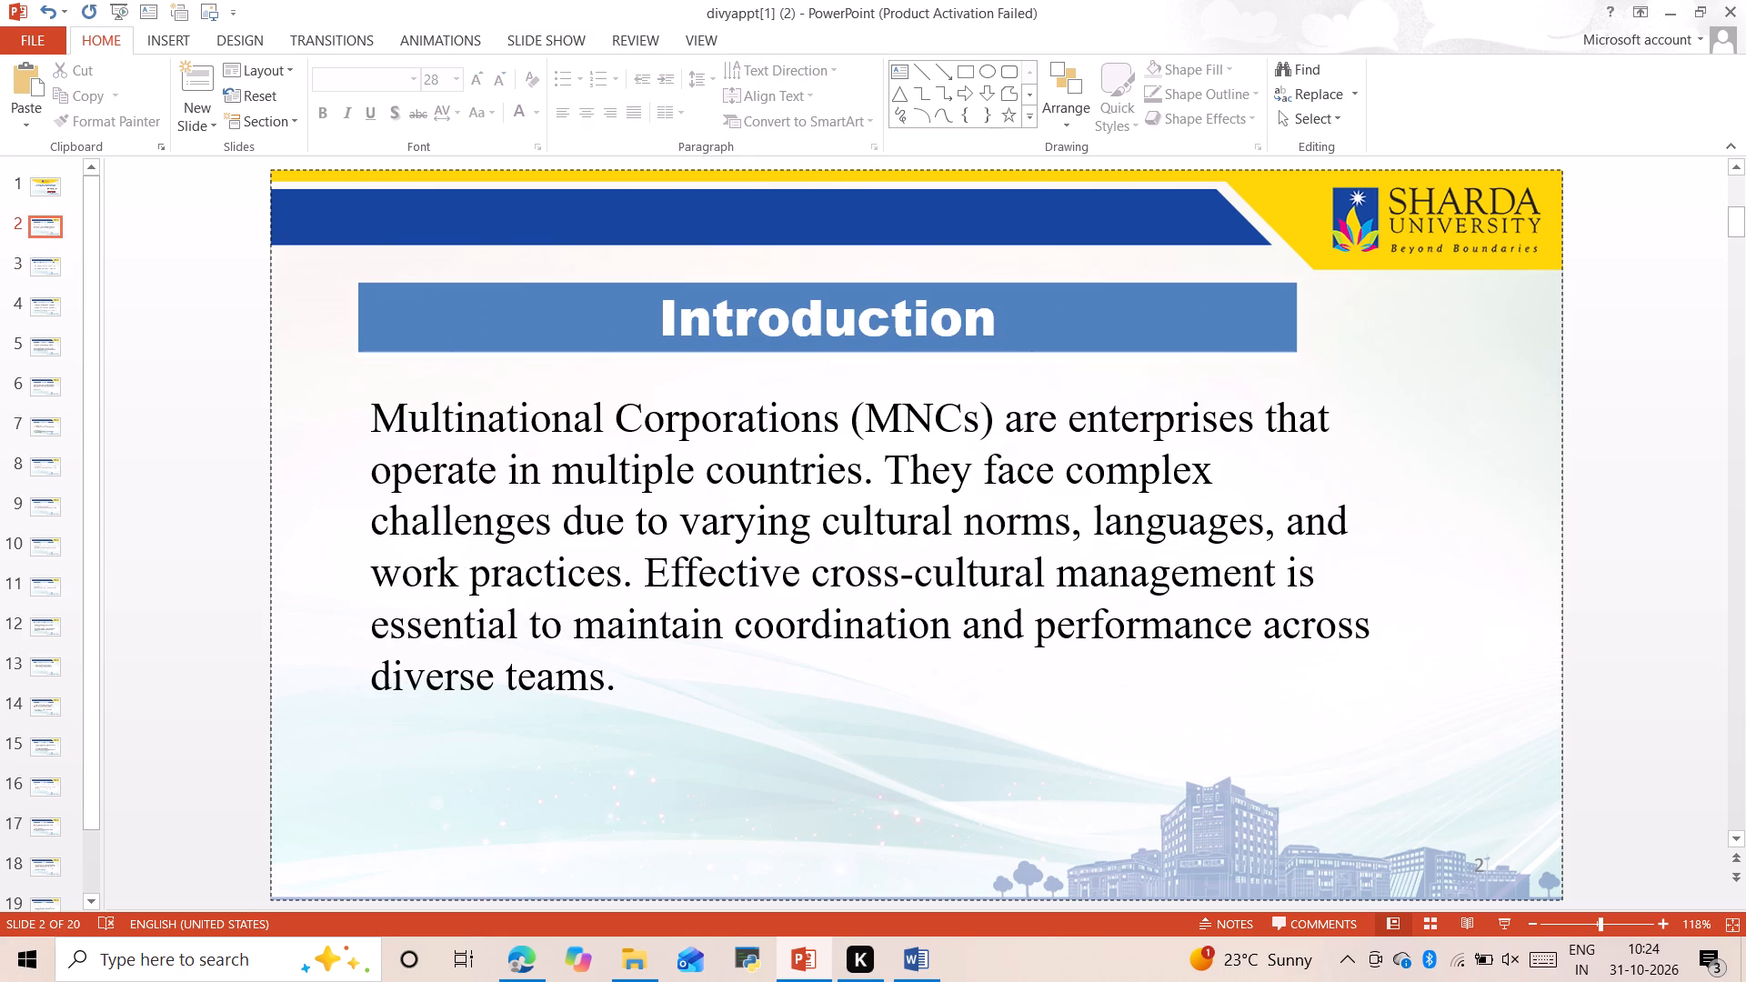
left_click(422, 466)
key("ctrl+a")
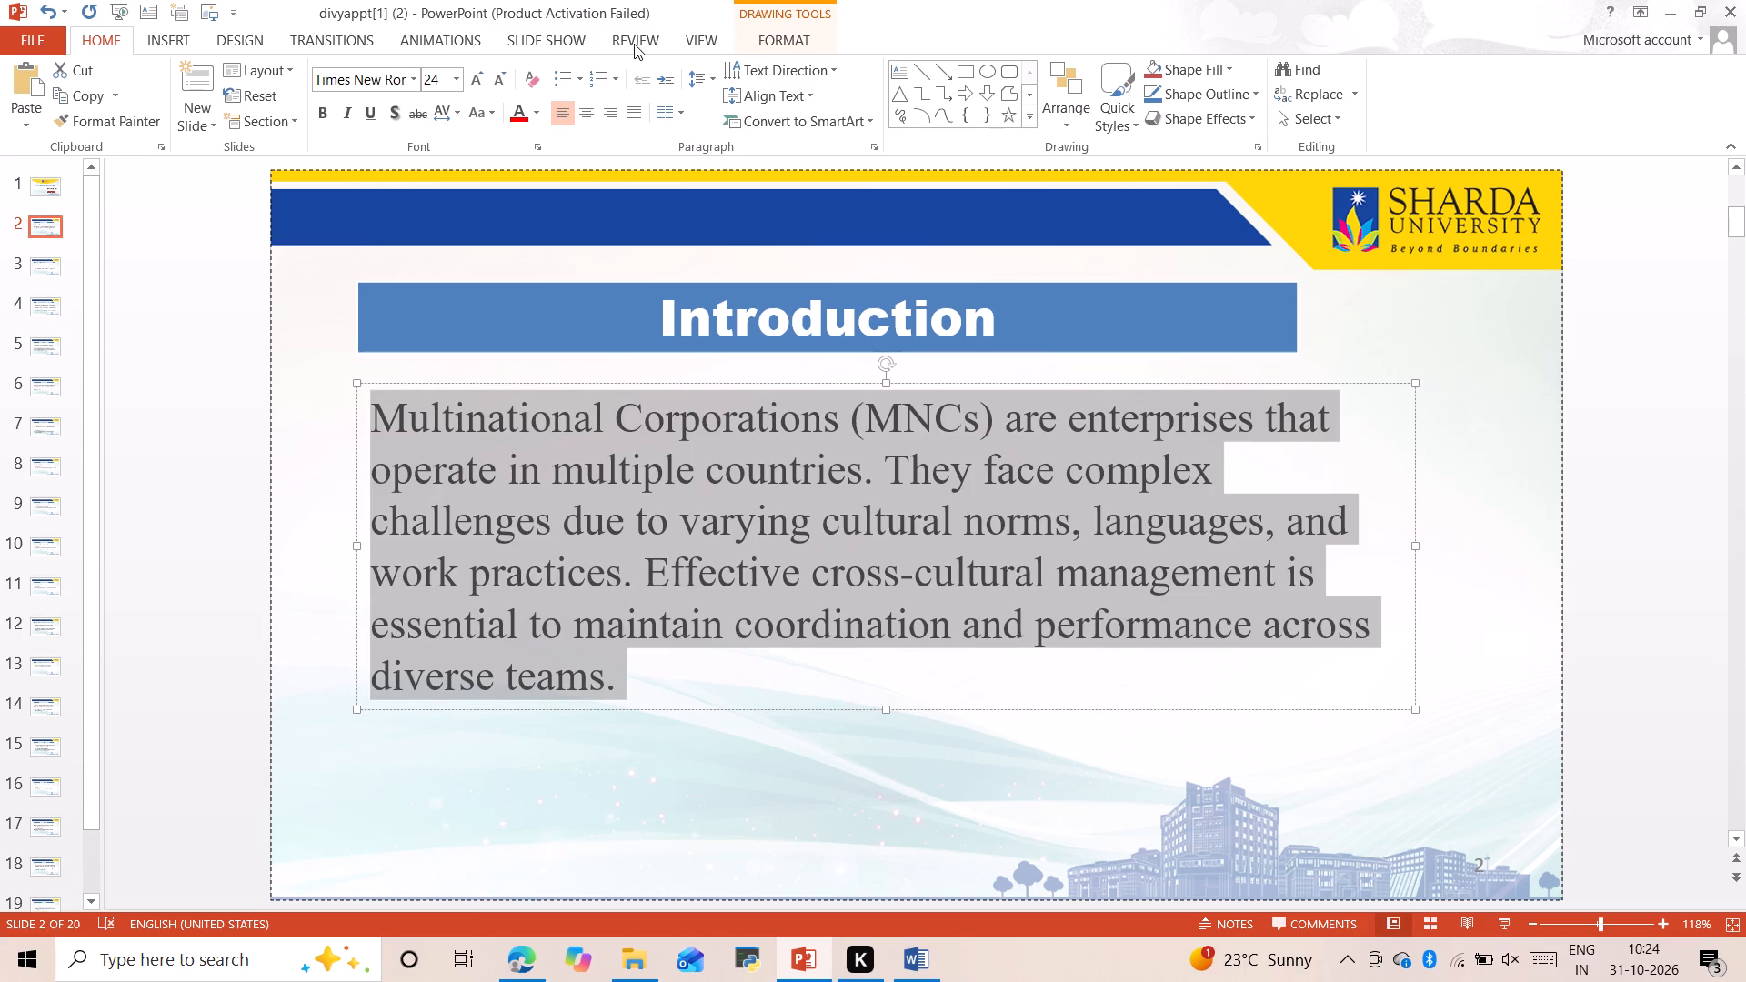
left_click(705, 76)
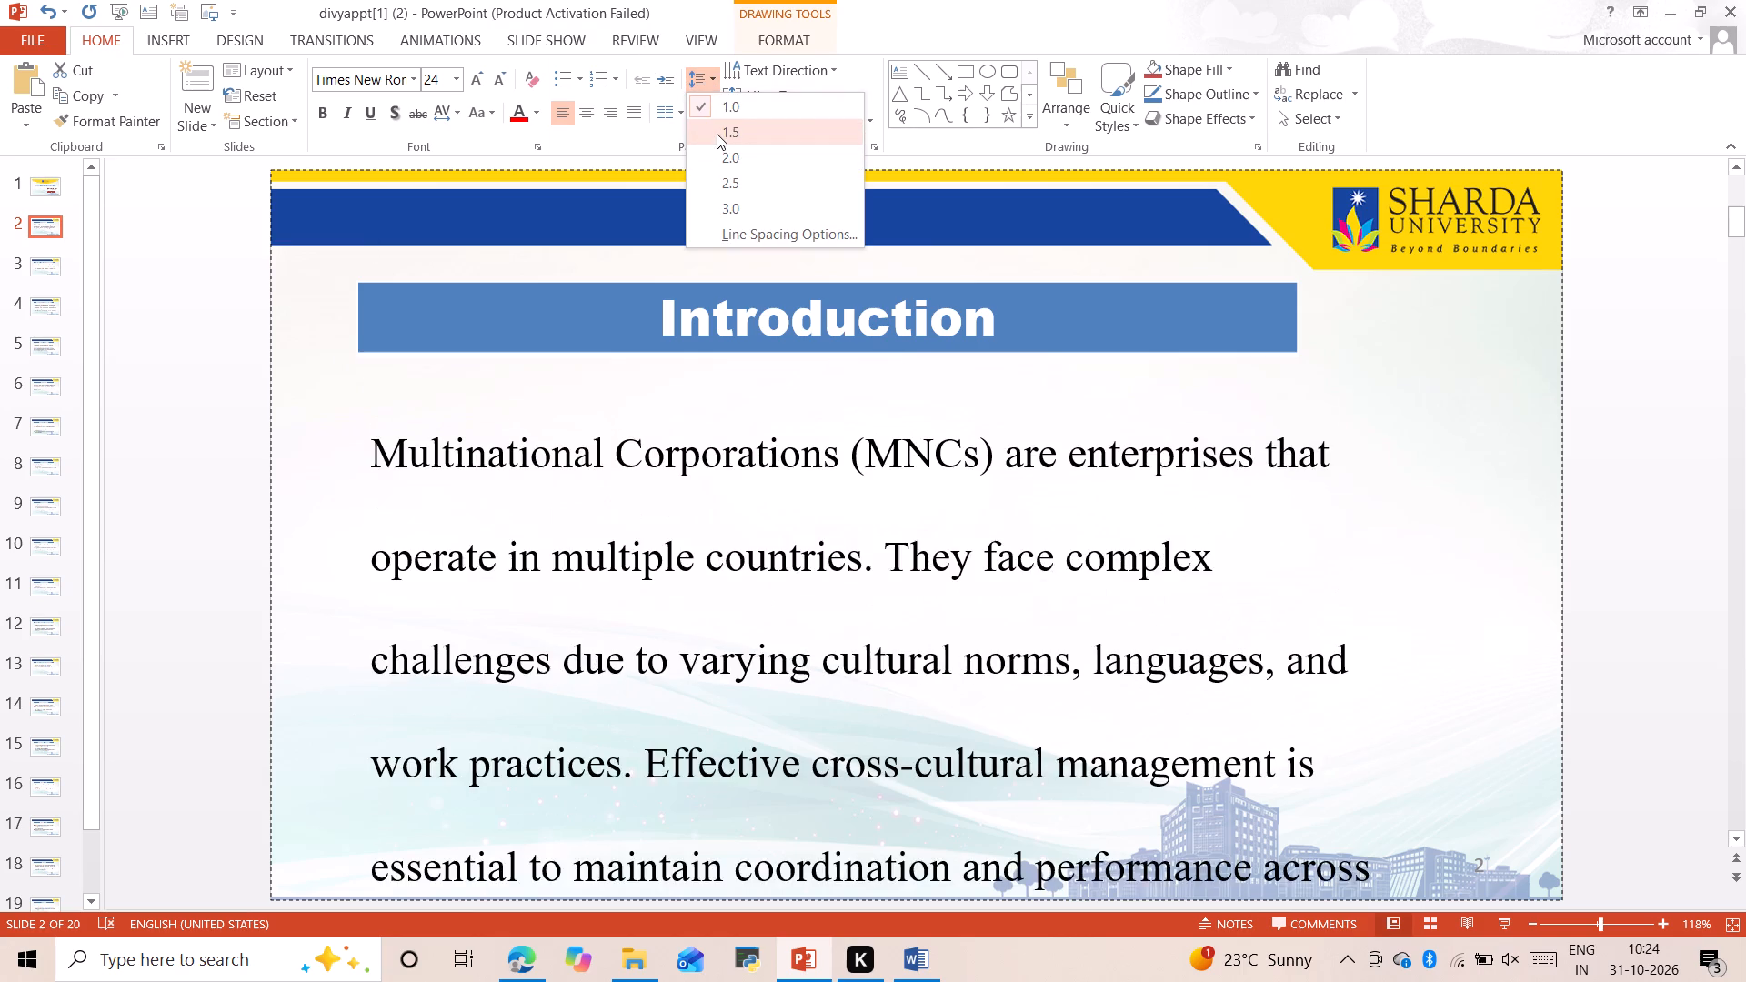
left_click(717, 134)
left_click(634, 121)
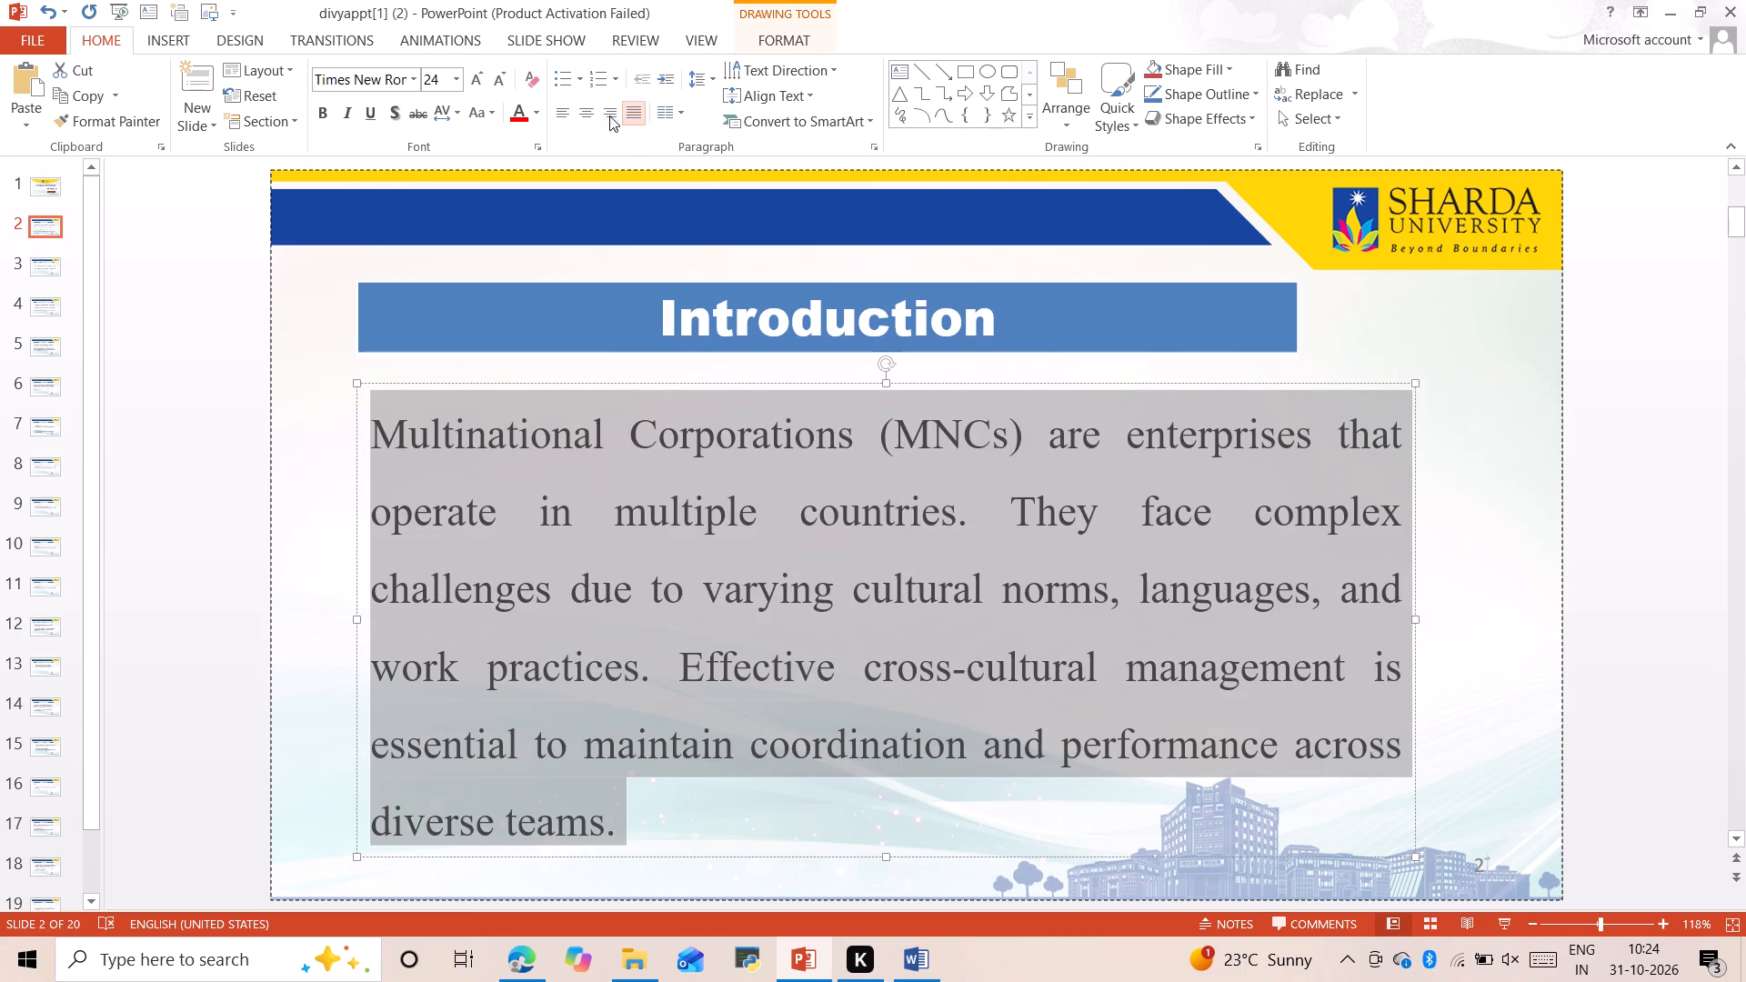
left_click(497, 77)
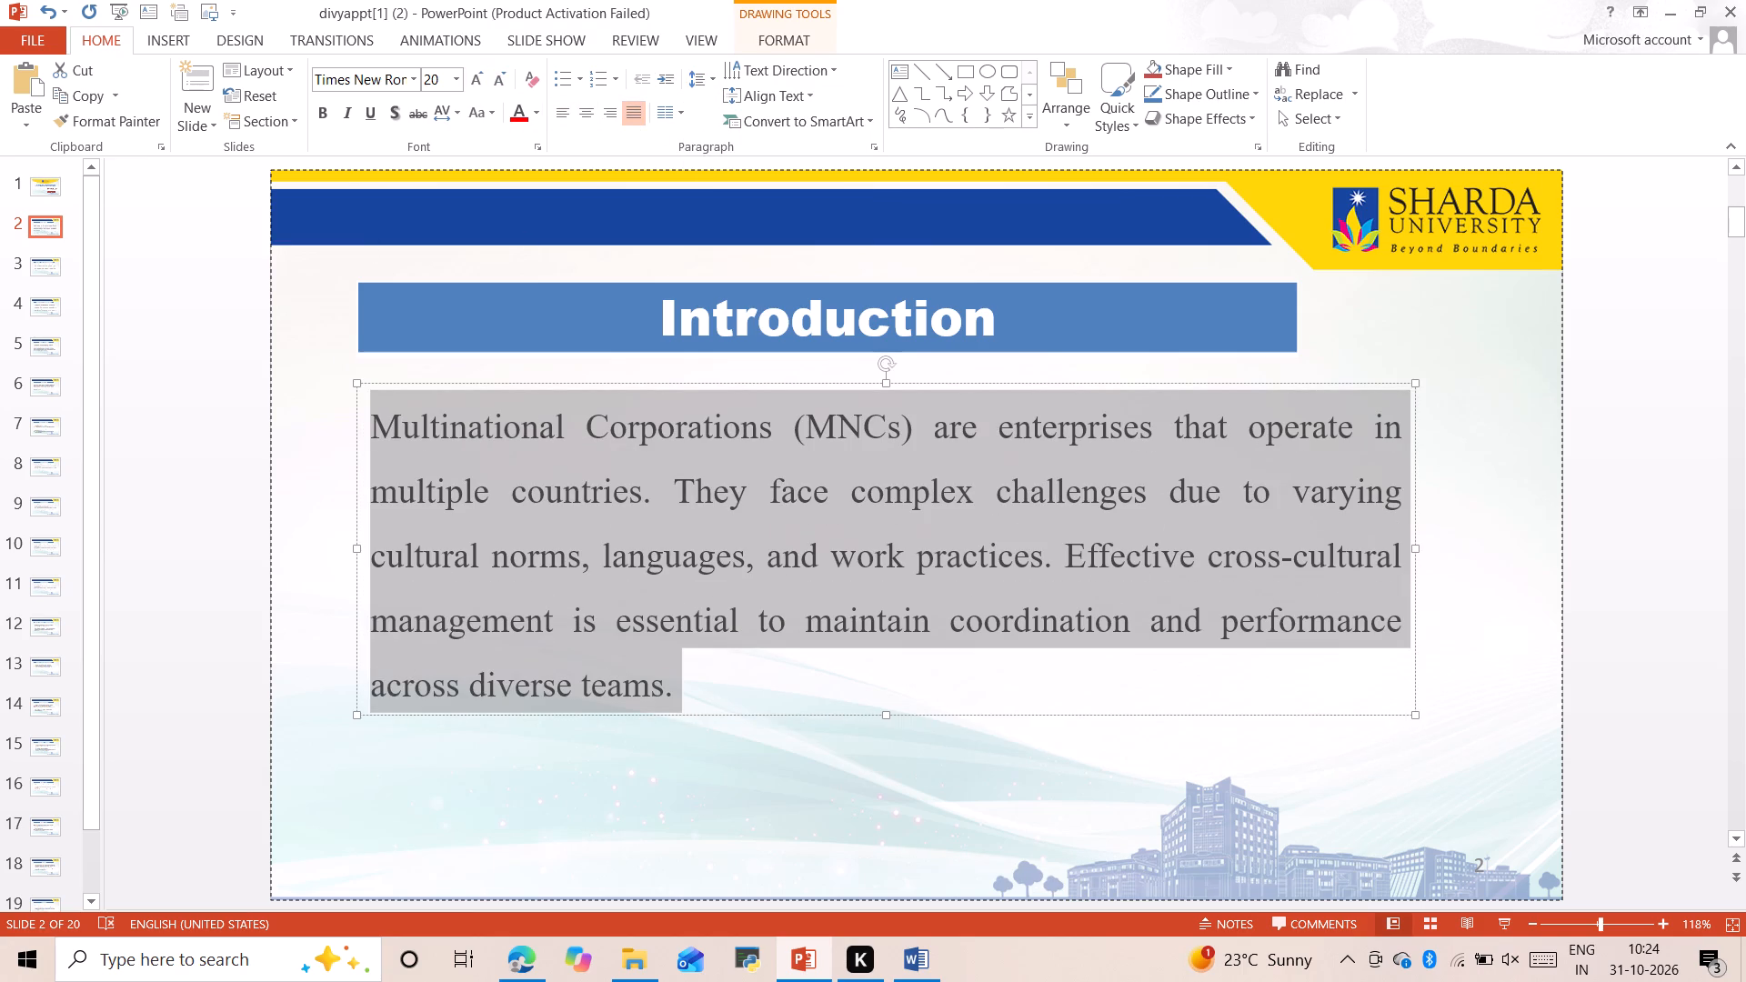
Format slide 5's Research Background paragraph with justified alignment, 20 pt text and 1.5 line spacing.
left_click(320, 403)
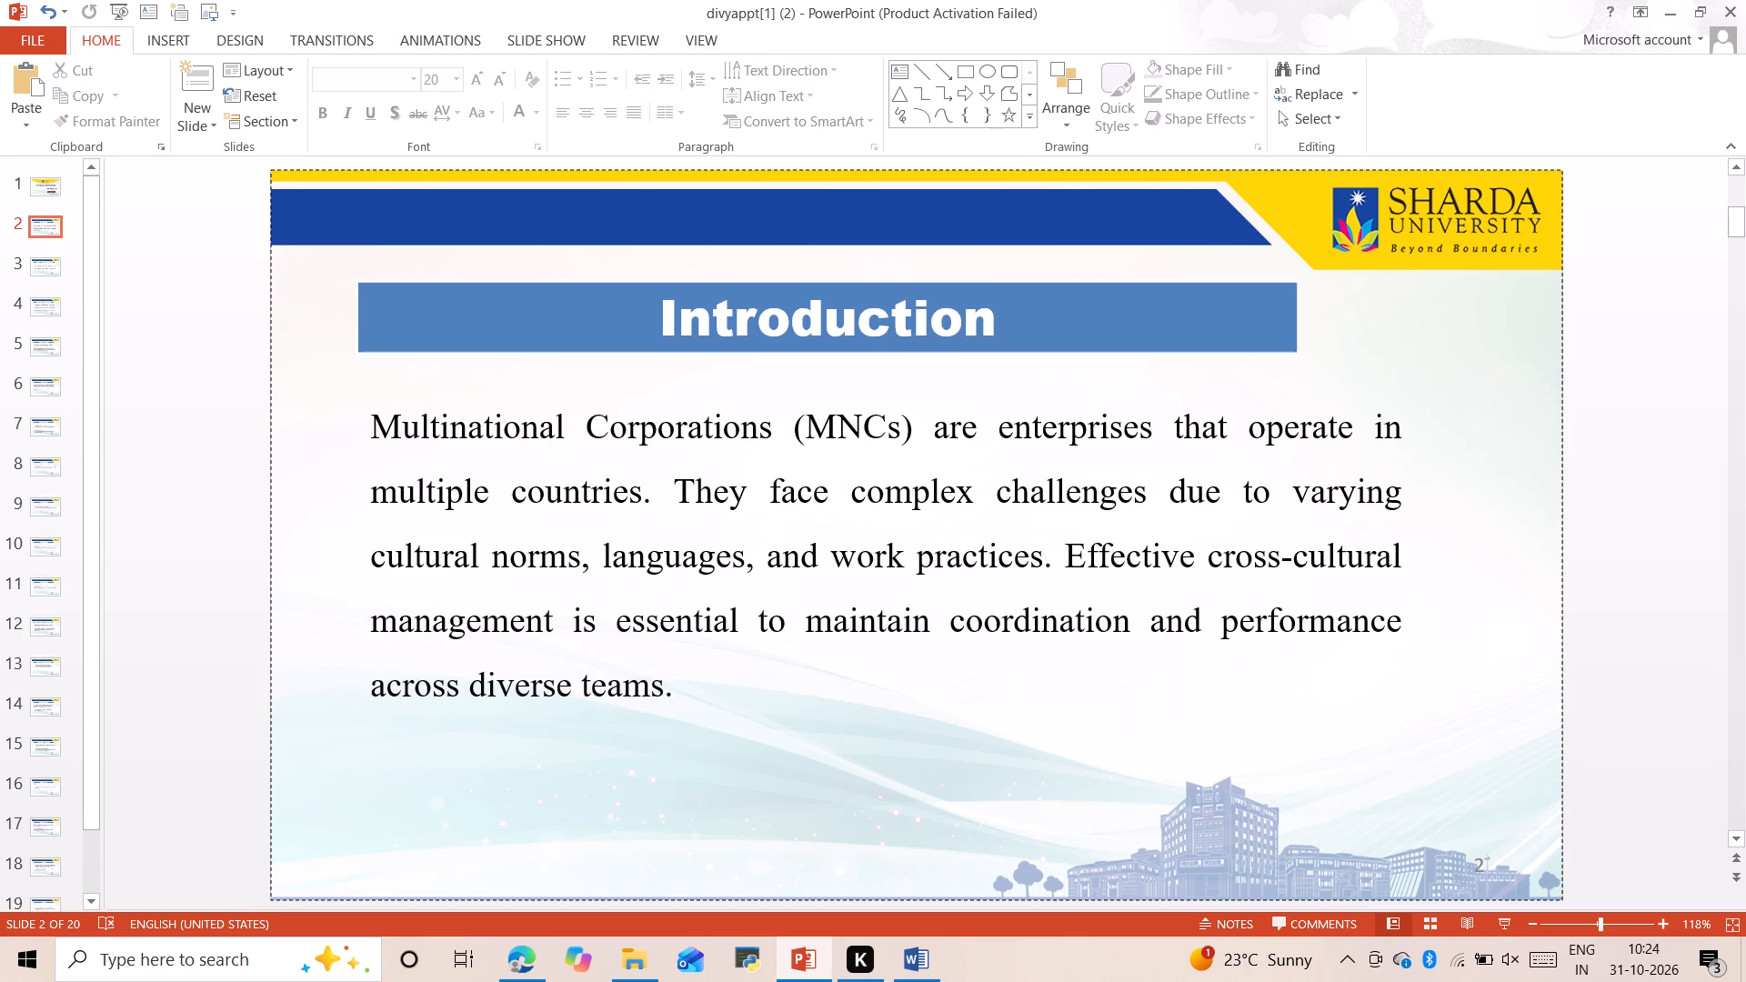
key("Down")
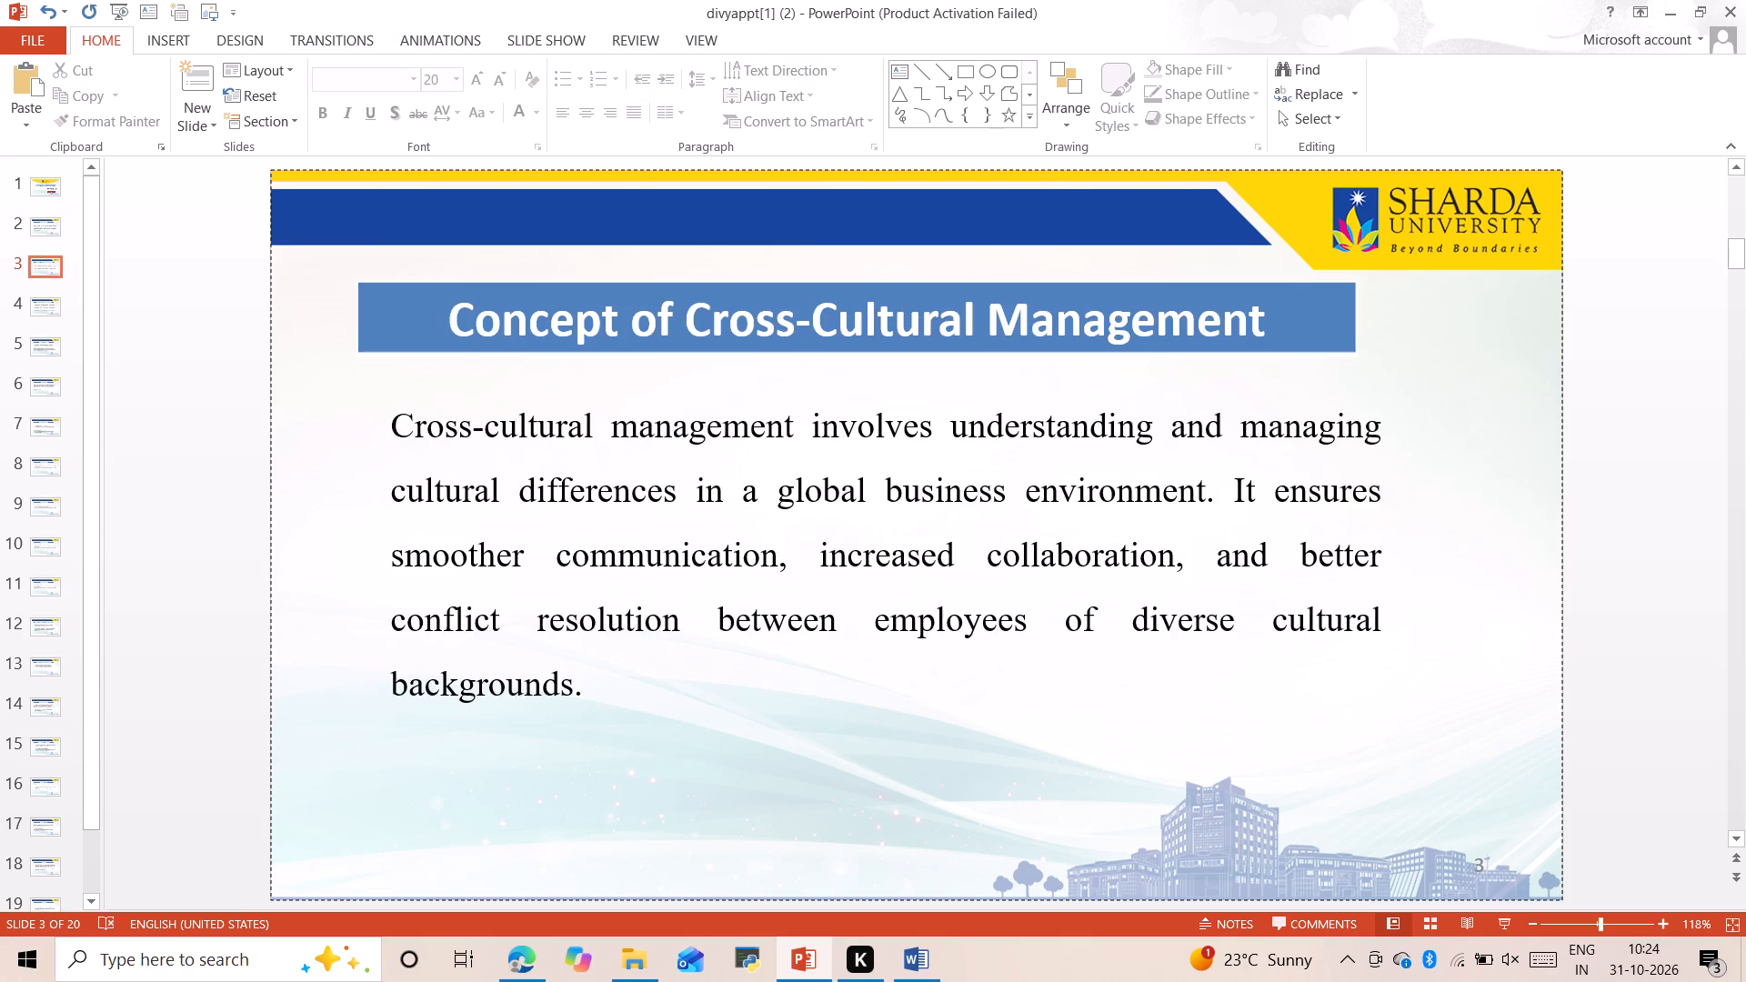
key("Down")
key("Down")
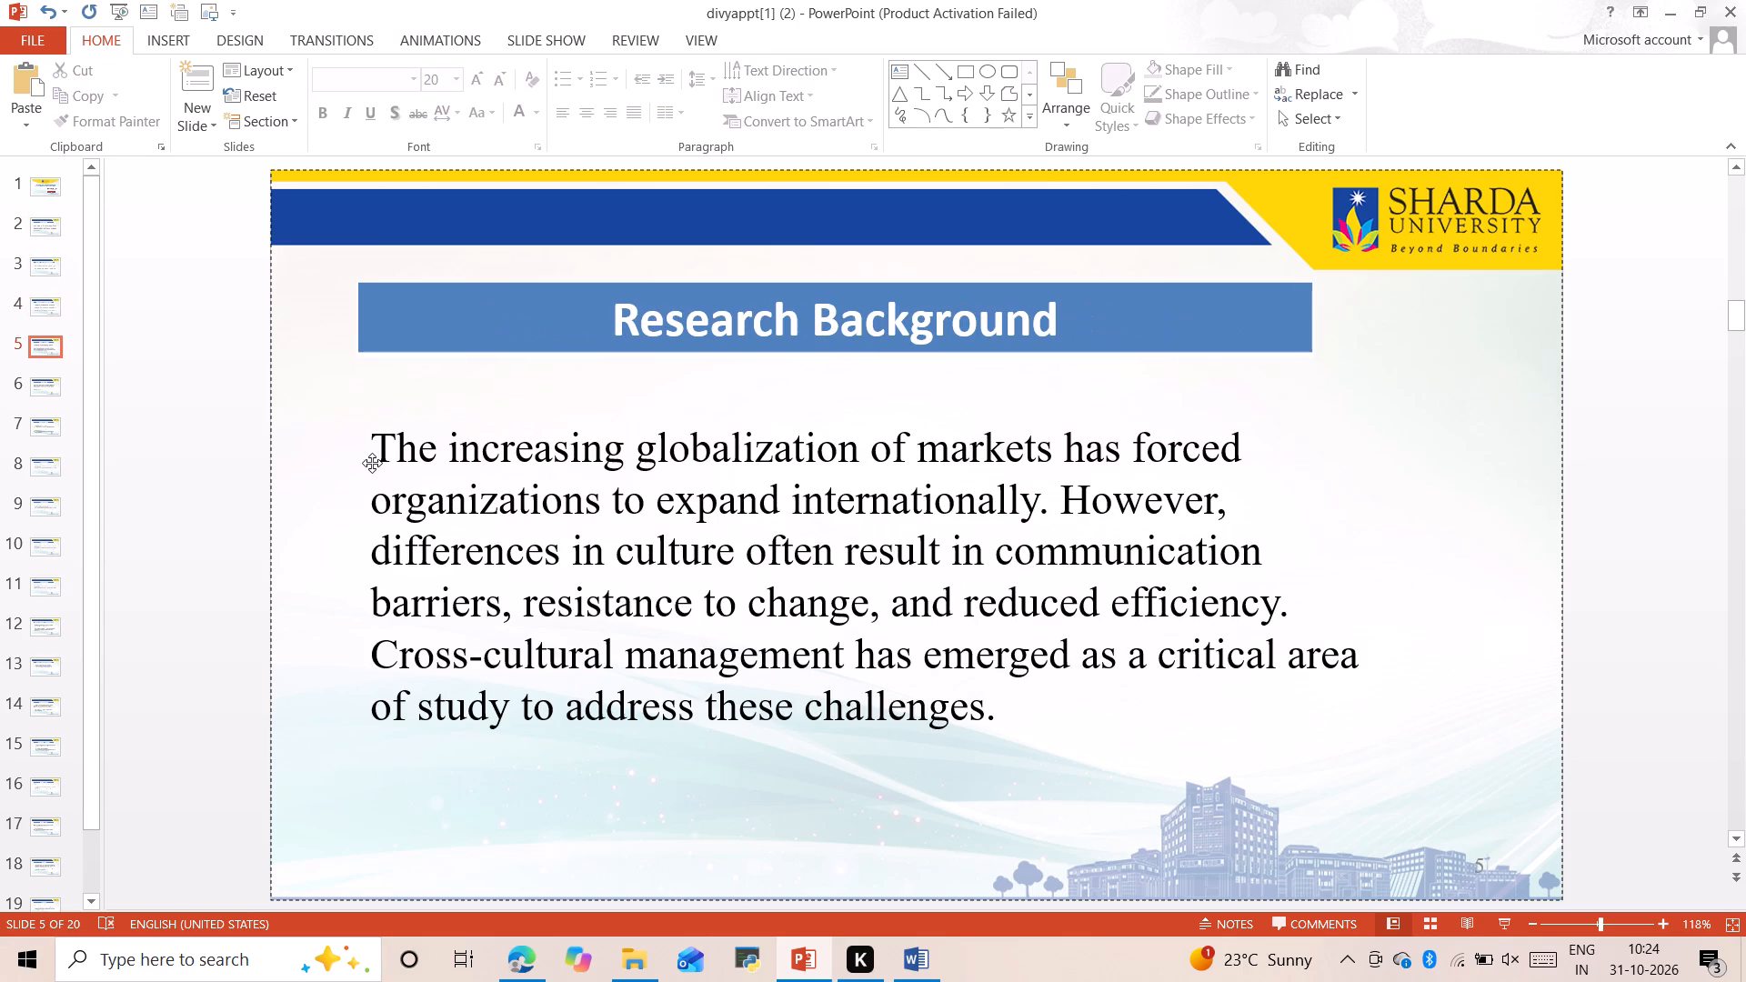
left_click(457, 481)
key("ctrl+a")
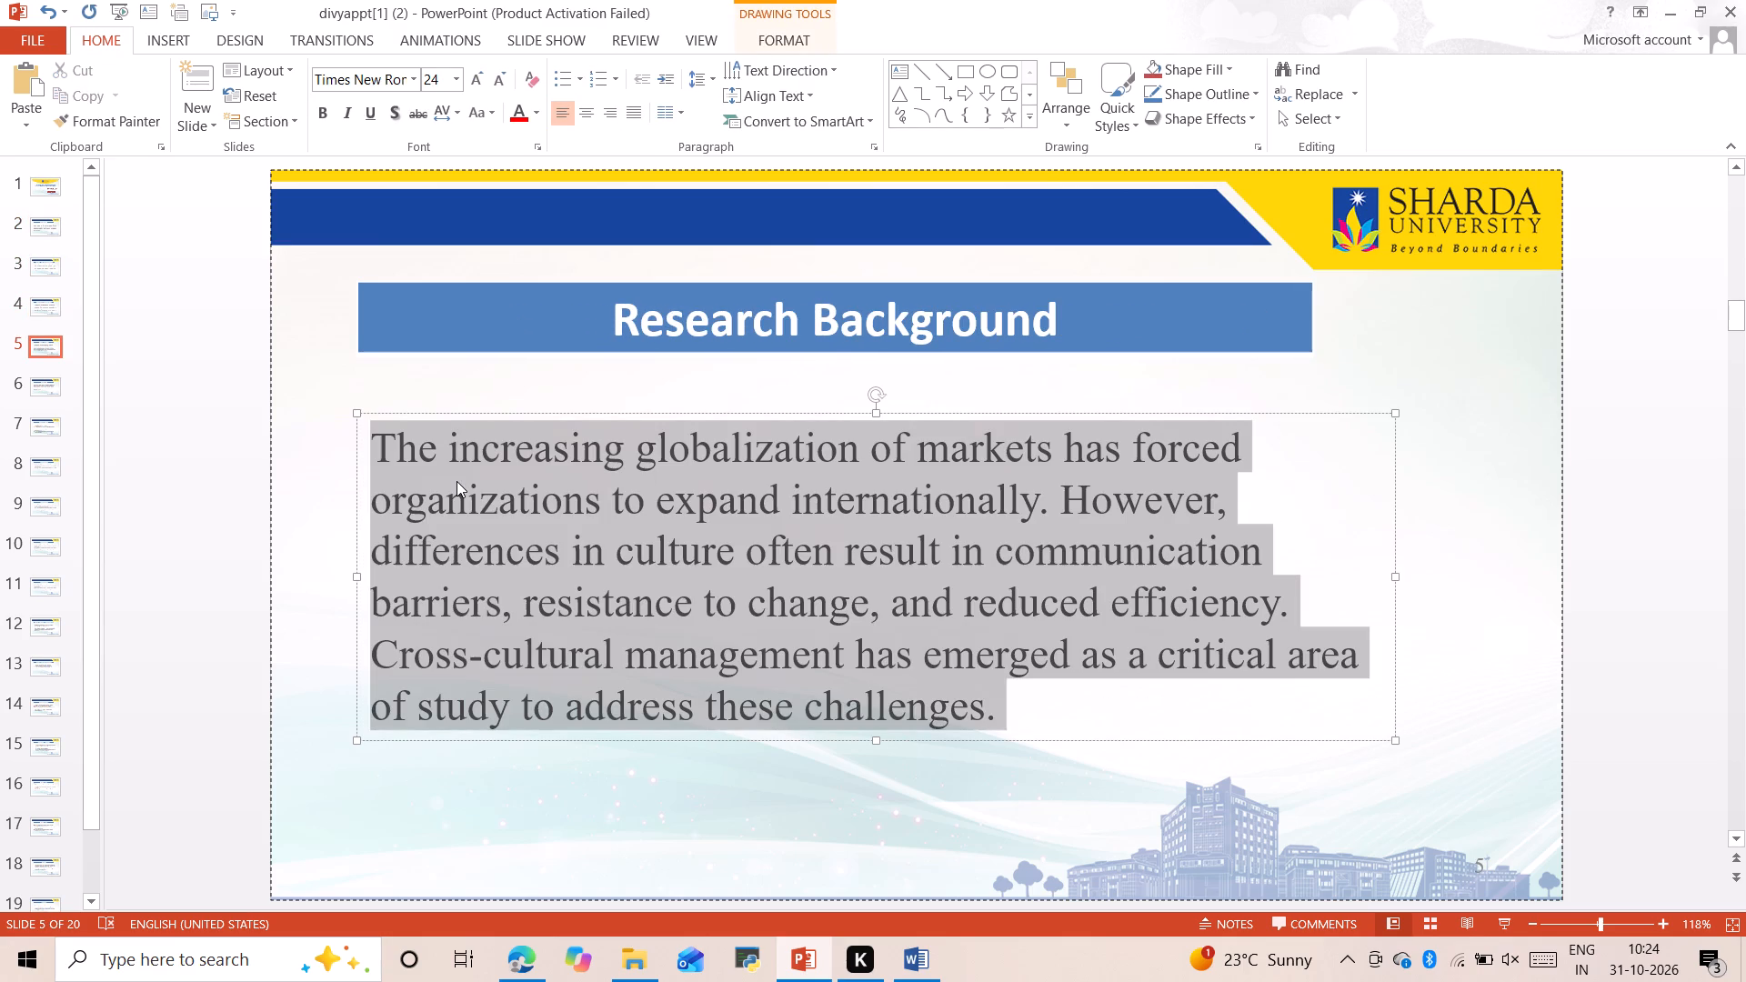
left_click(636, 118)
left_click(505, 79)
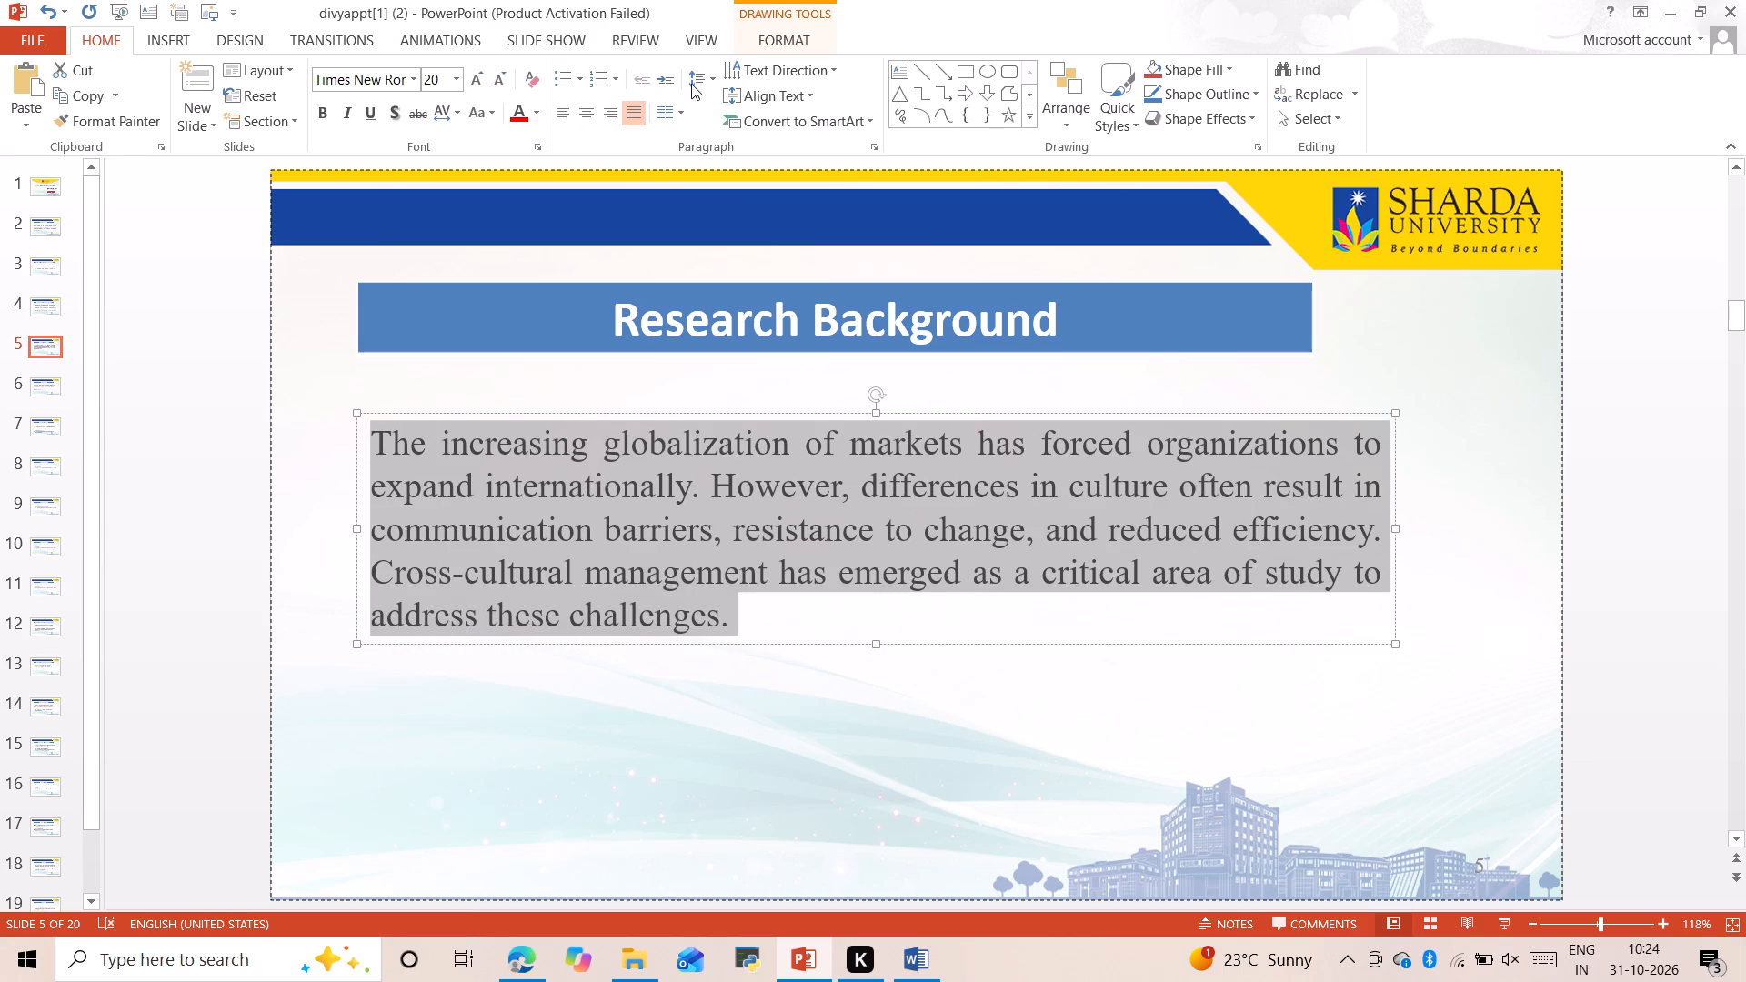
left_click(707, 84)
left_click(706, 140)
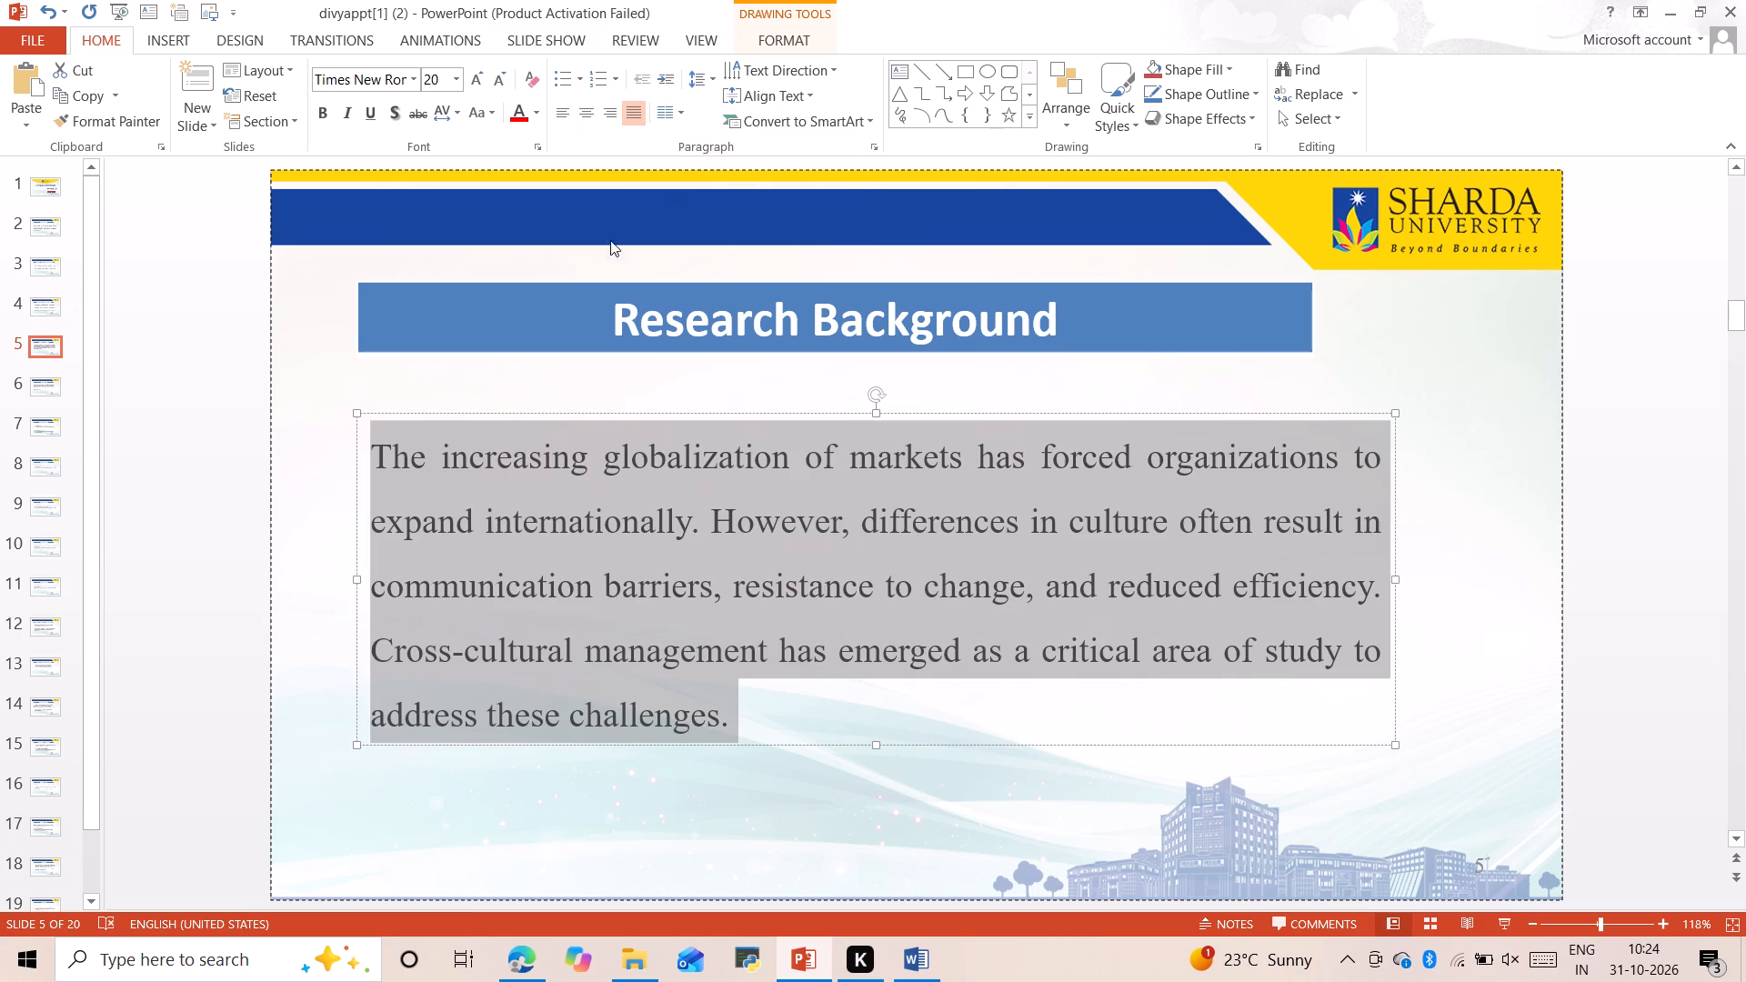
left_click(310, 476)
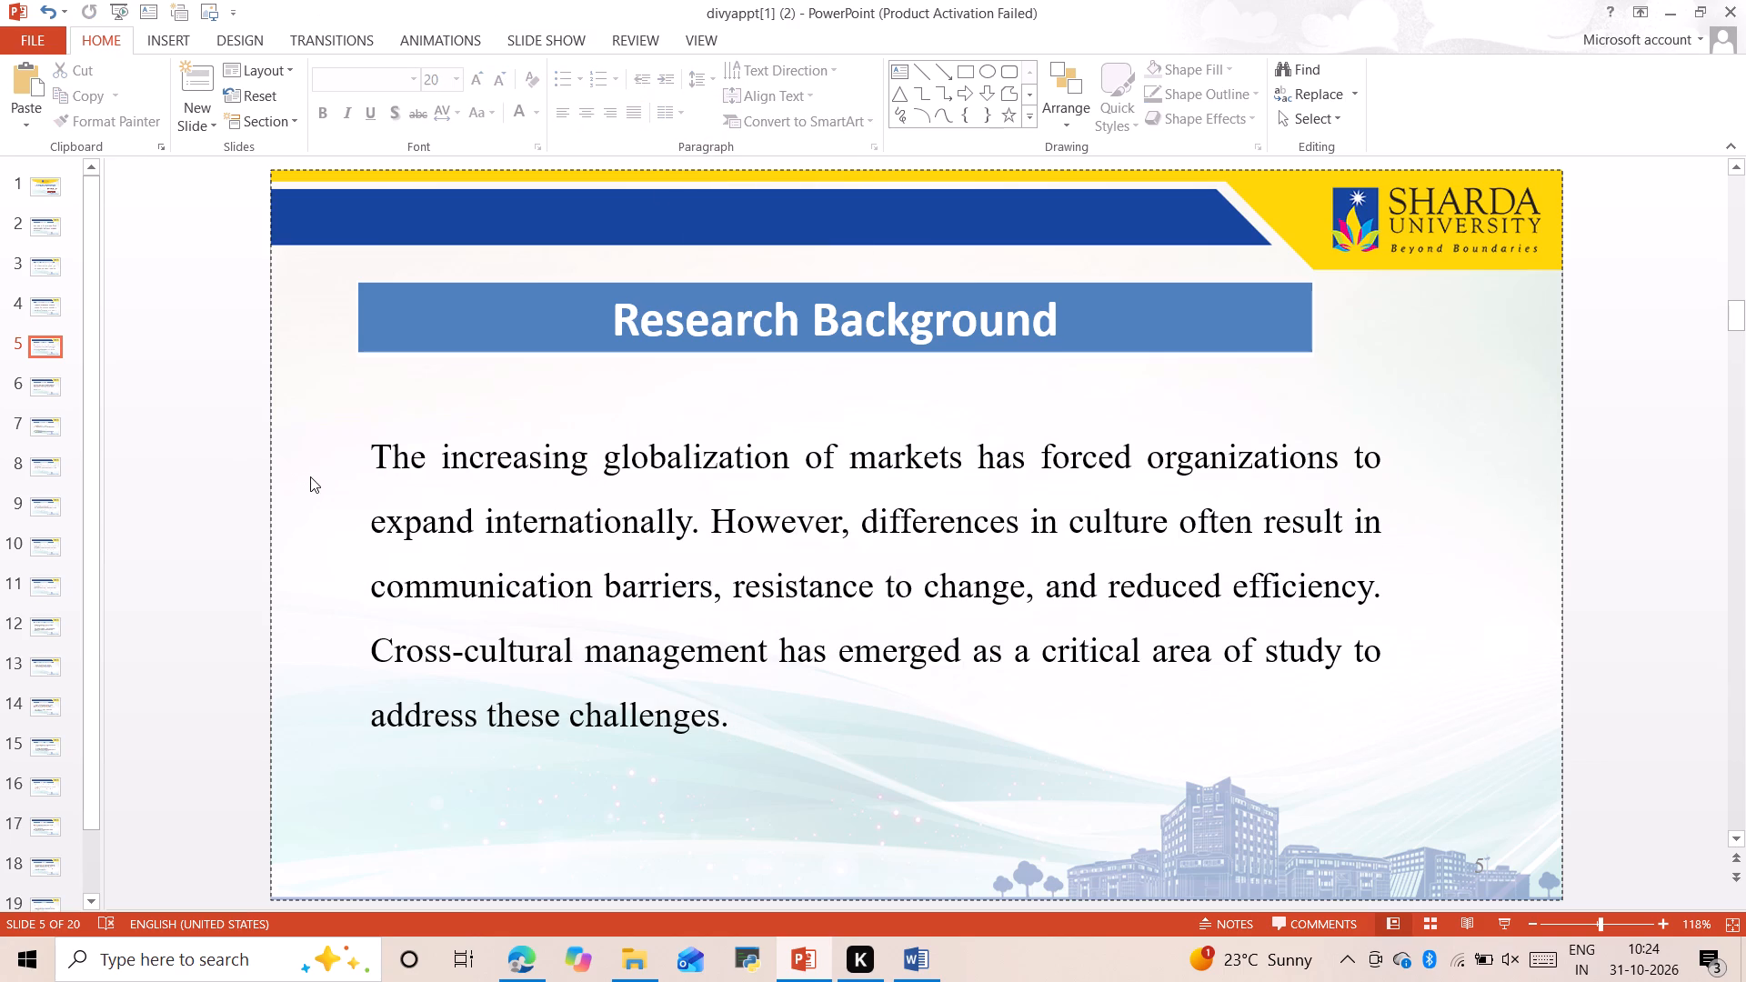
Format slide 6's Research Gap paragraph at 20 pt, justified, with 1.5 line spacing.
key("Down")
left_click(454, 463)
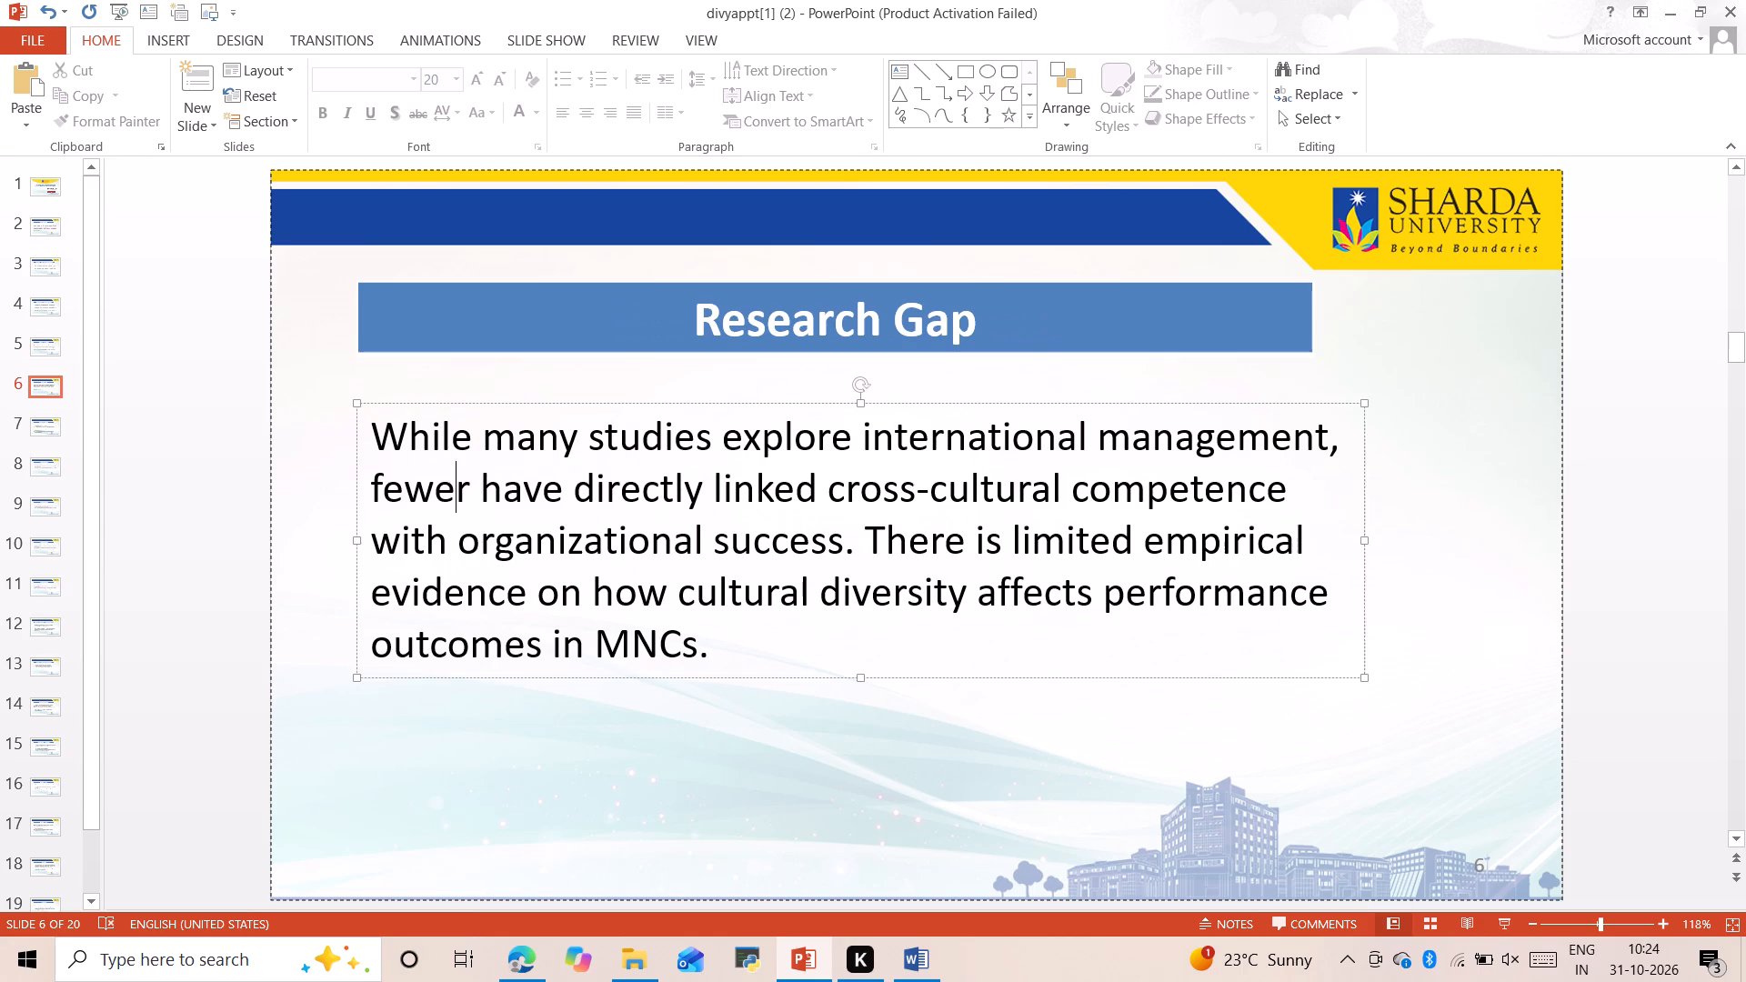
key("ctrl+a")
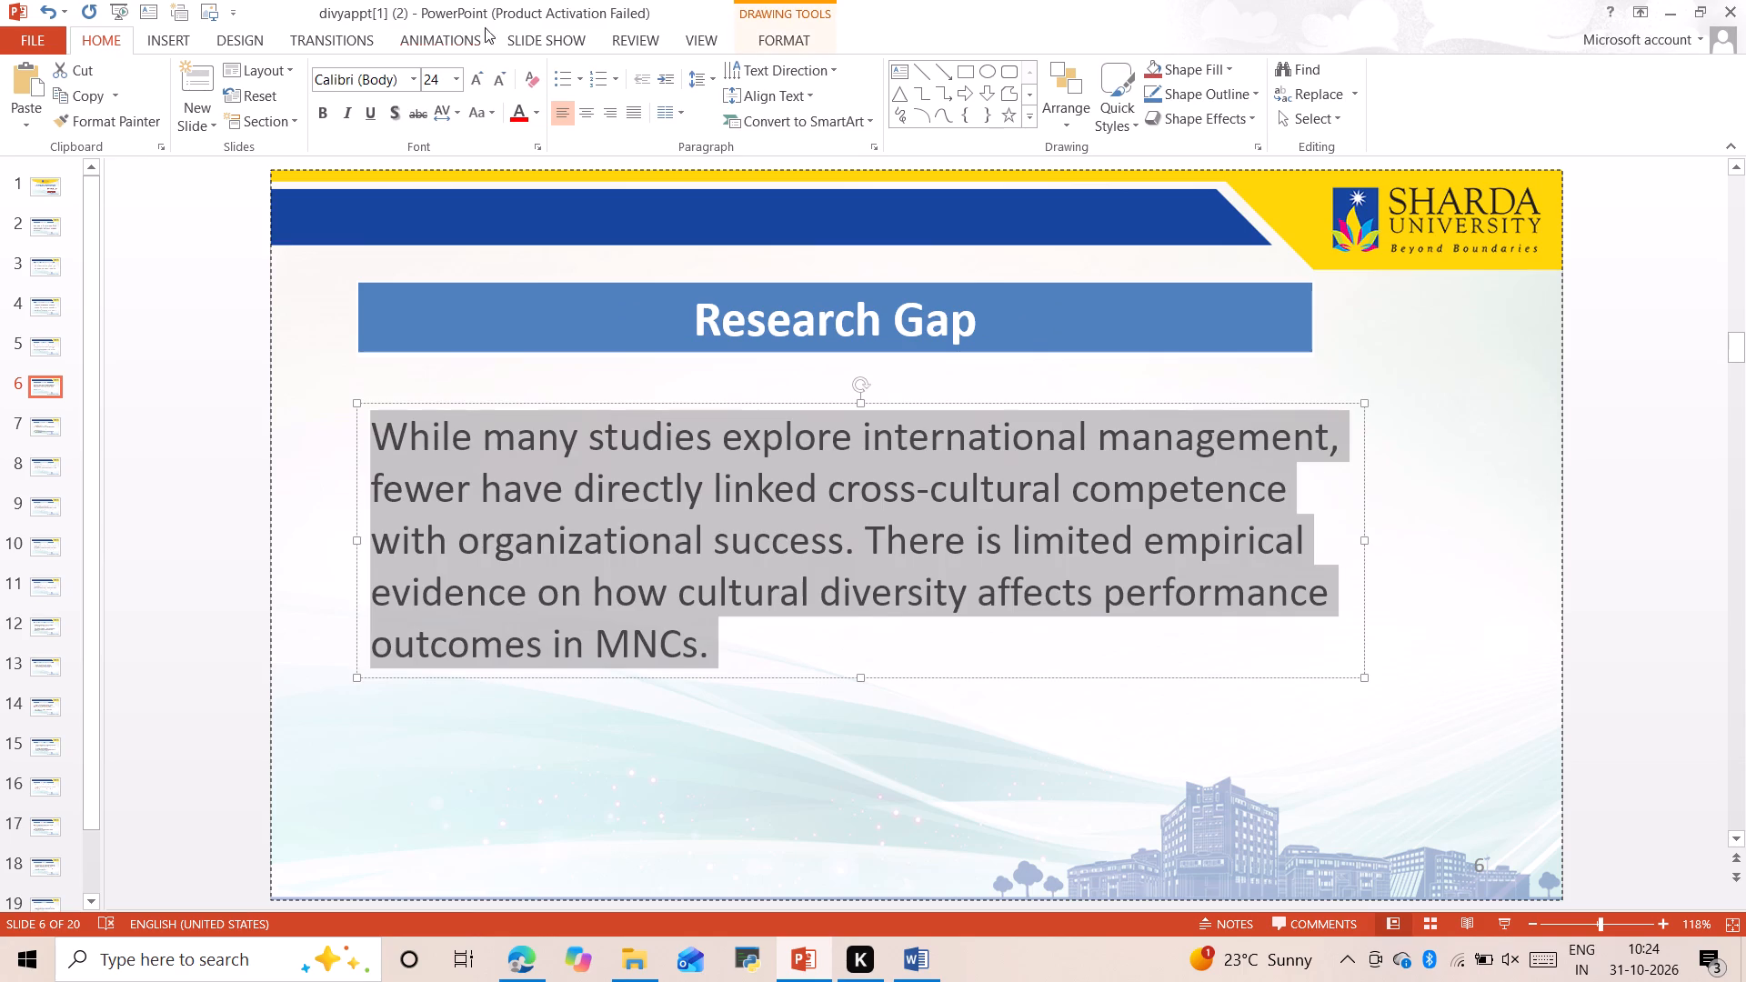
left_click(501, 75)
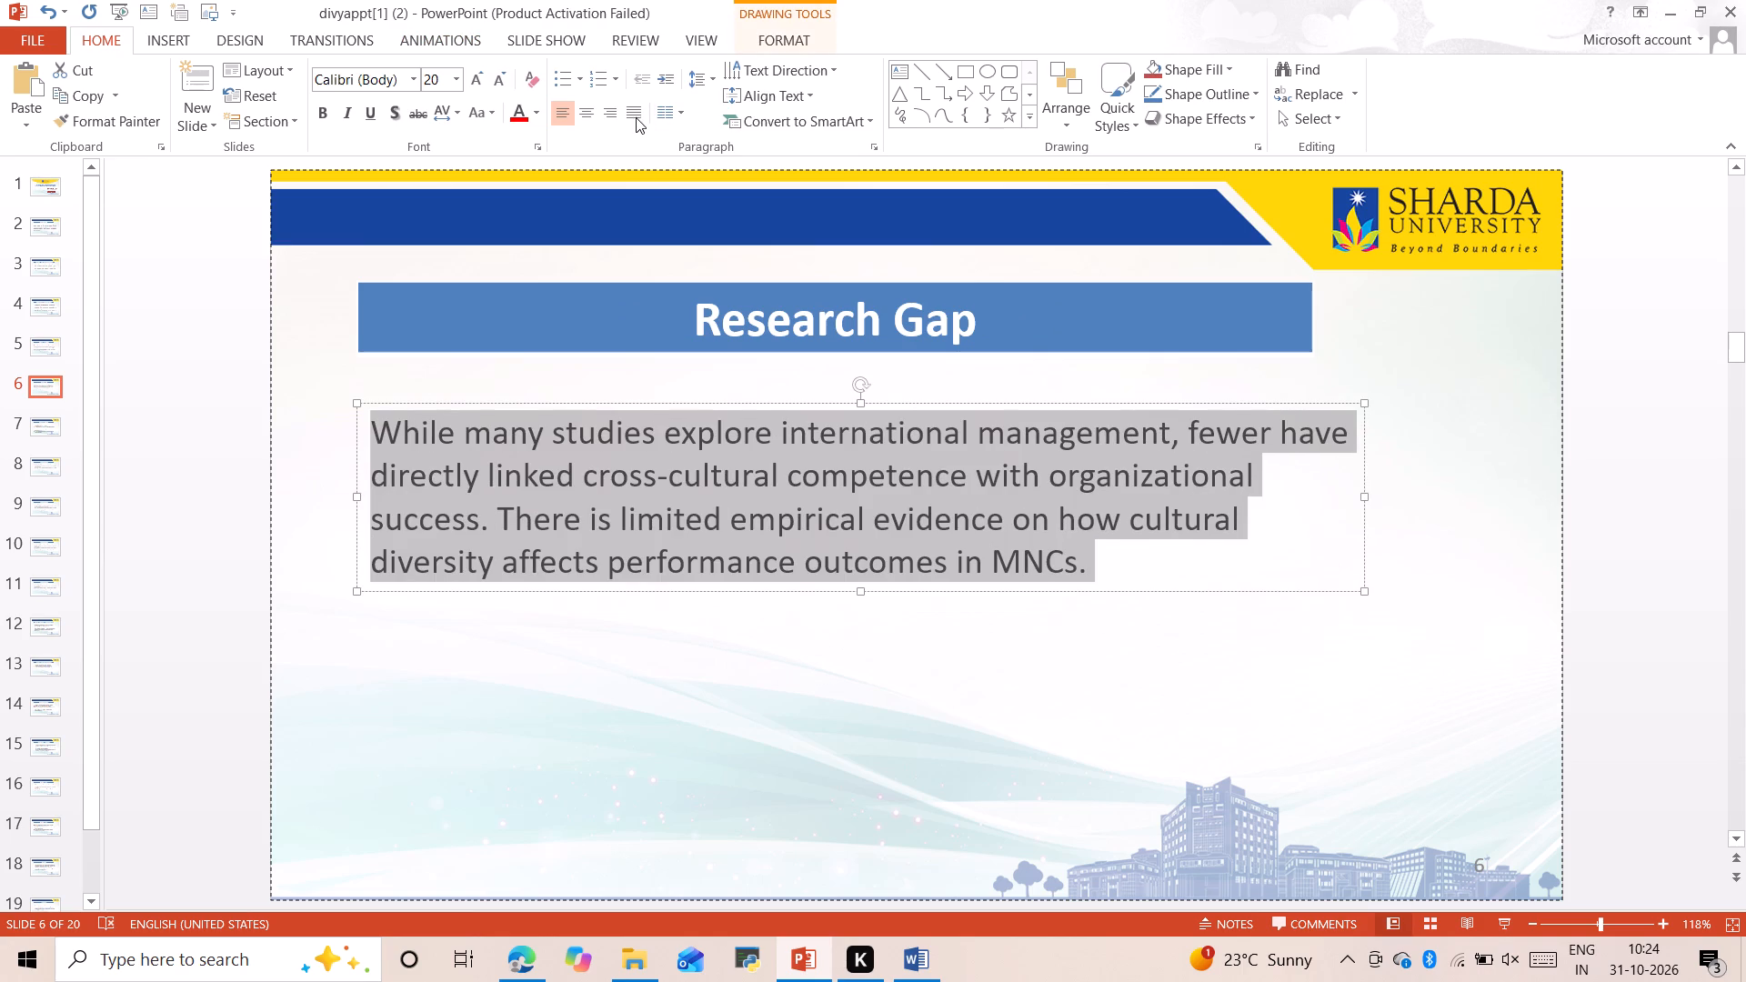
left_click(636, 118)
left_click(713, 75)
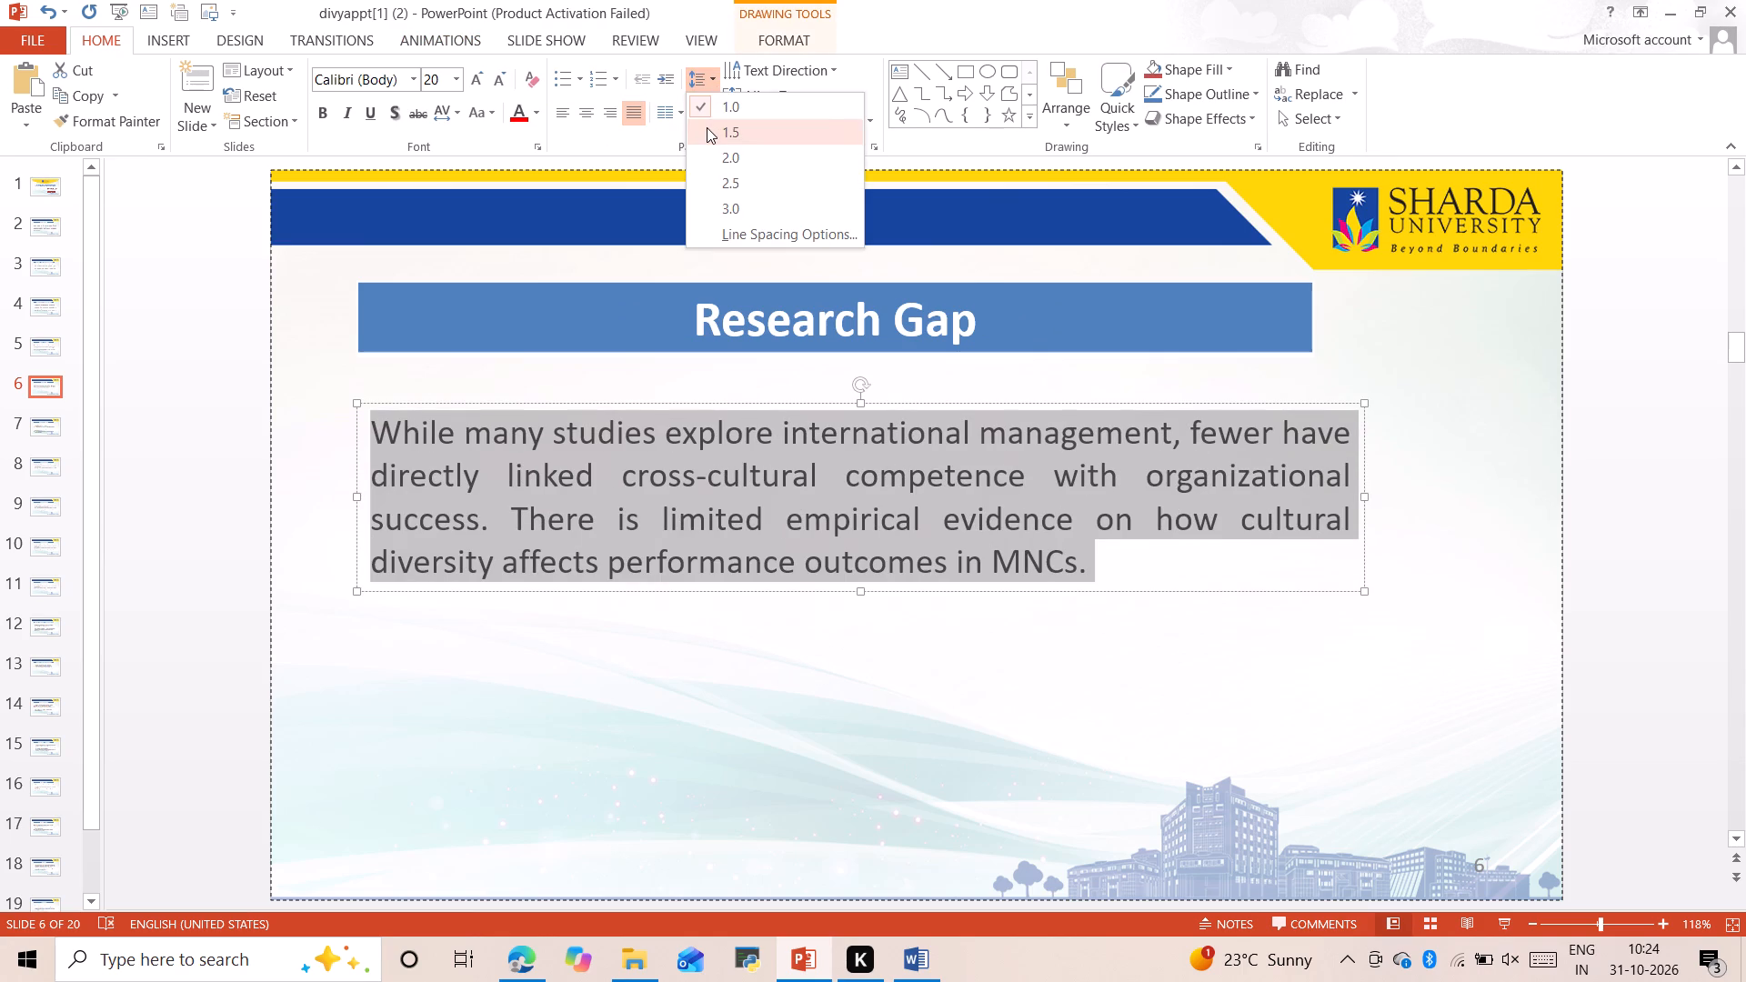
left_click(707, 127)
left_click(319, 449)
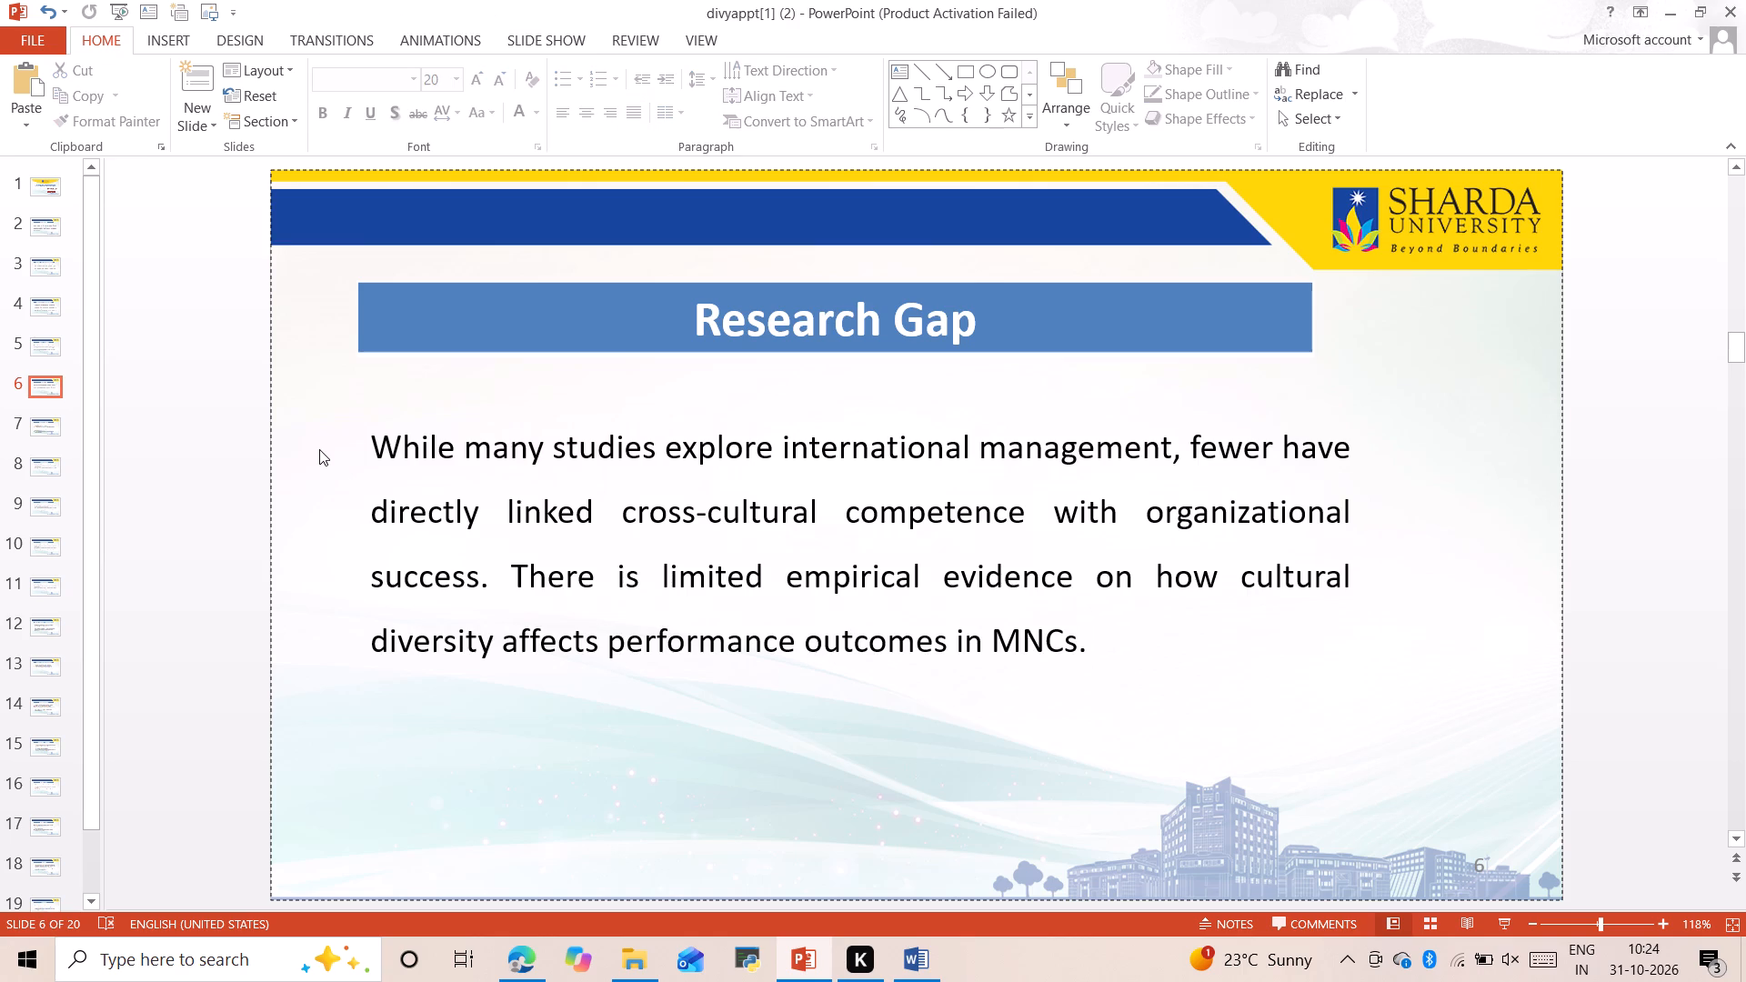
Format slide 7's numbered Research Objectives at 20 pt, justified, with 1.5 line spacing.
key("Down")
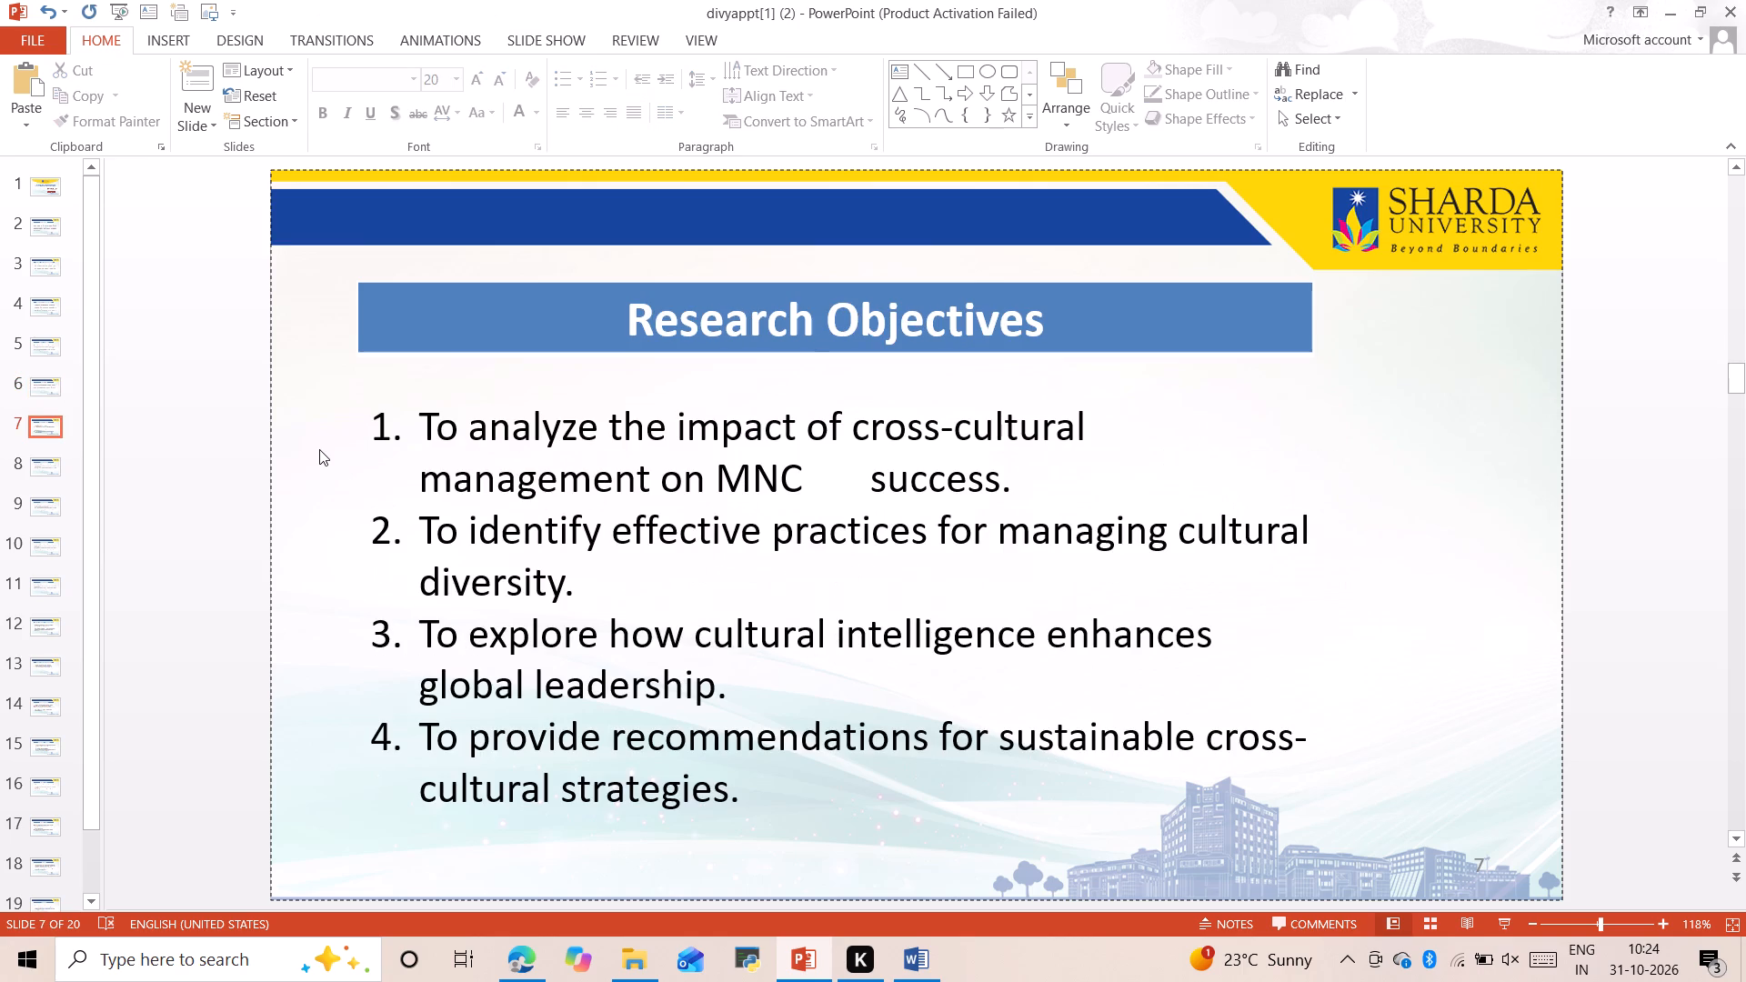
left_click(422, 484)
key("ctrl+a")
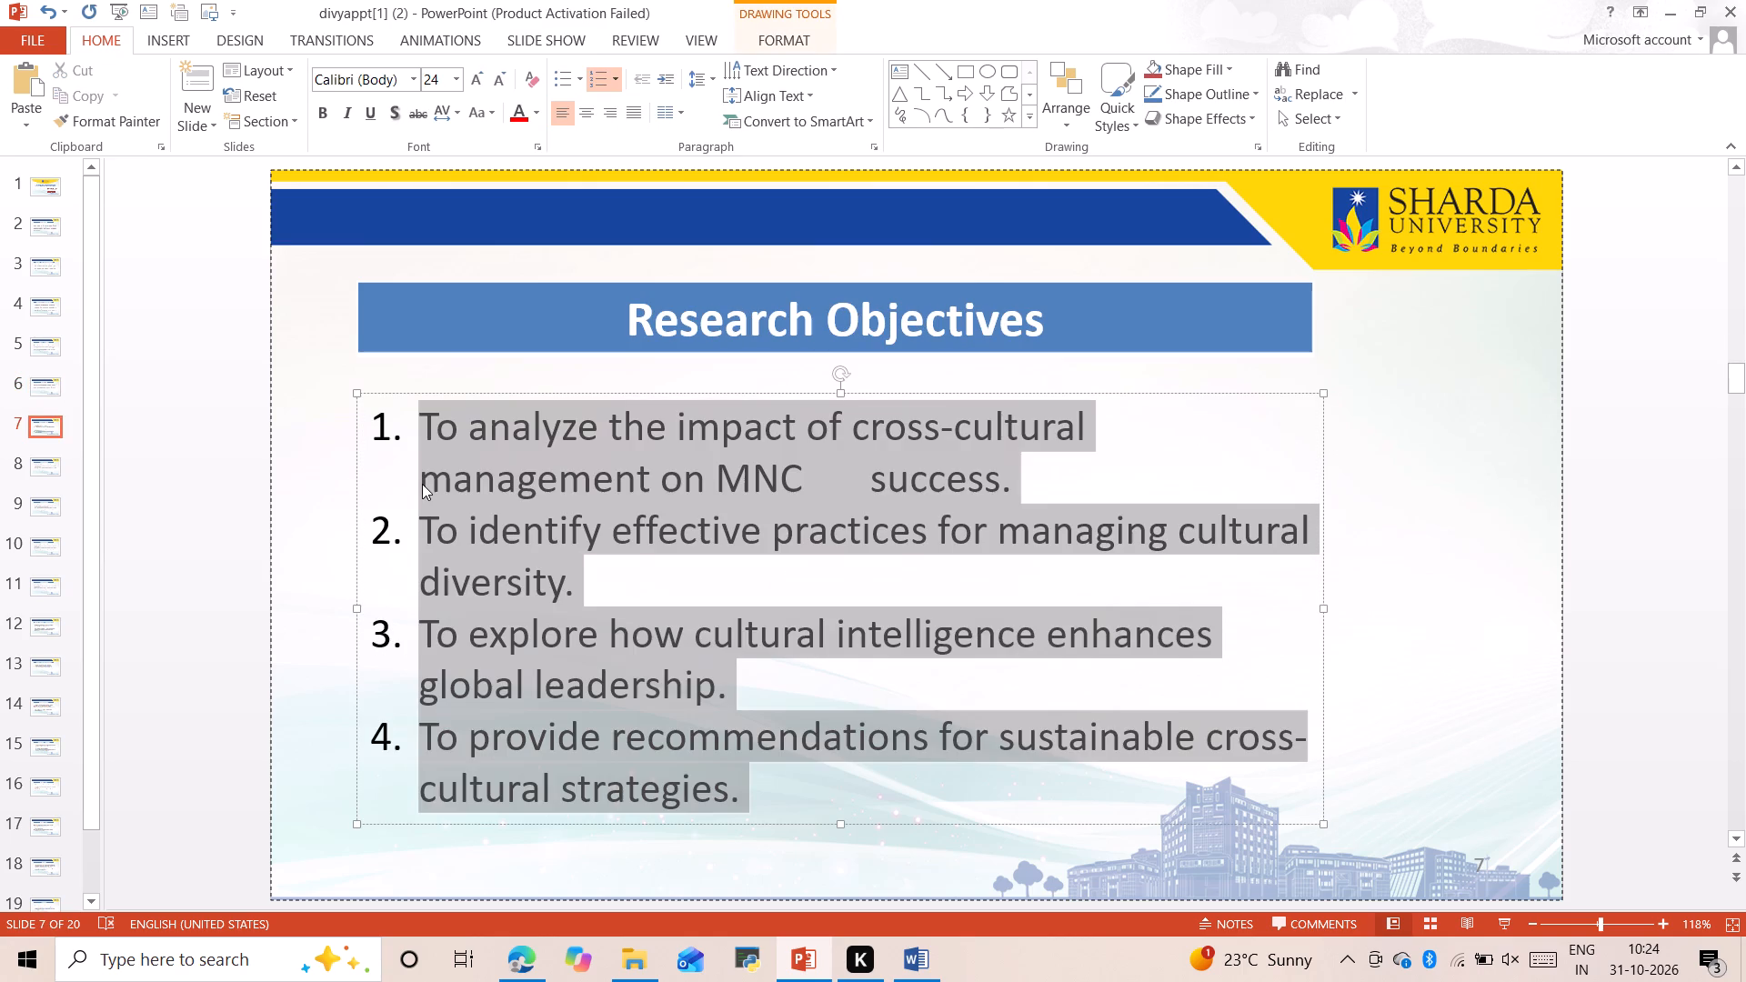
left_click(500, 71)
left_click(637, 108)
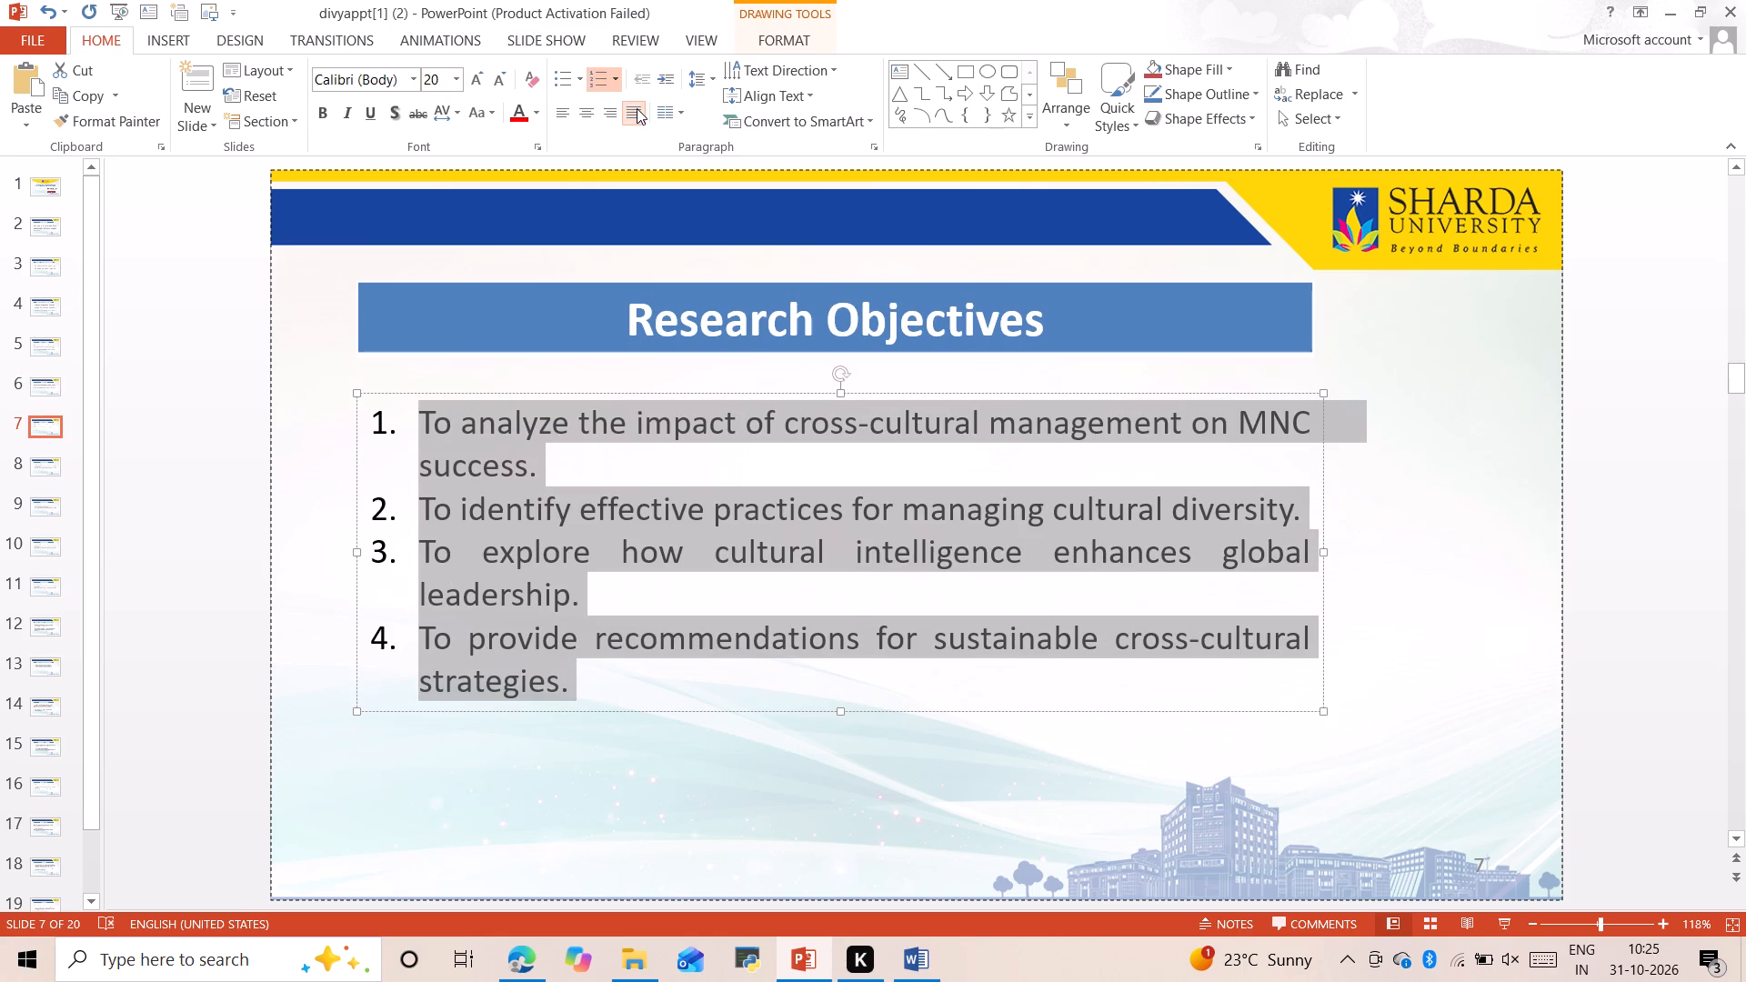
left_click(698, 84)
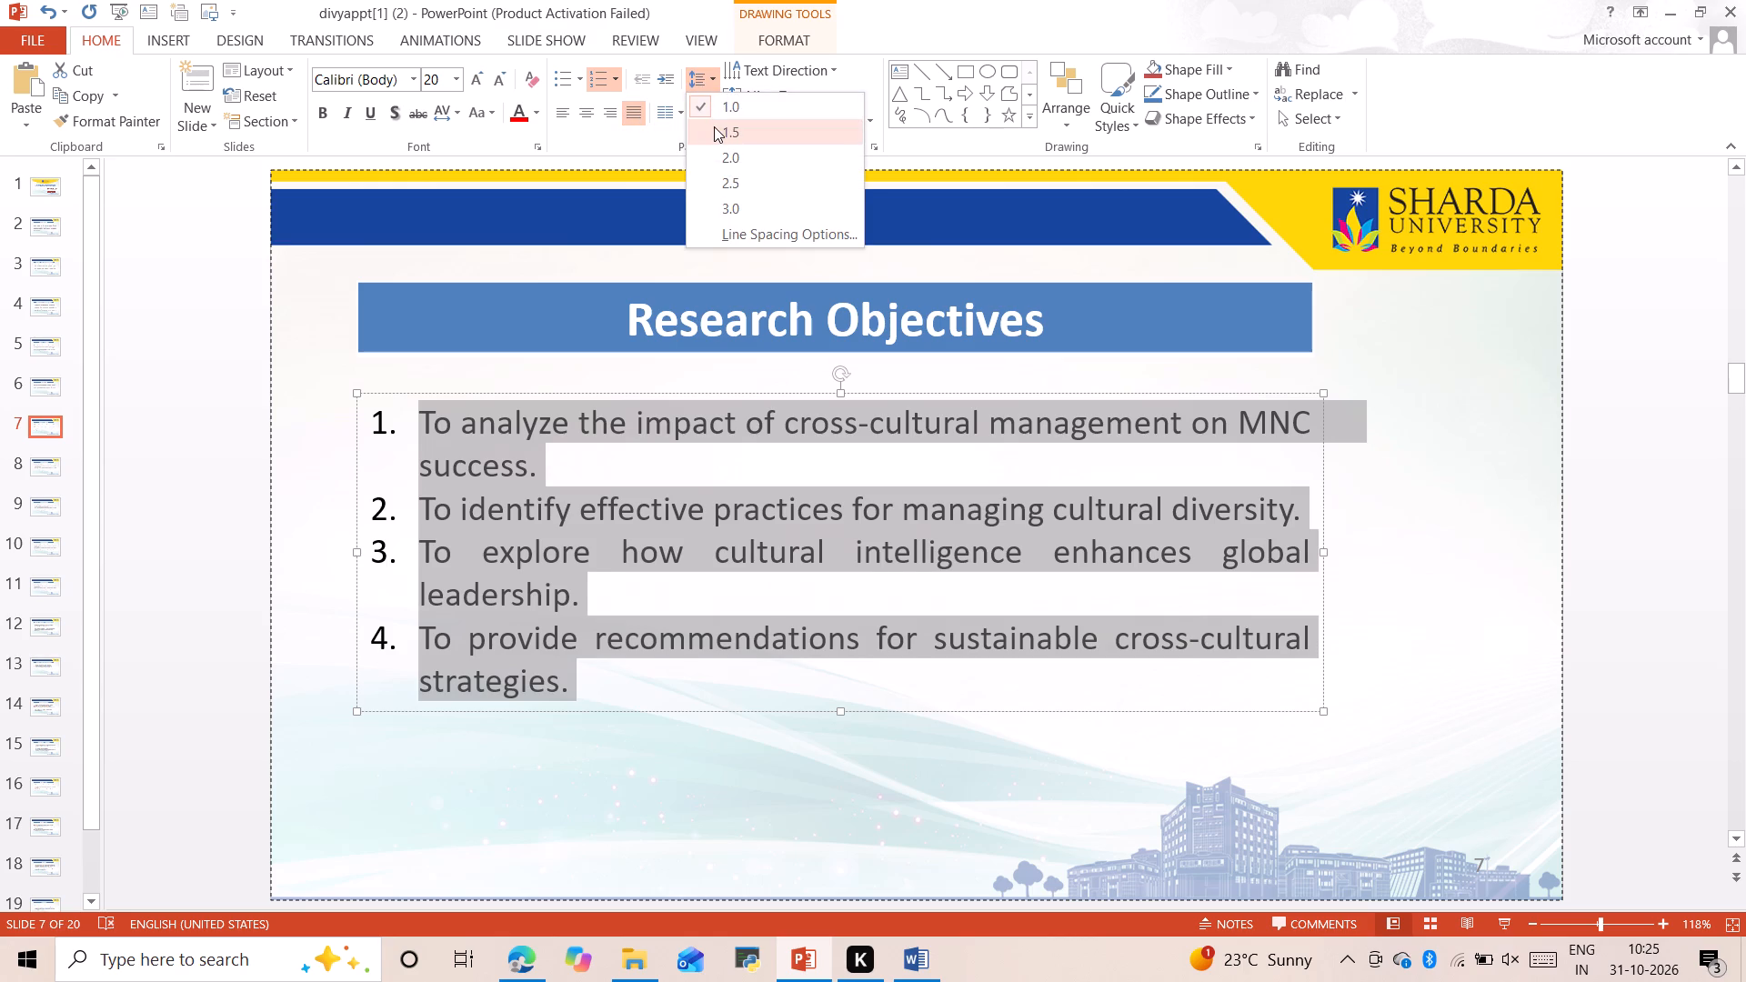
left_click(714, 128)
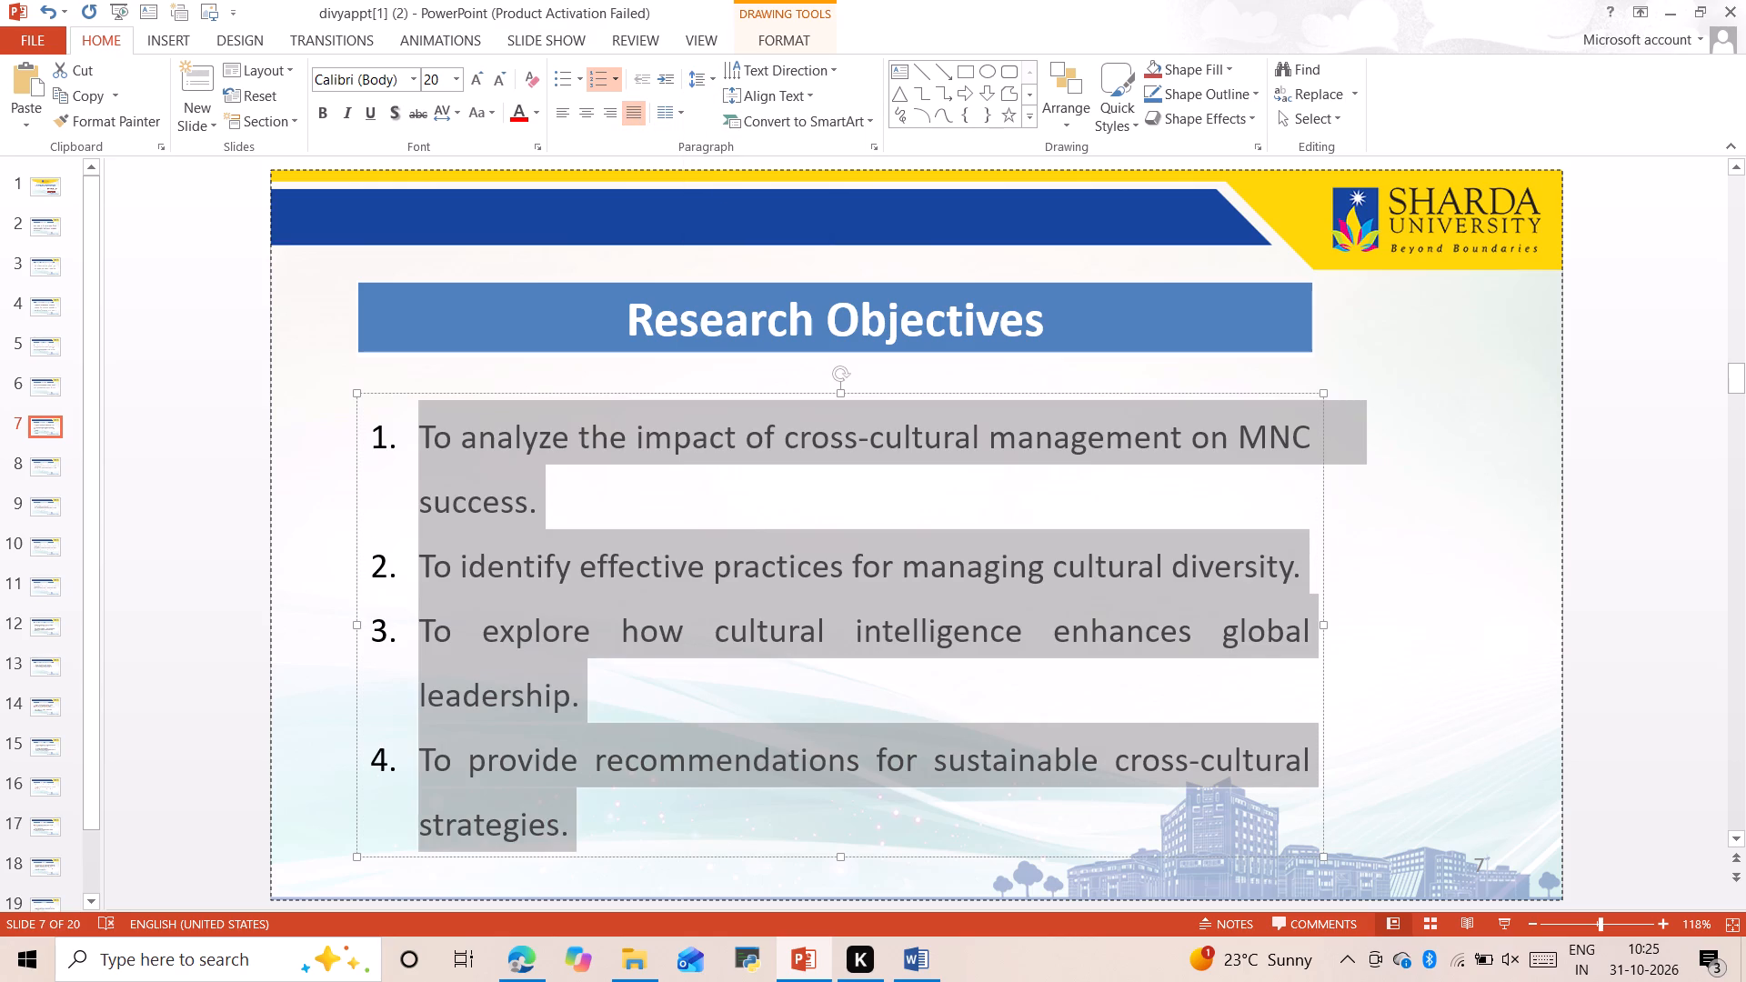
left_click(334, 360)
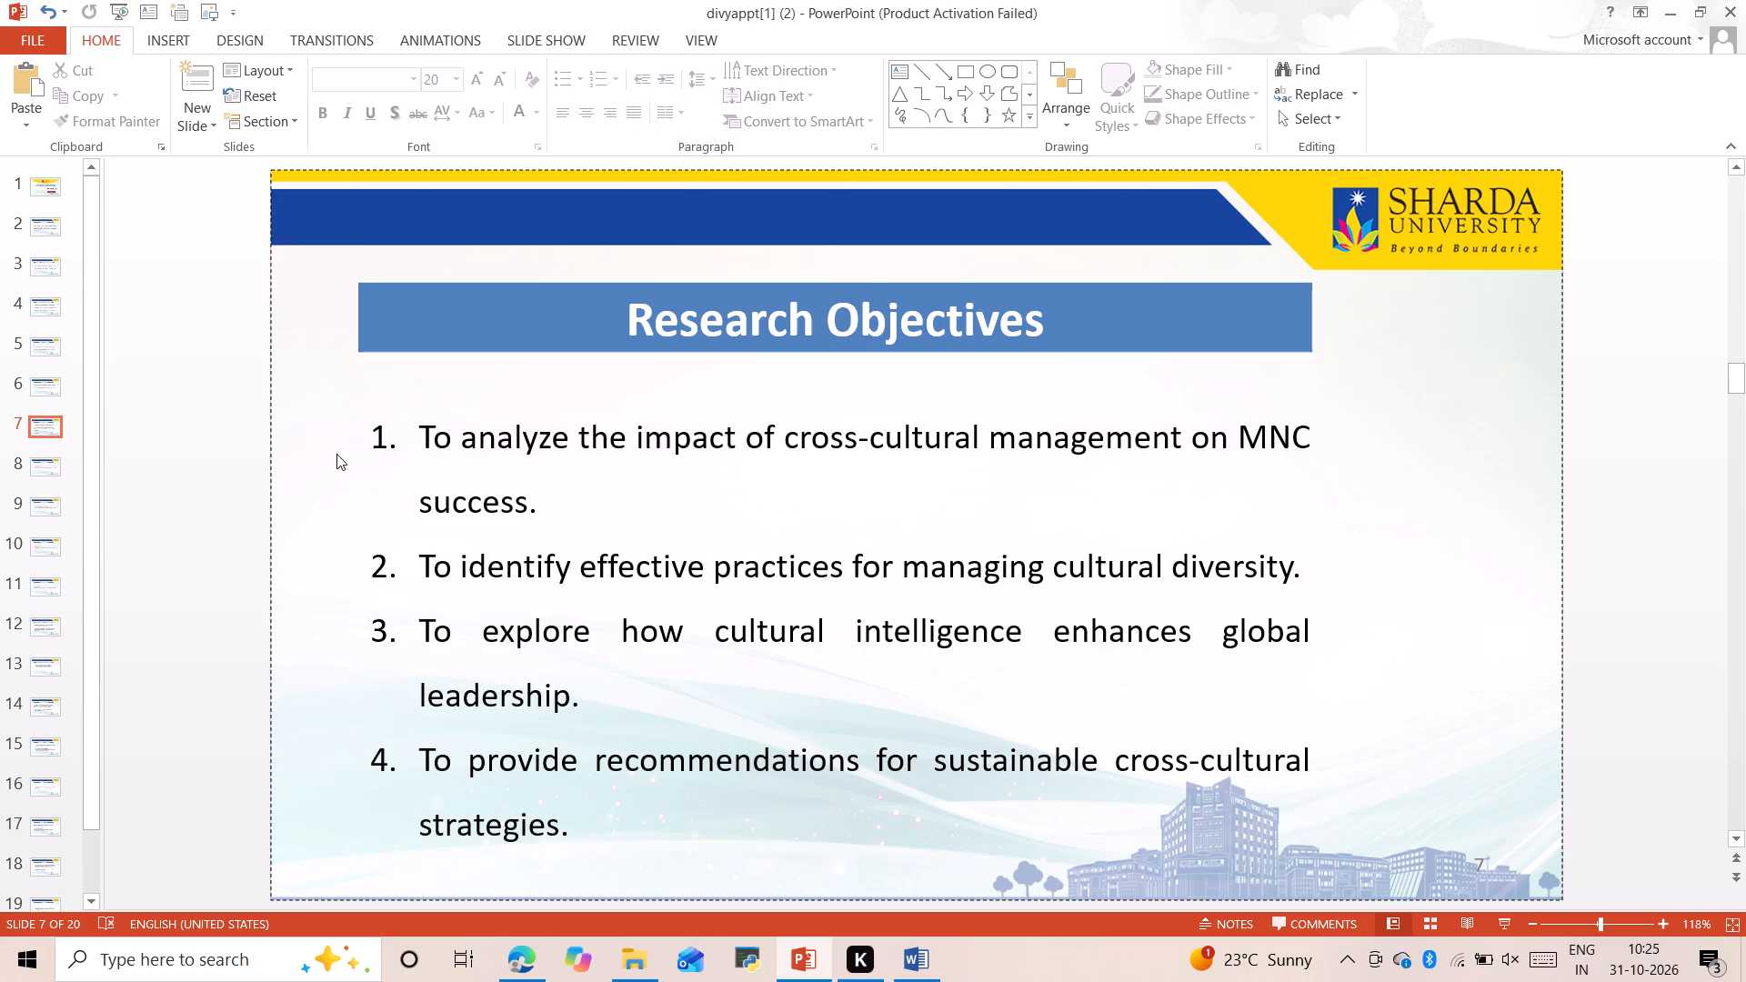
Format slide 12's hypothesis and conceptual model bullets in Times New Roman 20 pt, justified, with 1.5 line spacing.
key("Down")
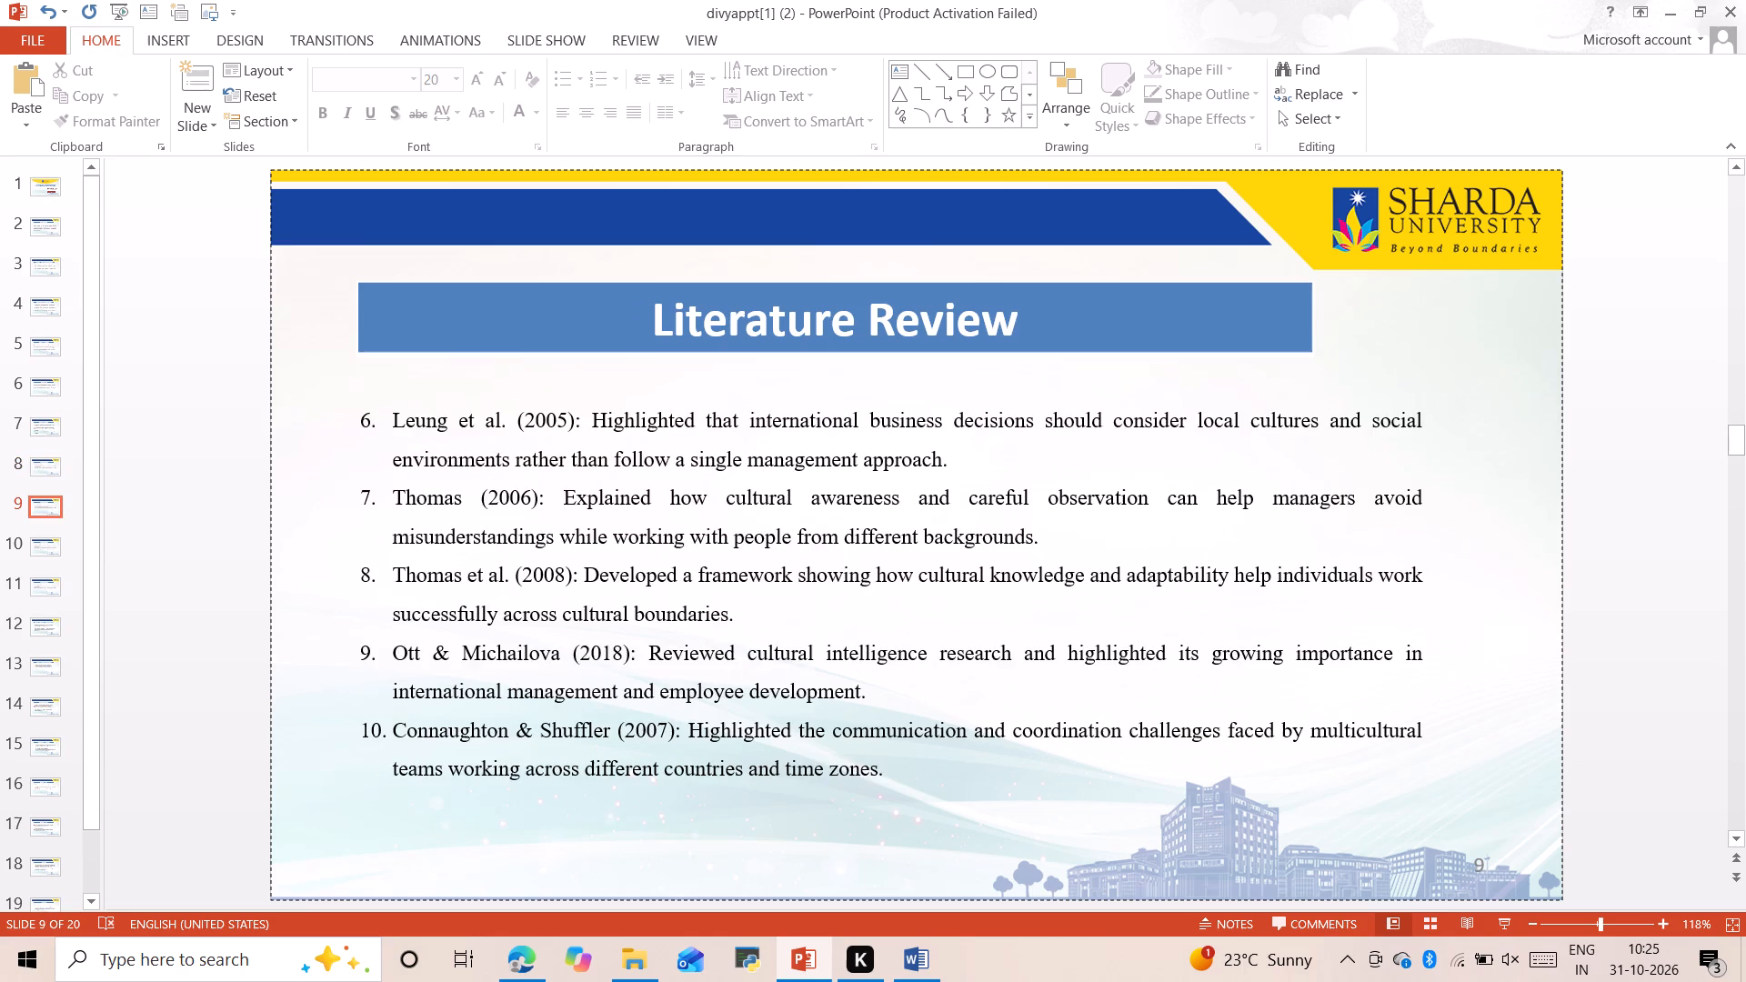
key("Down")
key("Down")
key("Down")
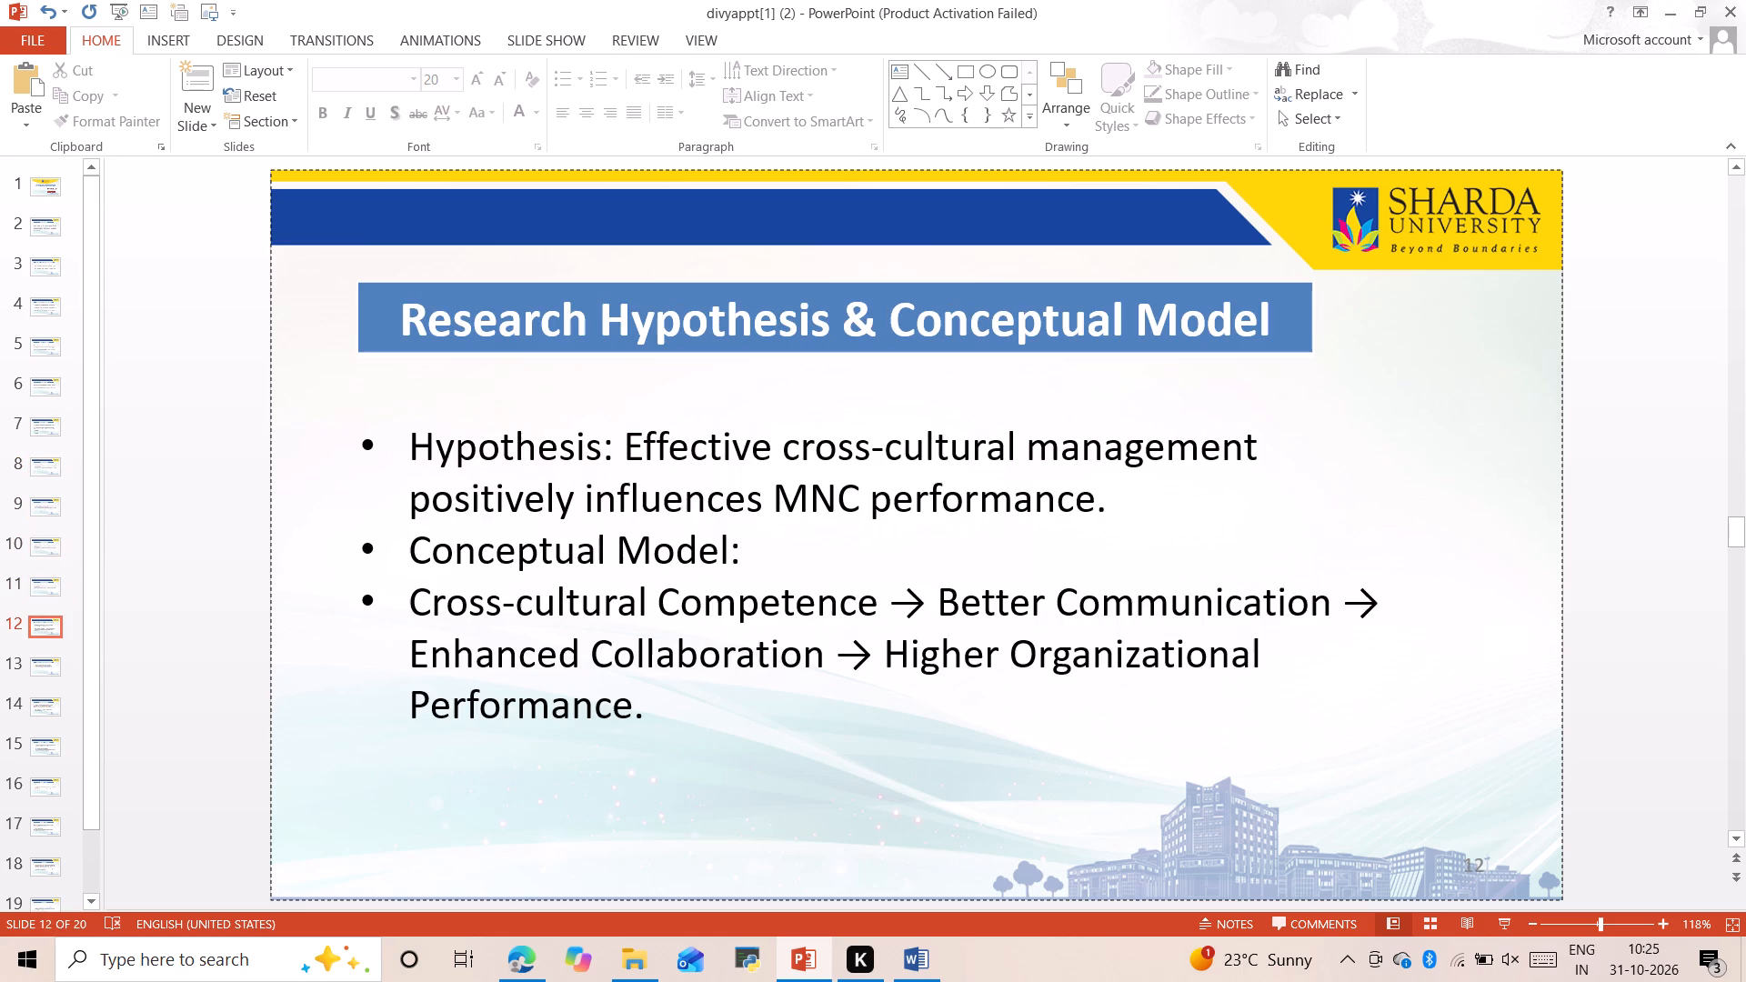
left_click(445, 496)
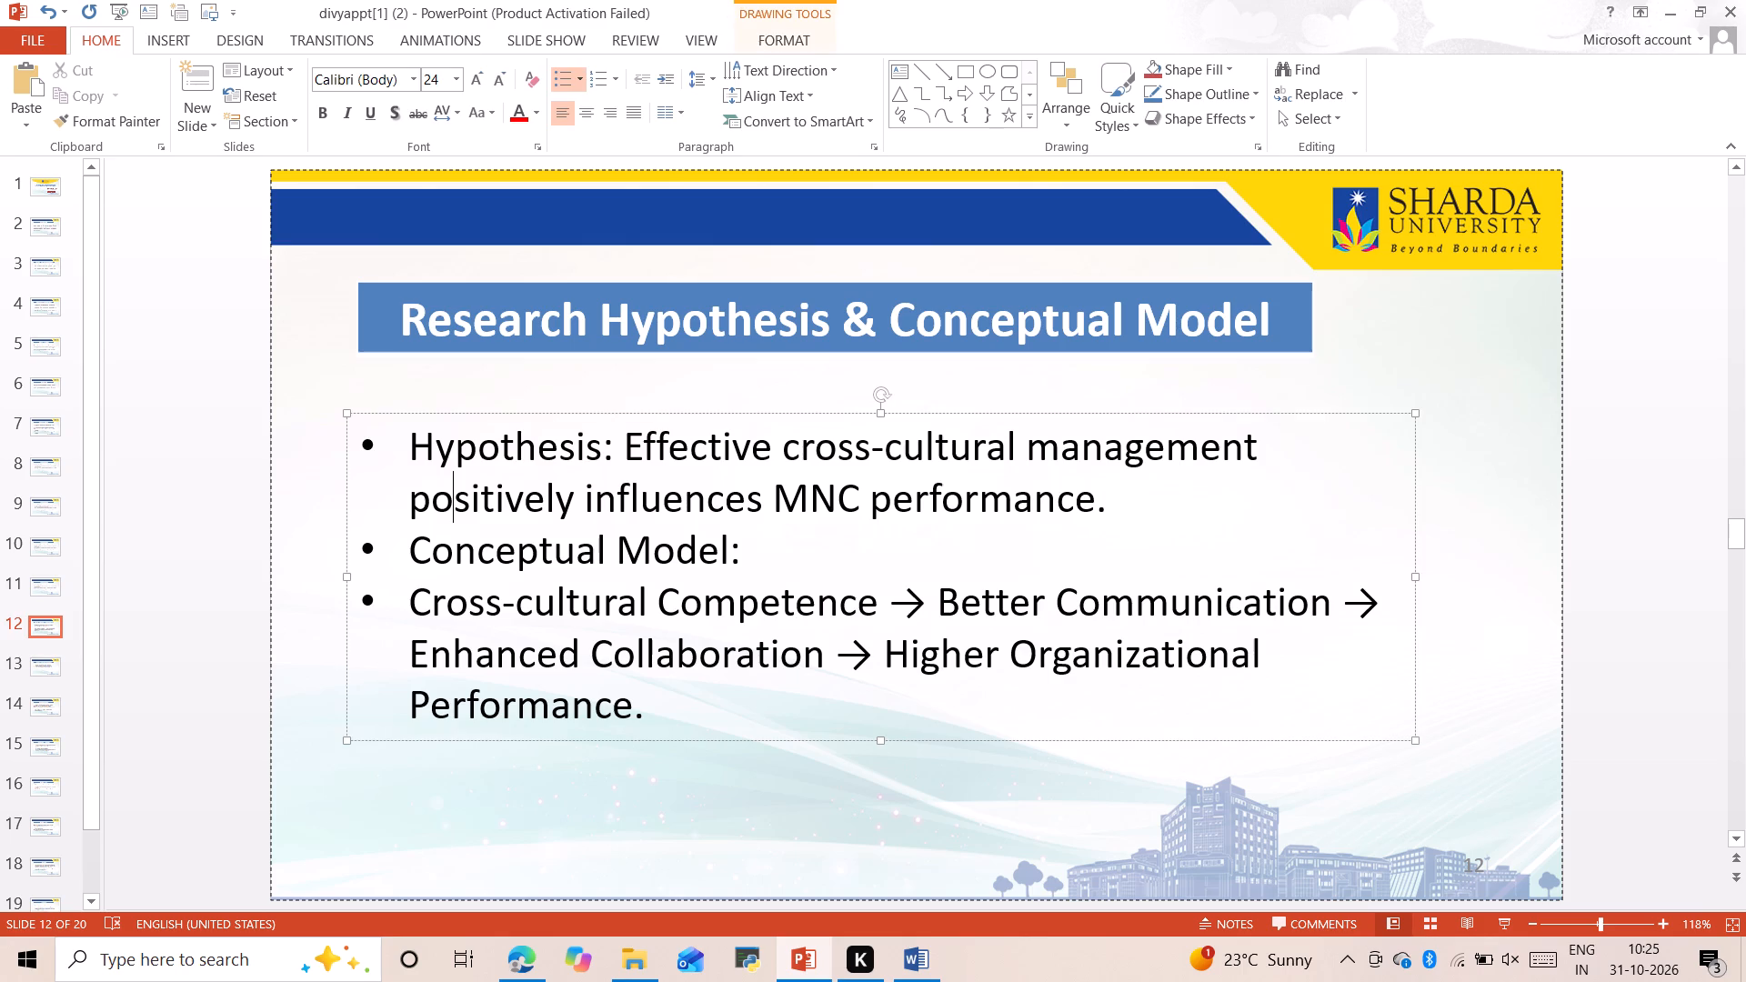
key("ctrl+a")
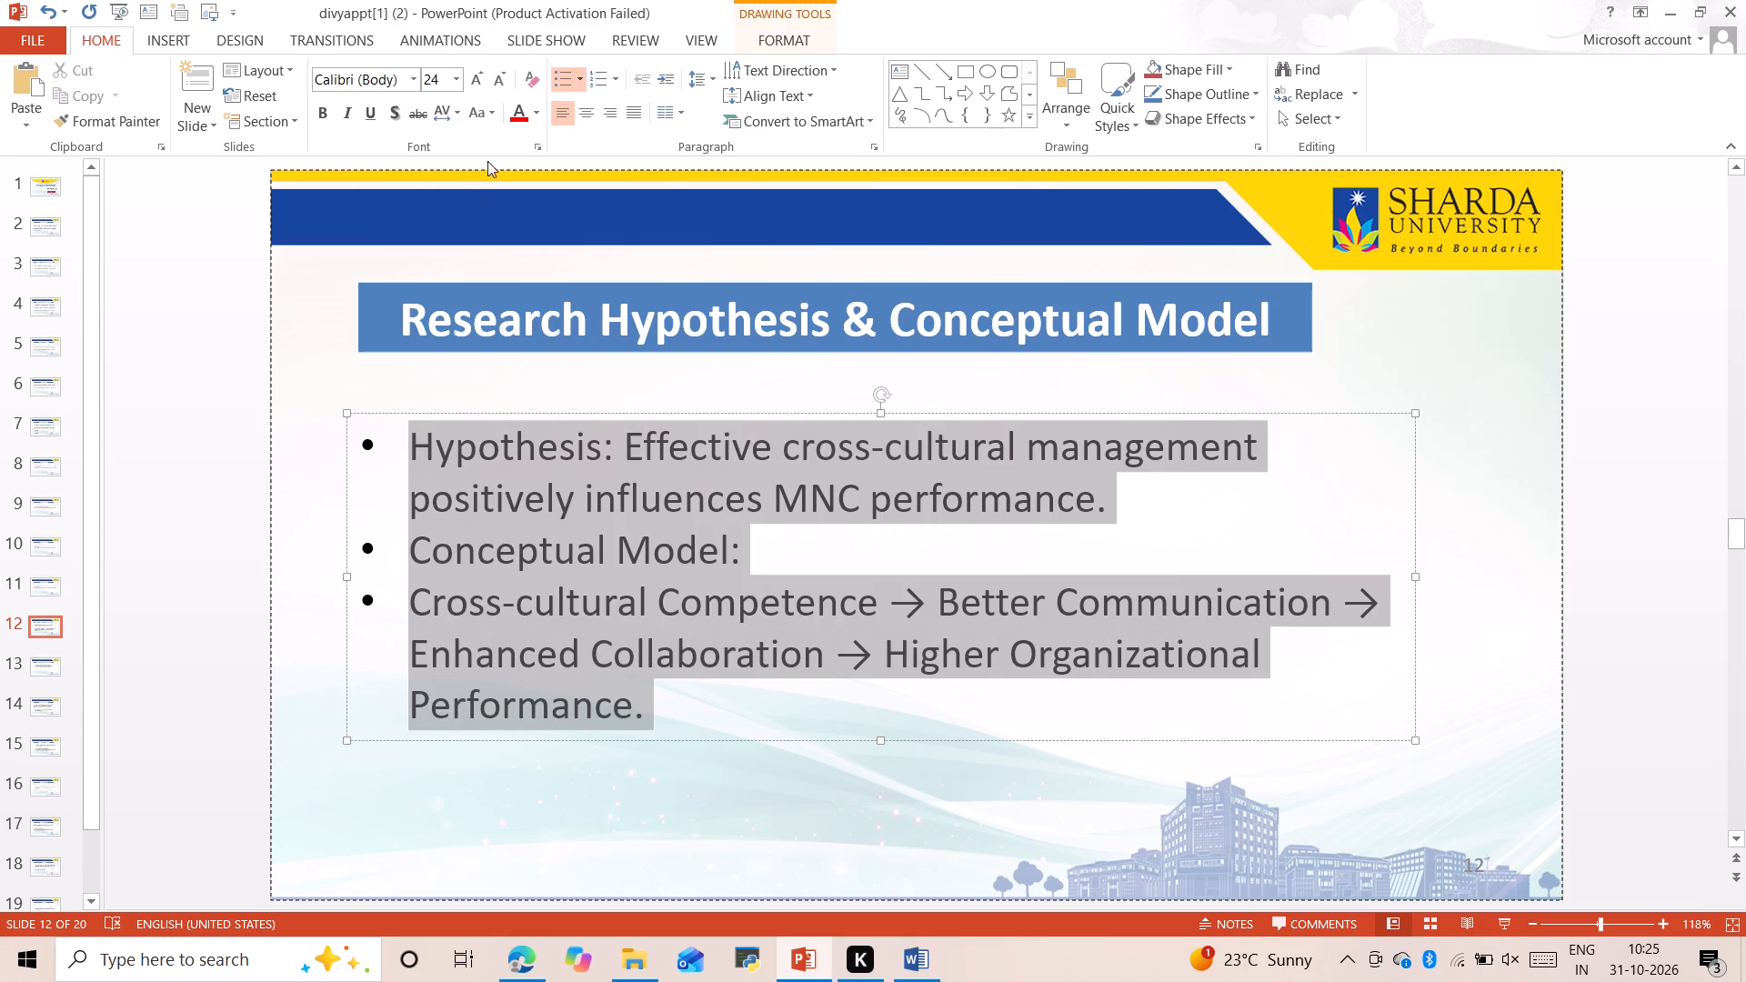
left_click(409, 79)
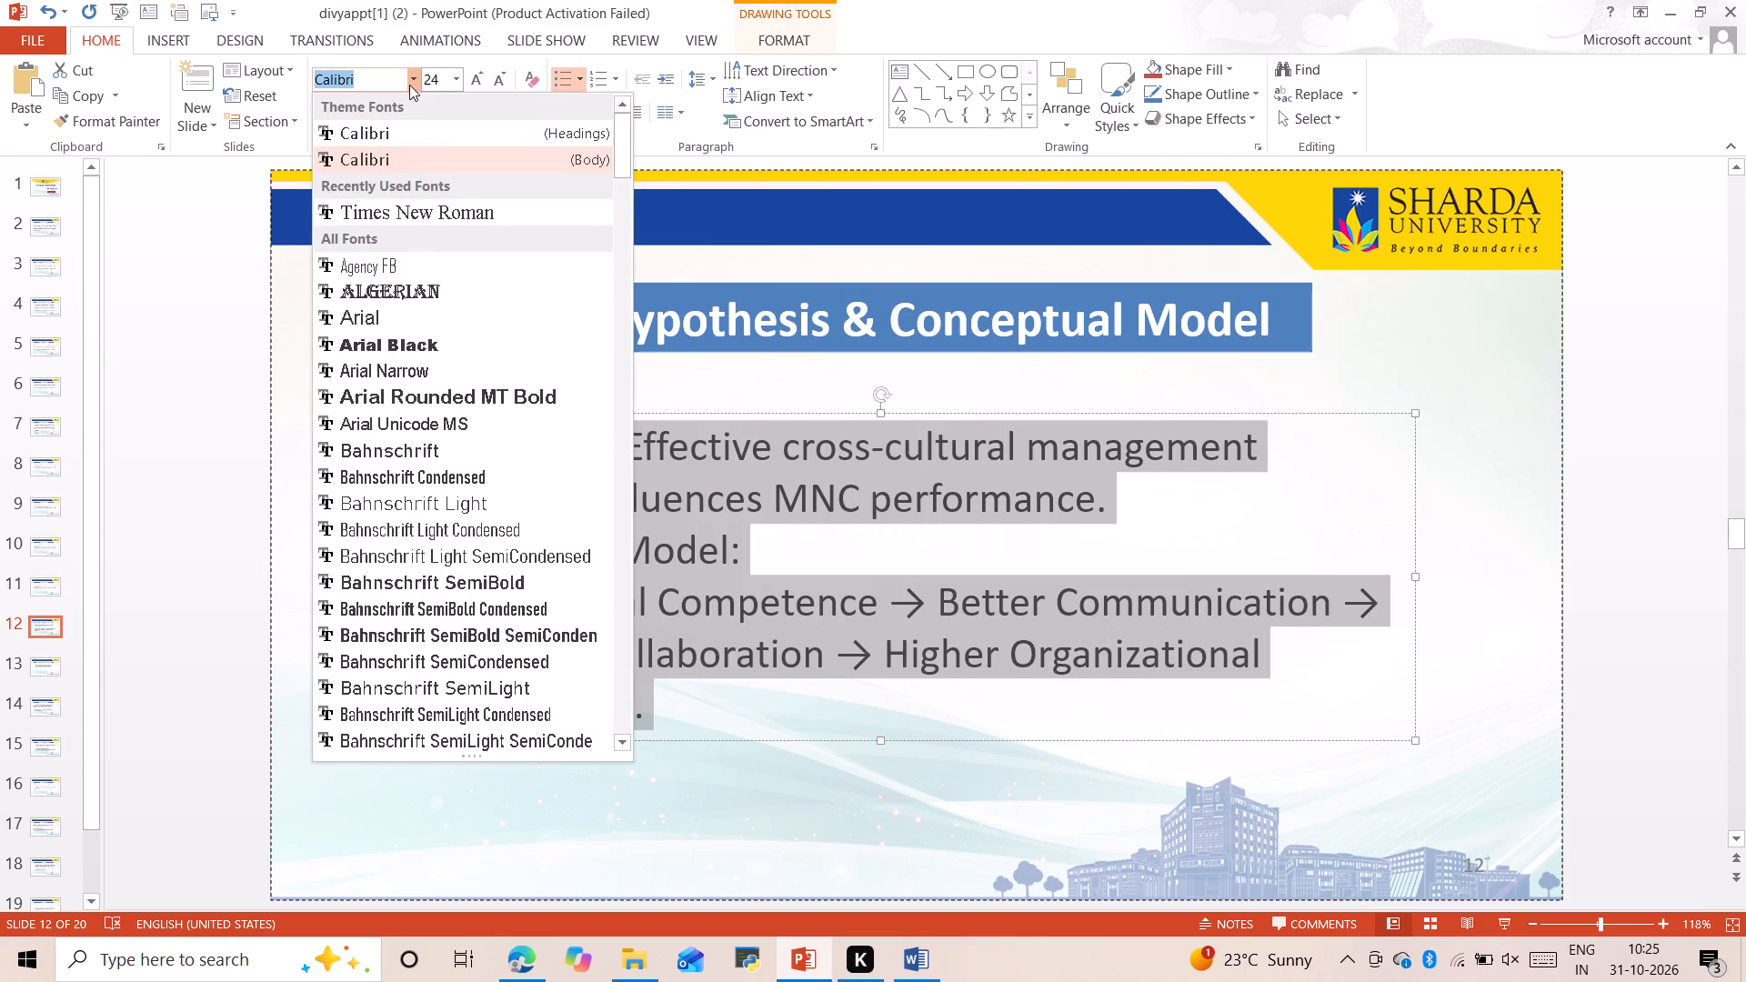
left_click(400, 204)
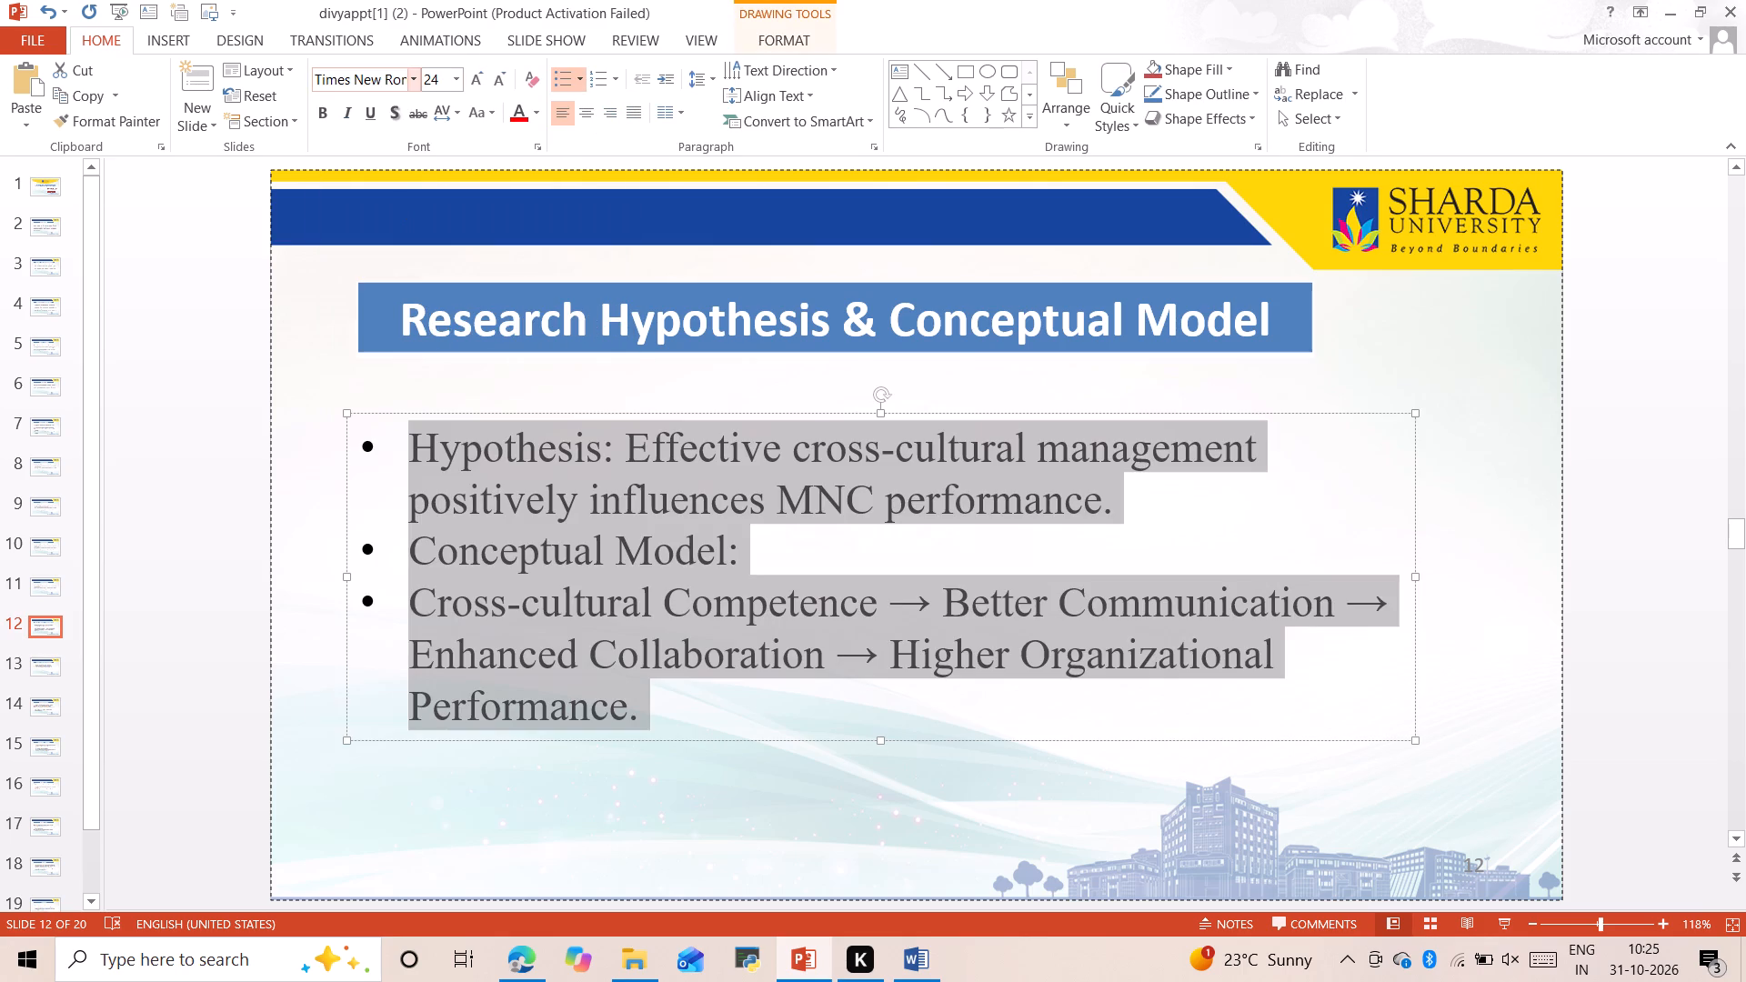
left_click(495, 76)
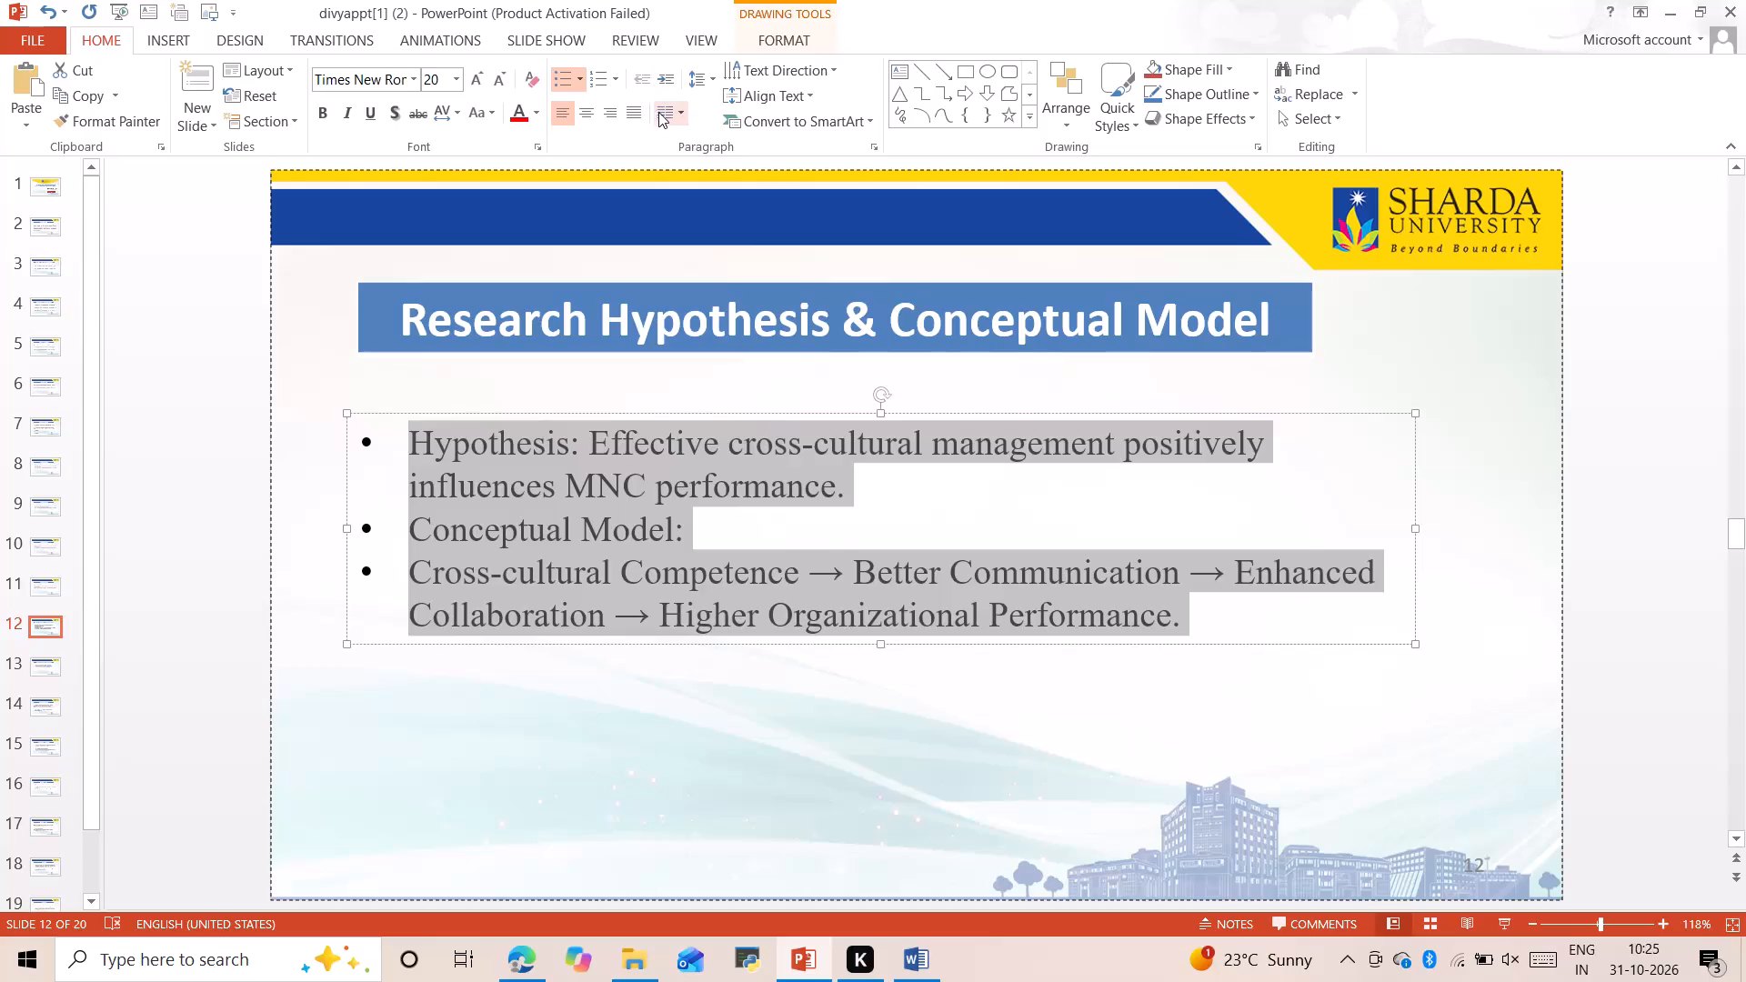
left_click(633, 111)
left_click(706, 82)
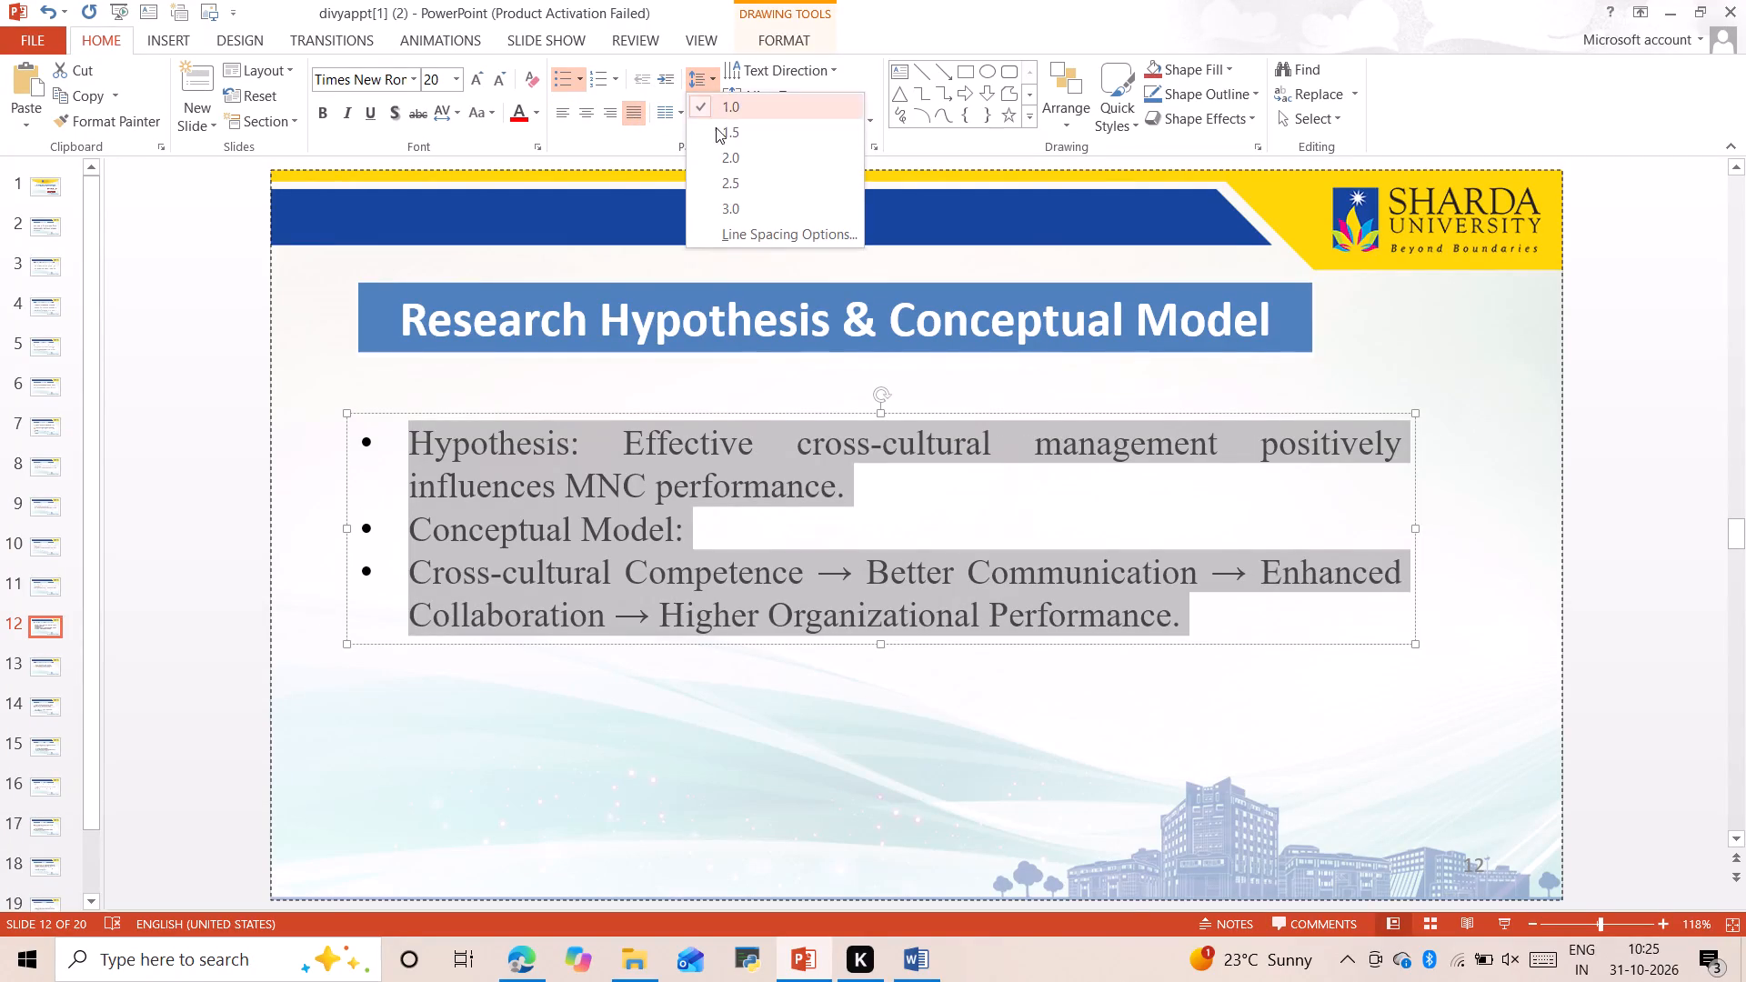
left_click(717, 136)
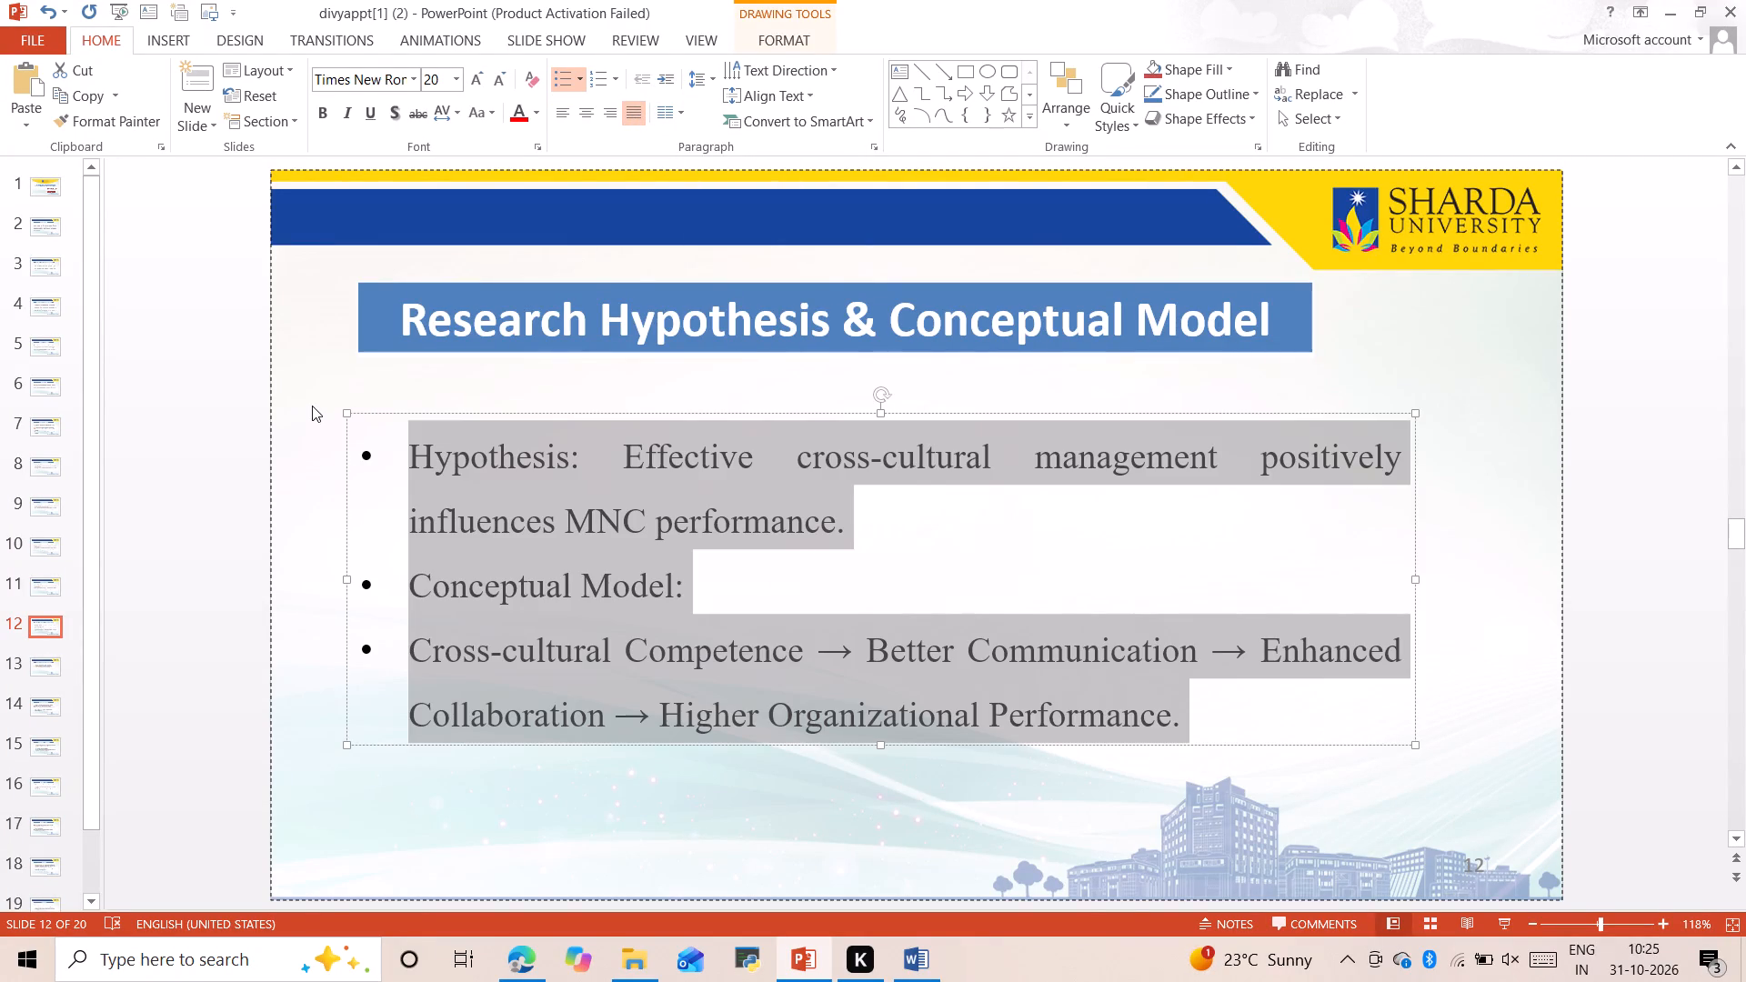
left_click(312, 406)
Change the font of slide 7's numbered Research Objectives to Times New Roman, keeping the list text intact.
key("Up")
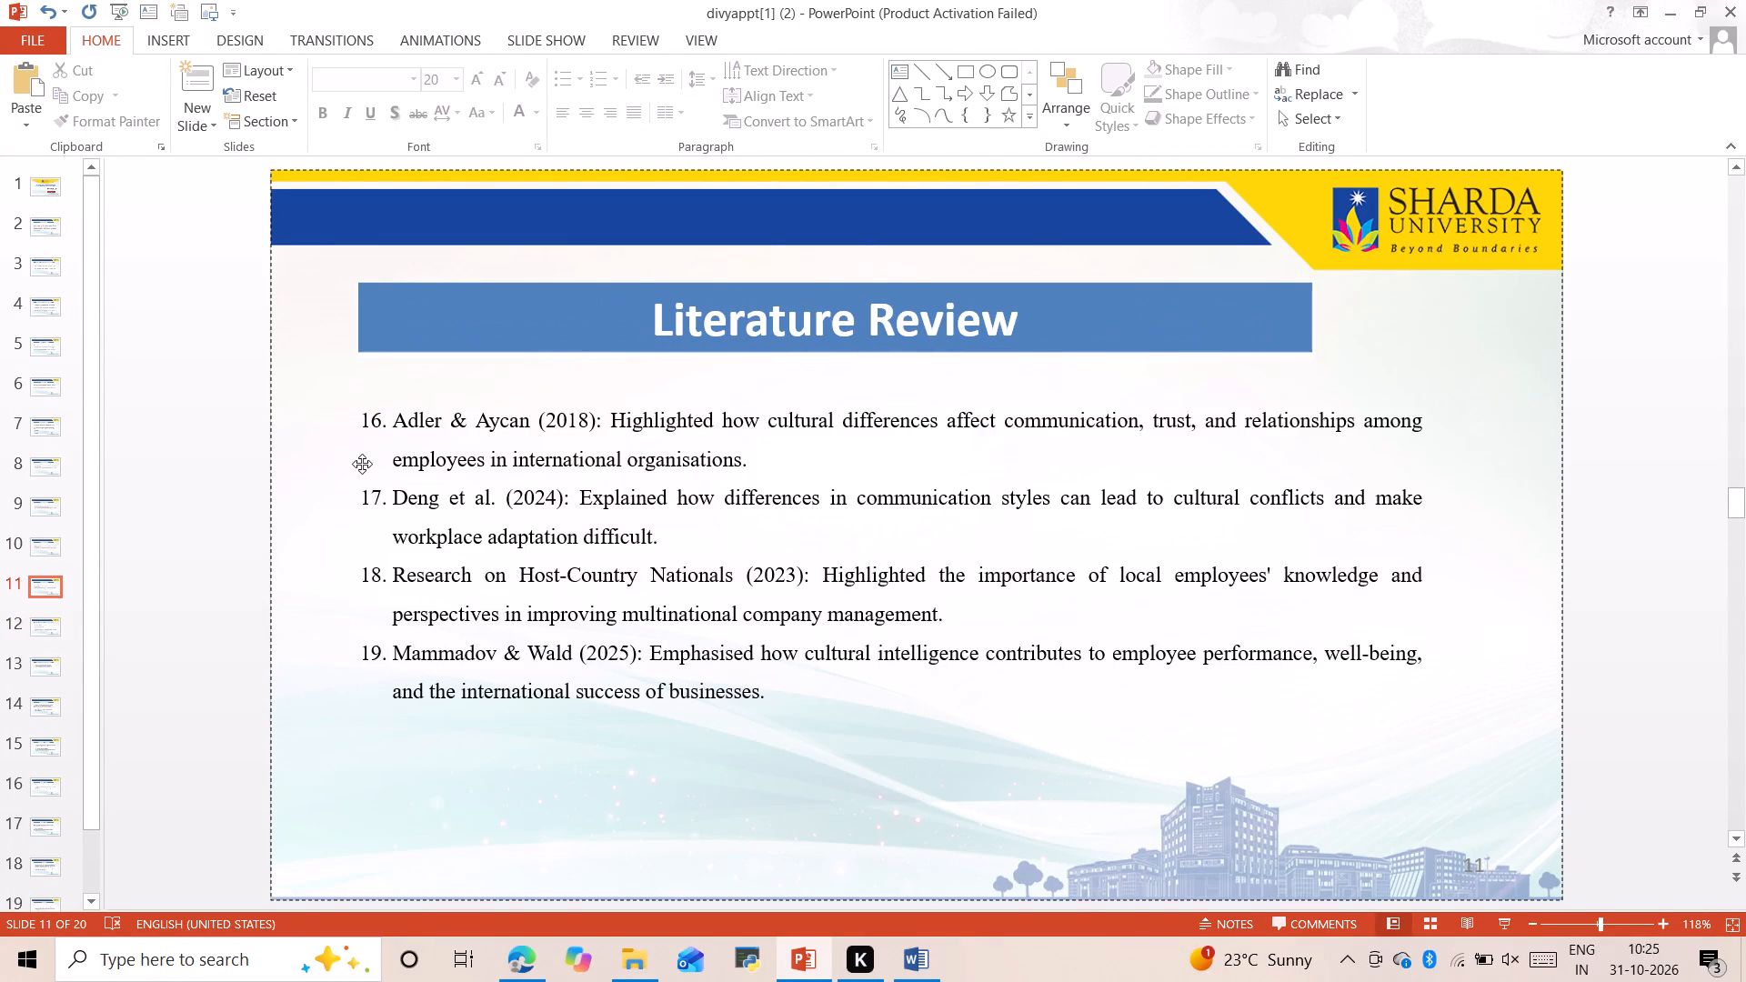
key("Up")
key("Up")
key("Up")
key("Up")
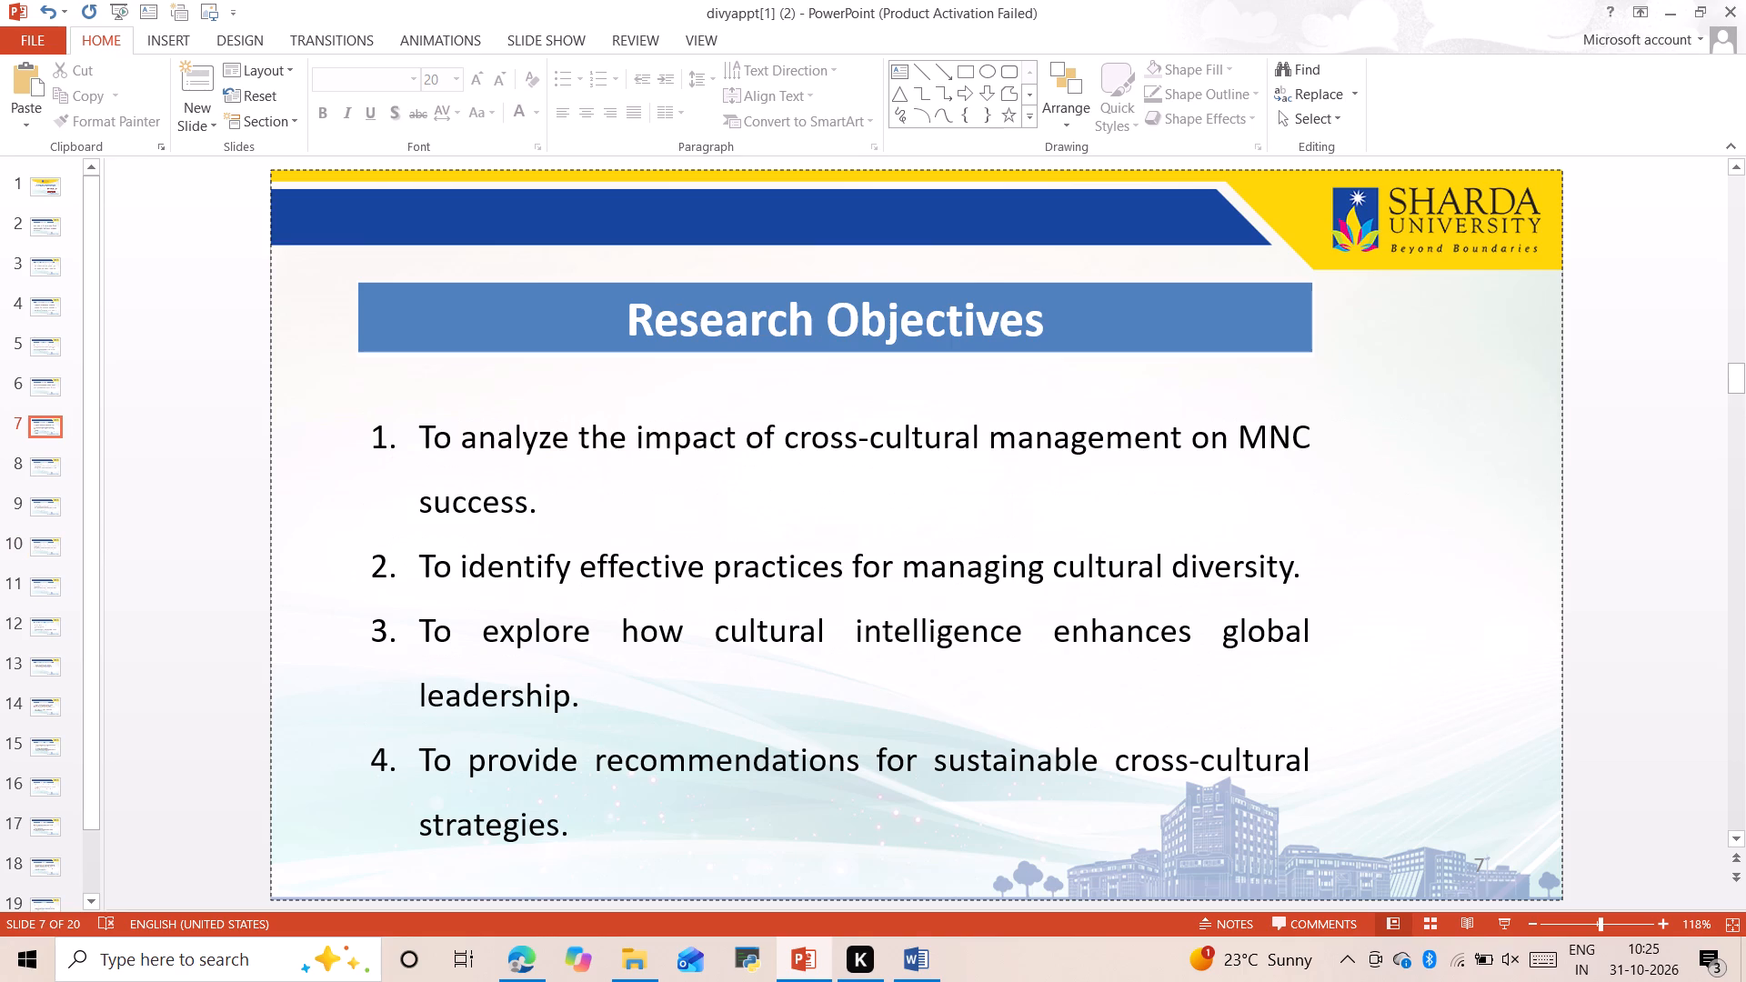
left_click(432, 463)
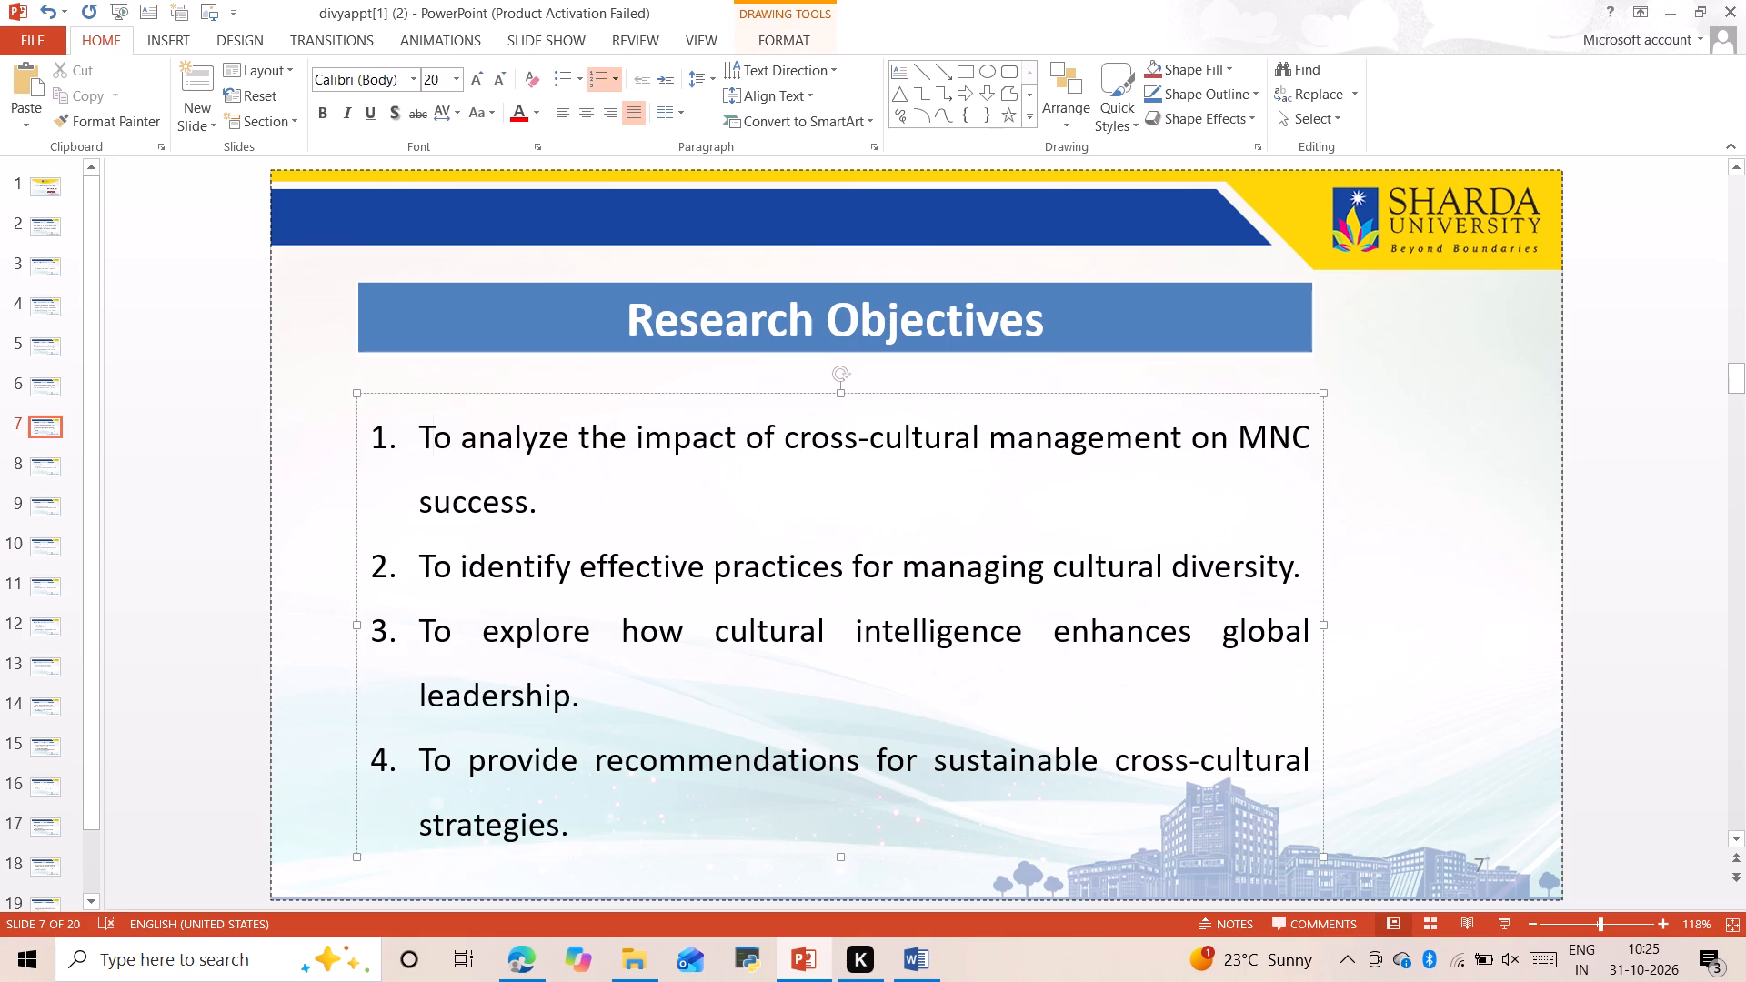
key("ctrl+a")
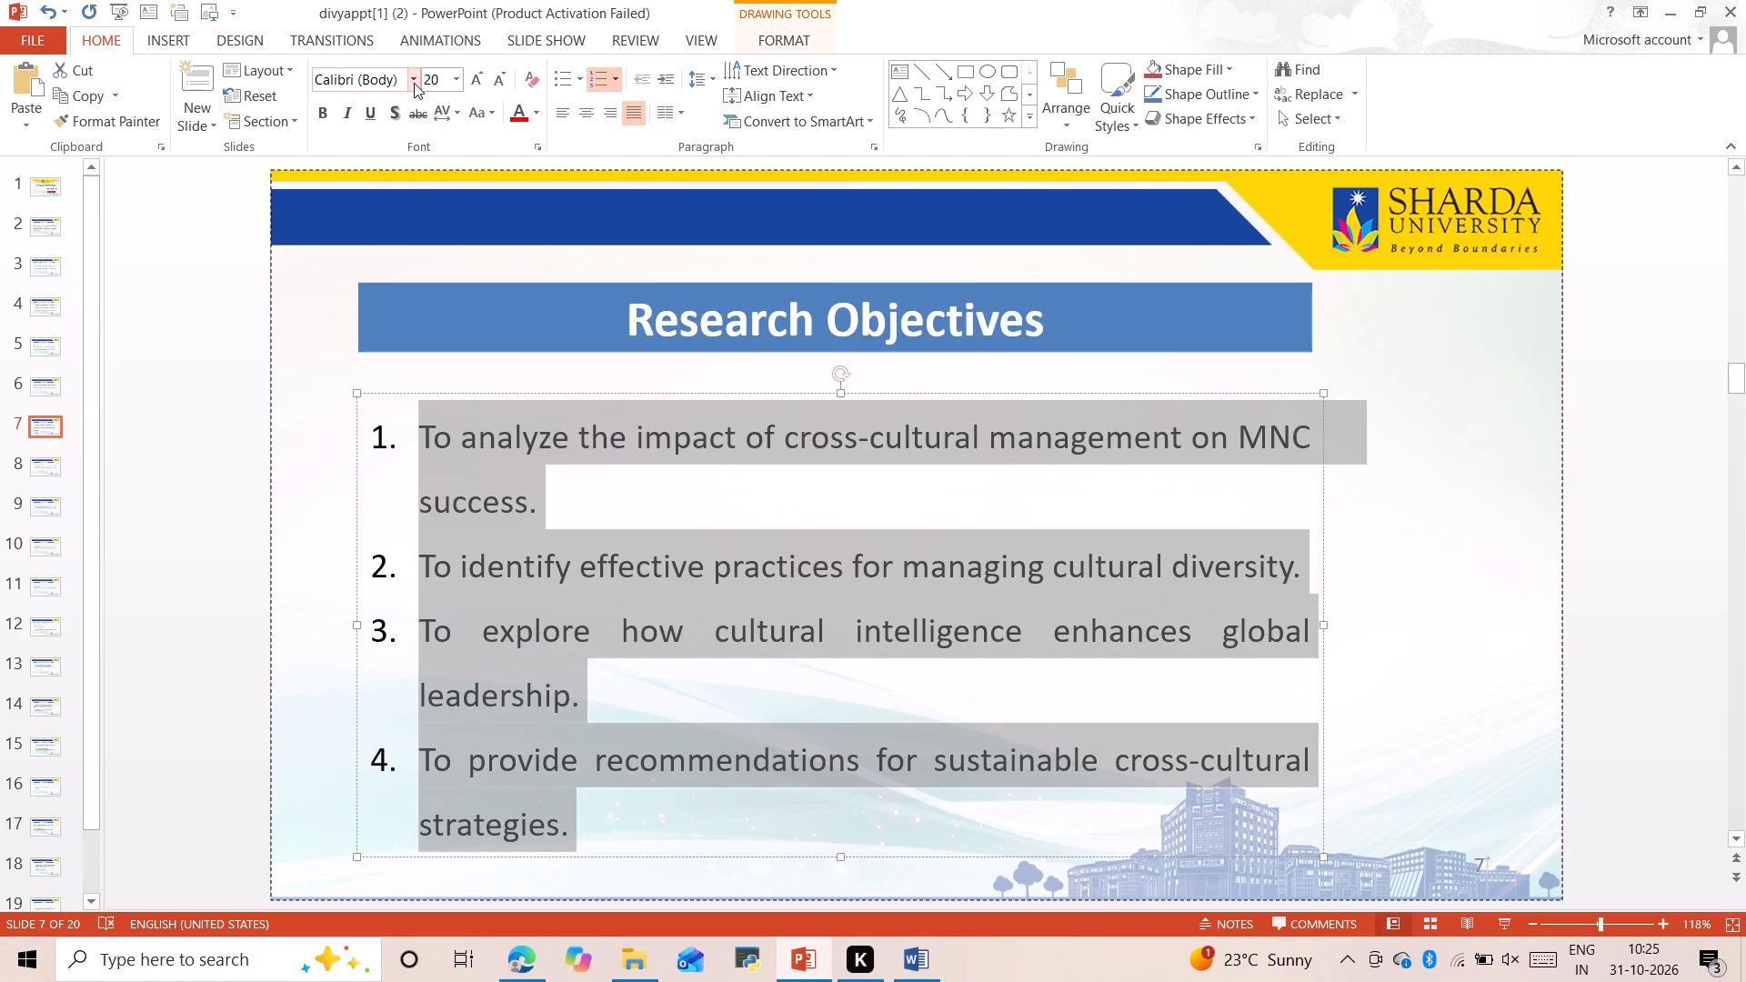
left_click(414, 83)
left_click(390, 216)
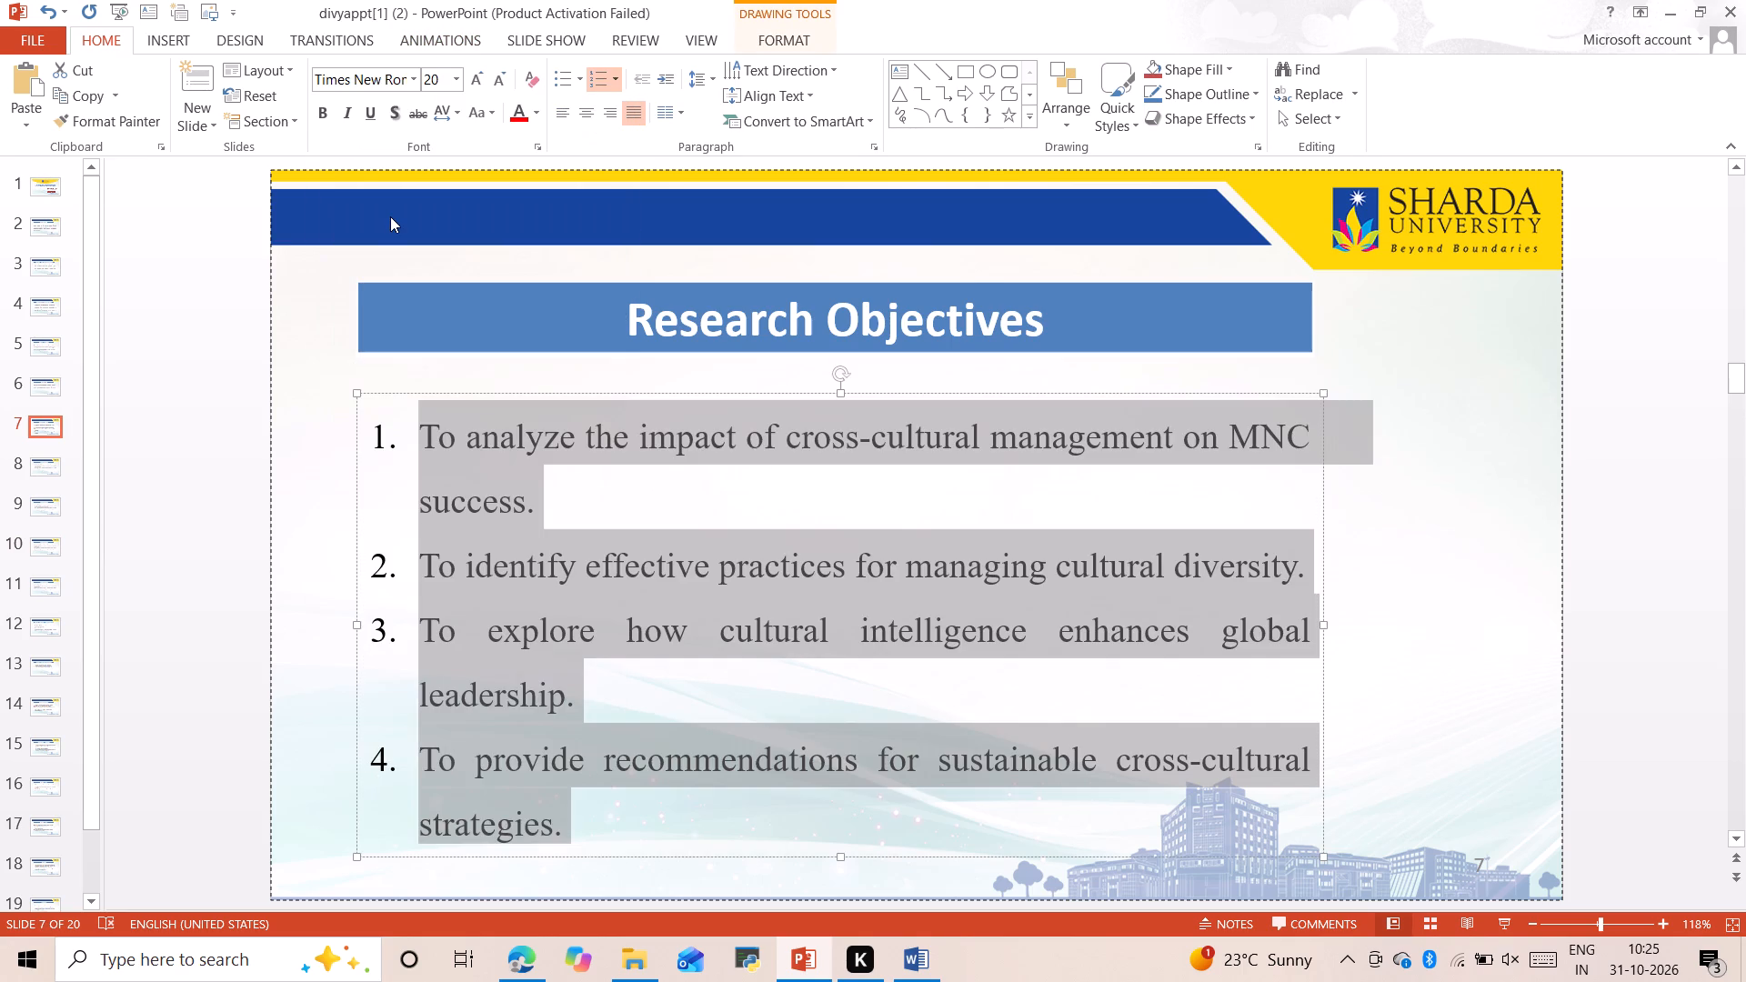
key("Return")
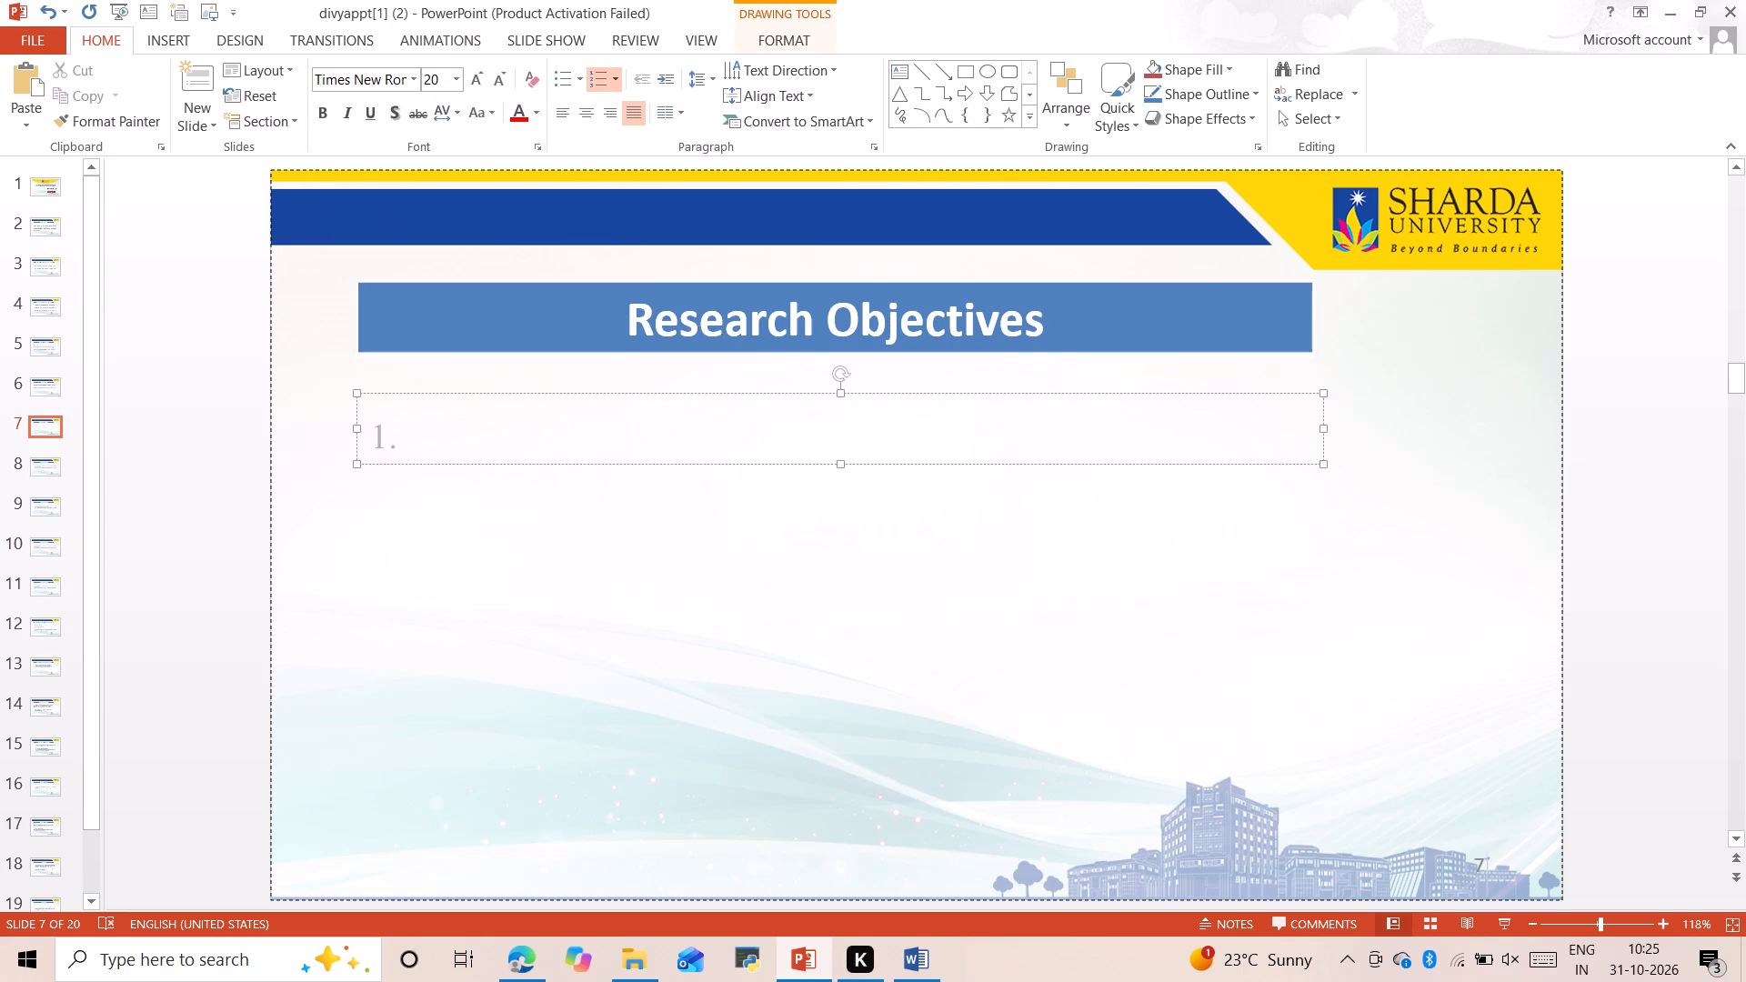
key("ctrl+z")
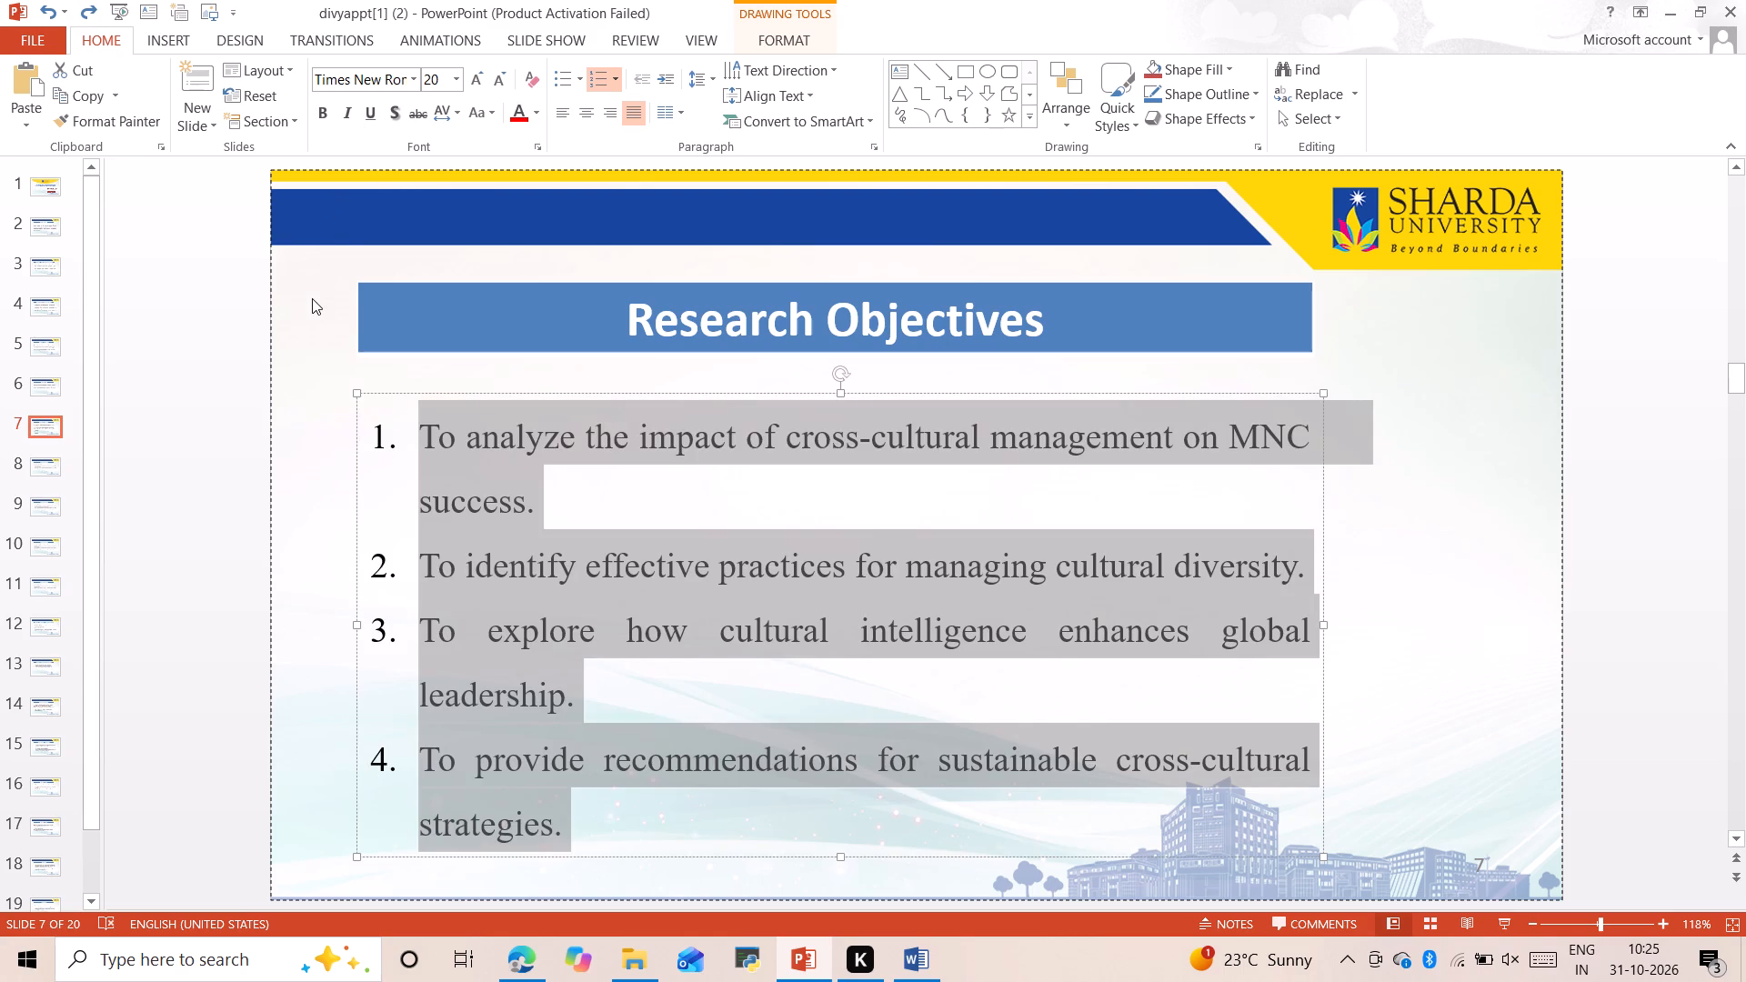
left_click(312, 298)
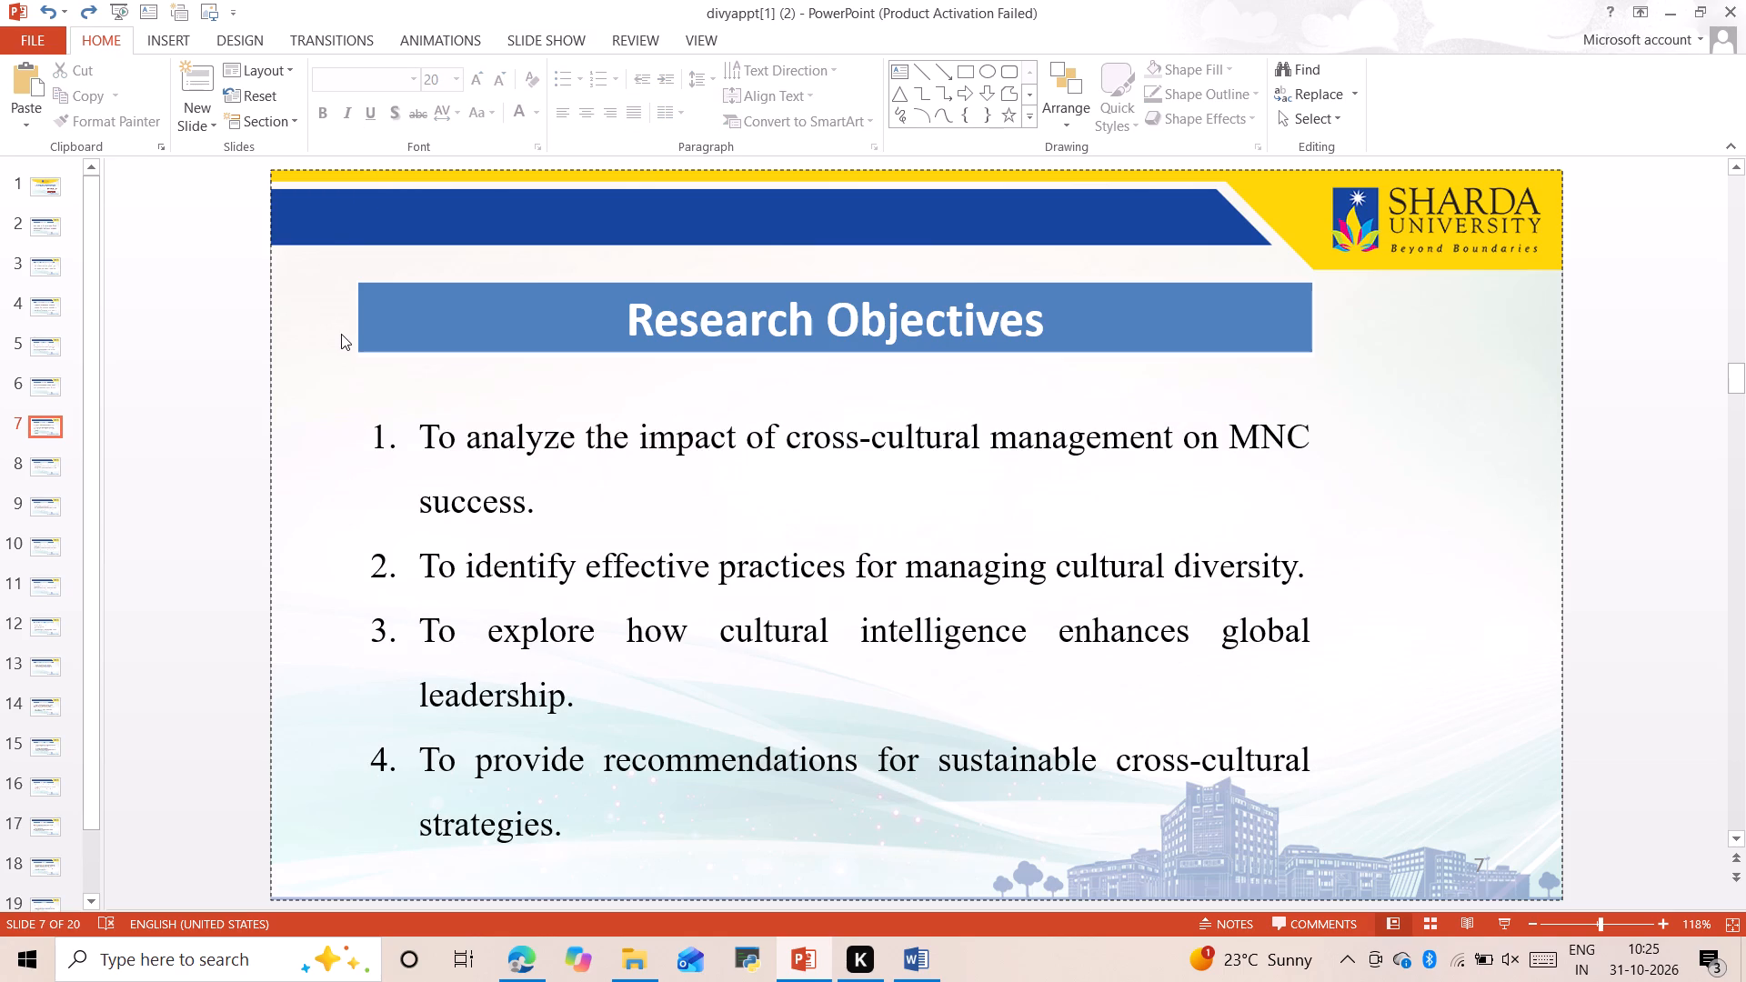
Change slide 6's Research Gap paragraph to Times New Roman, keeping the text at 20 pt.
key("Up")
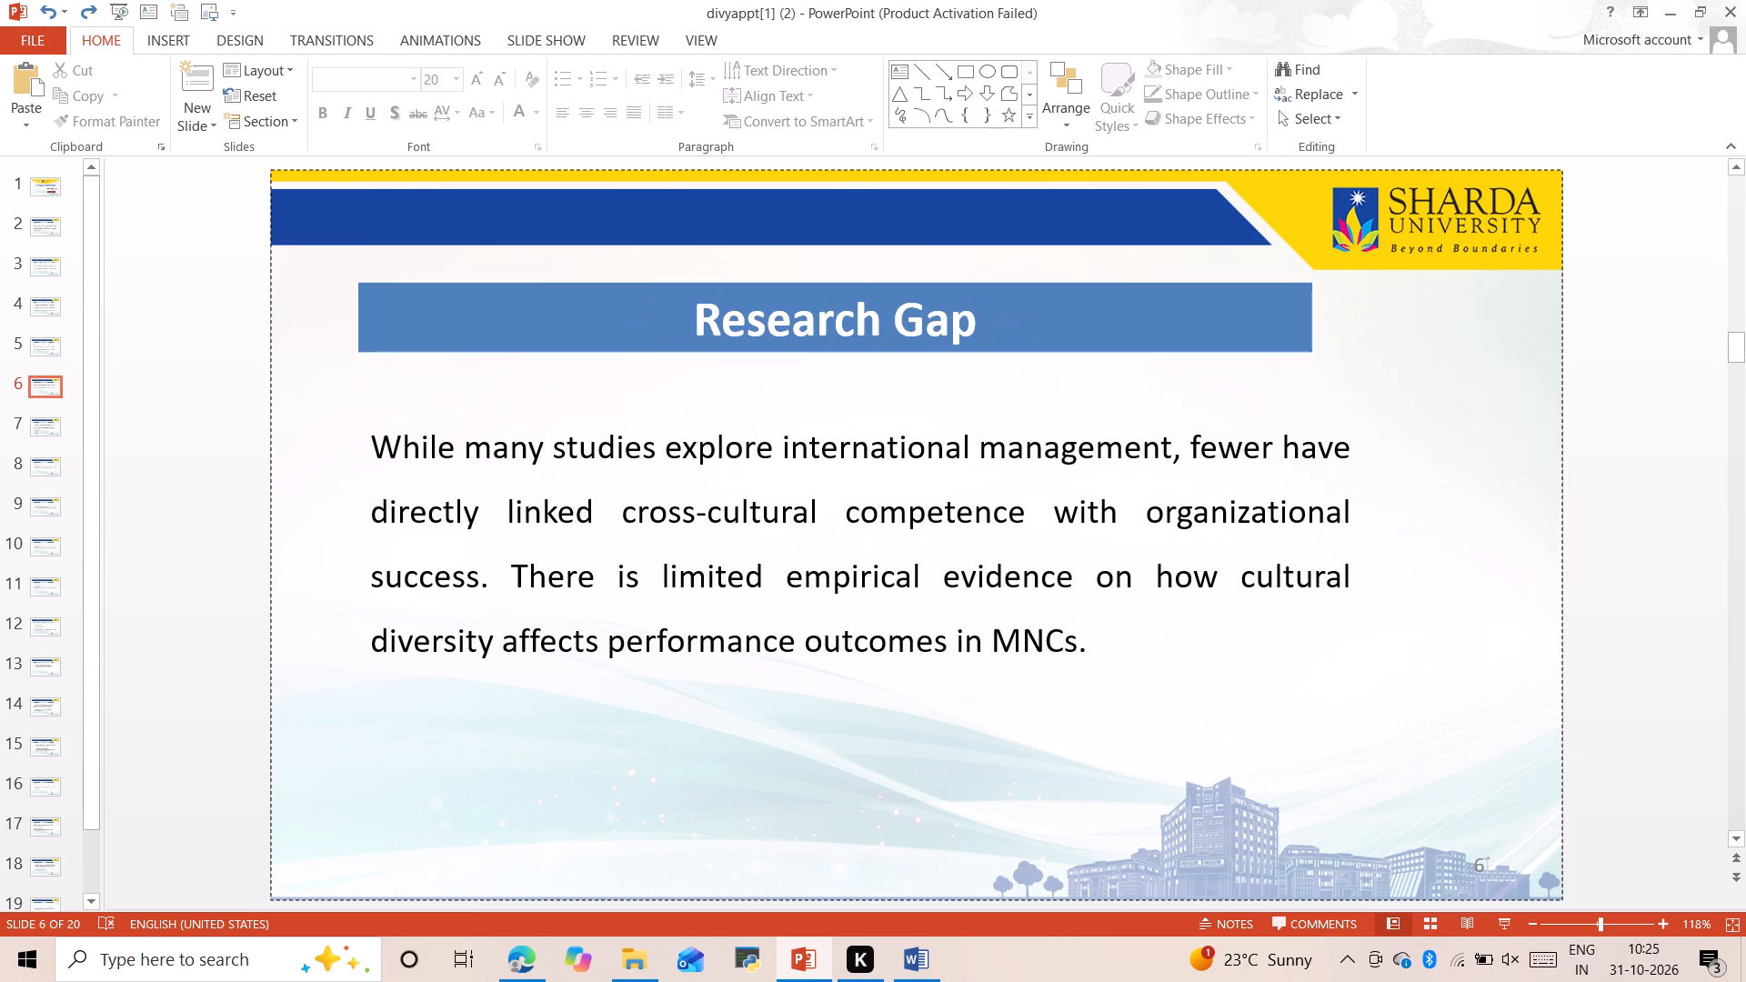
left_click(459, 456)
key("ctrl+a")
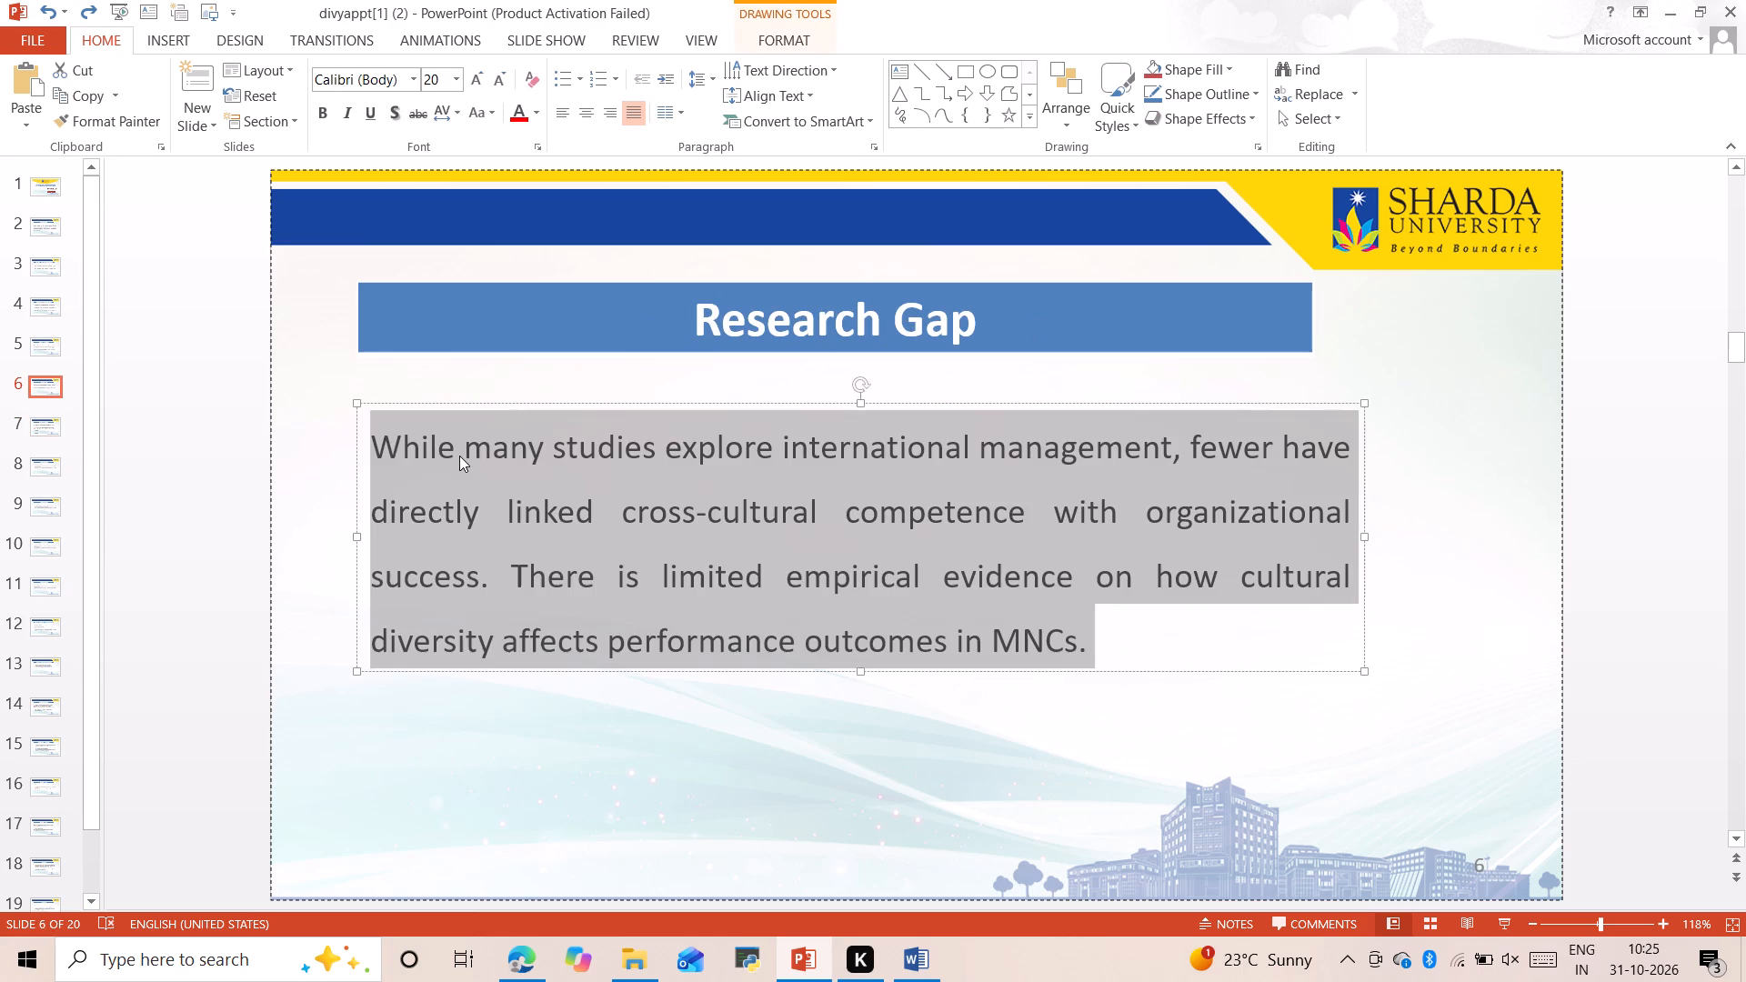
left_click(356, 75)
type("ti")
key("Right")
key("Return")
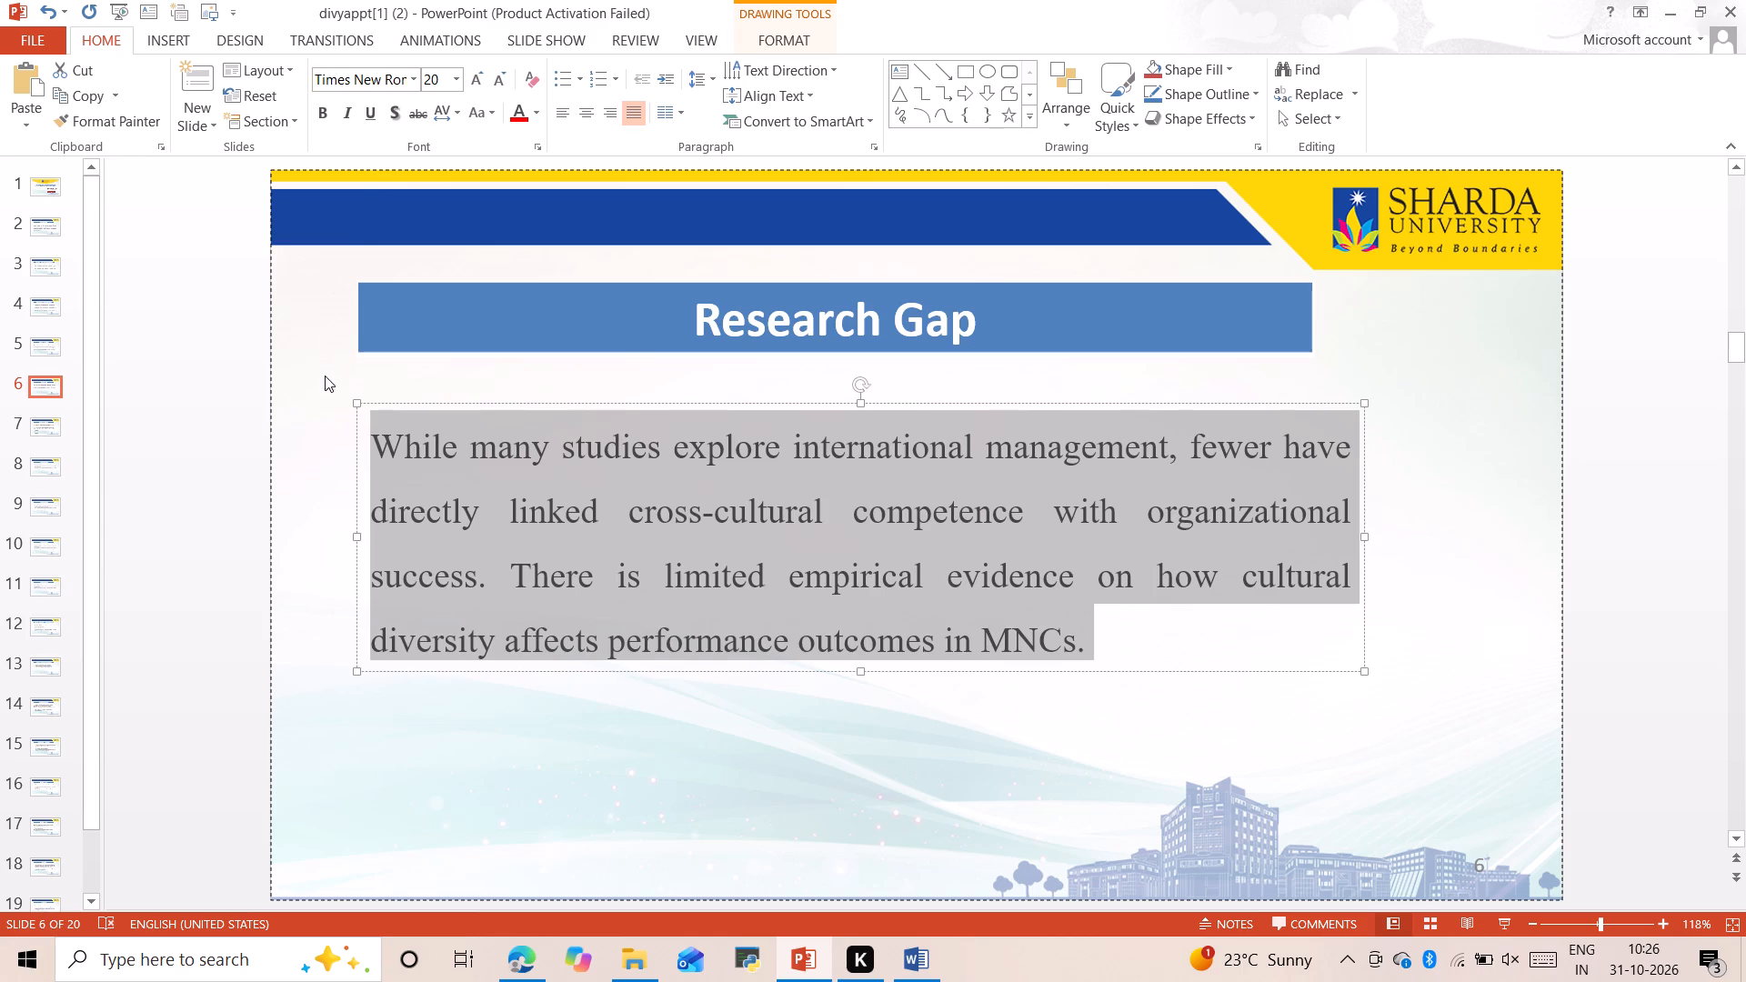
left_click(476, 88)
left_click(500, 85)
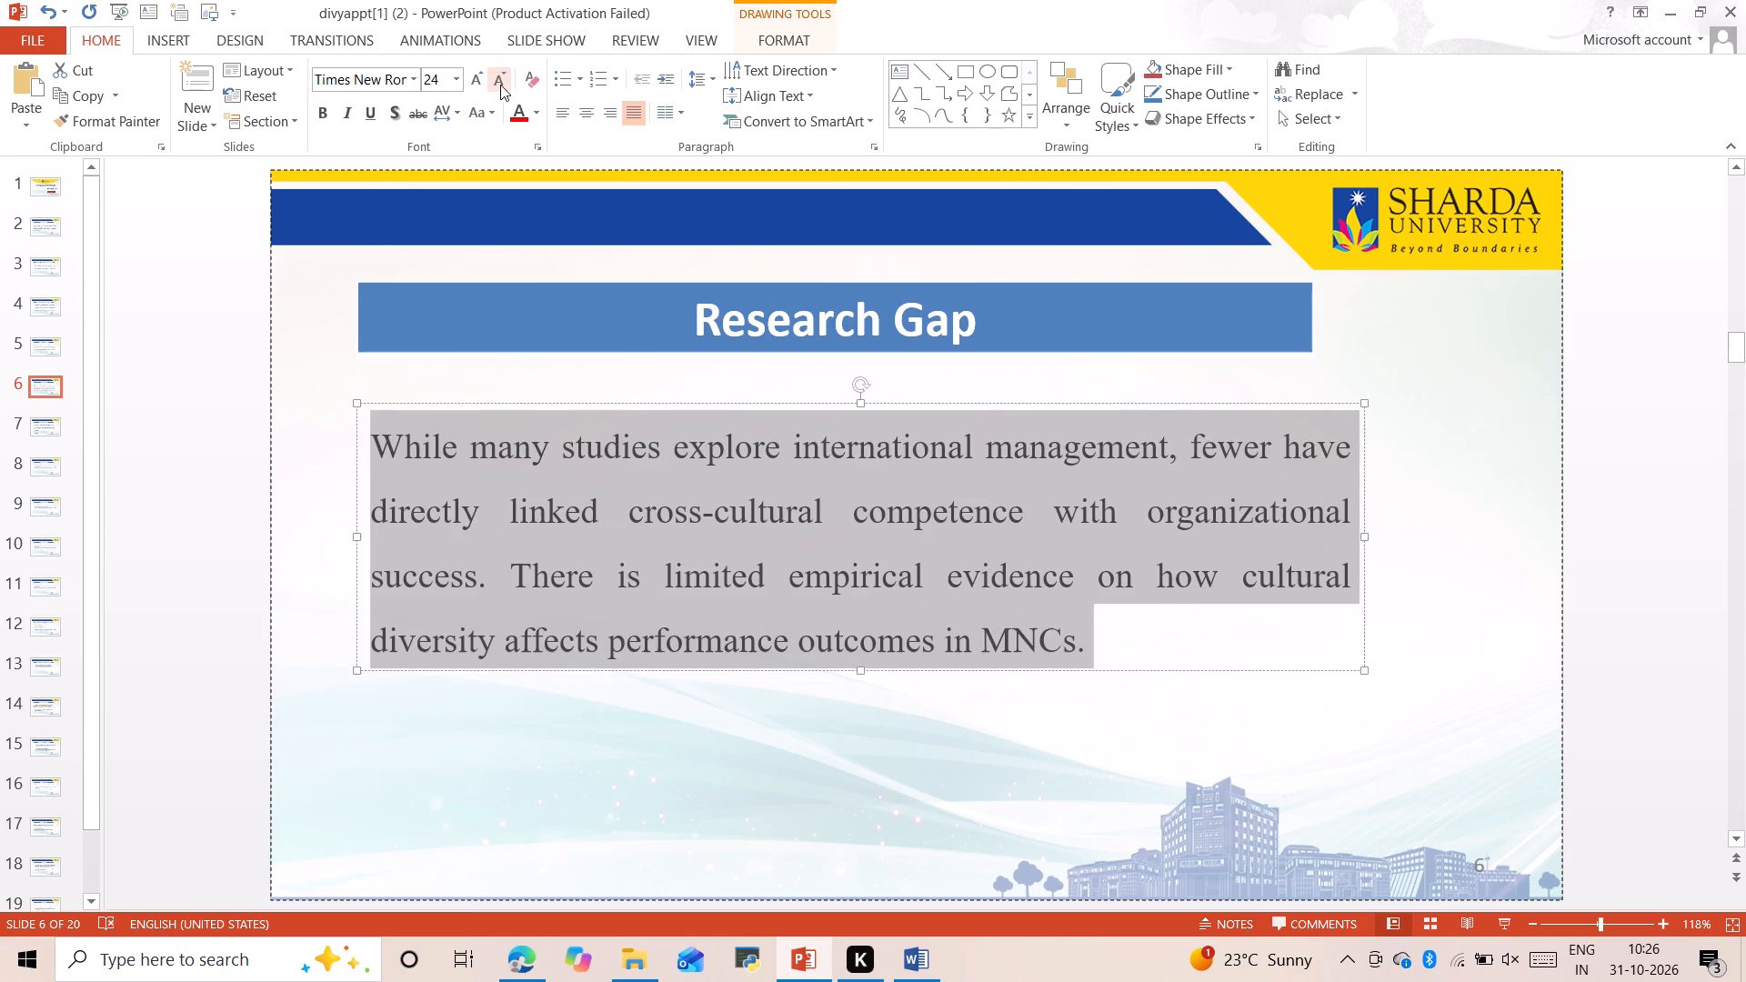
left_click(303, 405)
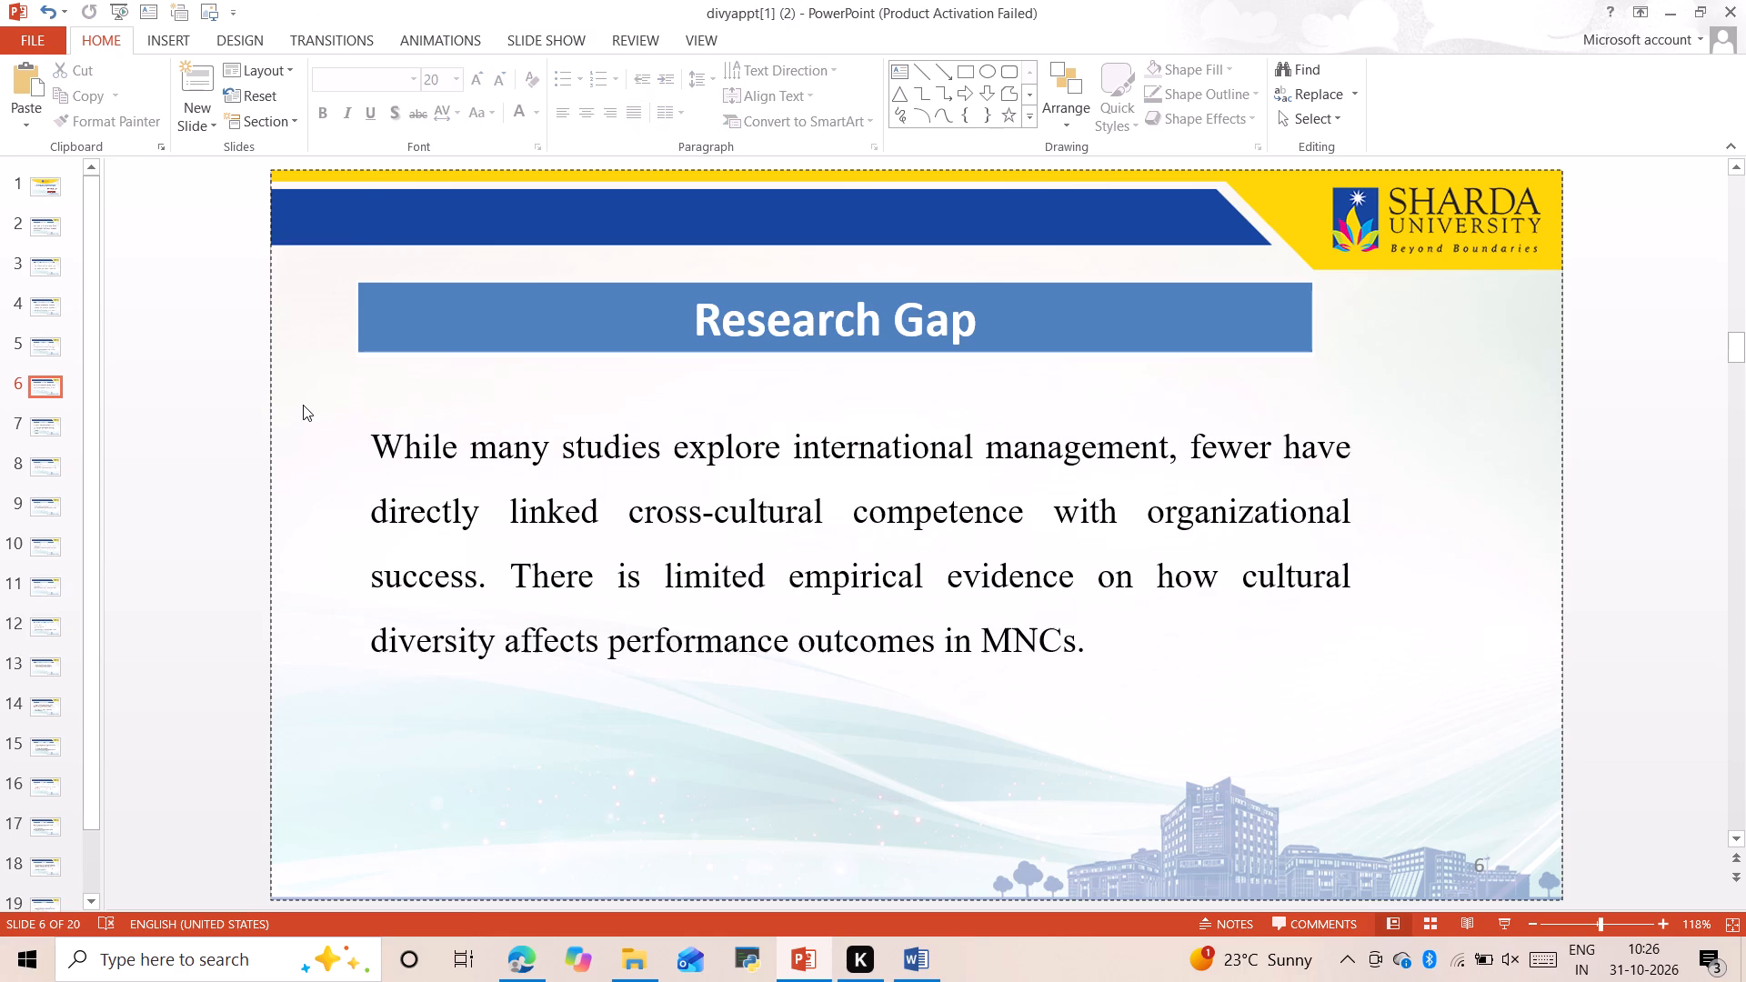
Widen slide 7's Research Objectives text box so the third and fourth objectives each fit on one line.
key("Up")
left_click(423, 485)
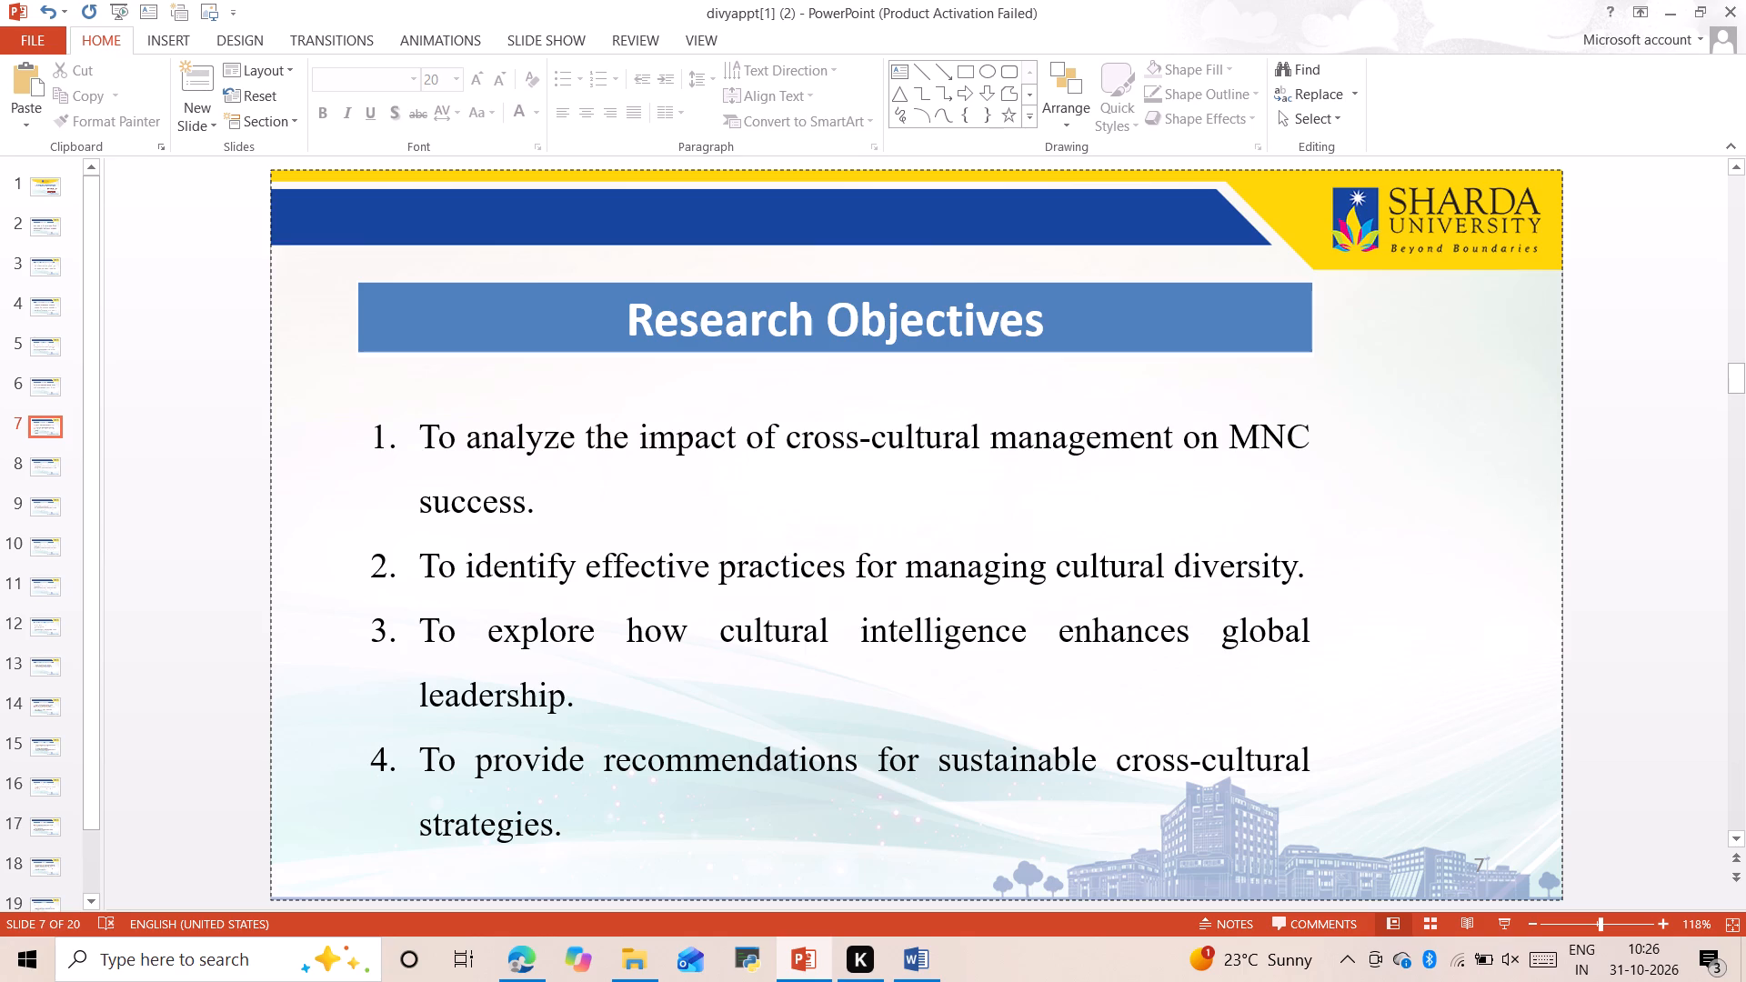
right_click(484, 527)
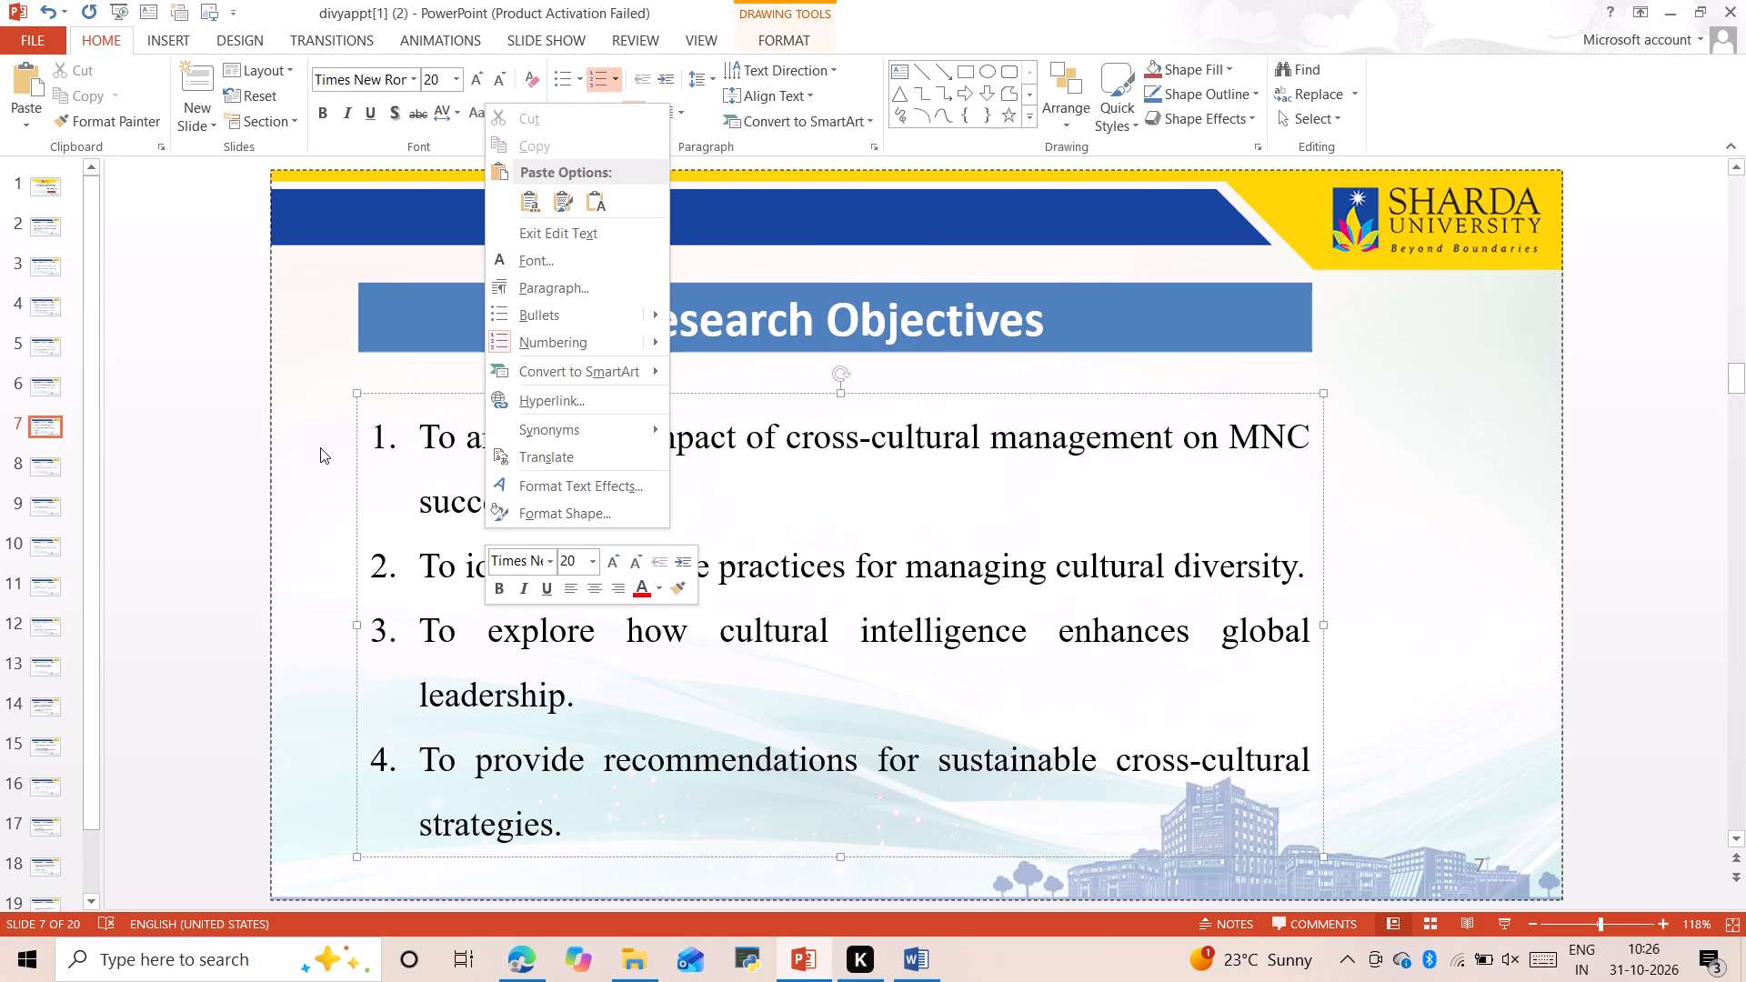
left_click(320, 447)
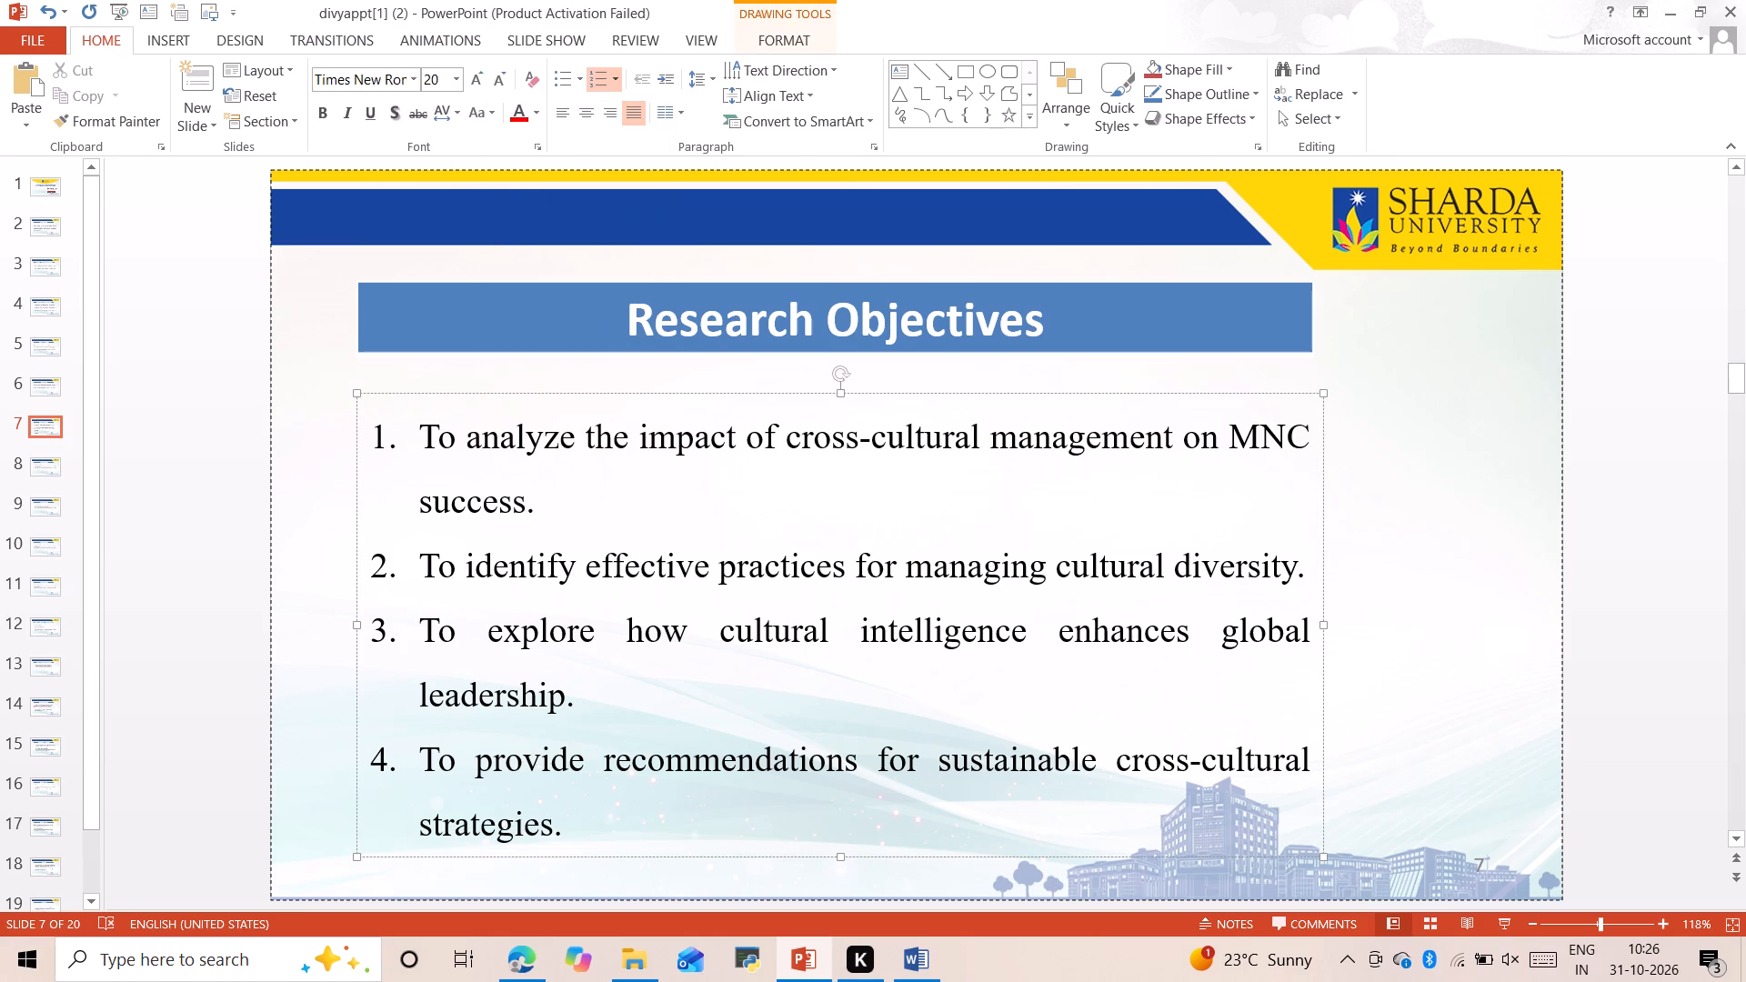
left_click_drag(1326, 623, 1355, 620)
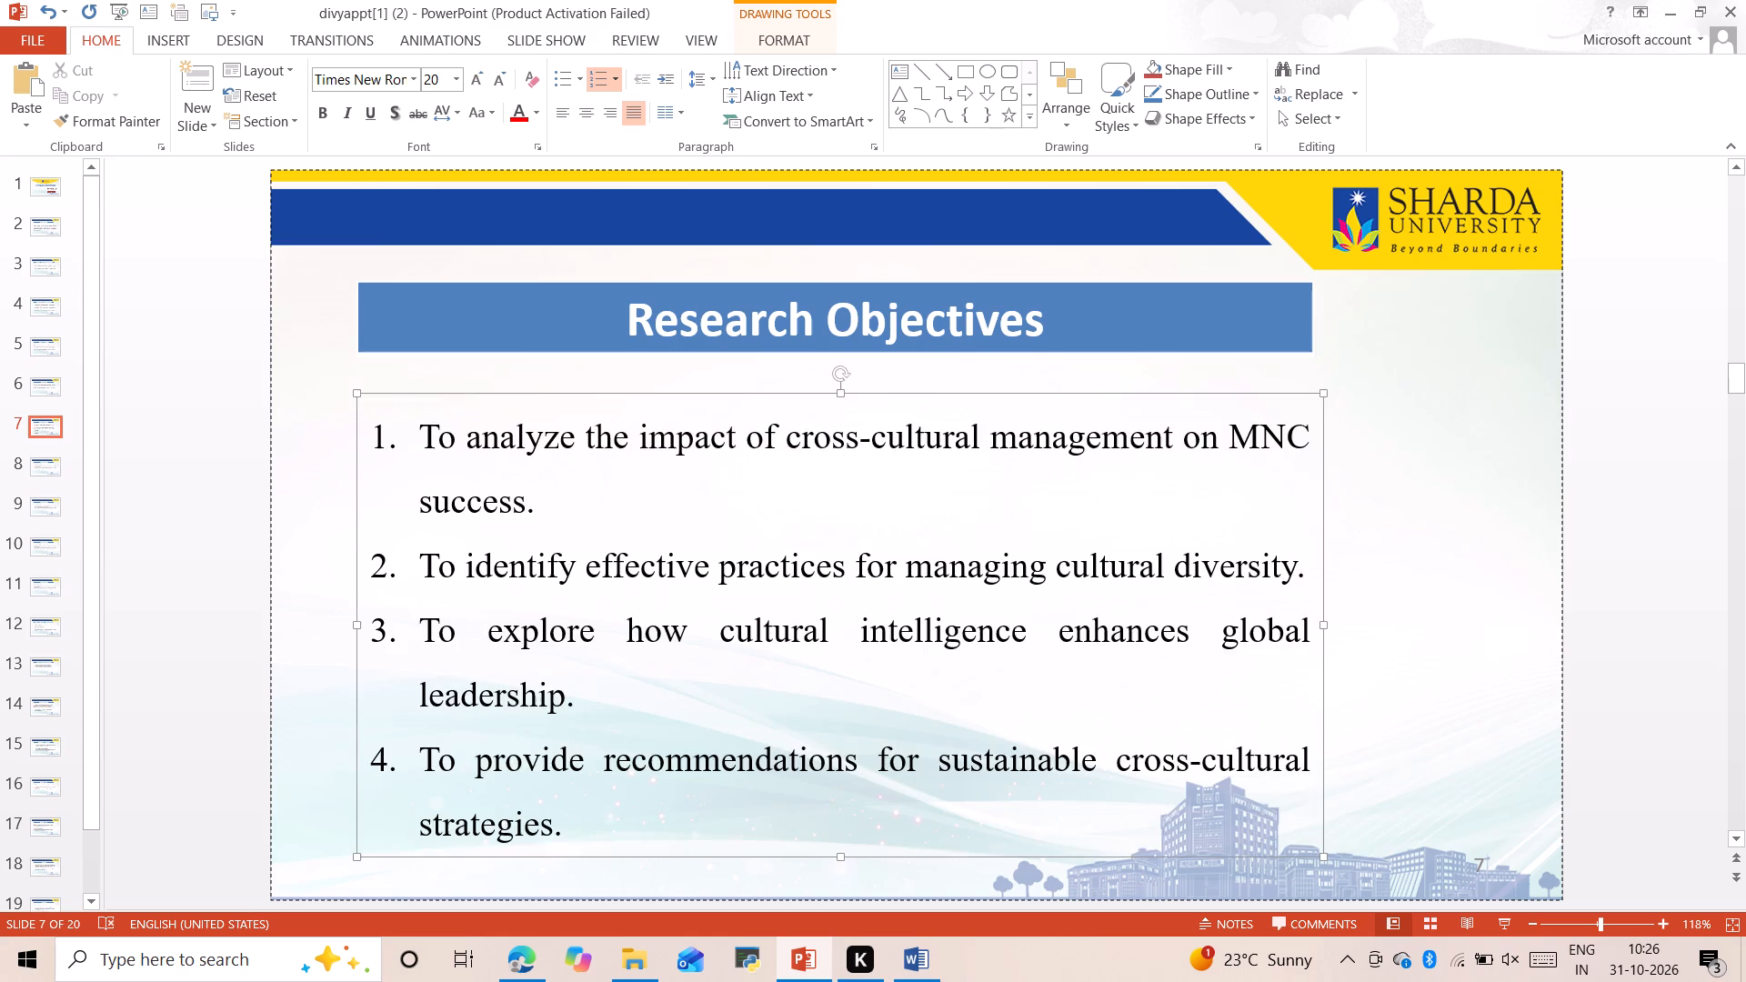
left_click_drag(1355, 620, 1410, 611)
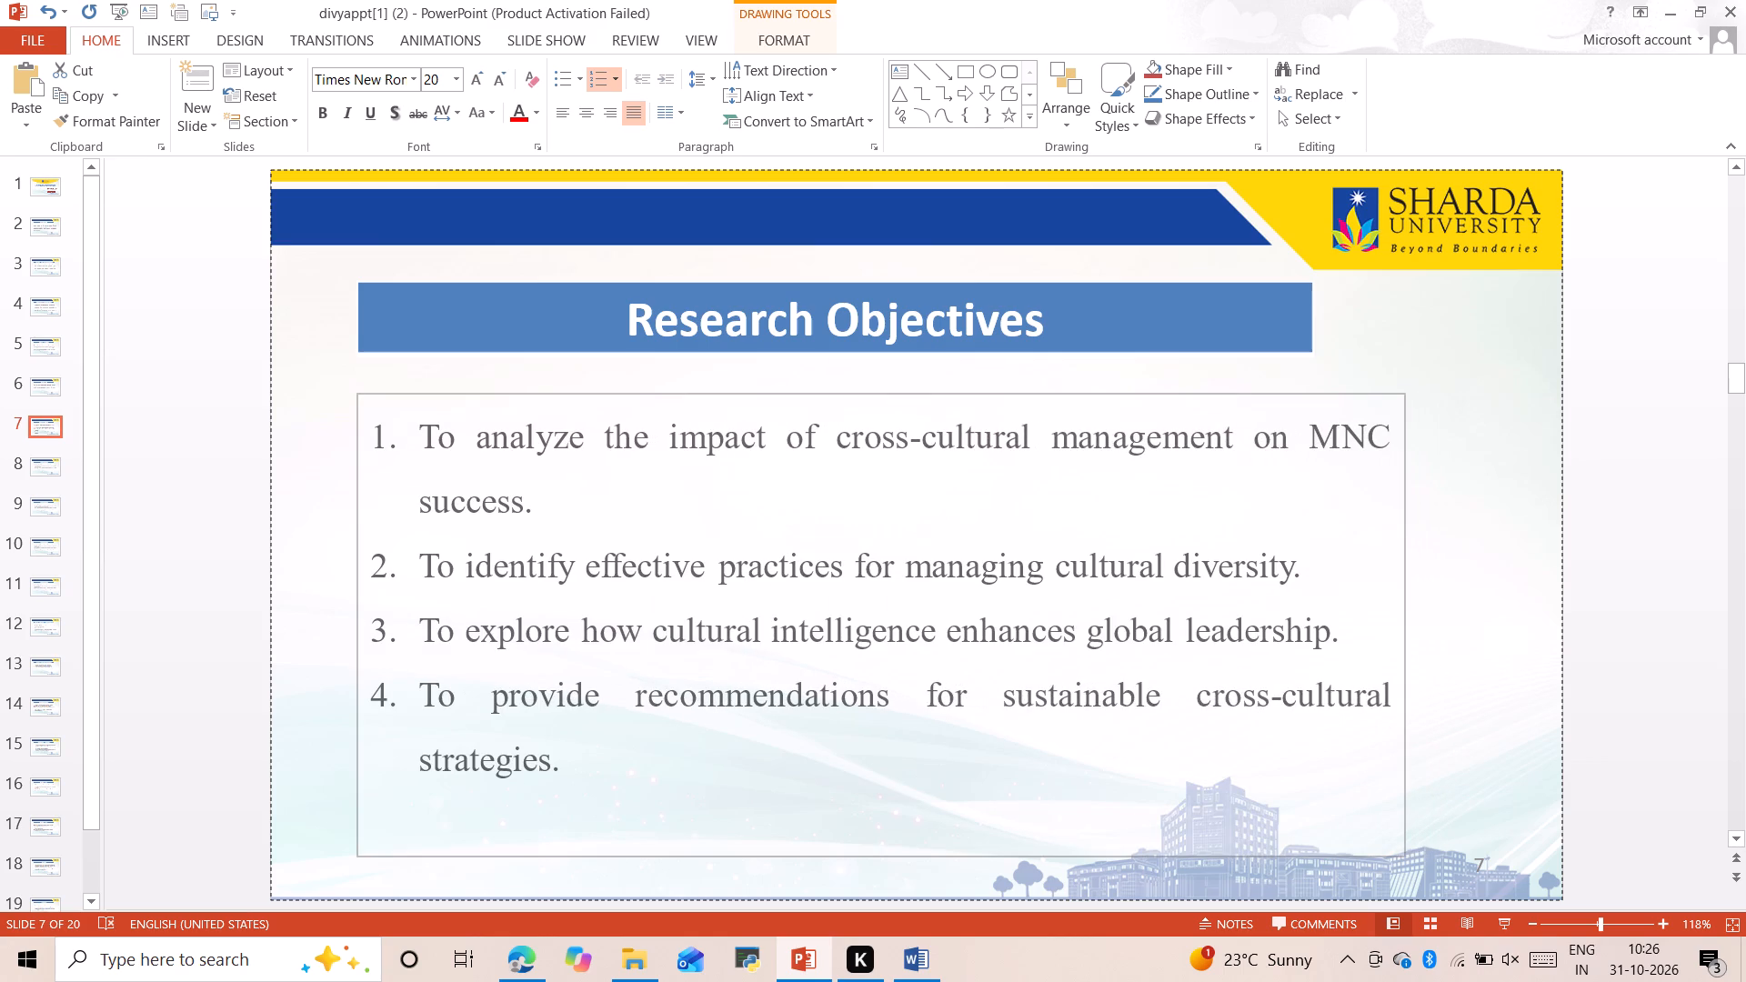
left_click_drag(1410, 611, 1438, 611)
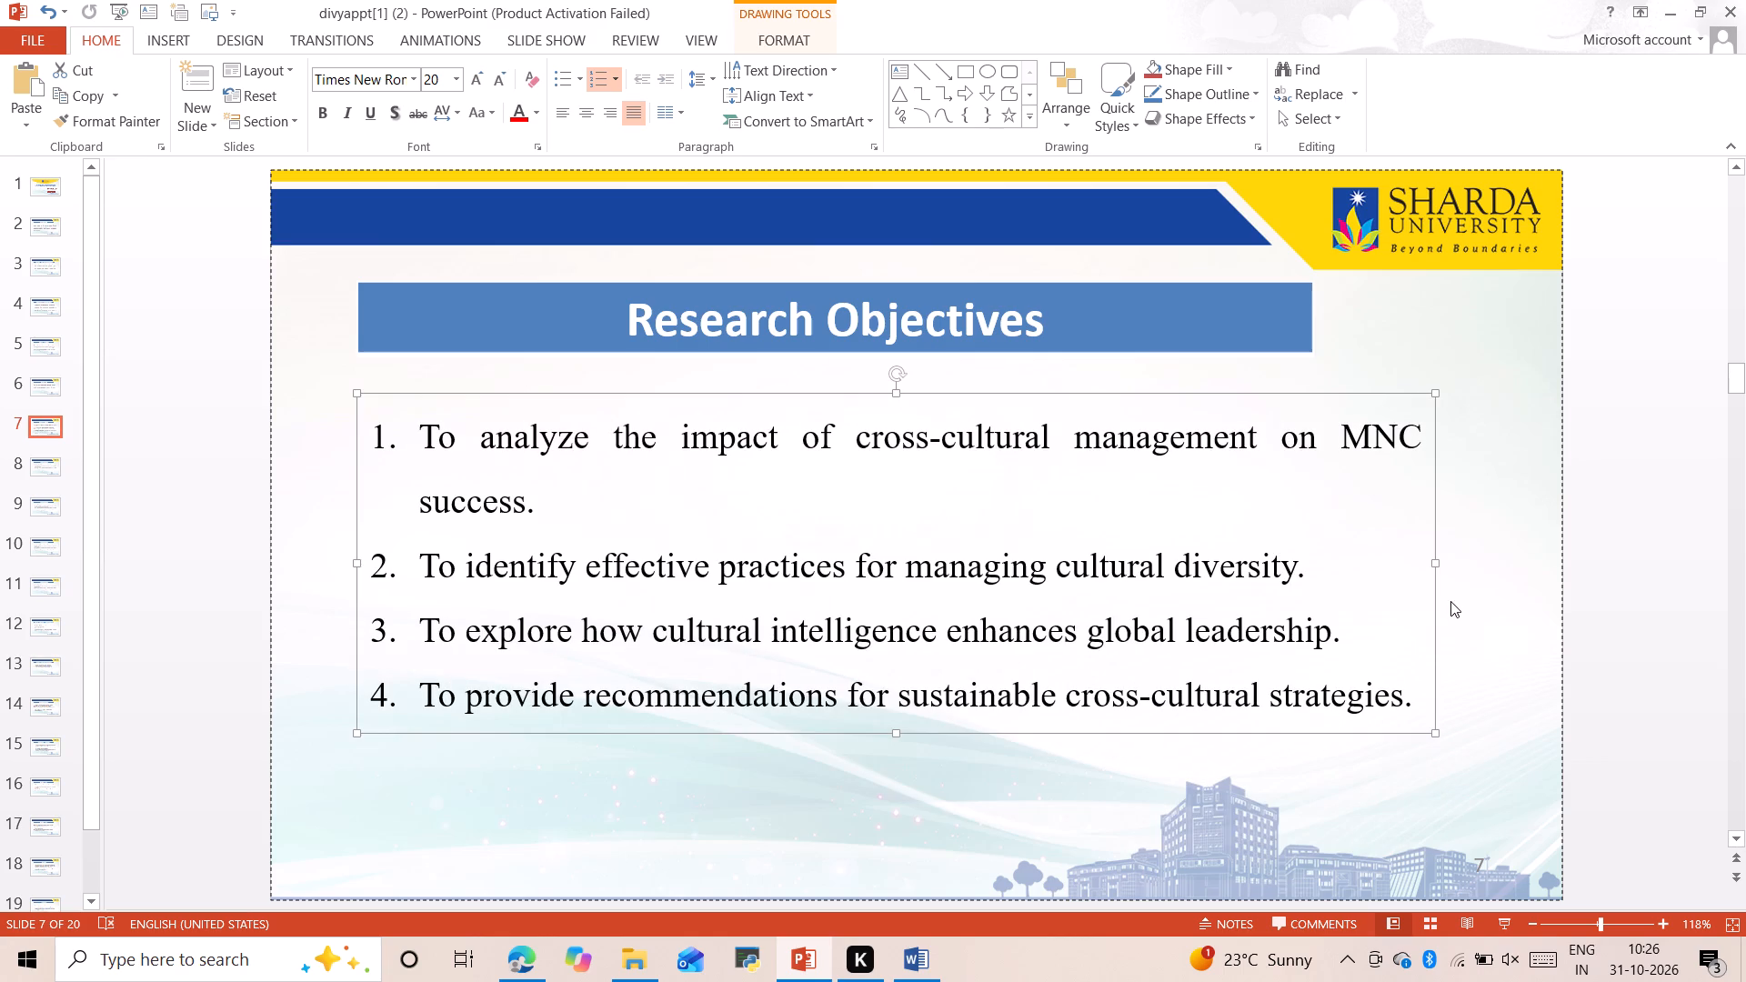
left_click(1470, 594)
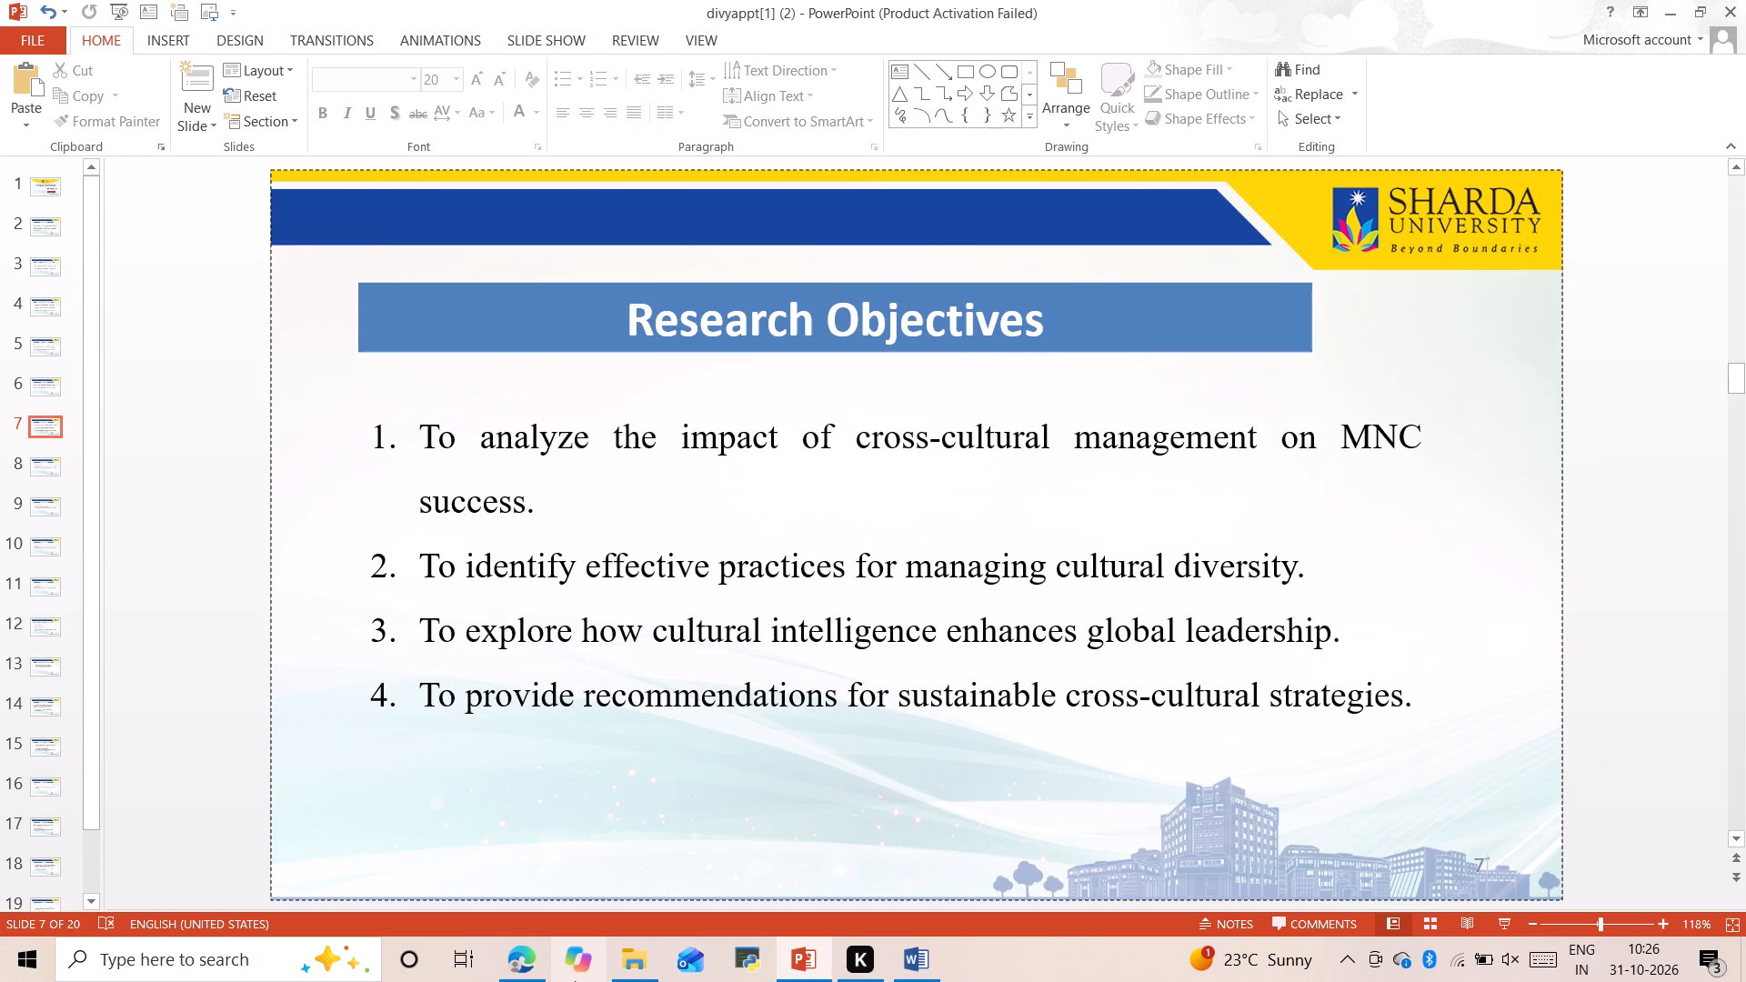
Check the body formatting of slides 8 to 12, from Literature Review through Research Hypothesis & Conceptual Model.
key("Down")
key("Down")
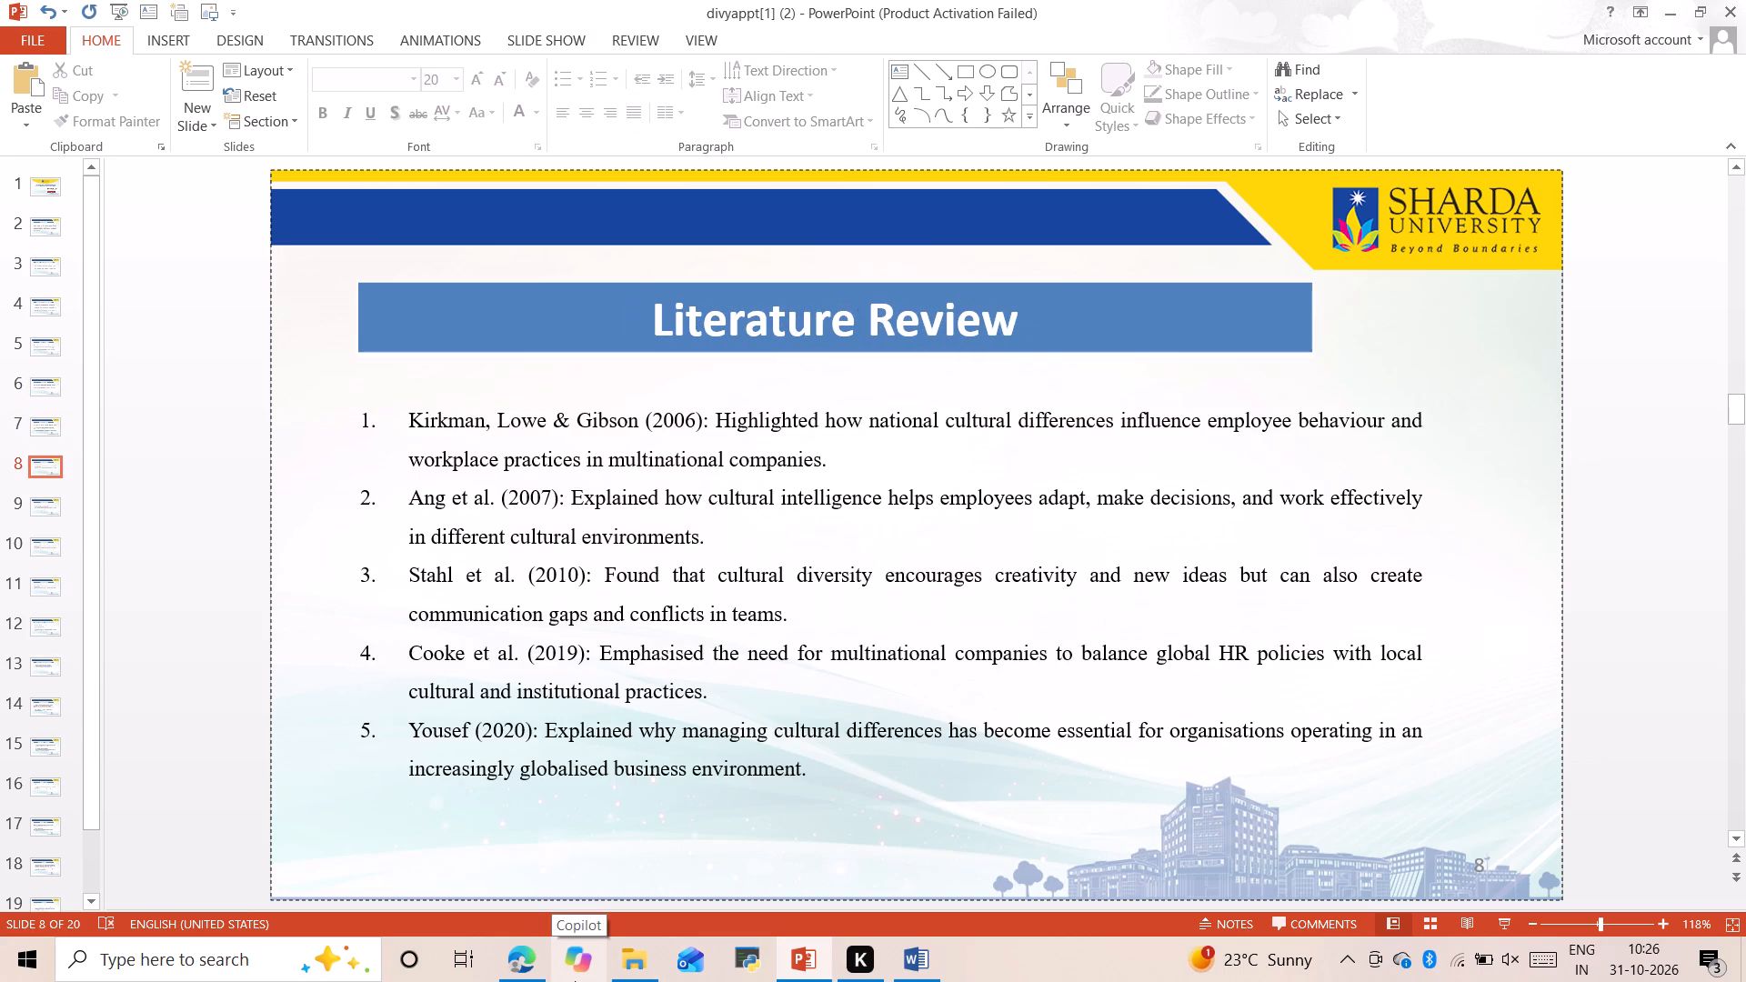
key("Down")
key("Down")
key("Down")
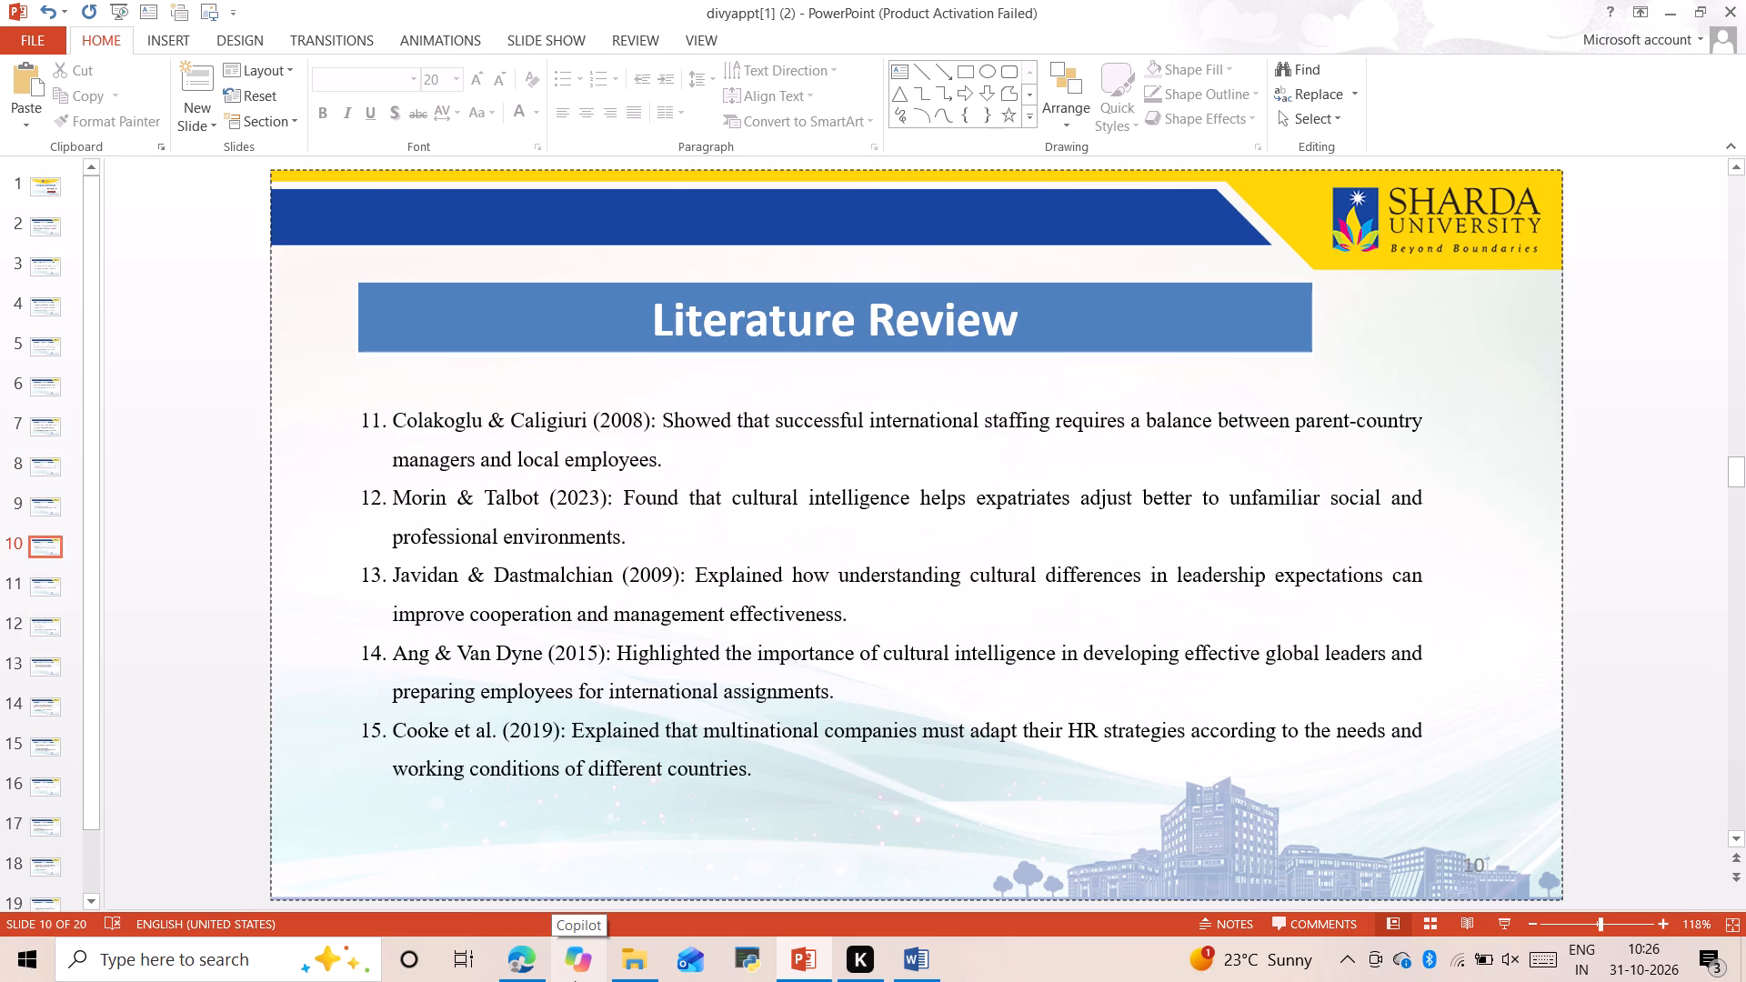
key("Down")
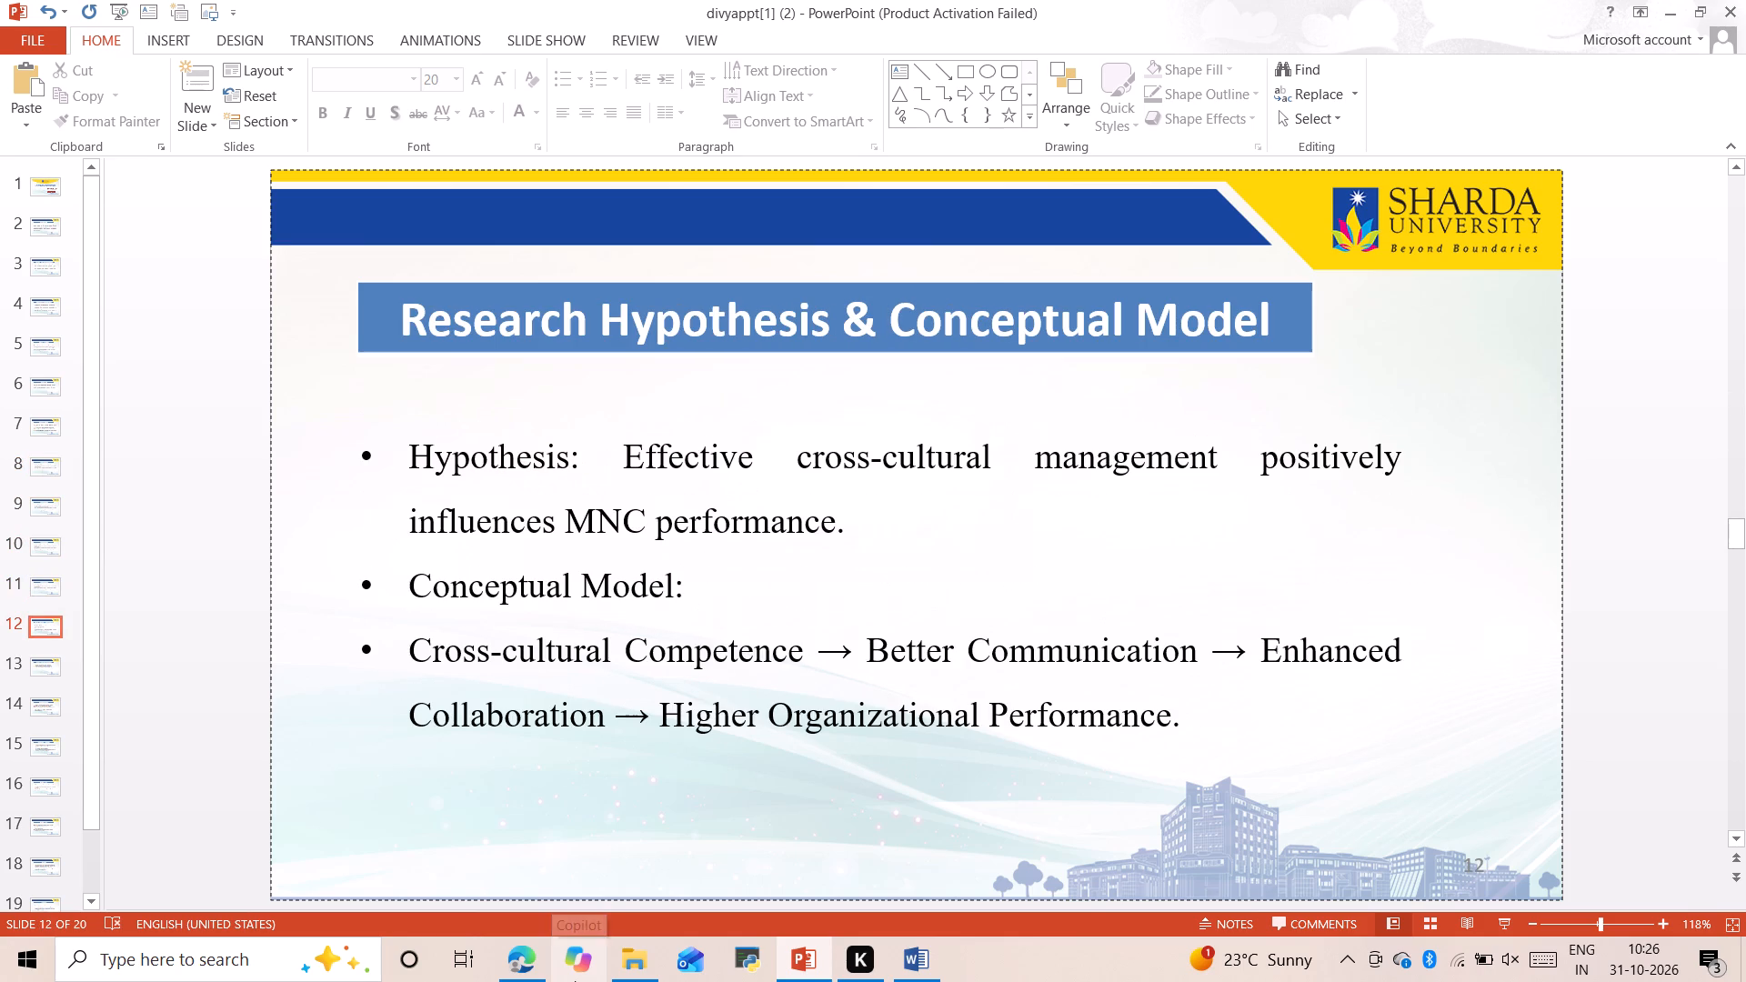
left_click(470, 668)
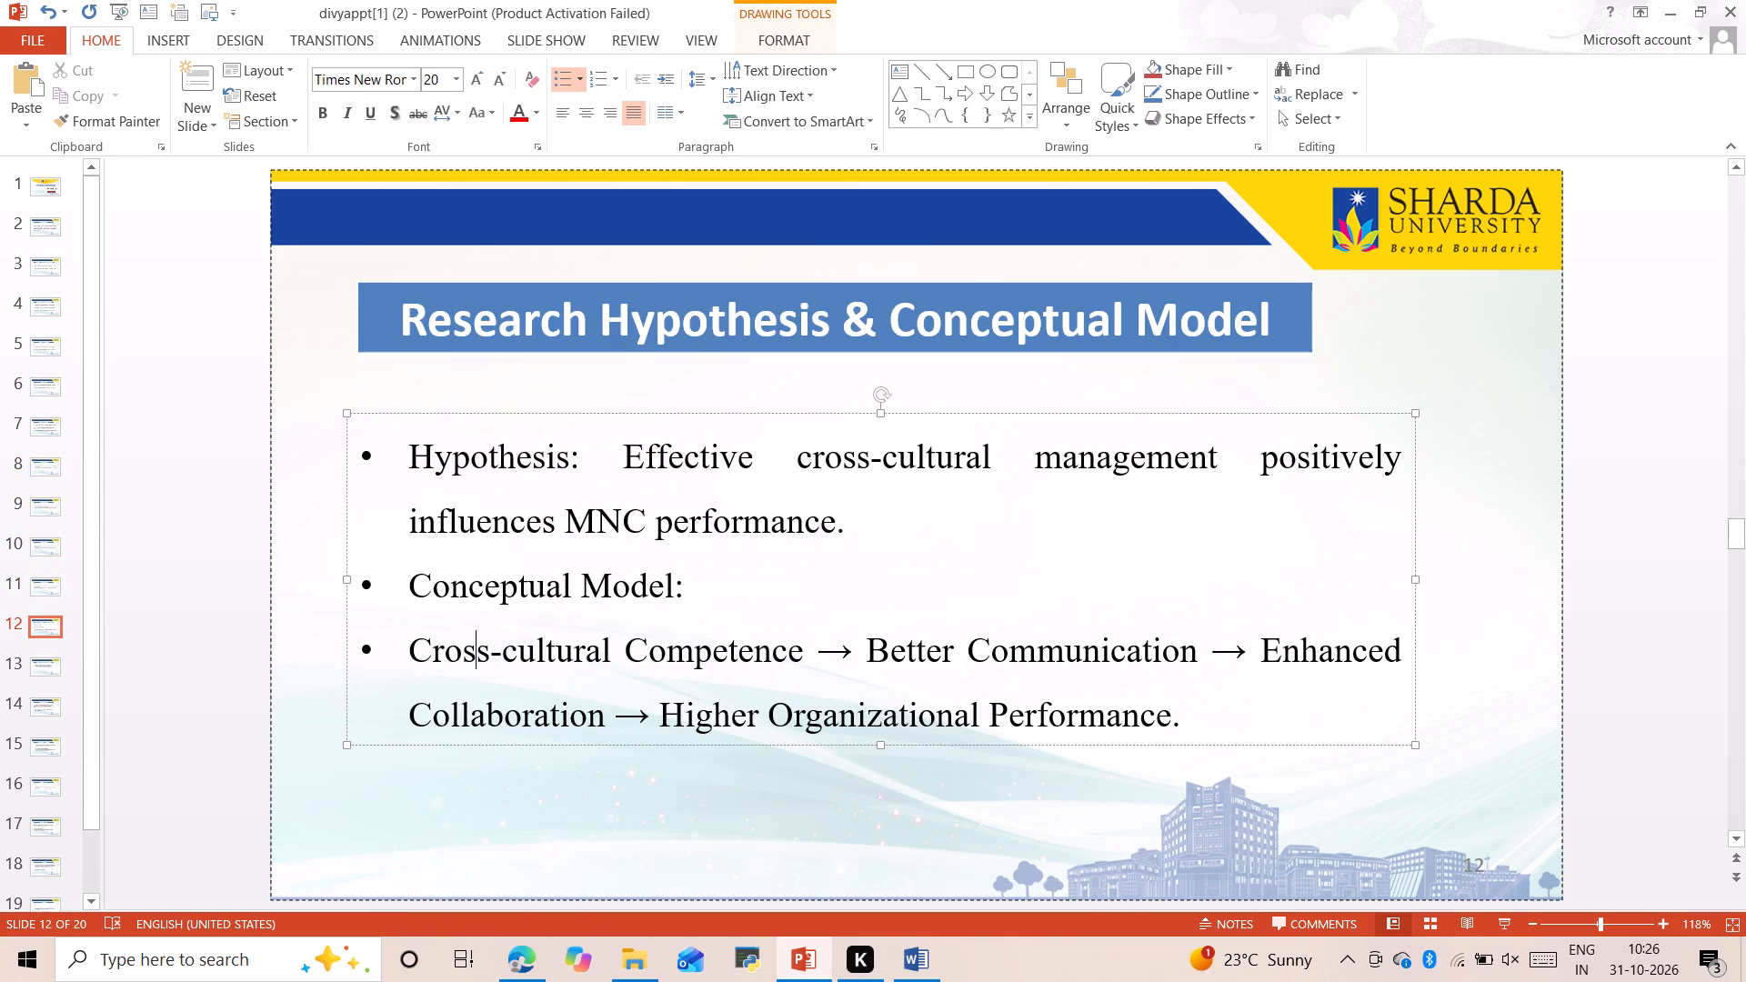
key("Down")
key("Down")
left_click(384, 773)
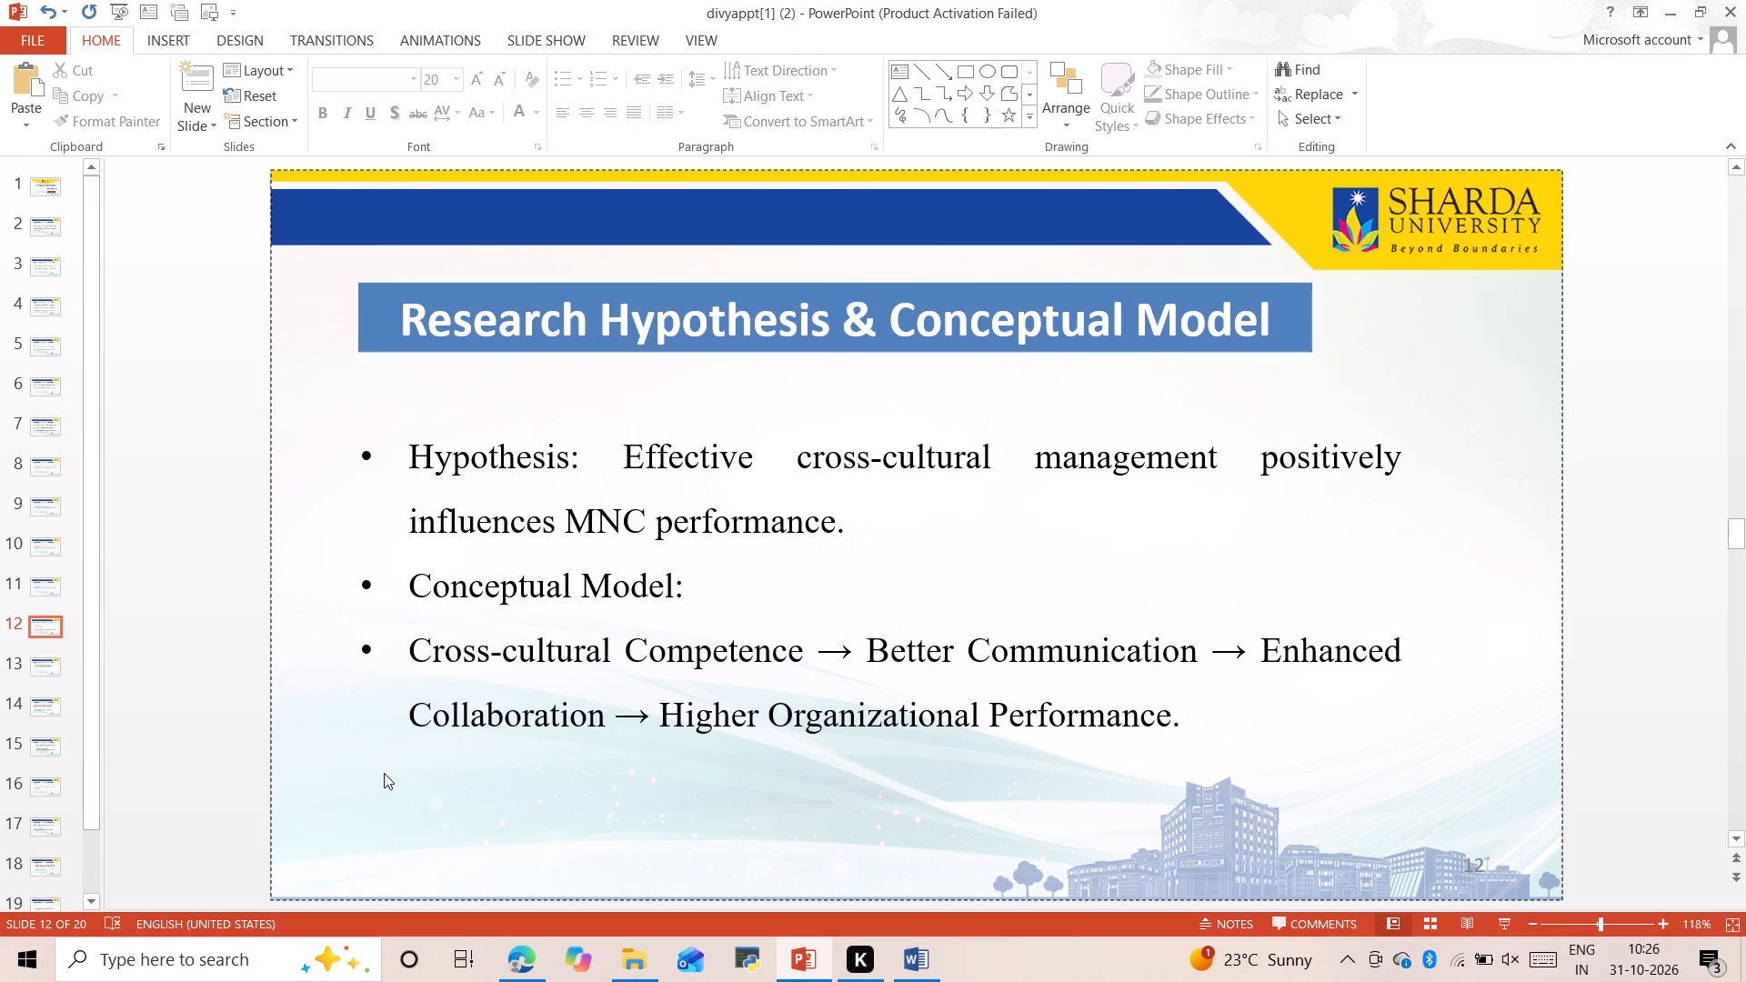
Format slide 13's Research Methodology (Overview) bullets in Times New Roman 20 pt, justified, with 1.5 line spacing.
key("Down")
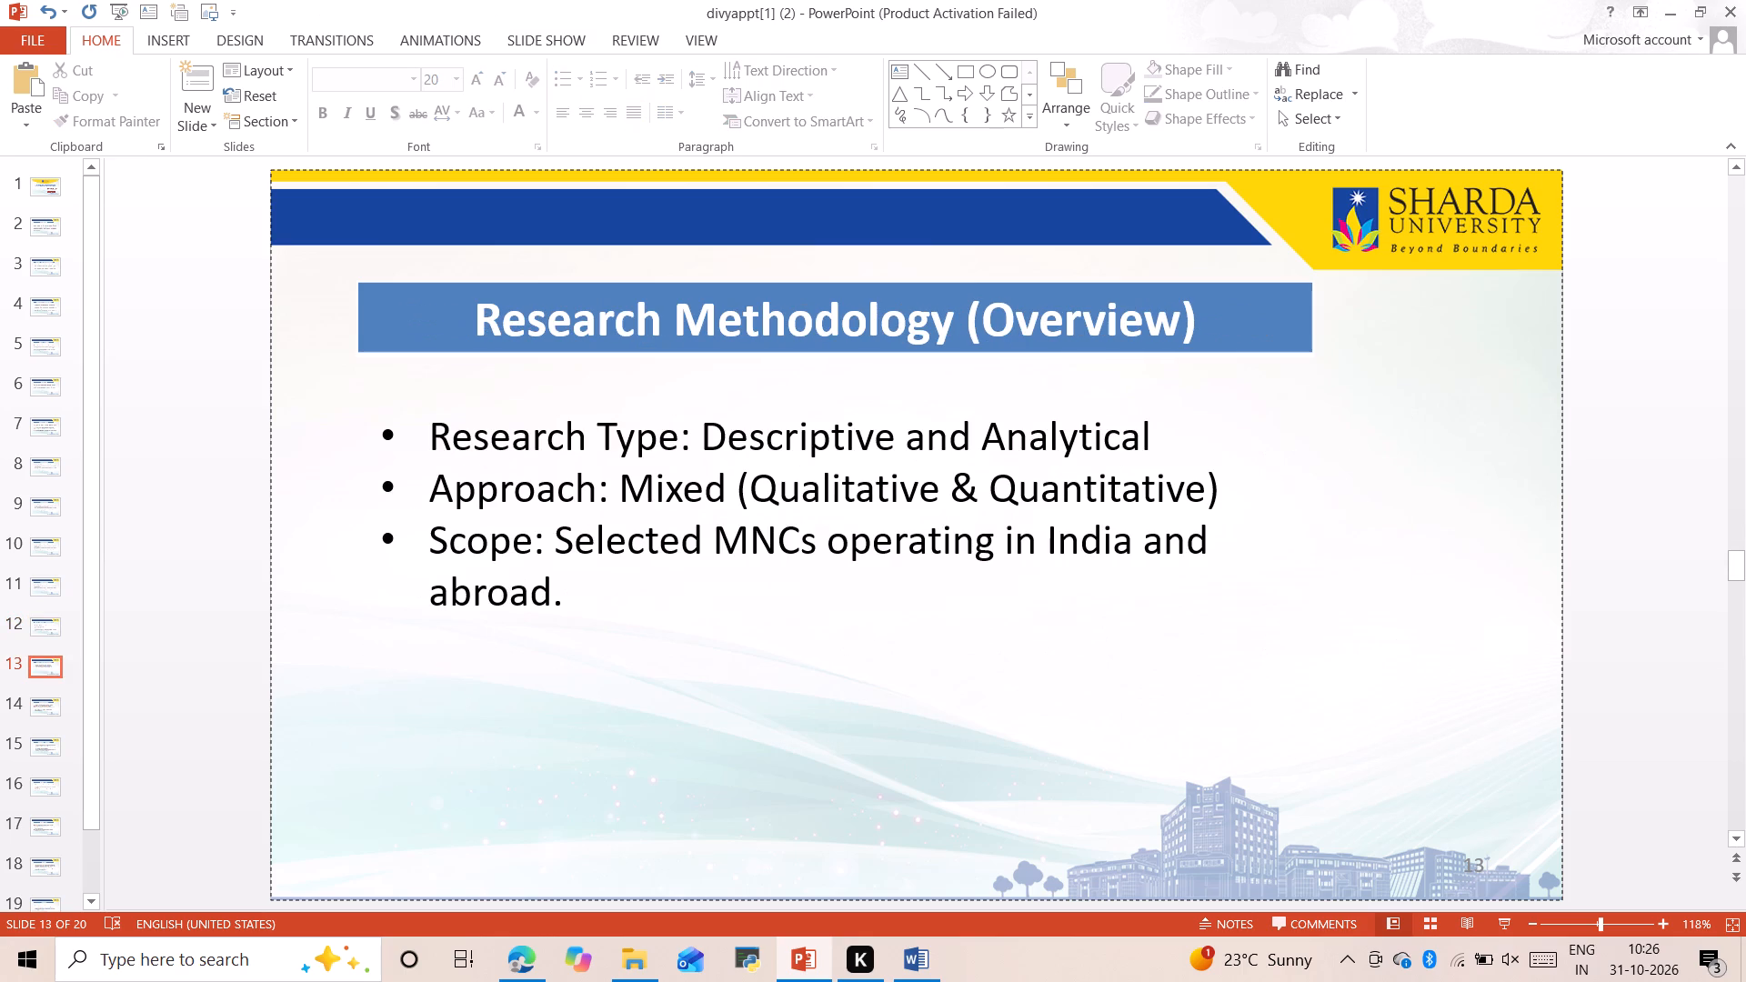
left_click(517, 626)
key("ctrl+a")
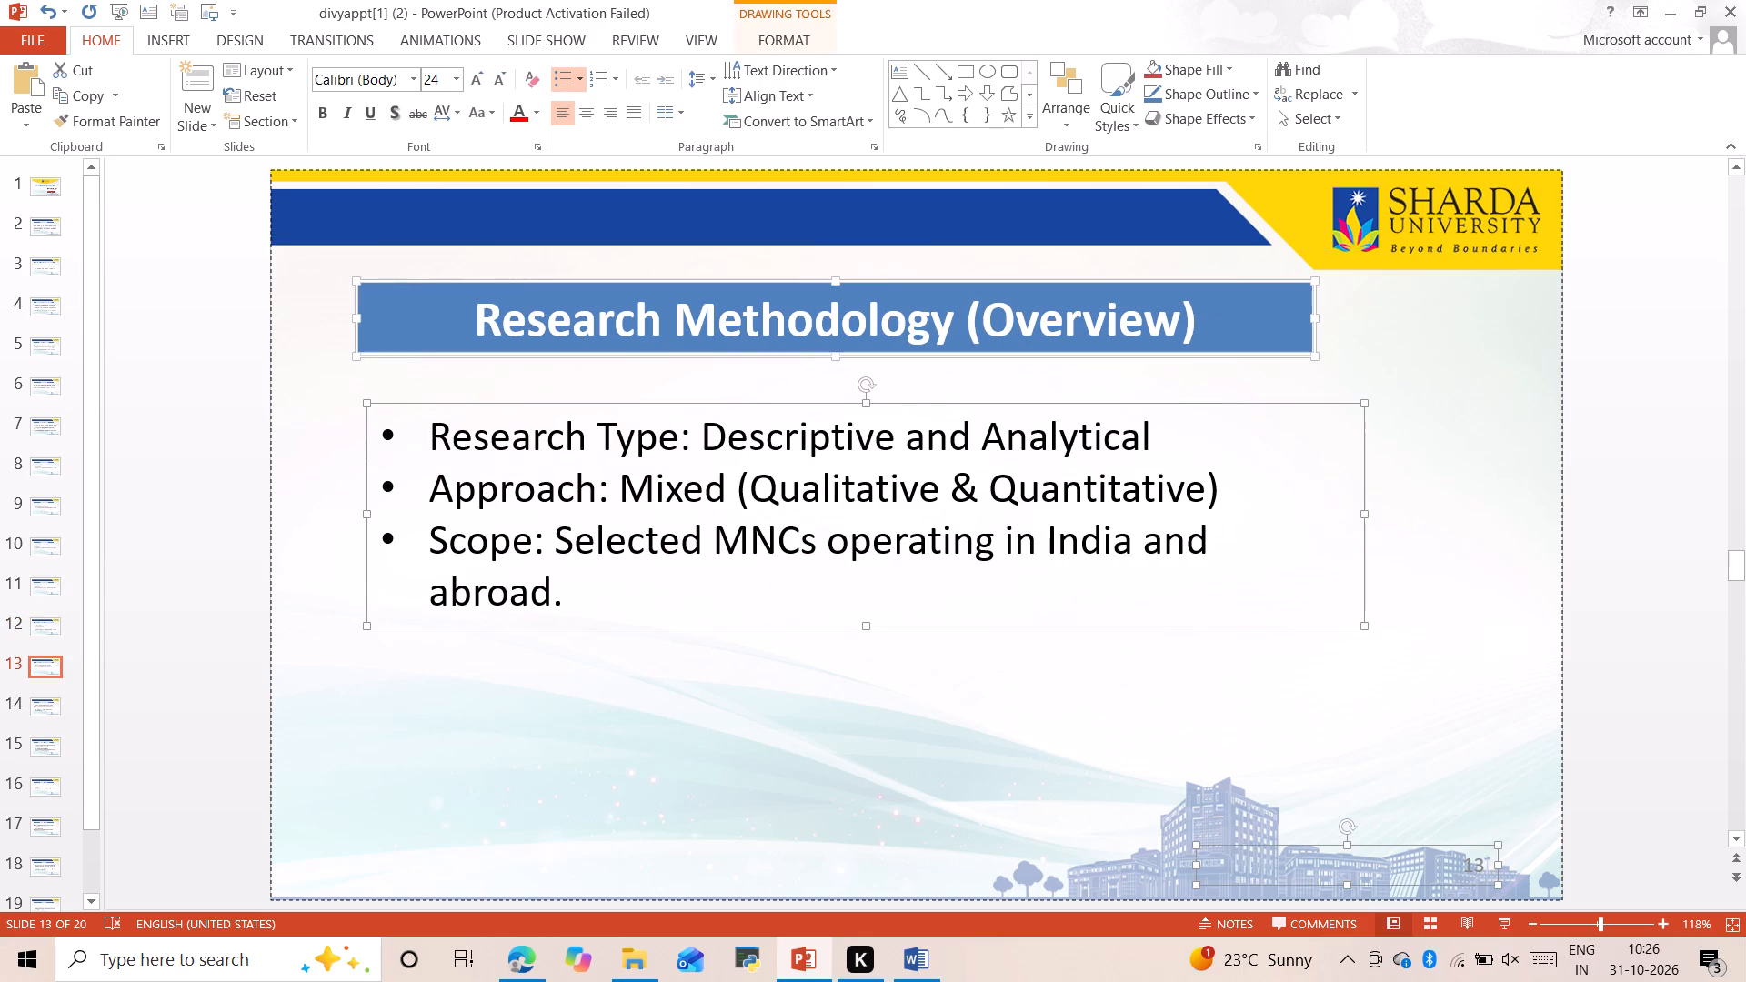
left_click(512, 601)
key("ctrl+a")
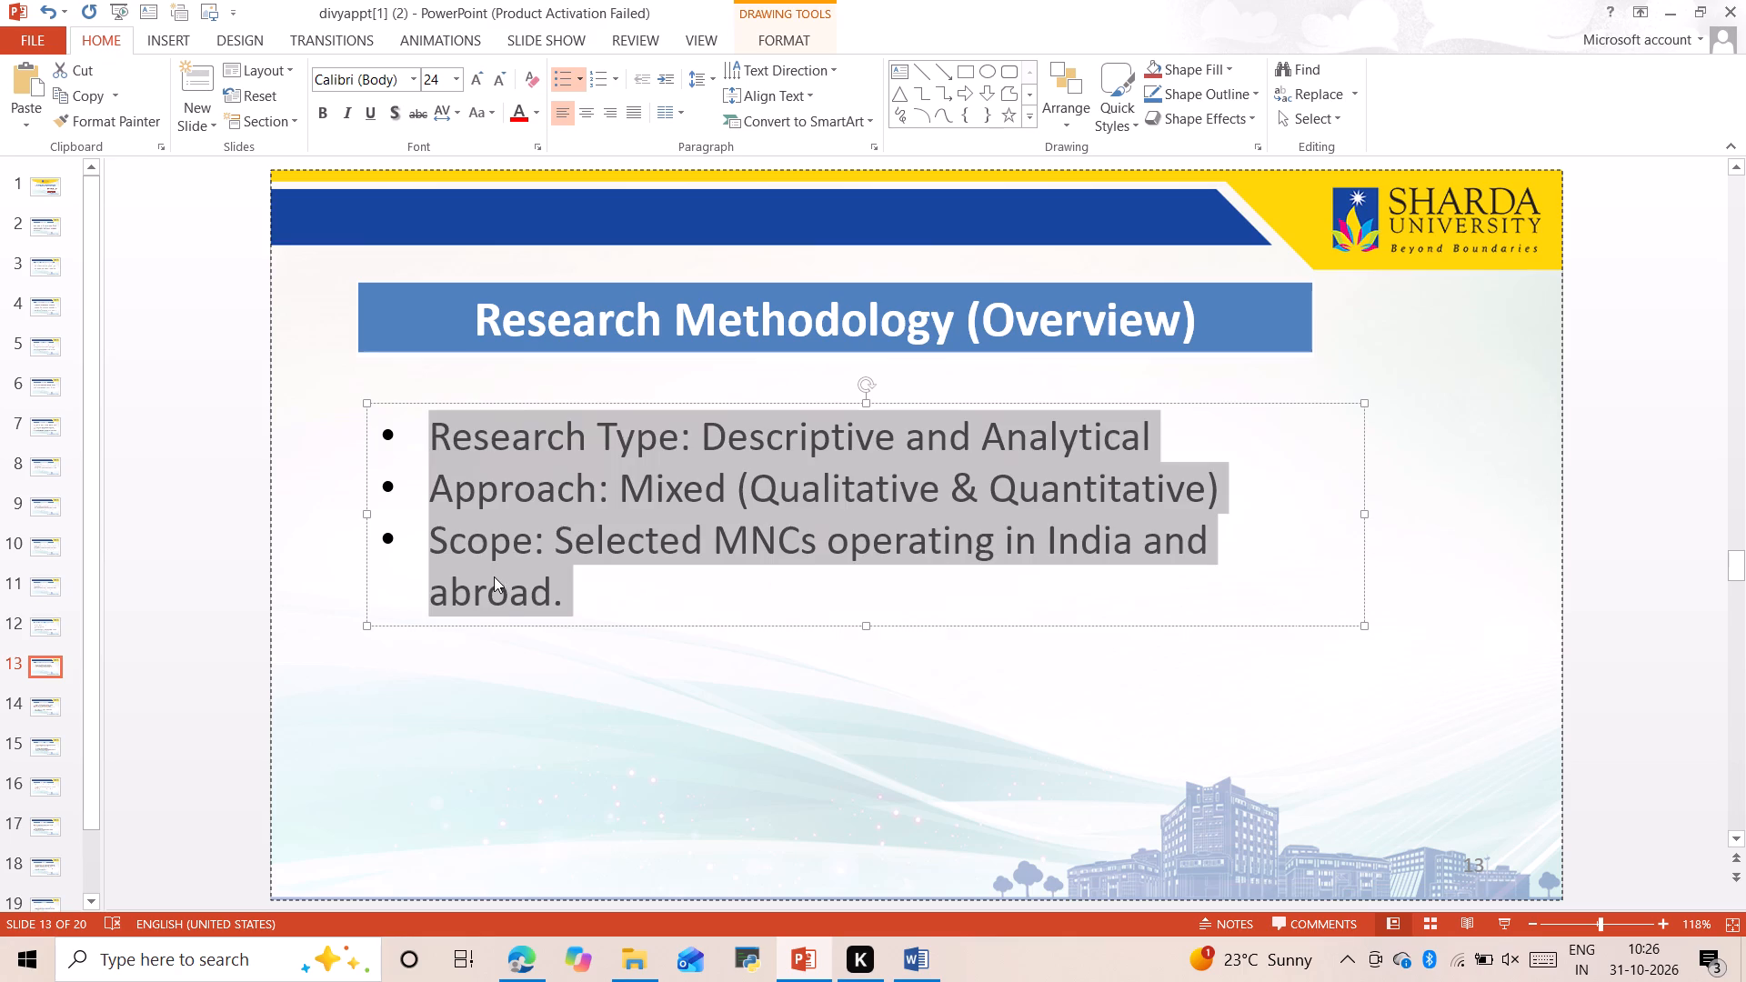
left_click(506, 76)
left_click(387, 79)
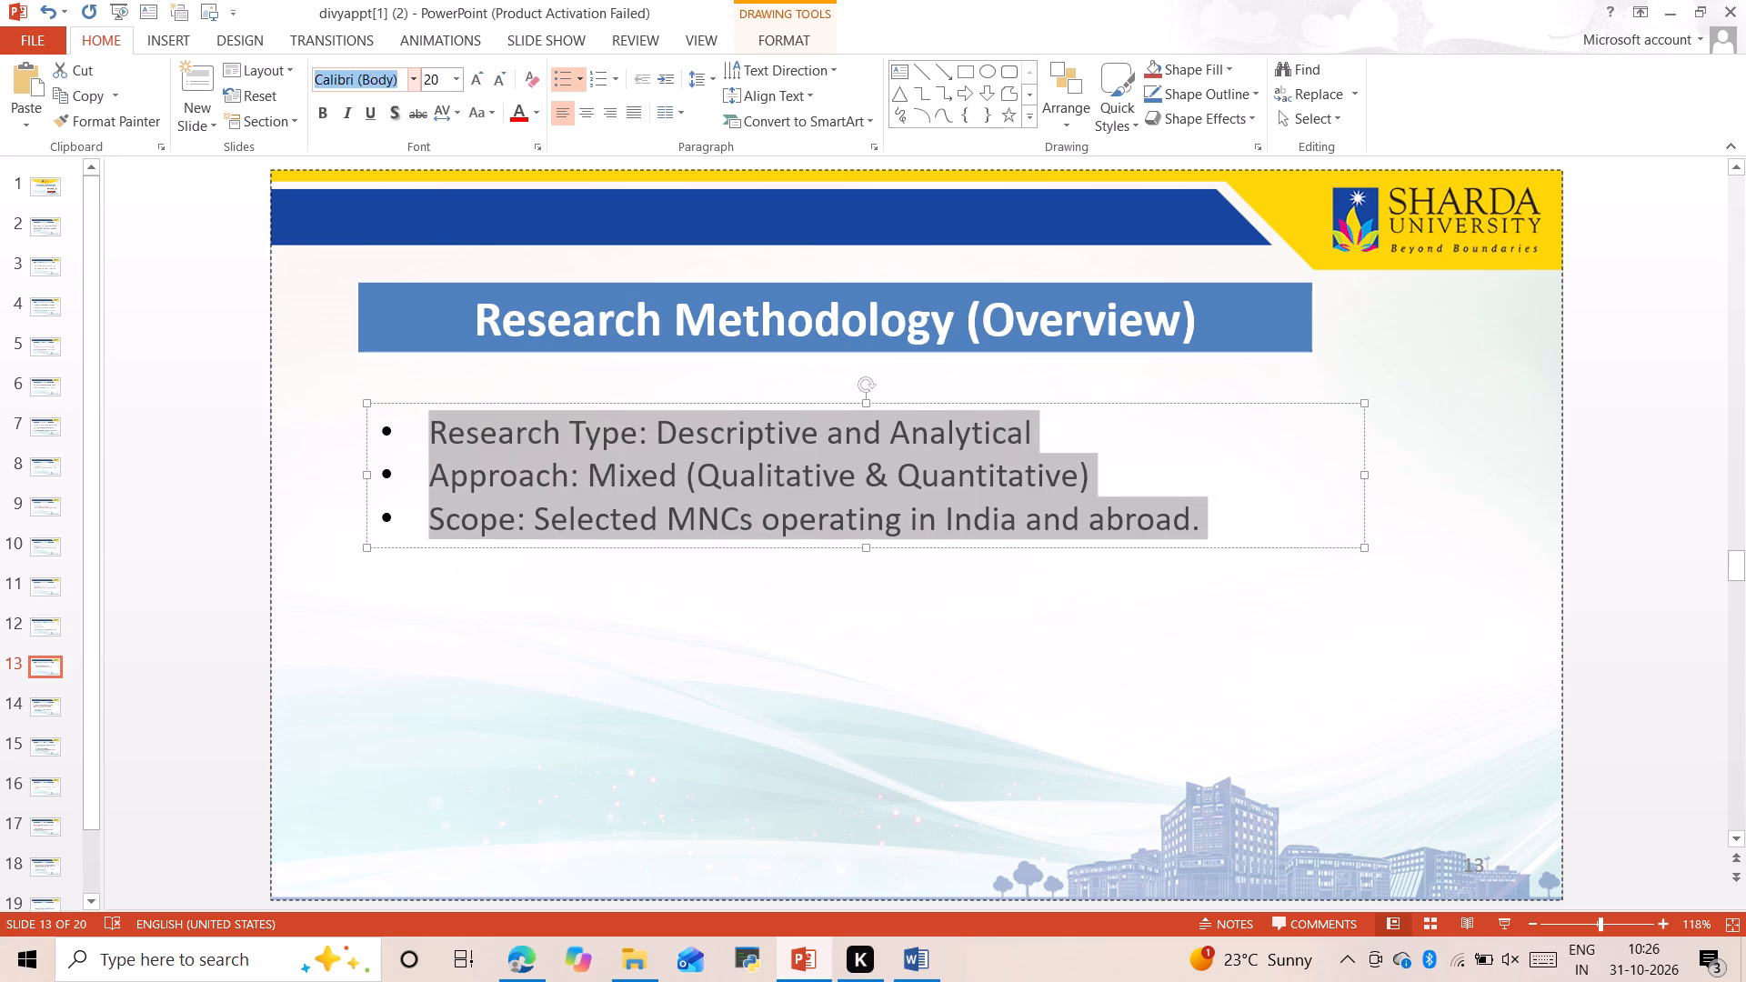
type("tim")
key("Right")
key("Return")
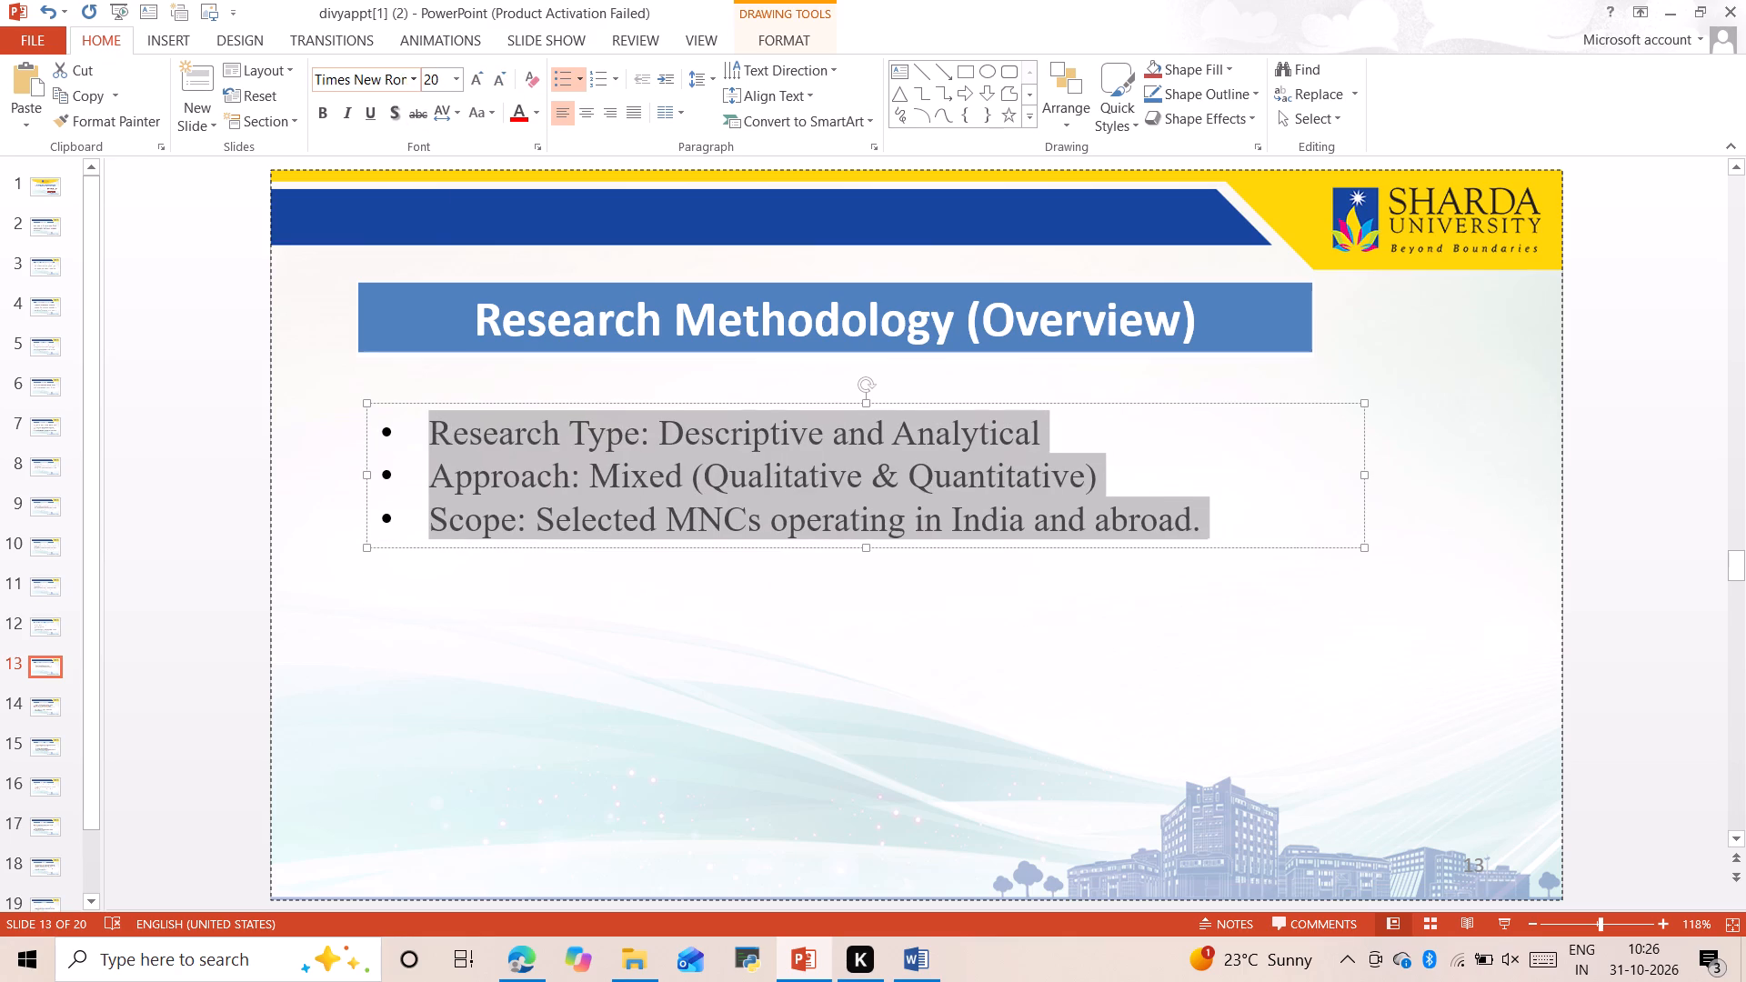
left_click(630, 118)
left_click(701, 80)
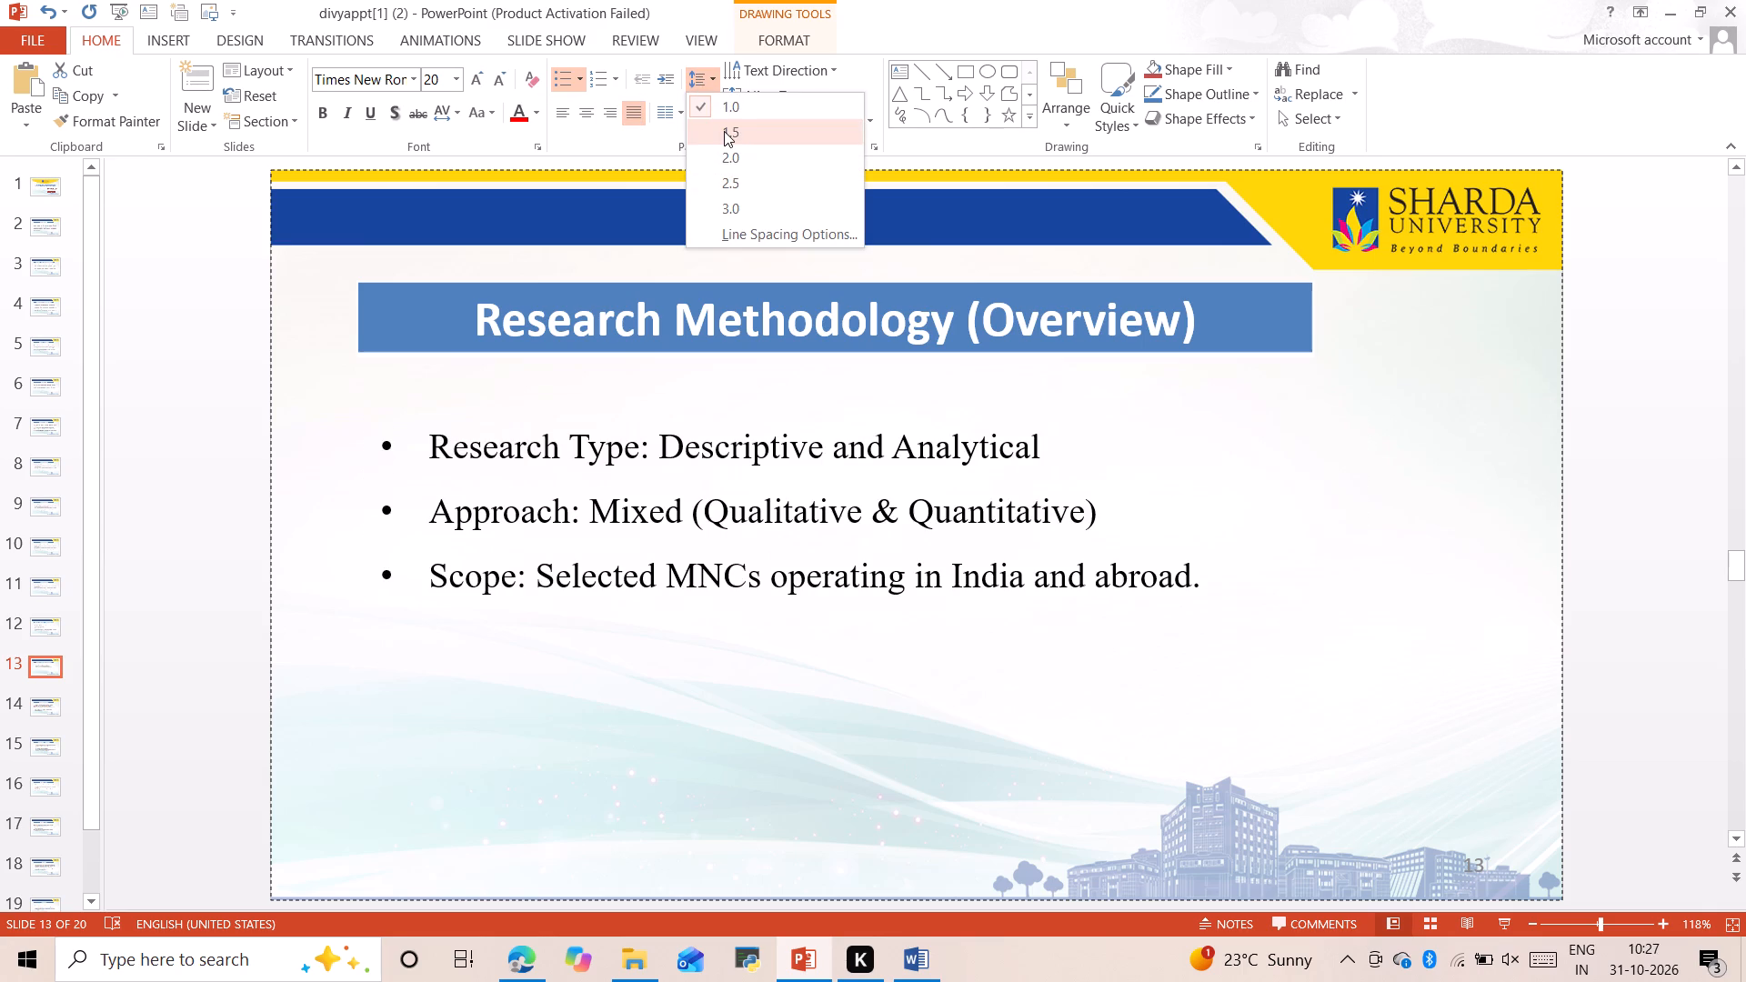
left_click(724, 131)
left_click(474, 767)
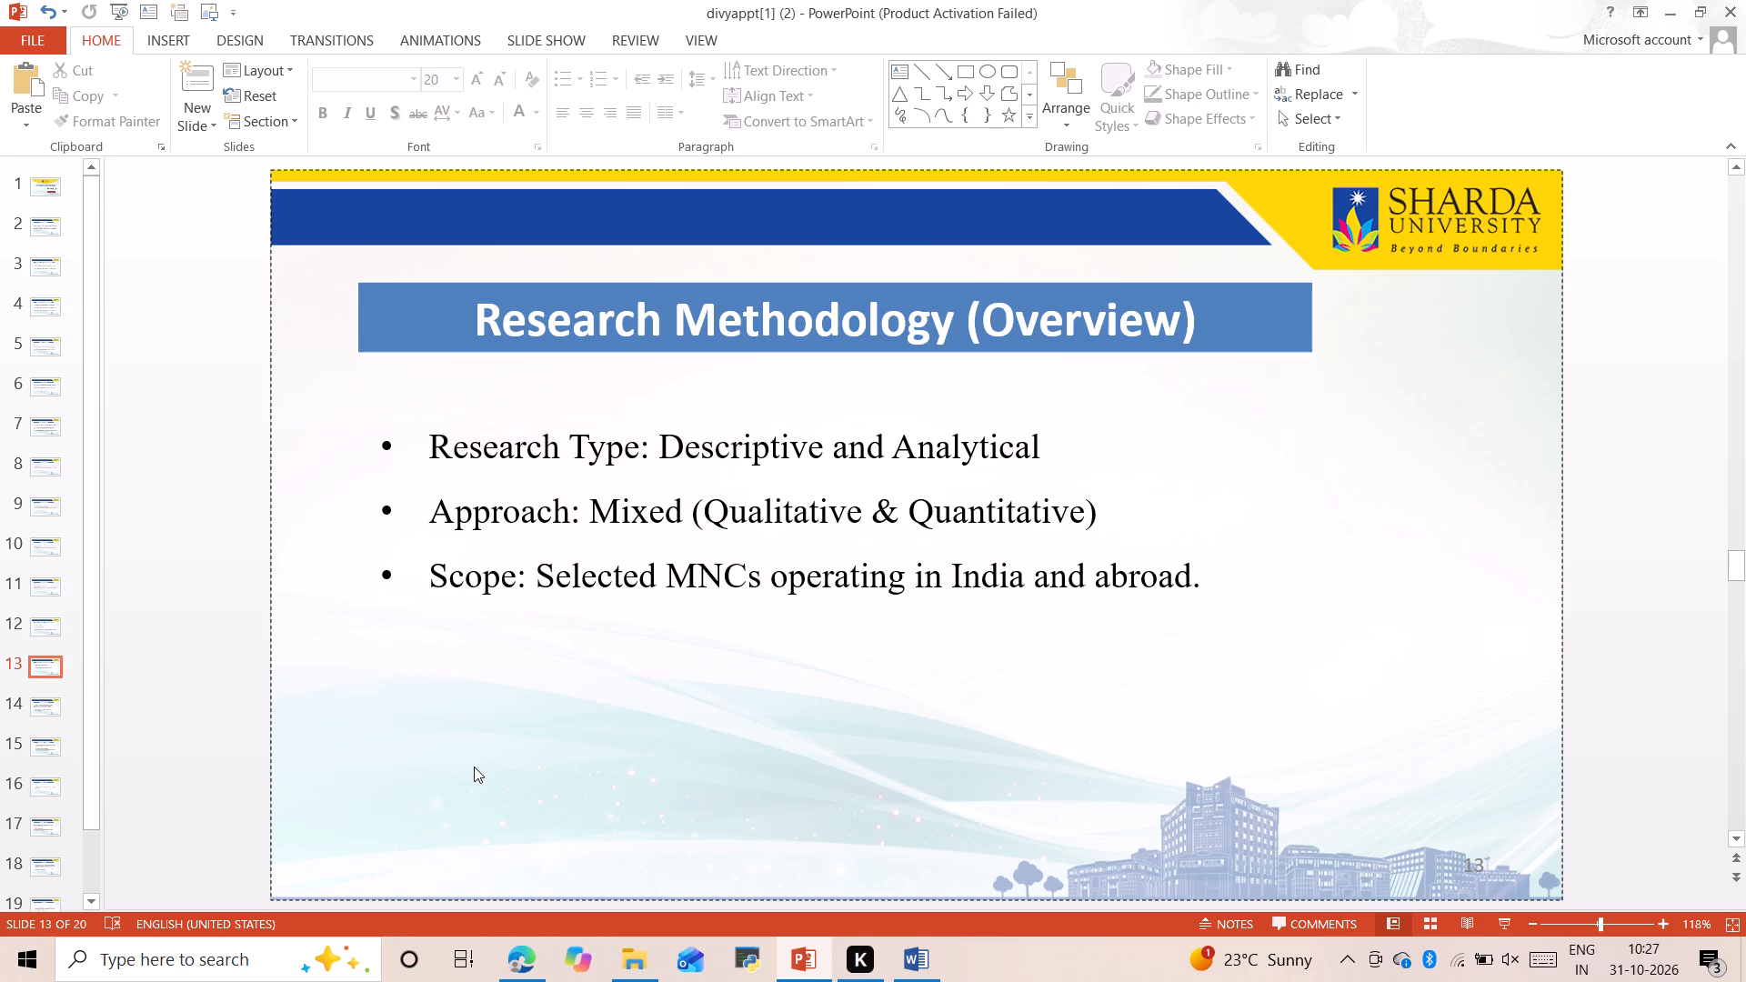
Remove the bullet from slide 12's Cross-cultural Competence chain and indent each of its lines by one tab beneath Conceptual Model.
key("Up")
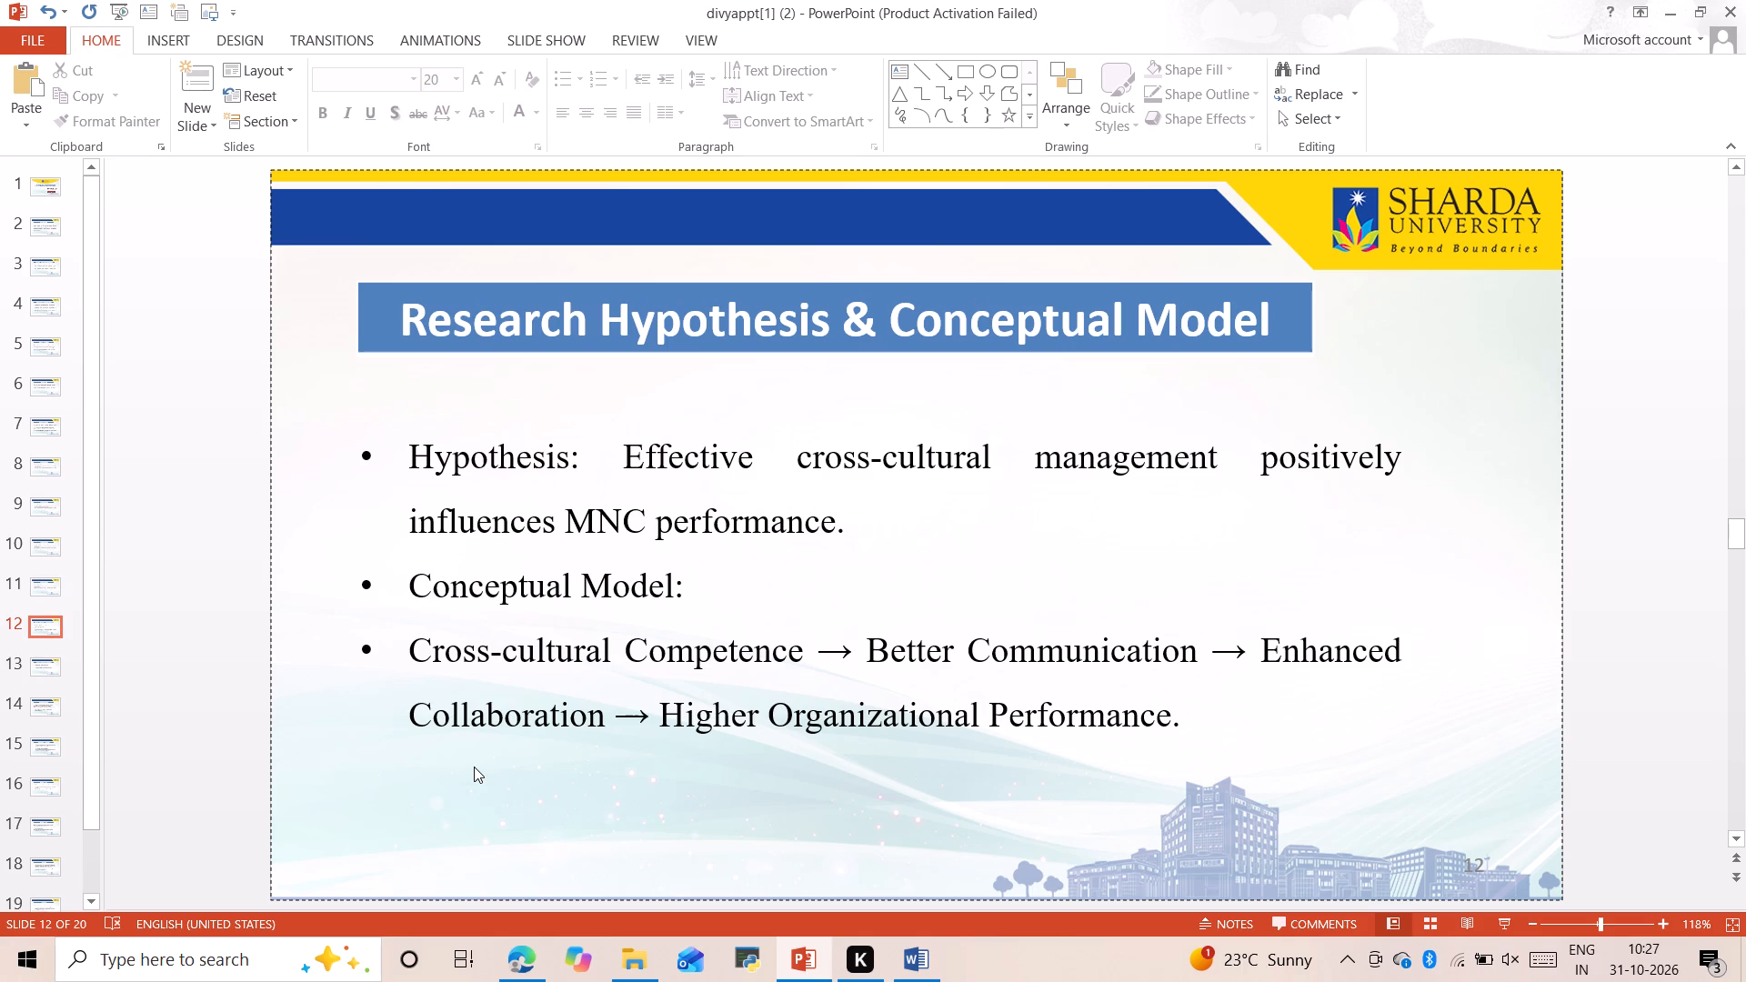
left_click(409, 657)
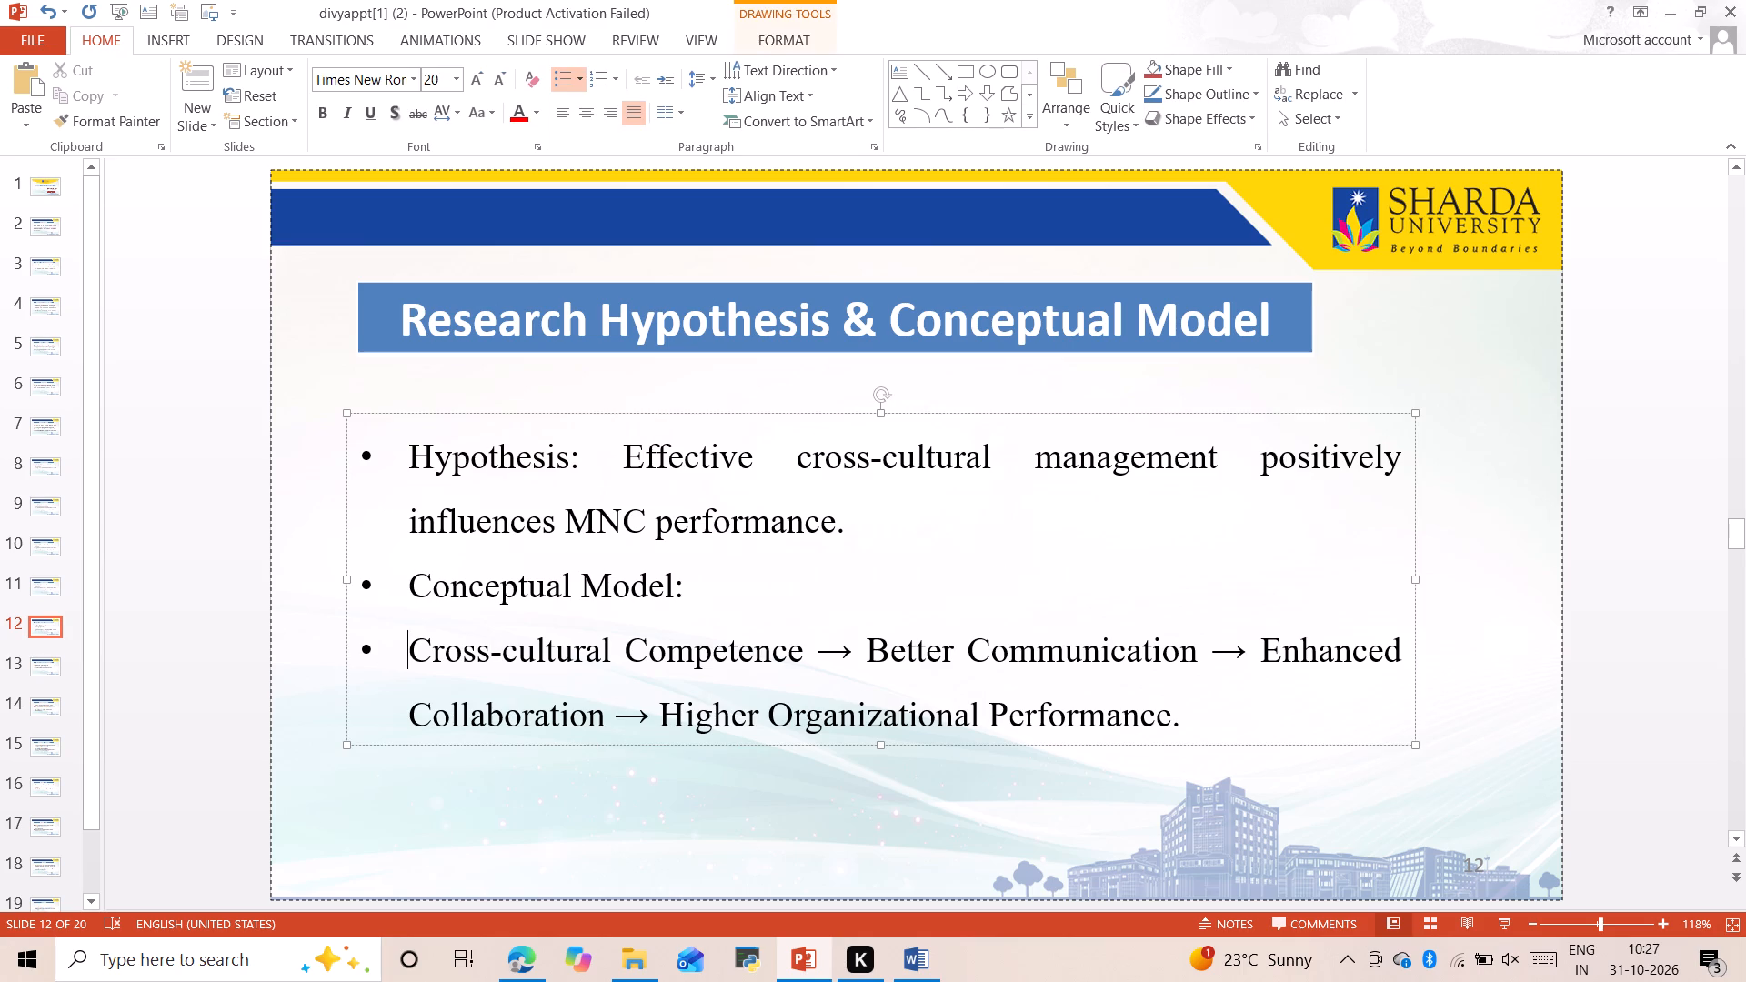
key("BackSpace")
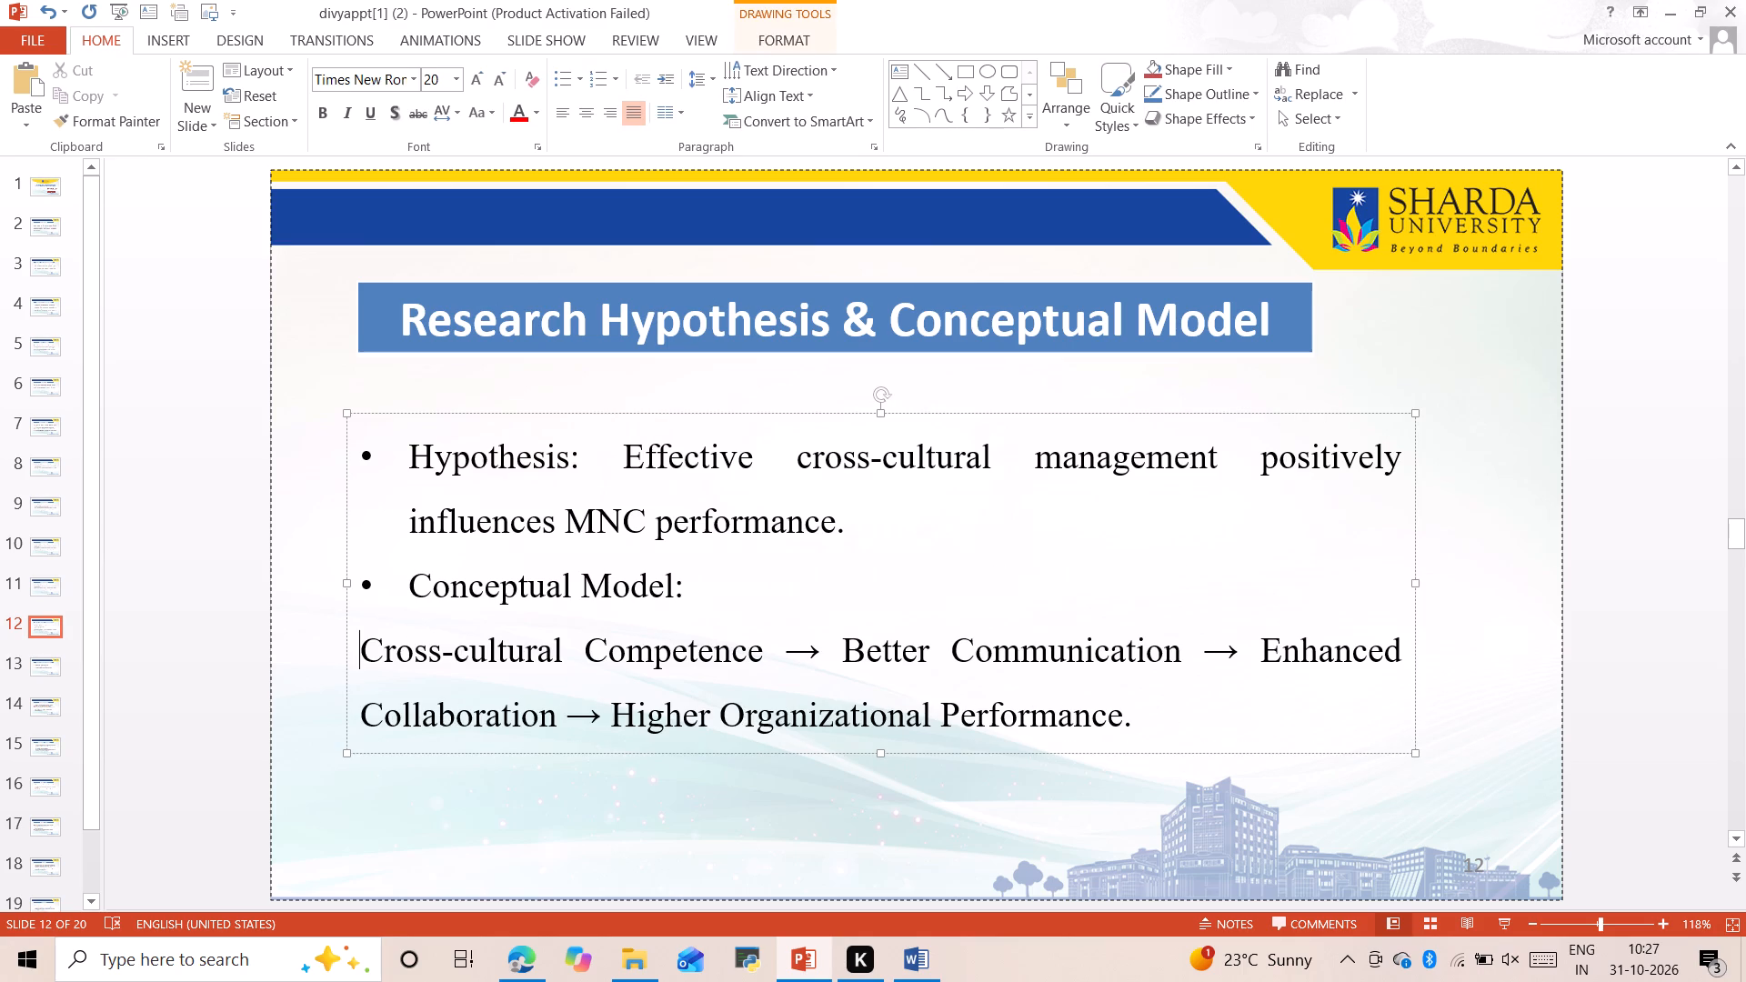
key("Tab")
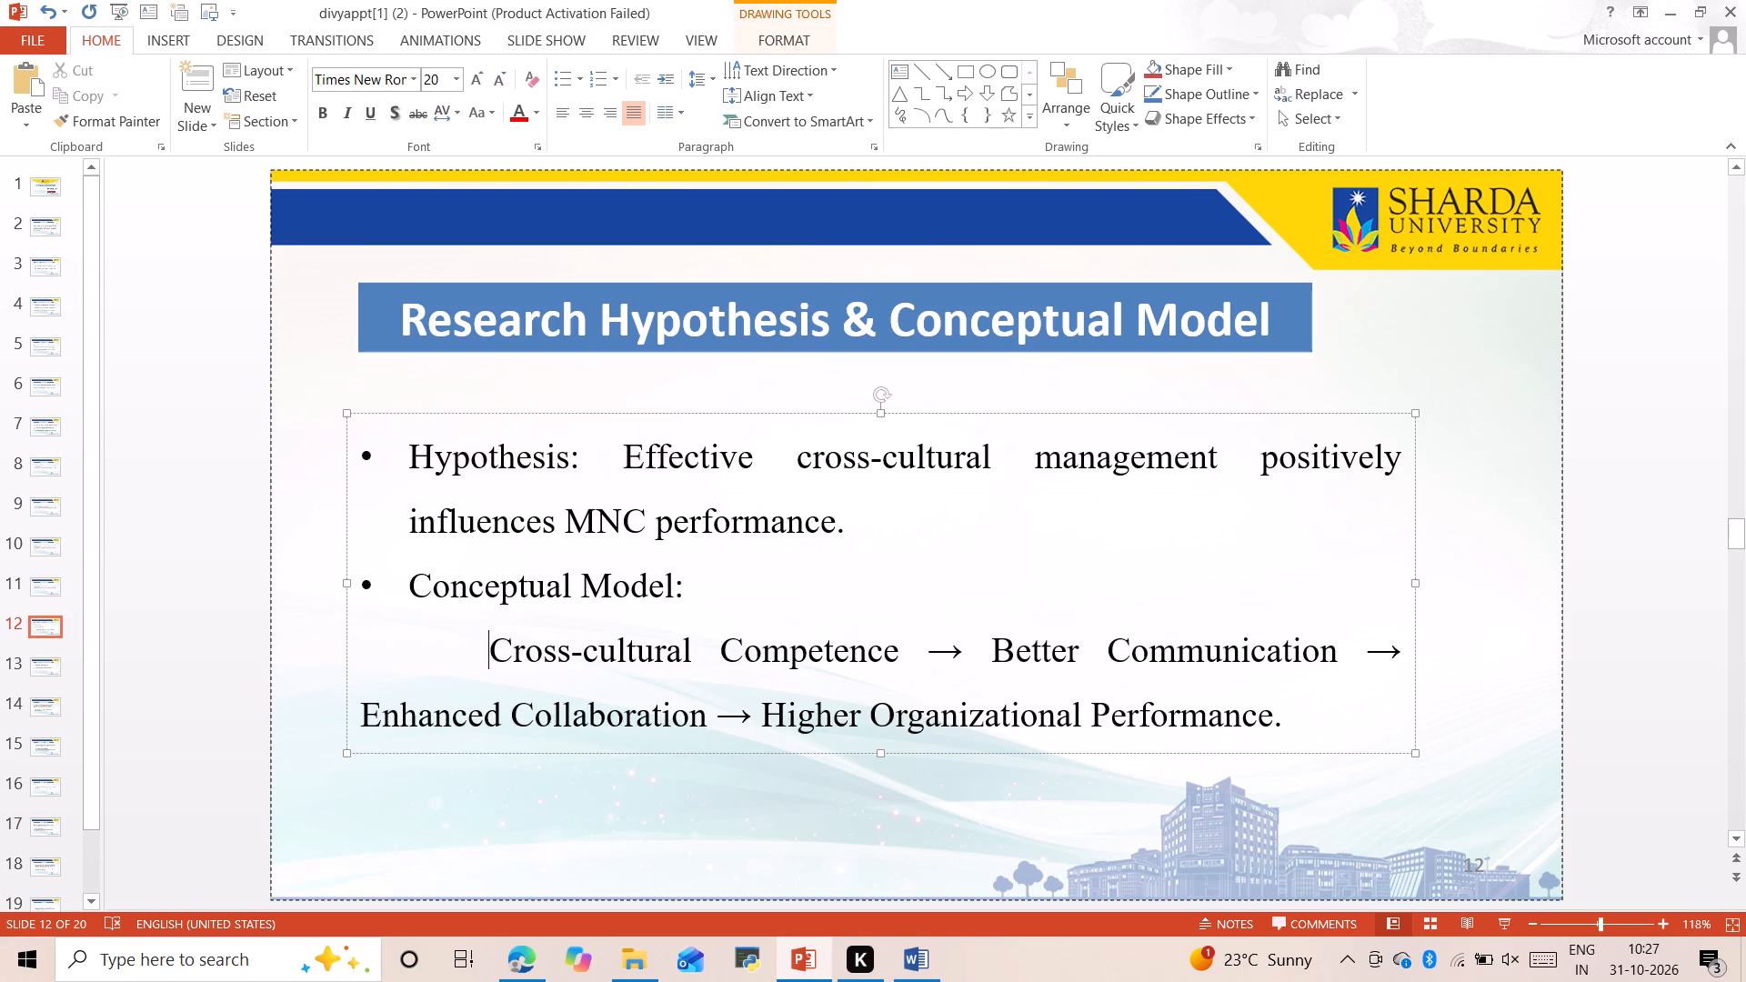
left_click(365, 726)
key("Tab")
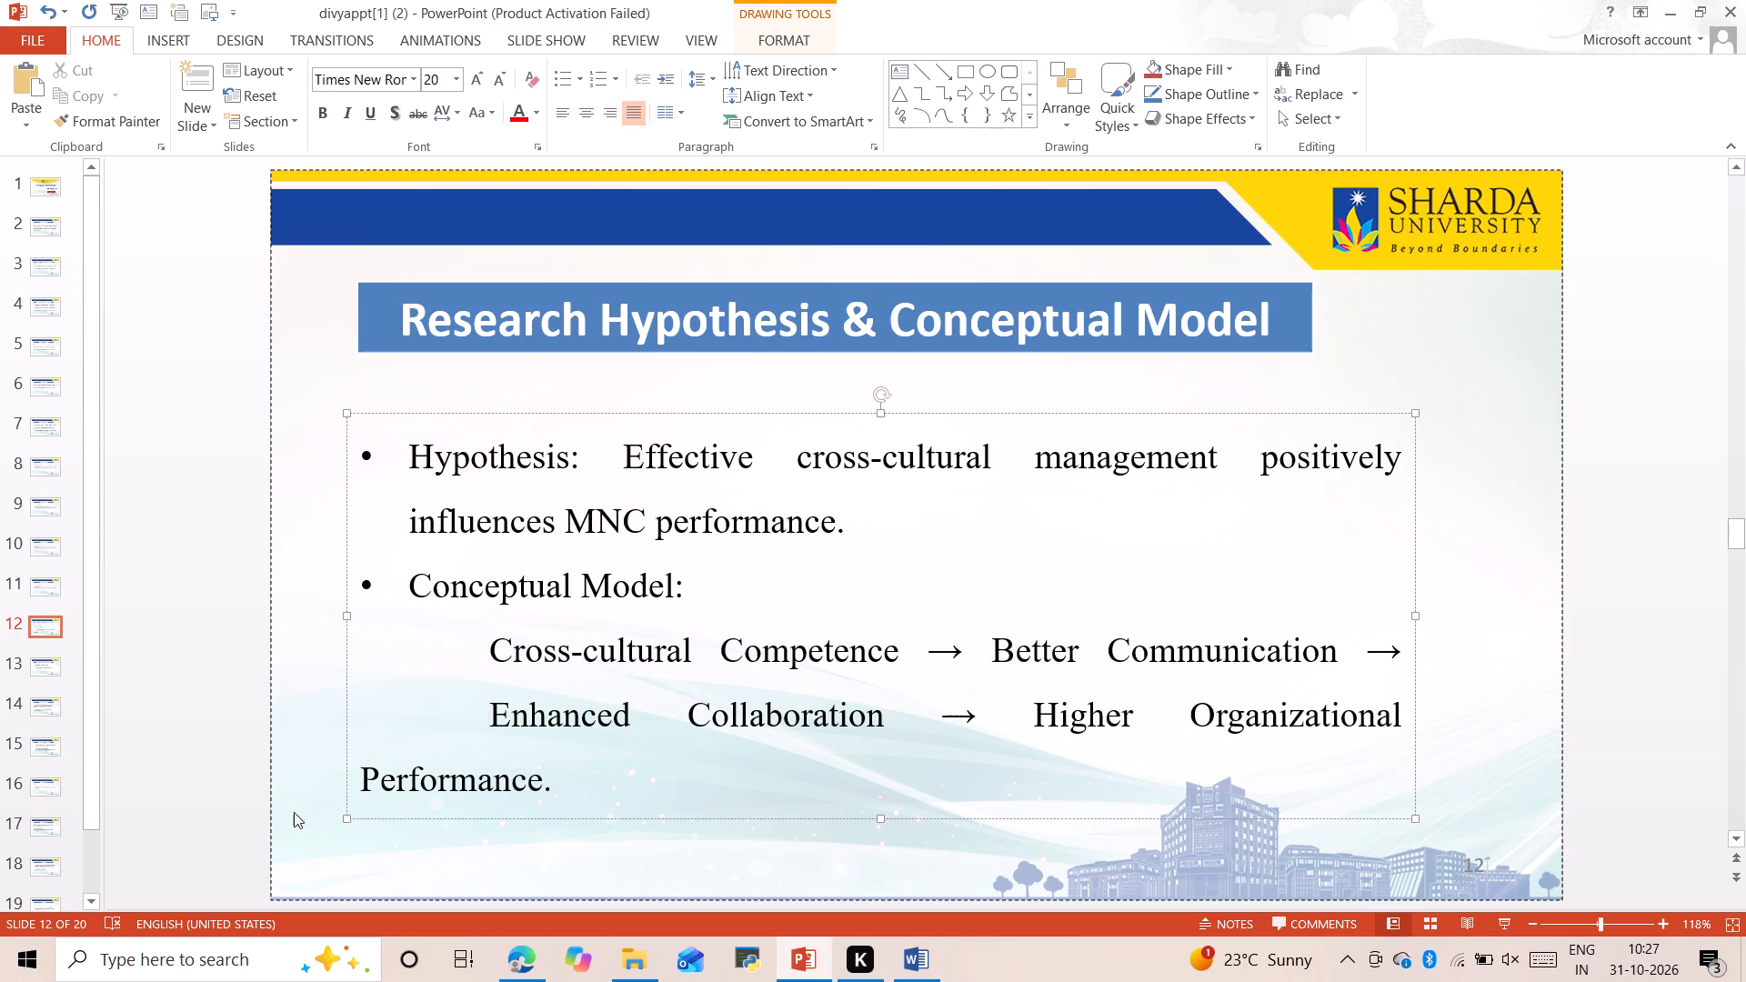
left_click(364, 777)
key("Tab")
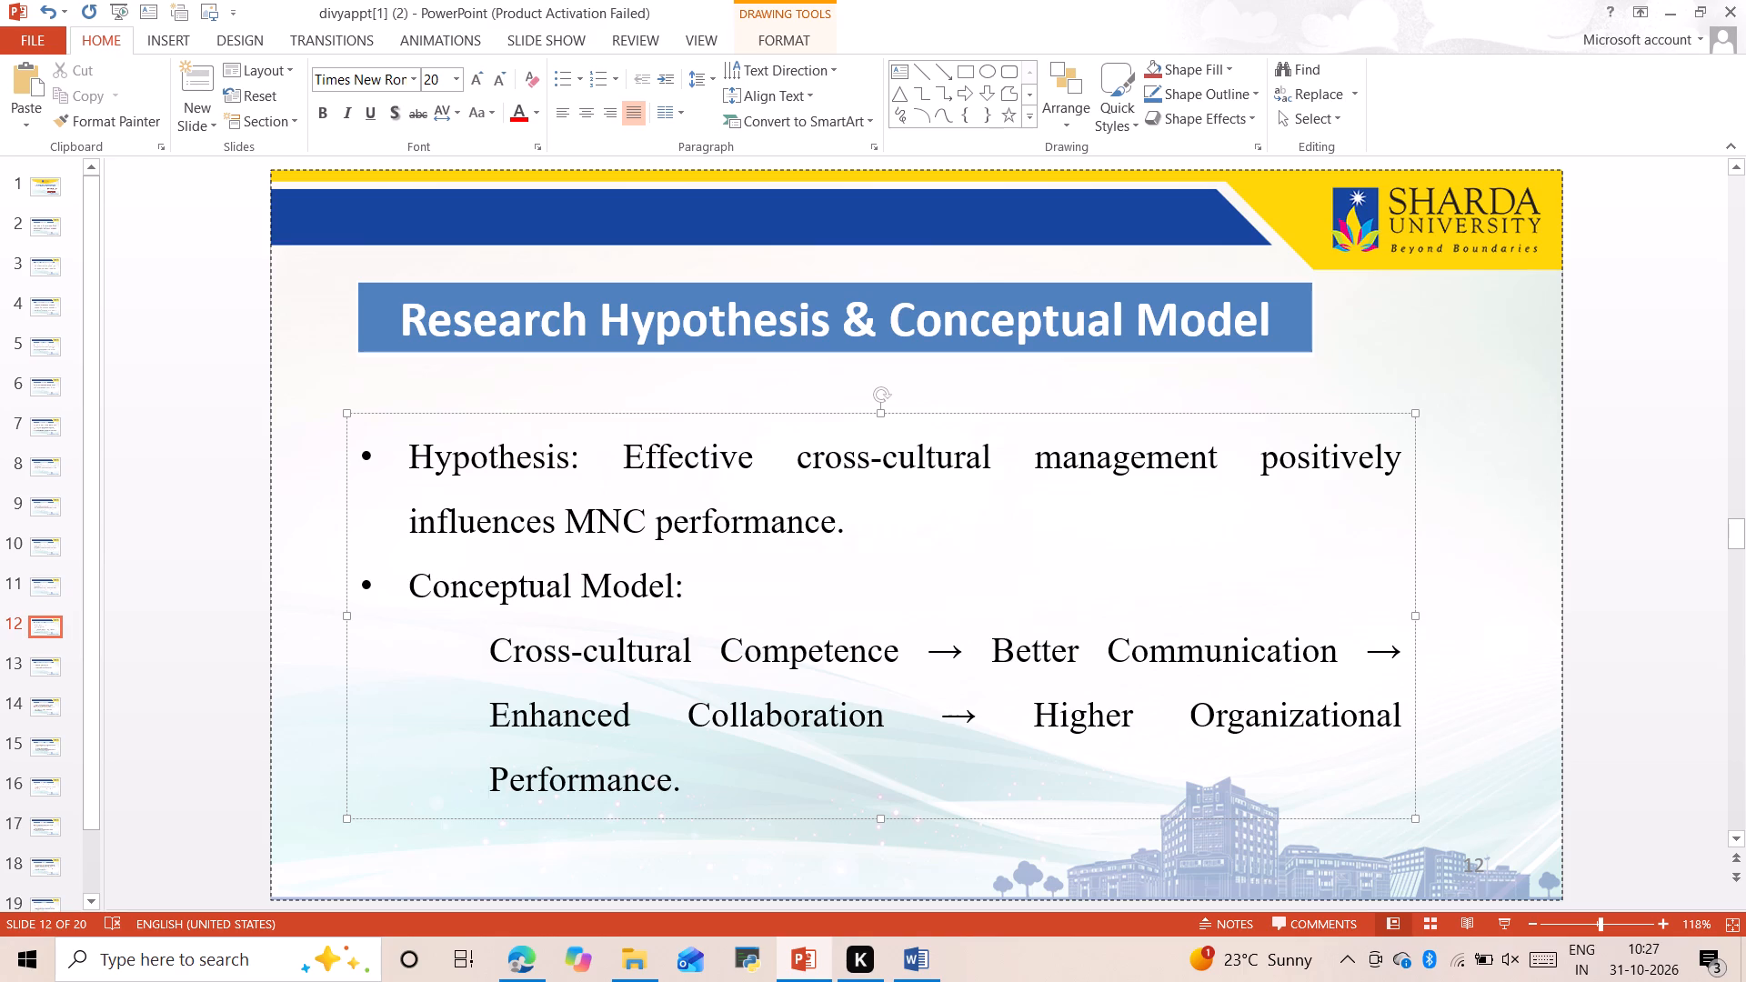
left_click(1376, 579)
left_click(1446, 567)
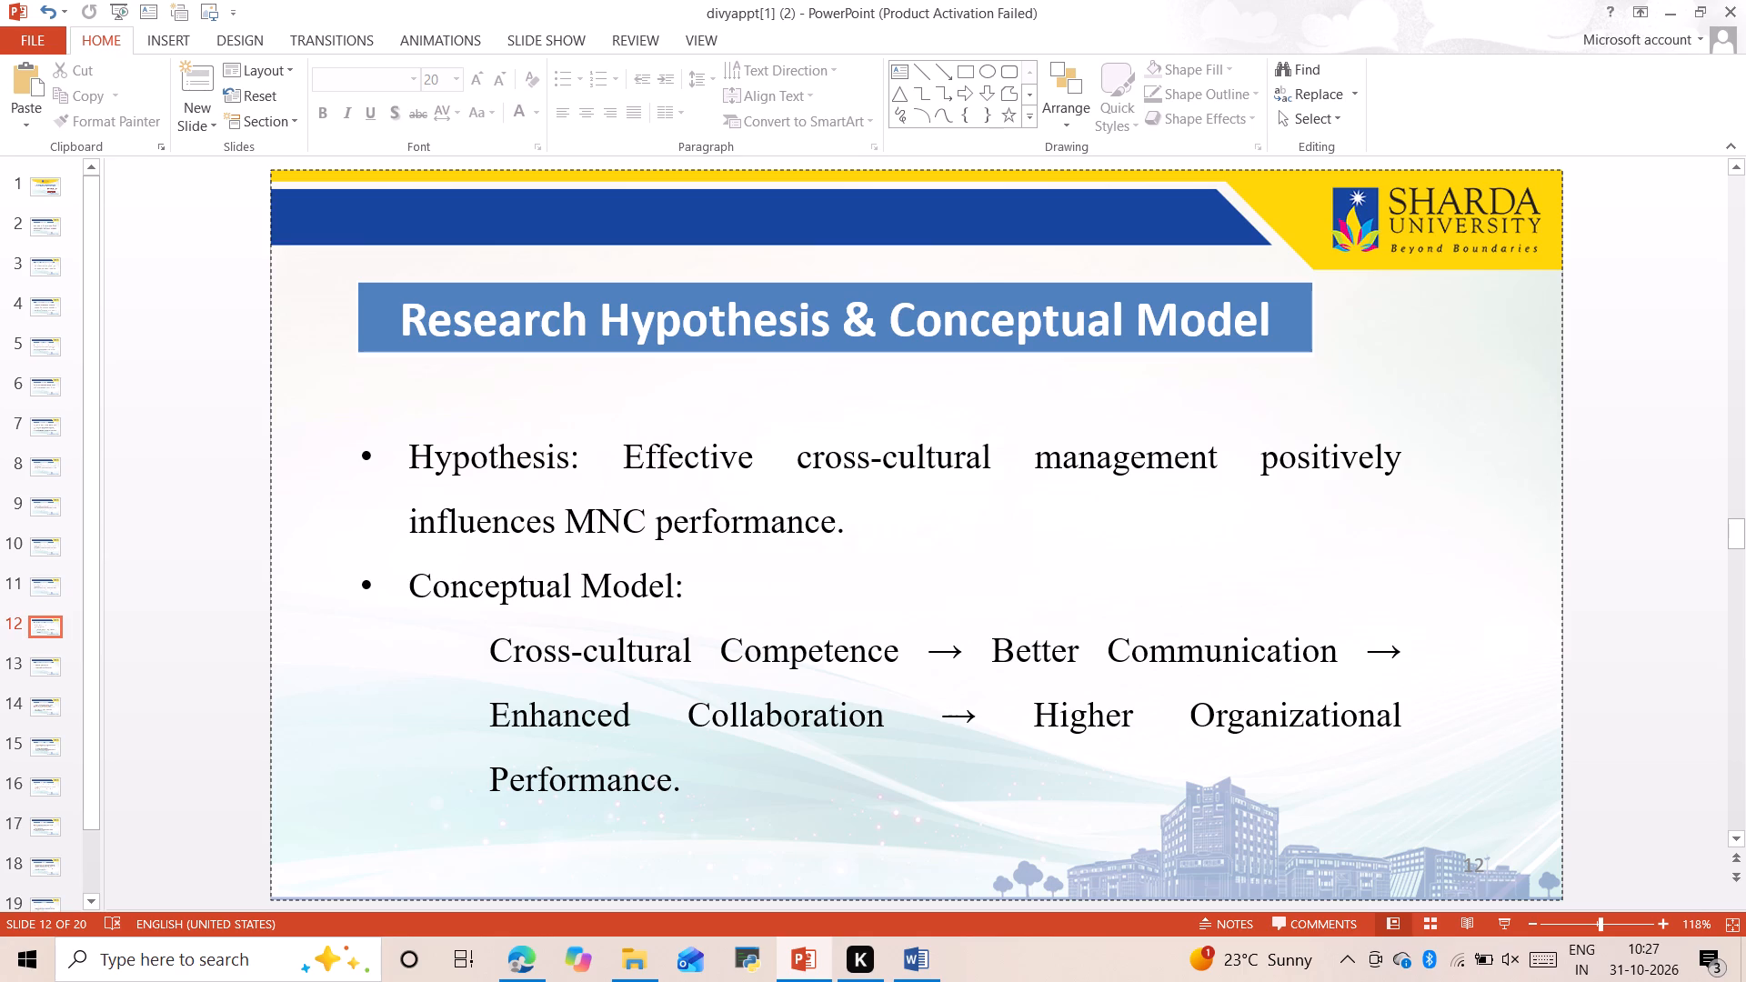
Remove the tab indents from slide 12's Cross-cultural Competence chain so it runs as one continuous paragraph.
left_click(493, 643)
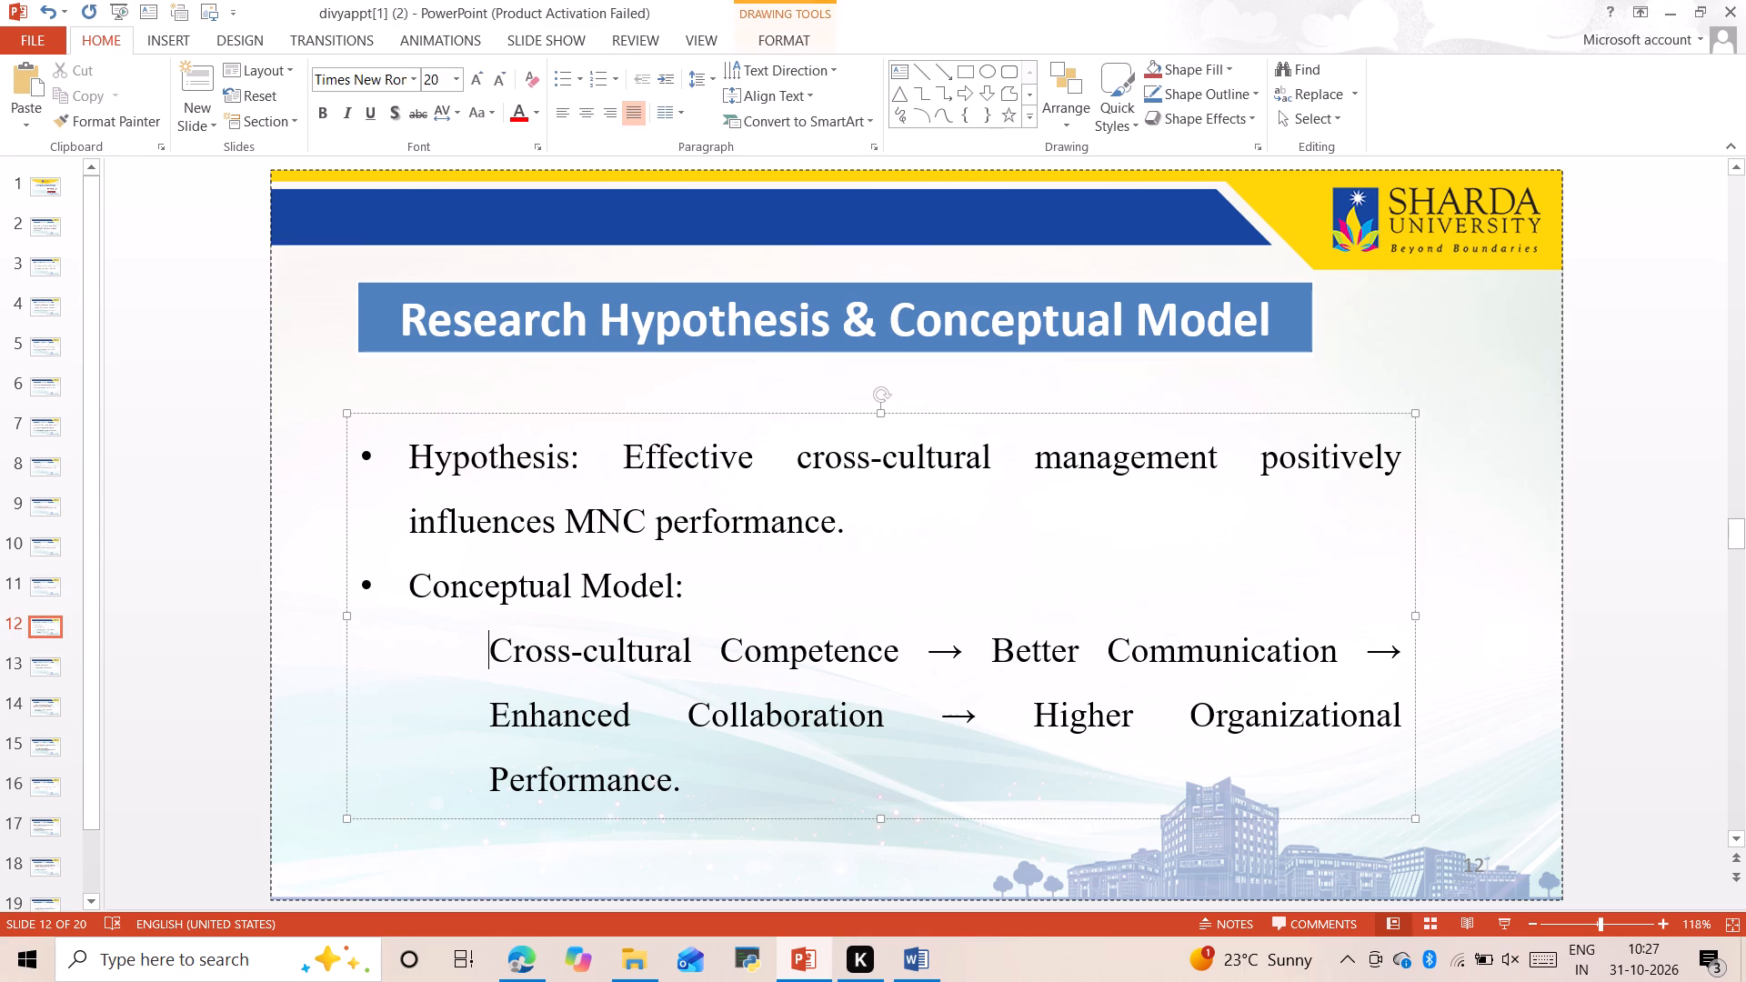
key("BackSpace")
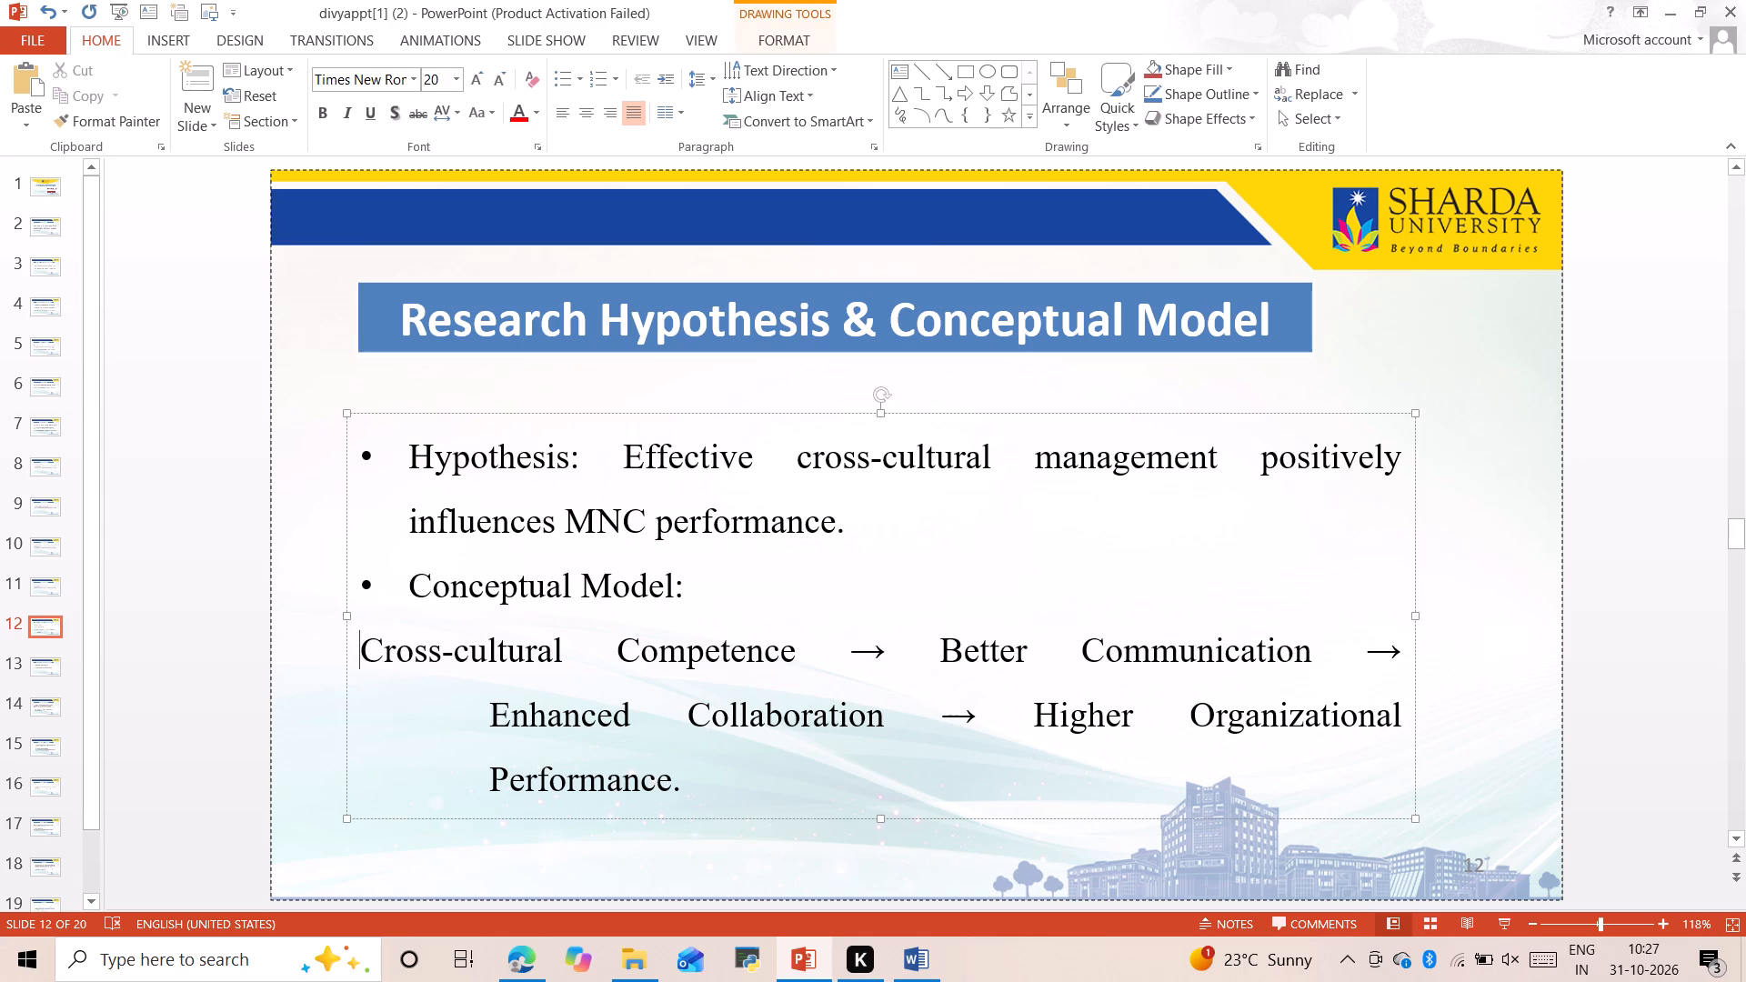
key("Down")
key("Delete")
key("Down")
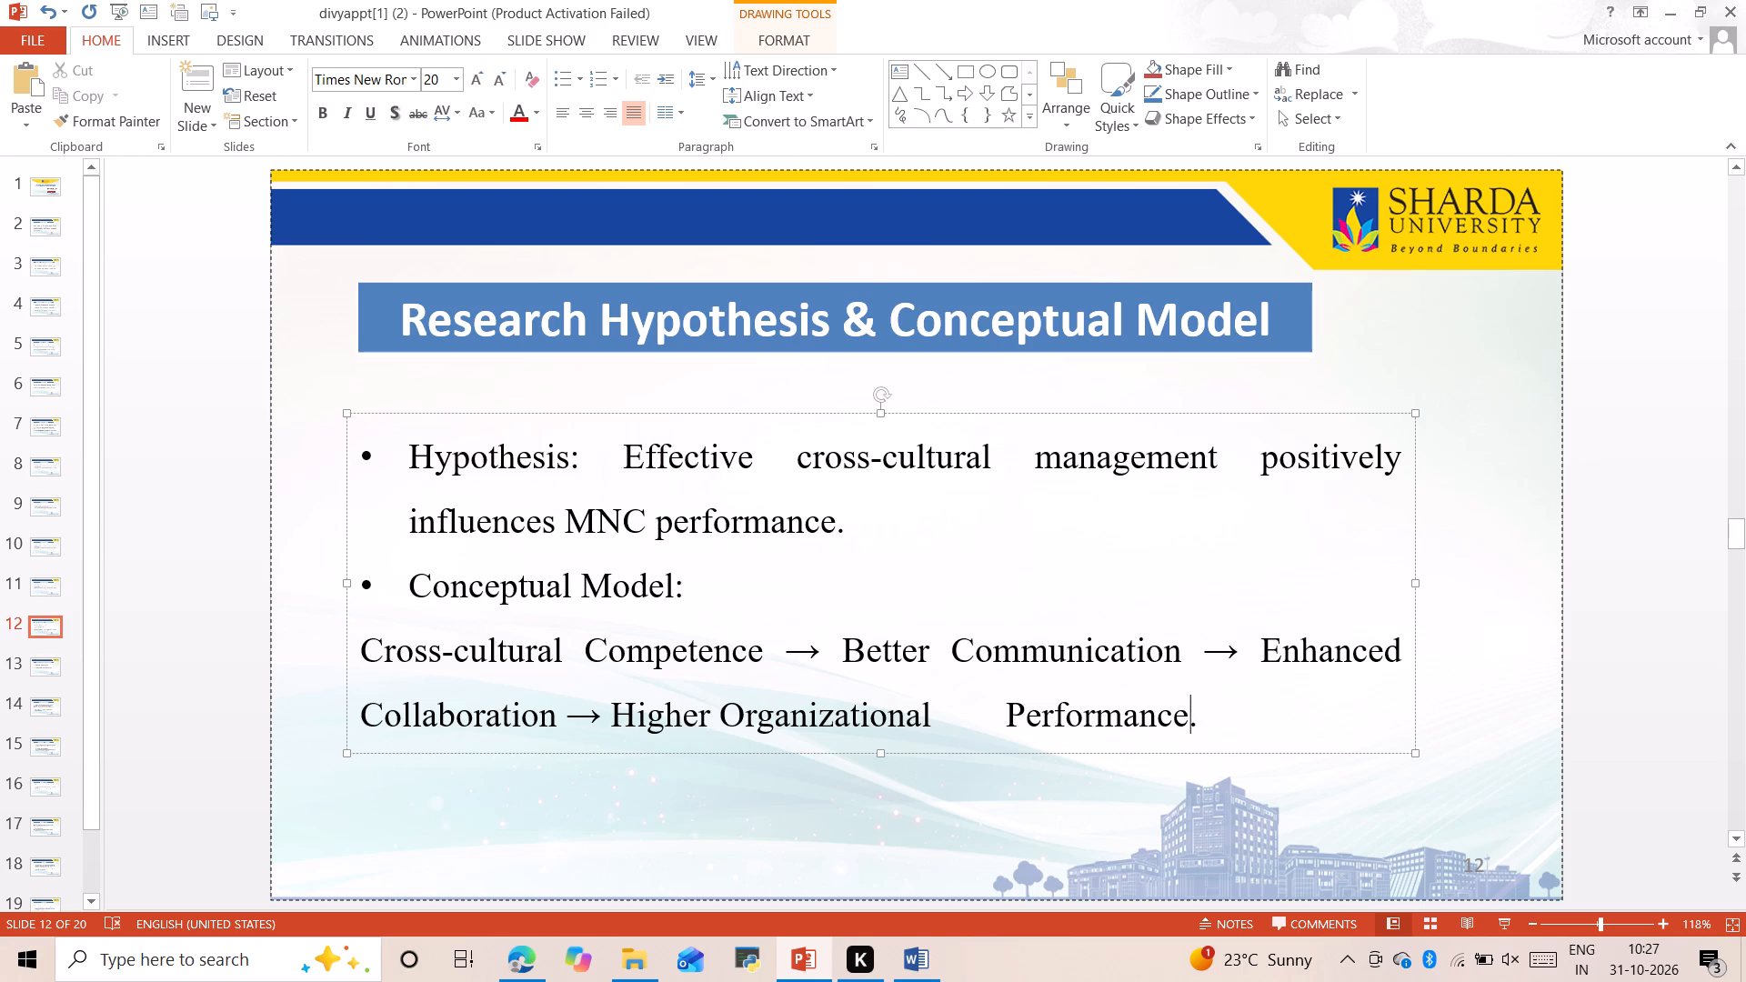
key("Left")
key("Left")
key("Left")
key("Left")
key("Left")
key("Left")
key("Left")
key("Left")
key("Left")
key("Left")
key("Left")
key("Left")
key("Delete")
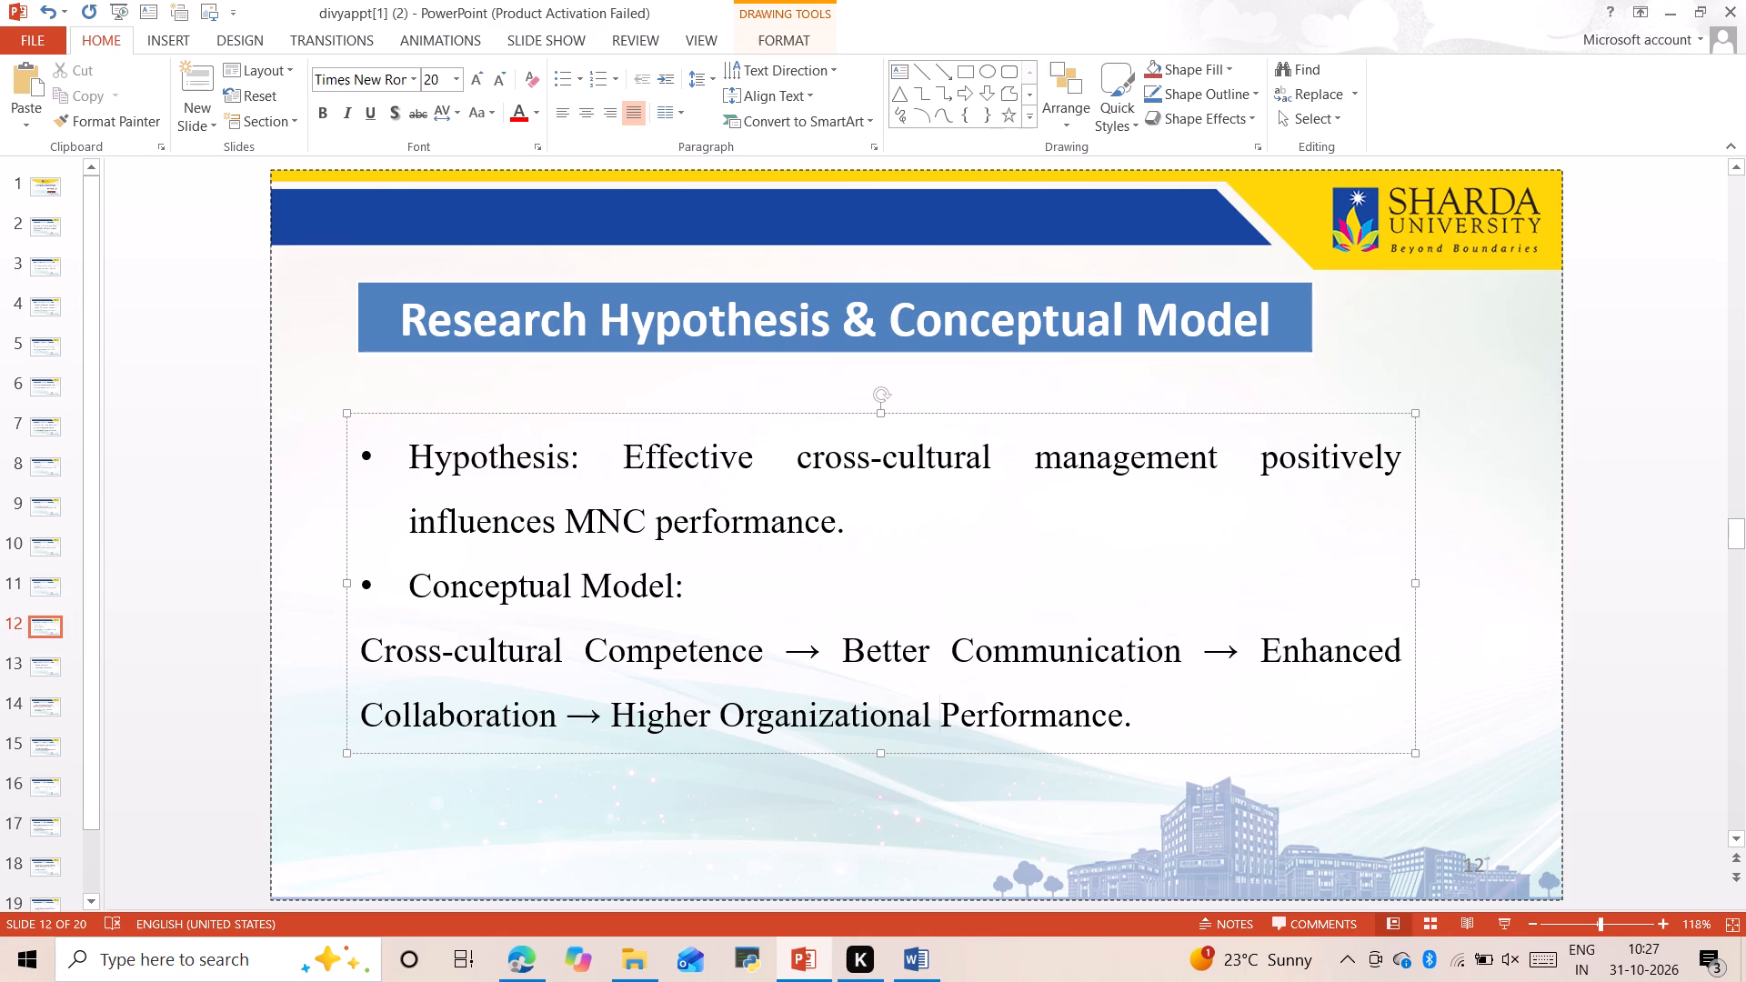
left_click(783, 828)
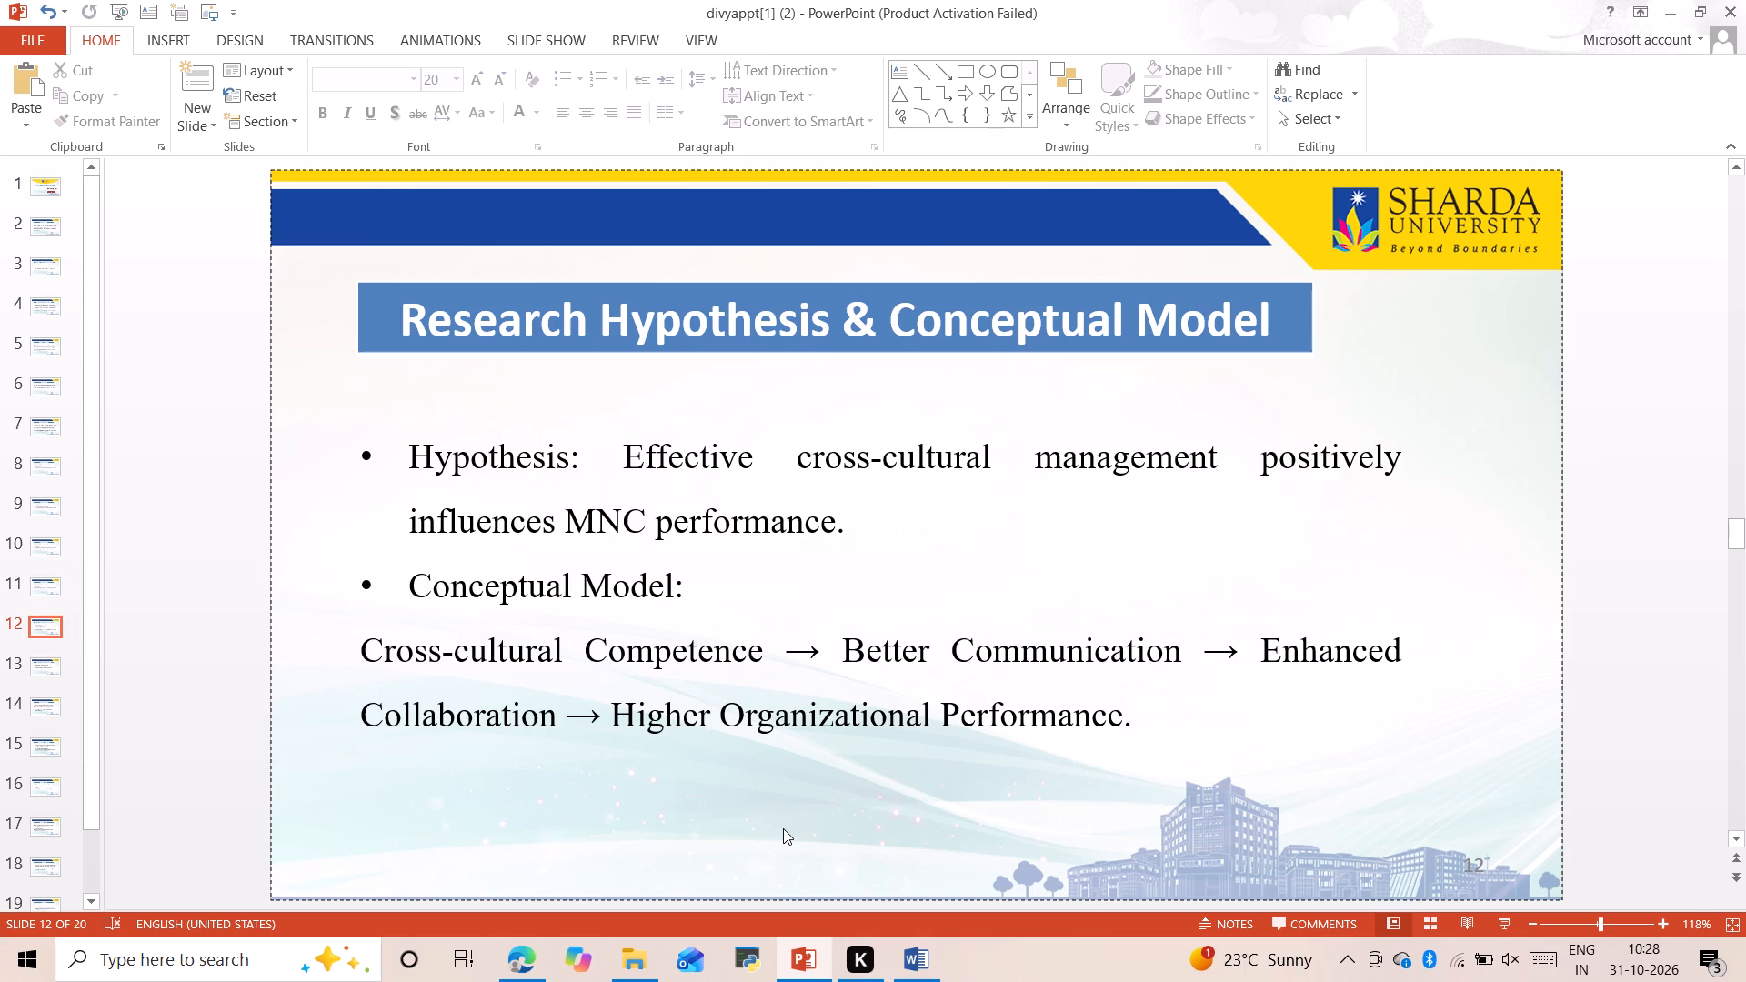
left_click_drag(783, 828, 733, 749)
Move slide 12's hypothesis statement, starting at "Effective", onto its own unbulleted line below "Hypothesis:".
left_click(616, 451)
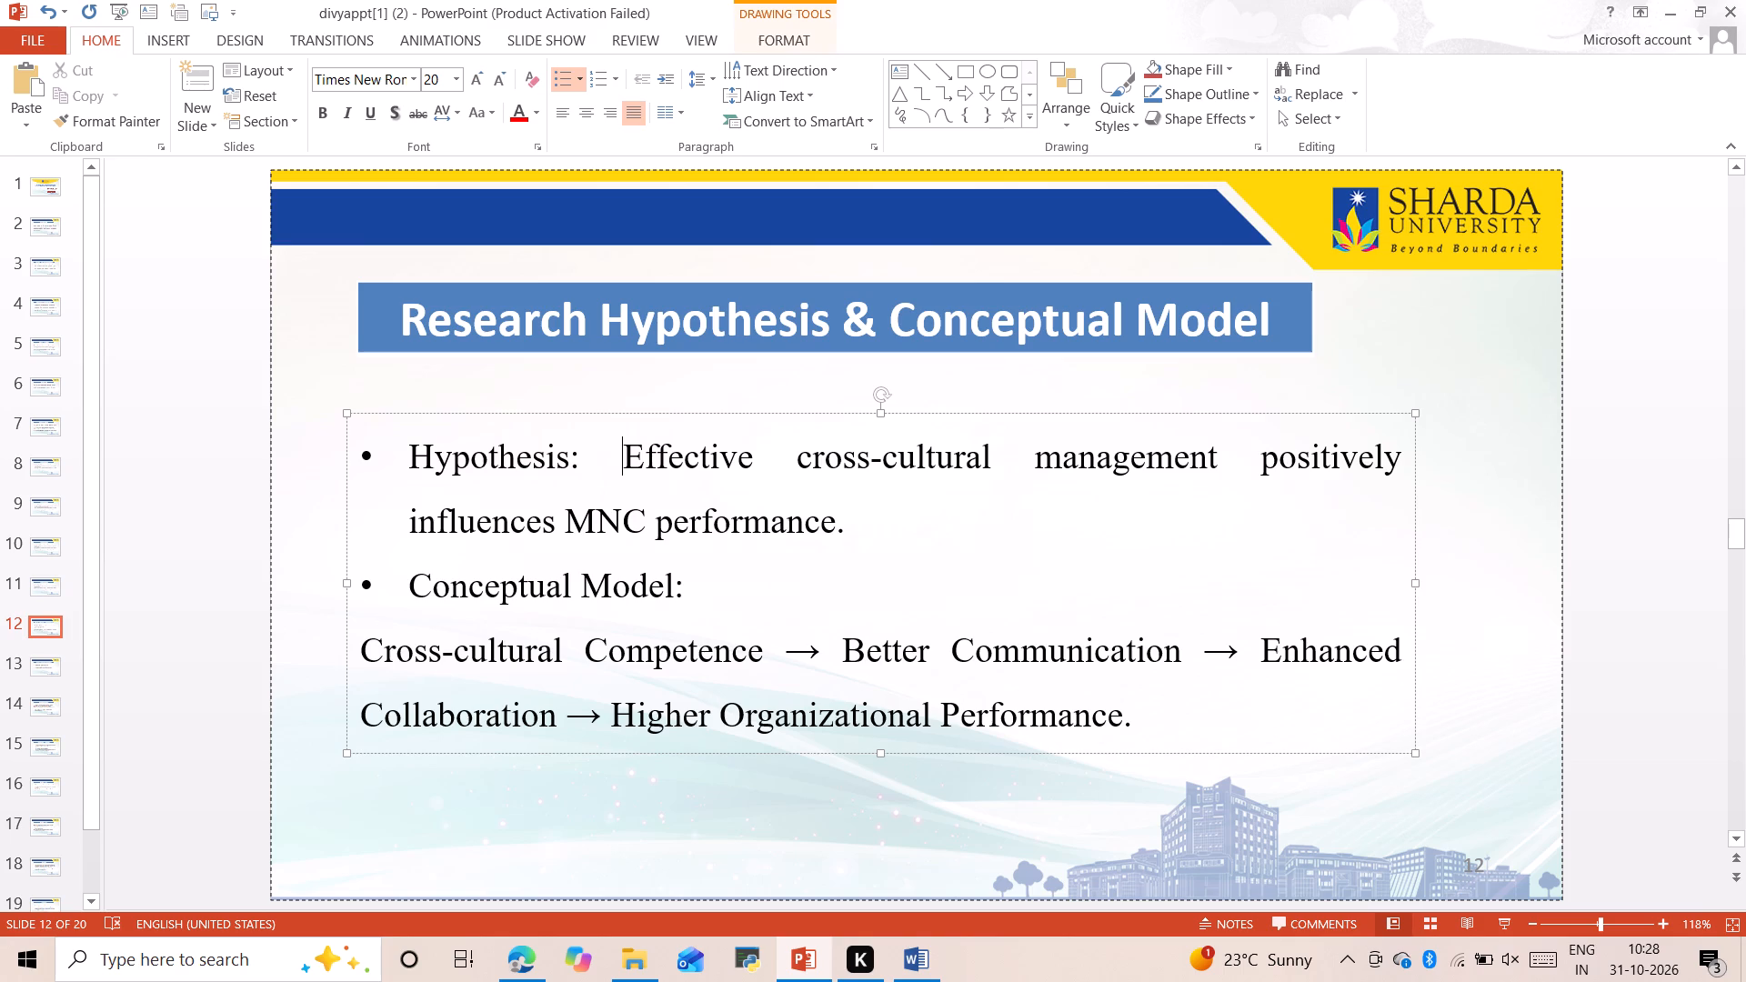
key("BackSpace")
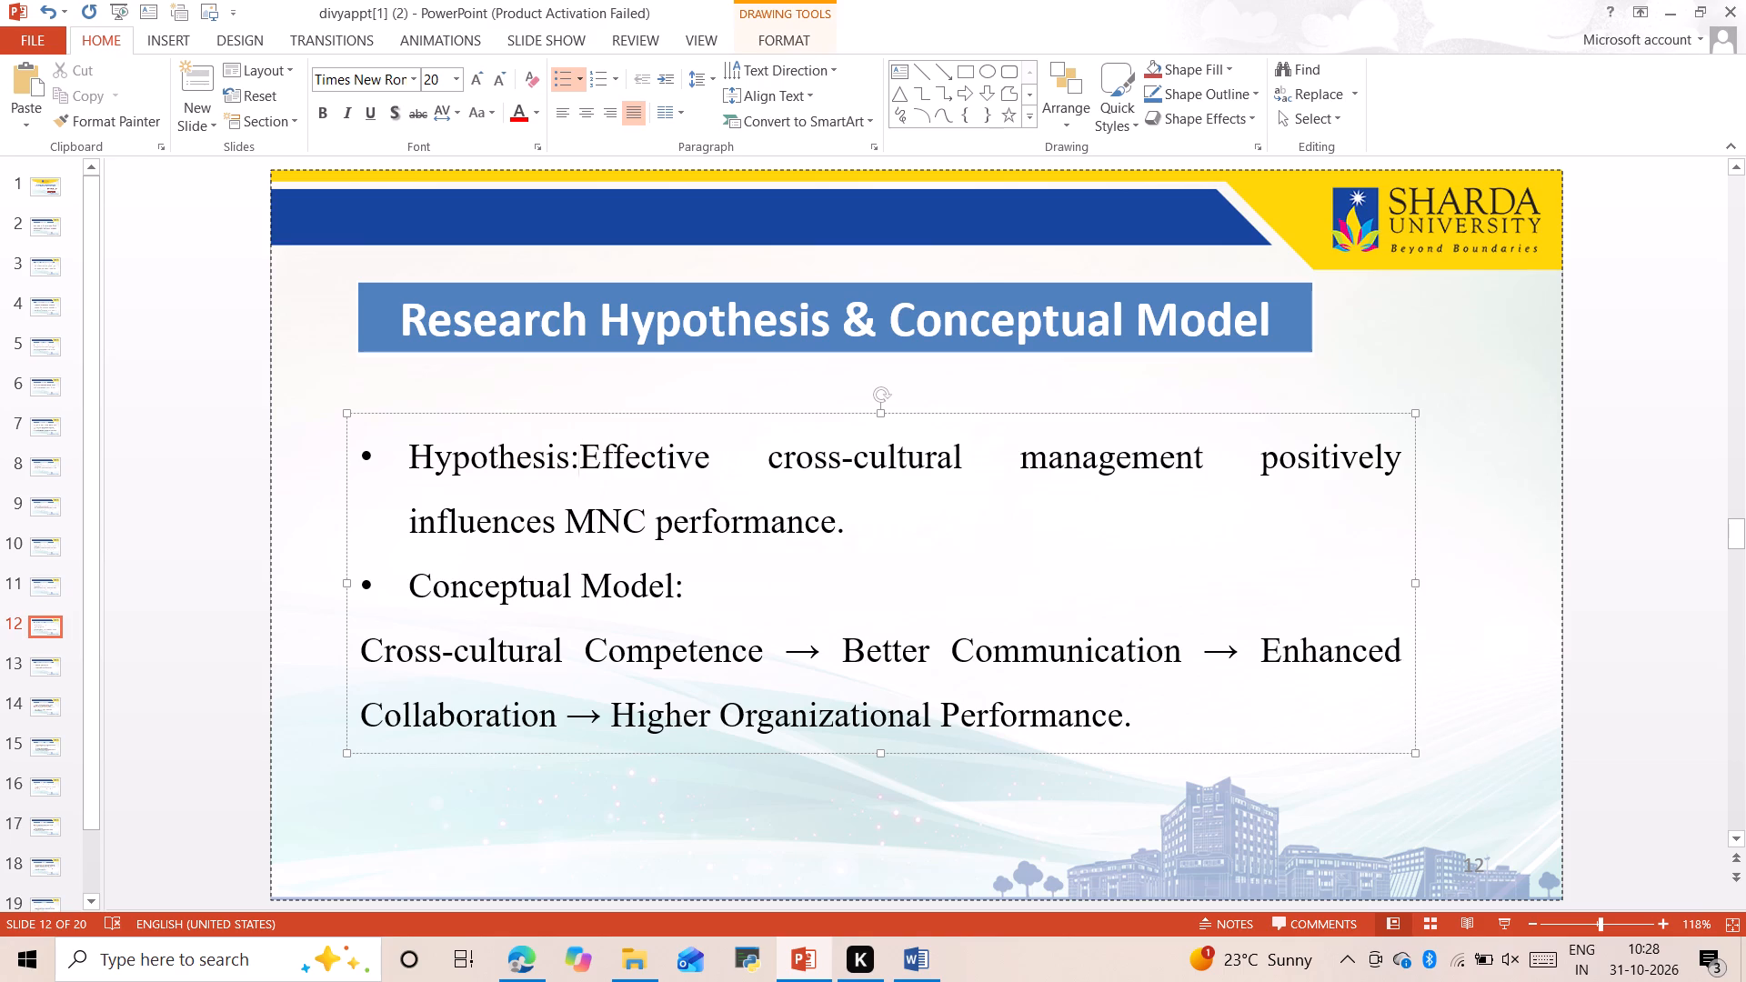
key("Return")
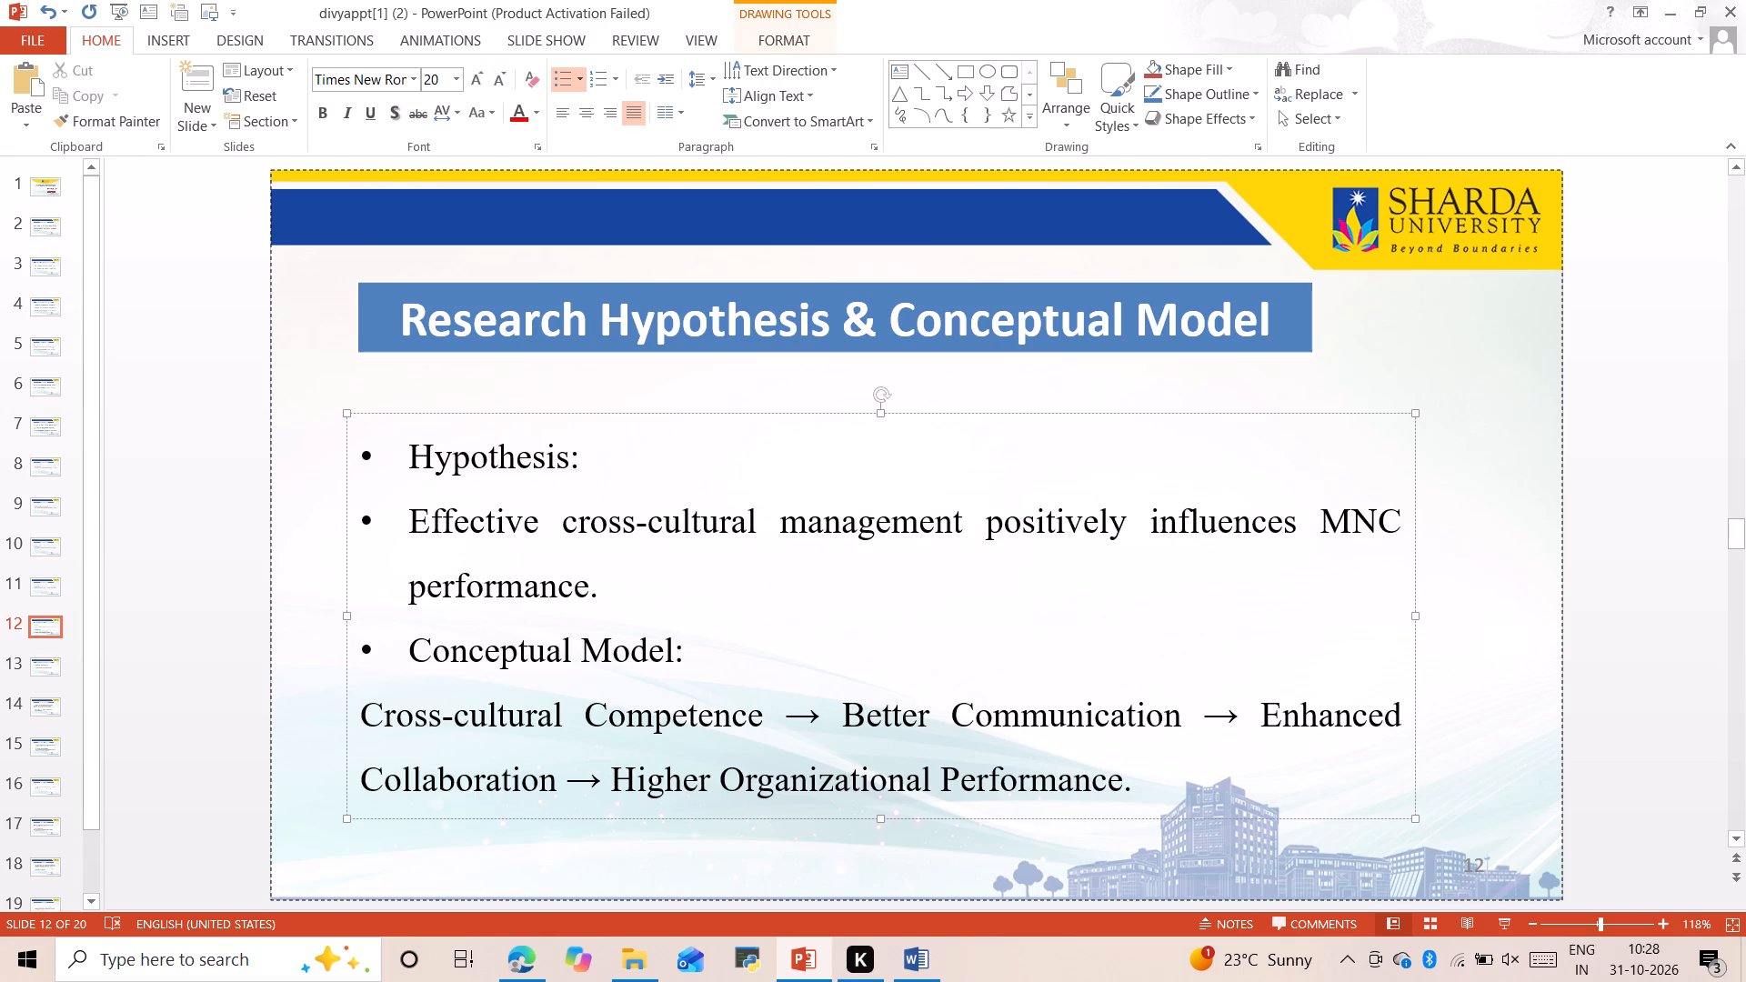
left_click(567, 85)
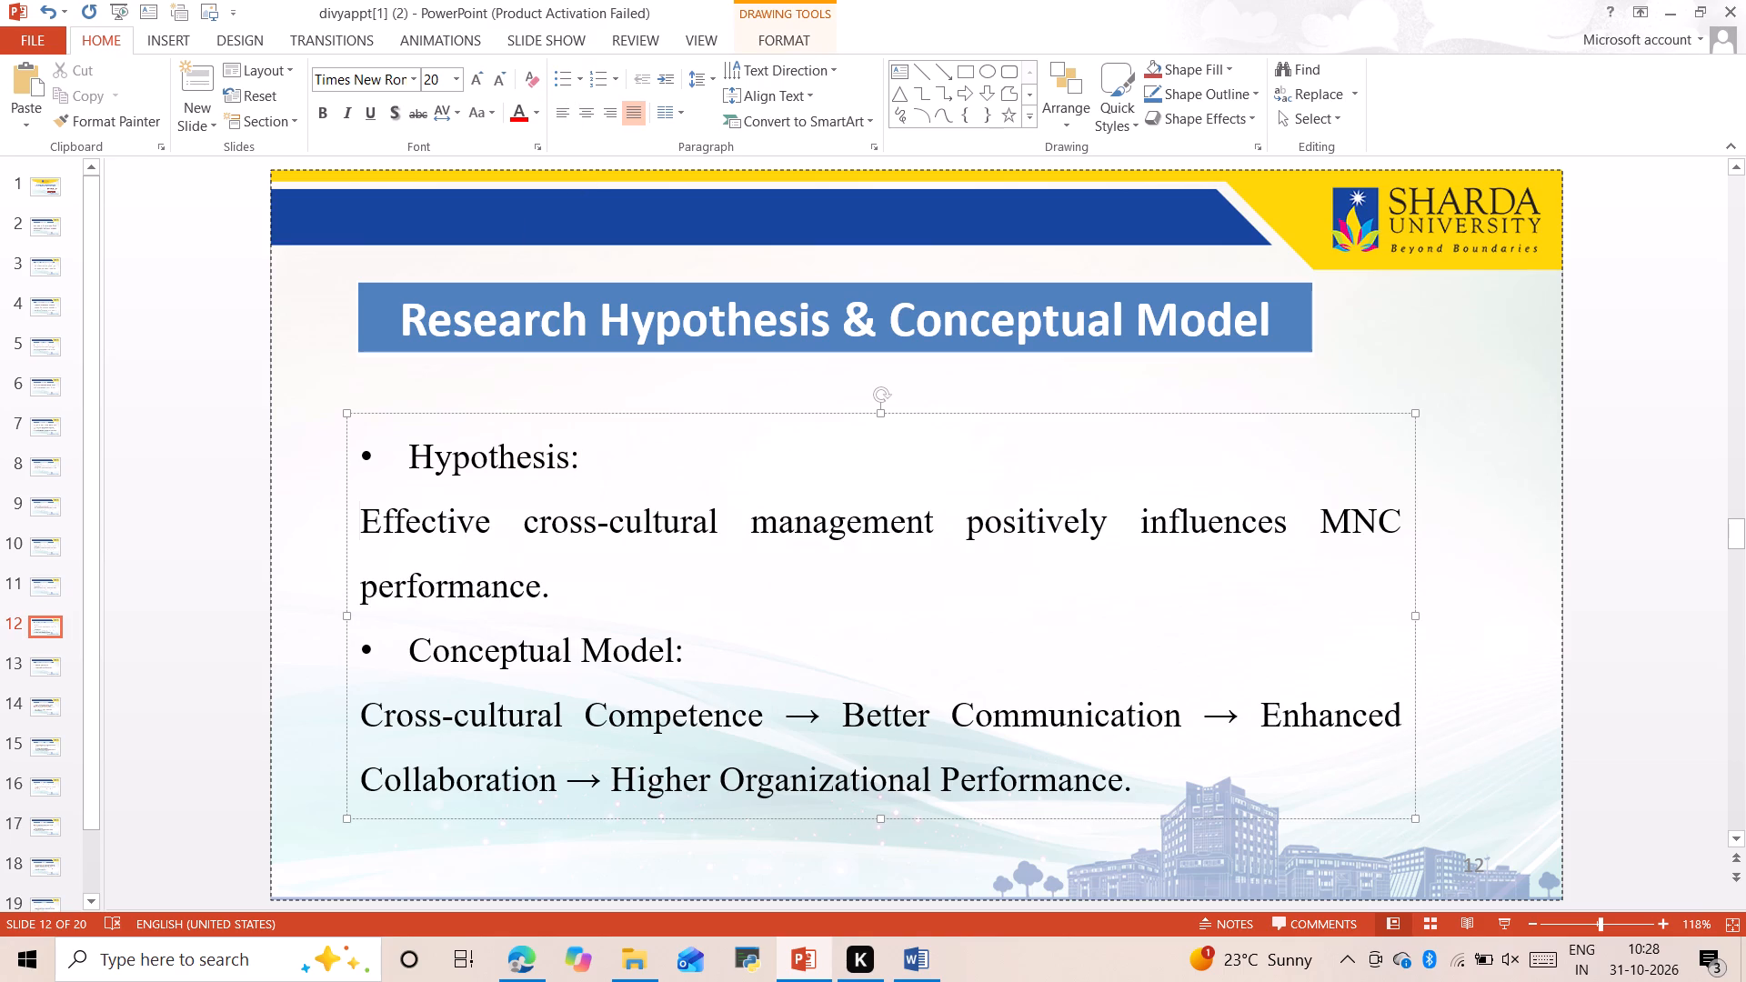
left_click(753, 386)
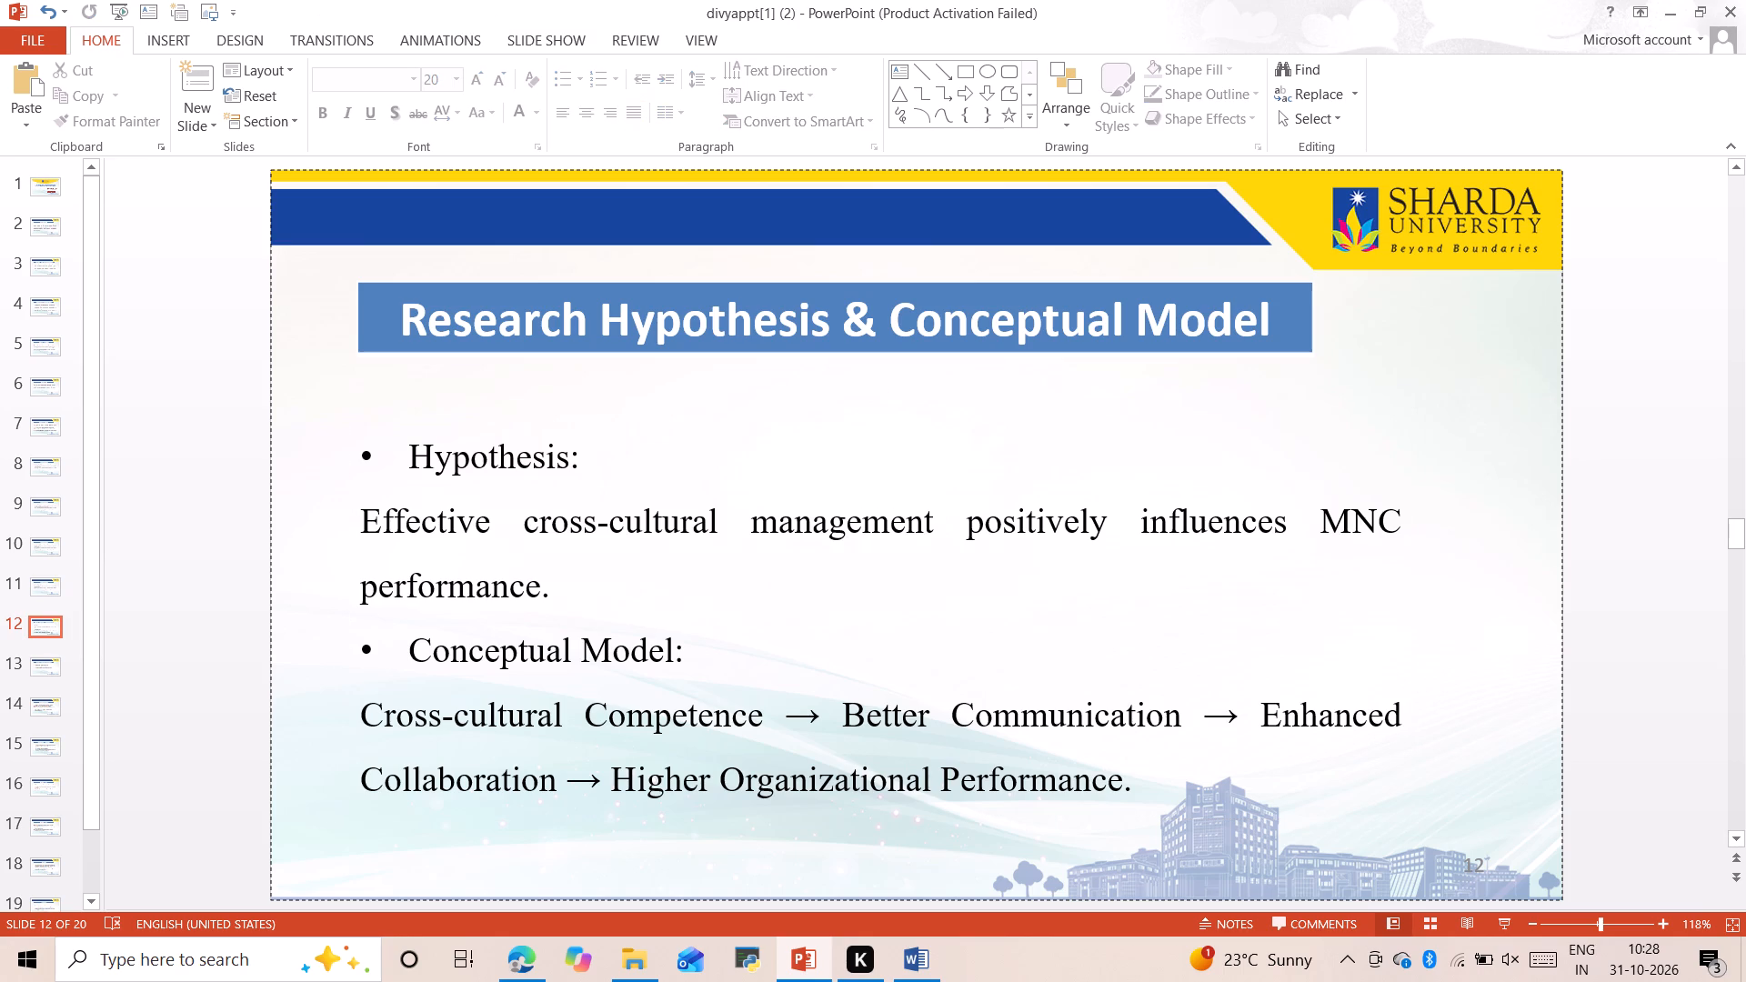
Change the sample size on slide 14, Methodology Details, to 39 employees.
left_click(45, 661)
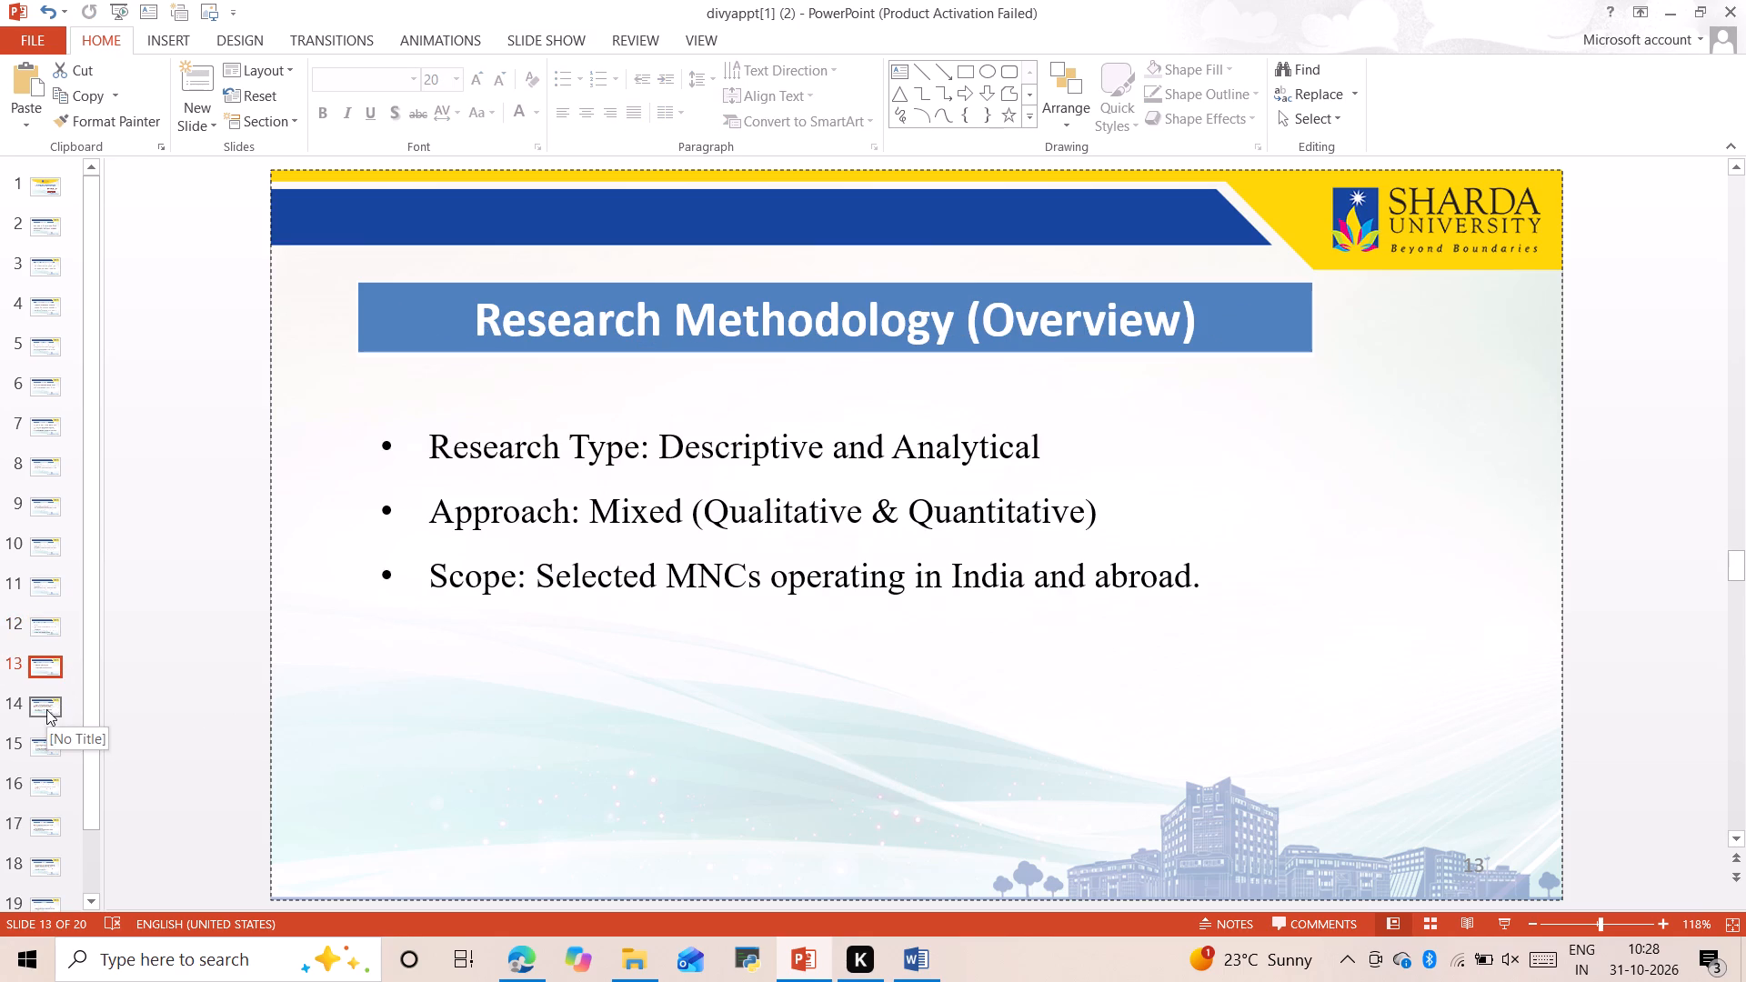
left_click(46, 710)
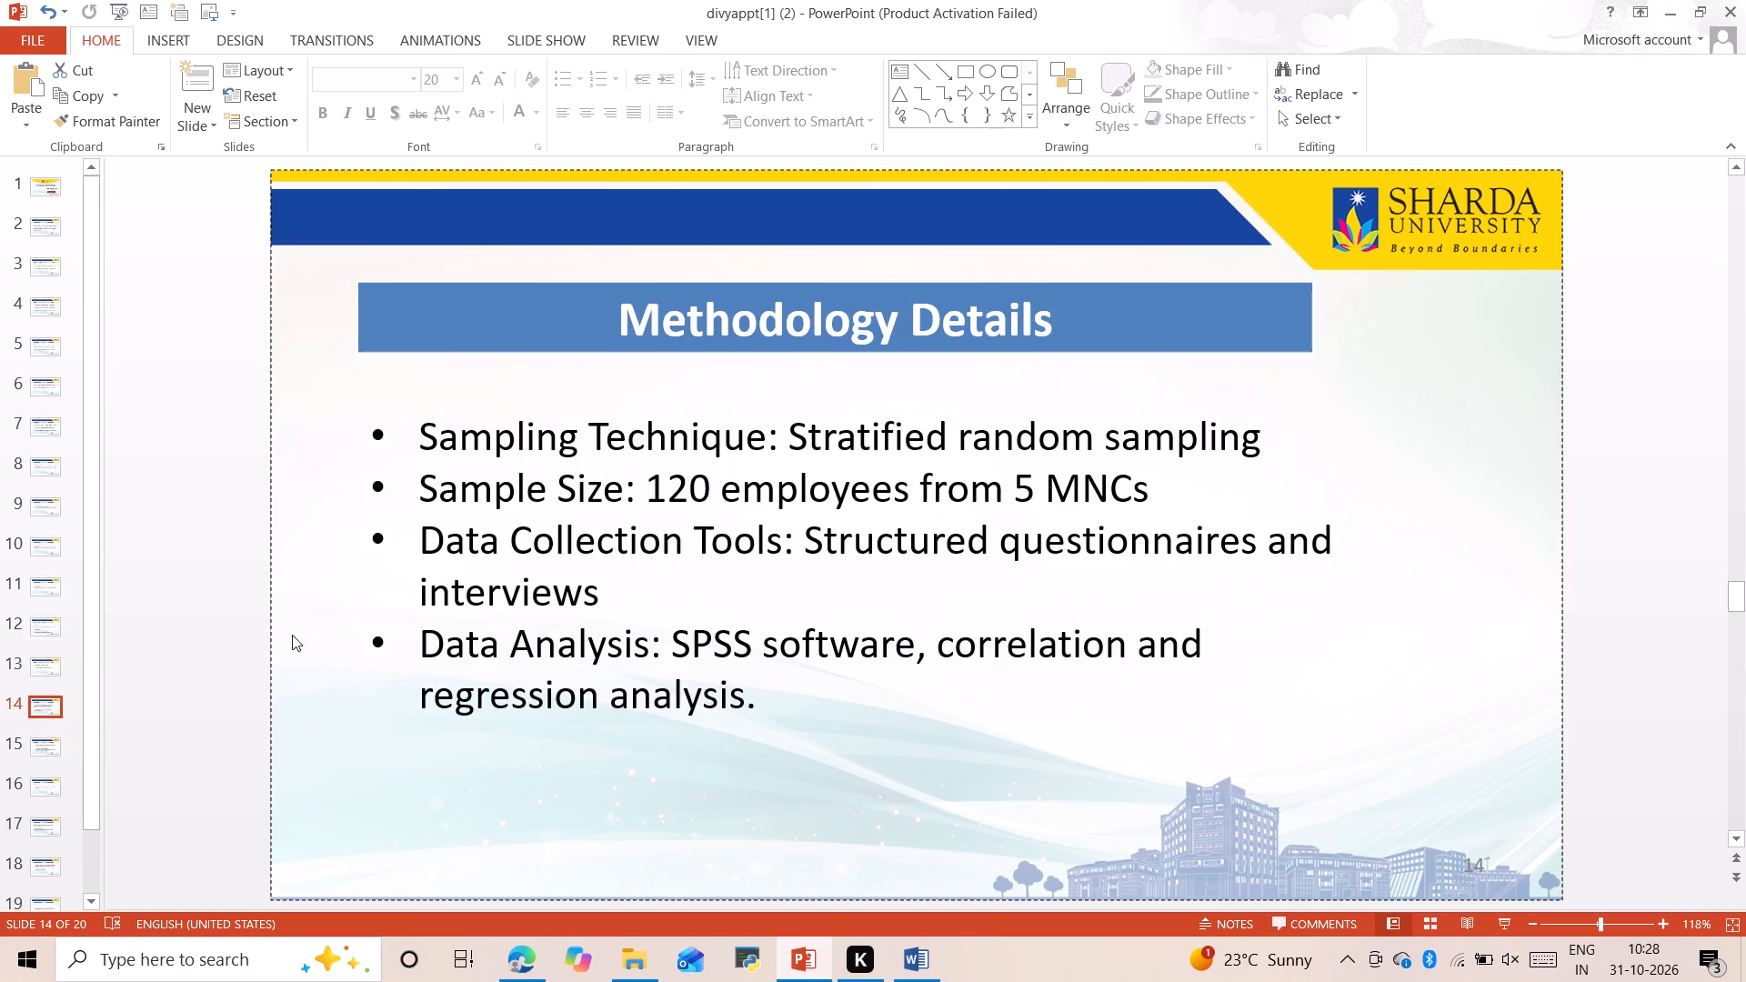
left_click(40, 663)
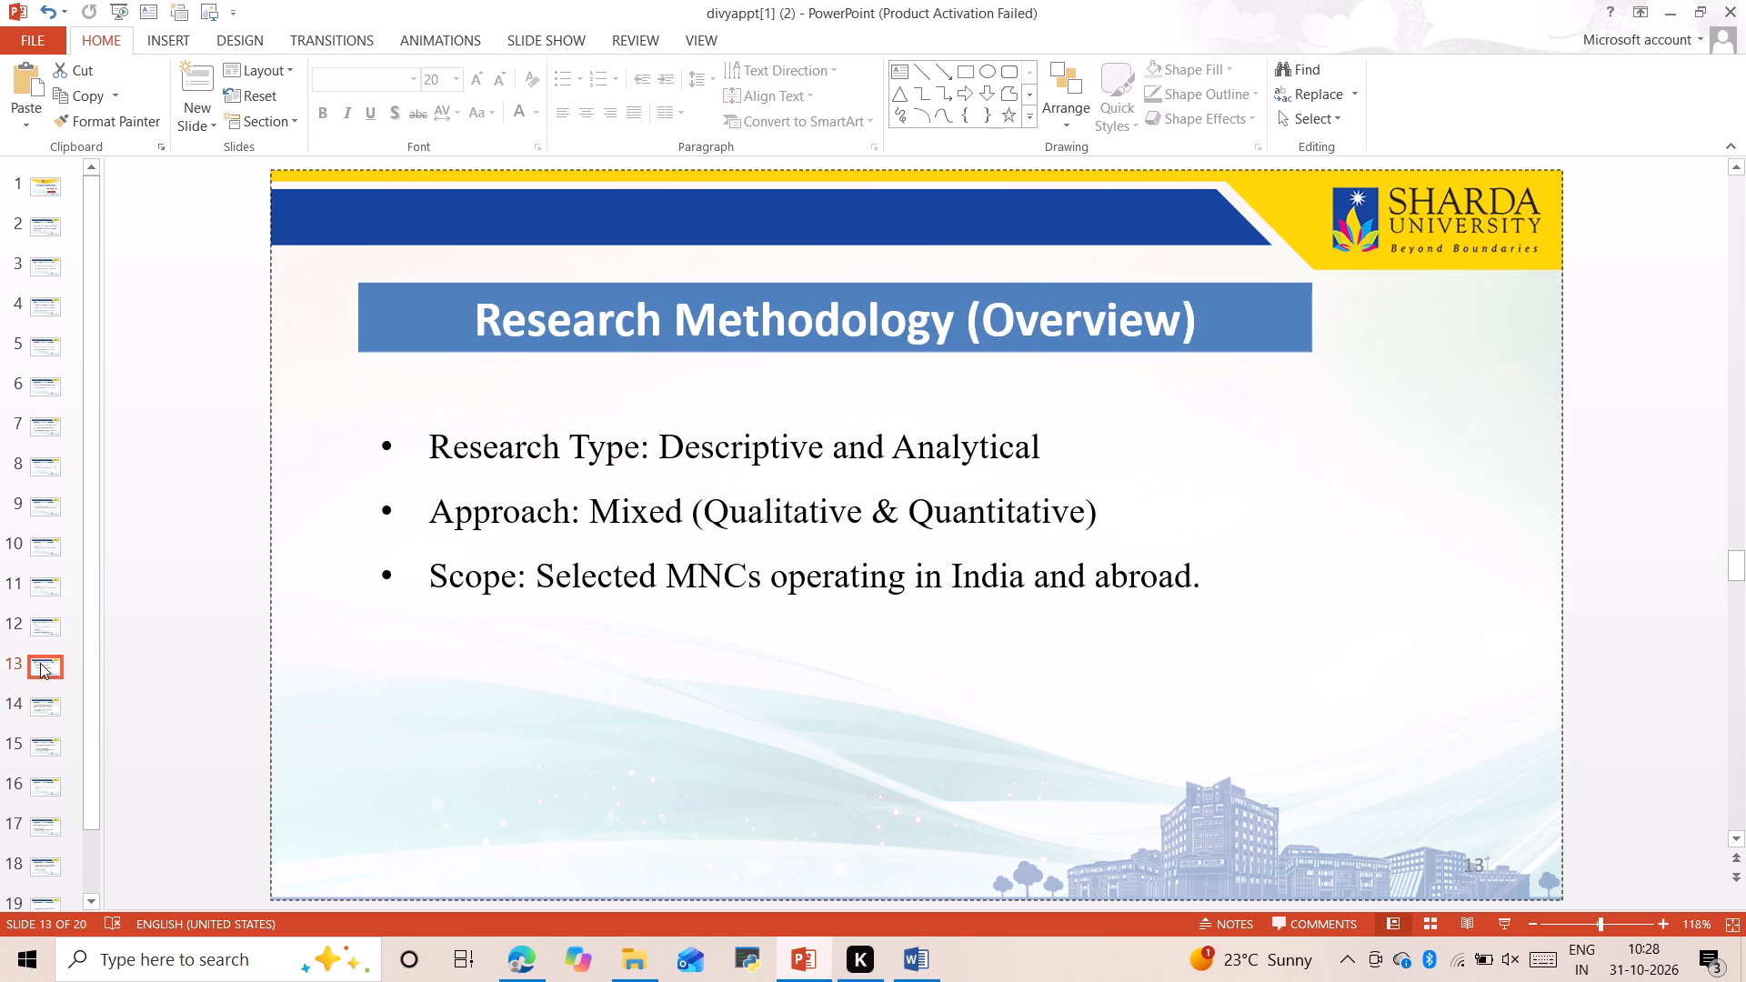
left_click(39, 716)
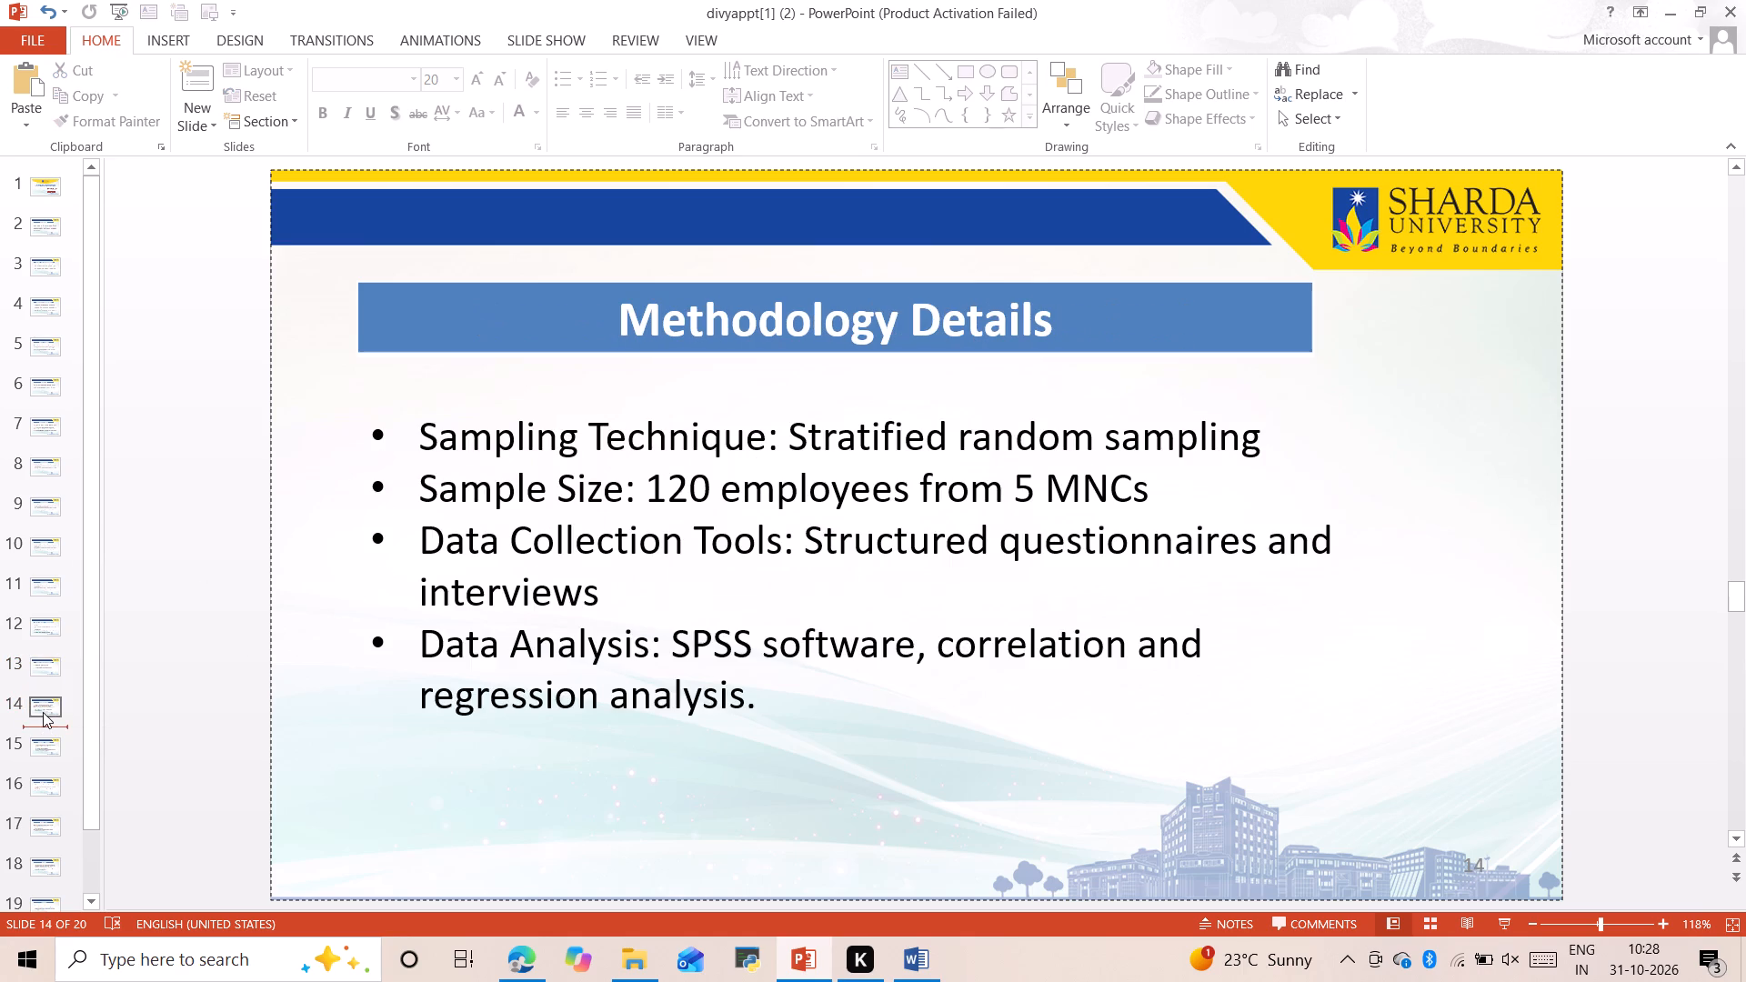
left_click(43, 712)
left_click(446, 615)
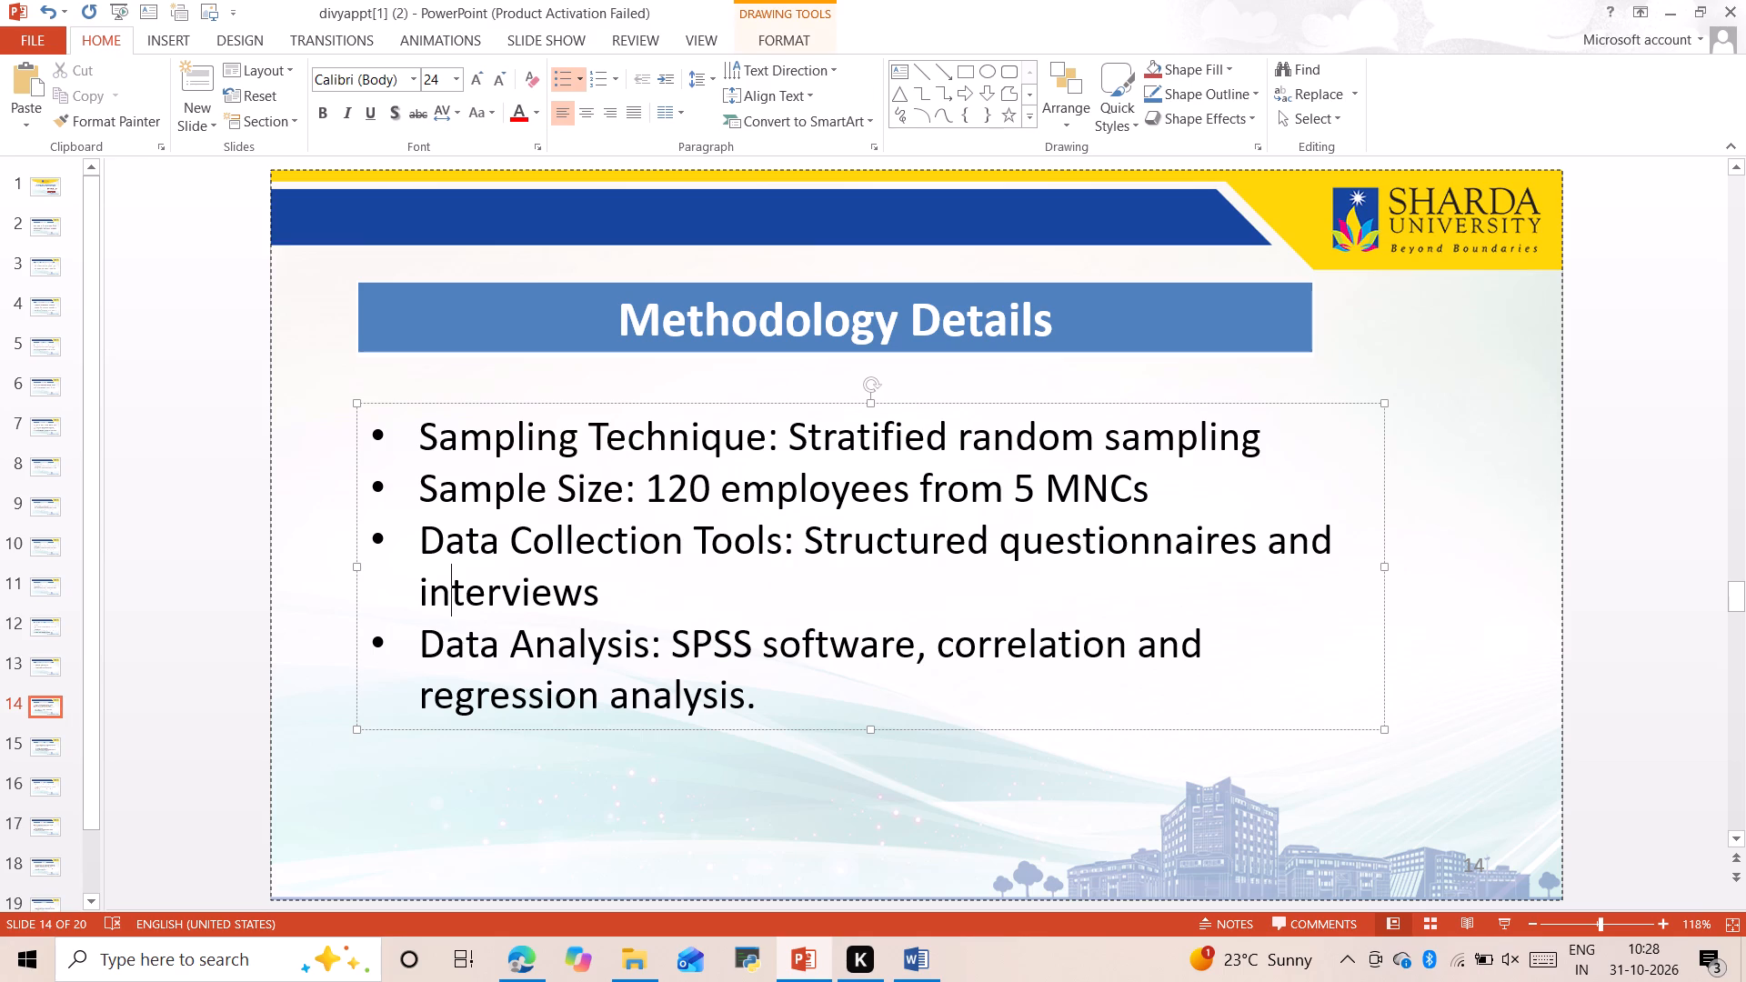
left_click(727, 485)
key("BackSpace")
key("BackSpace")
key("BackSpace")
key("BackSpace")
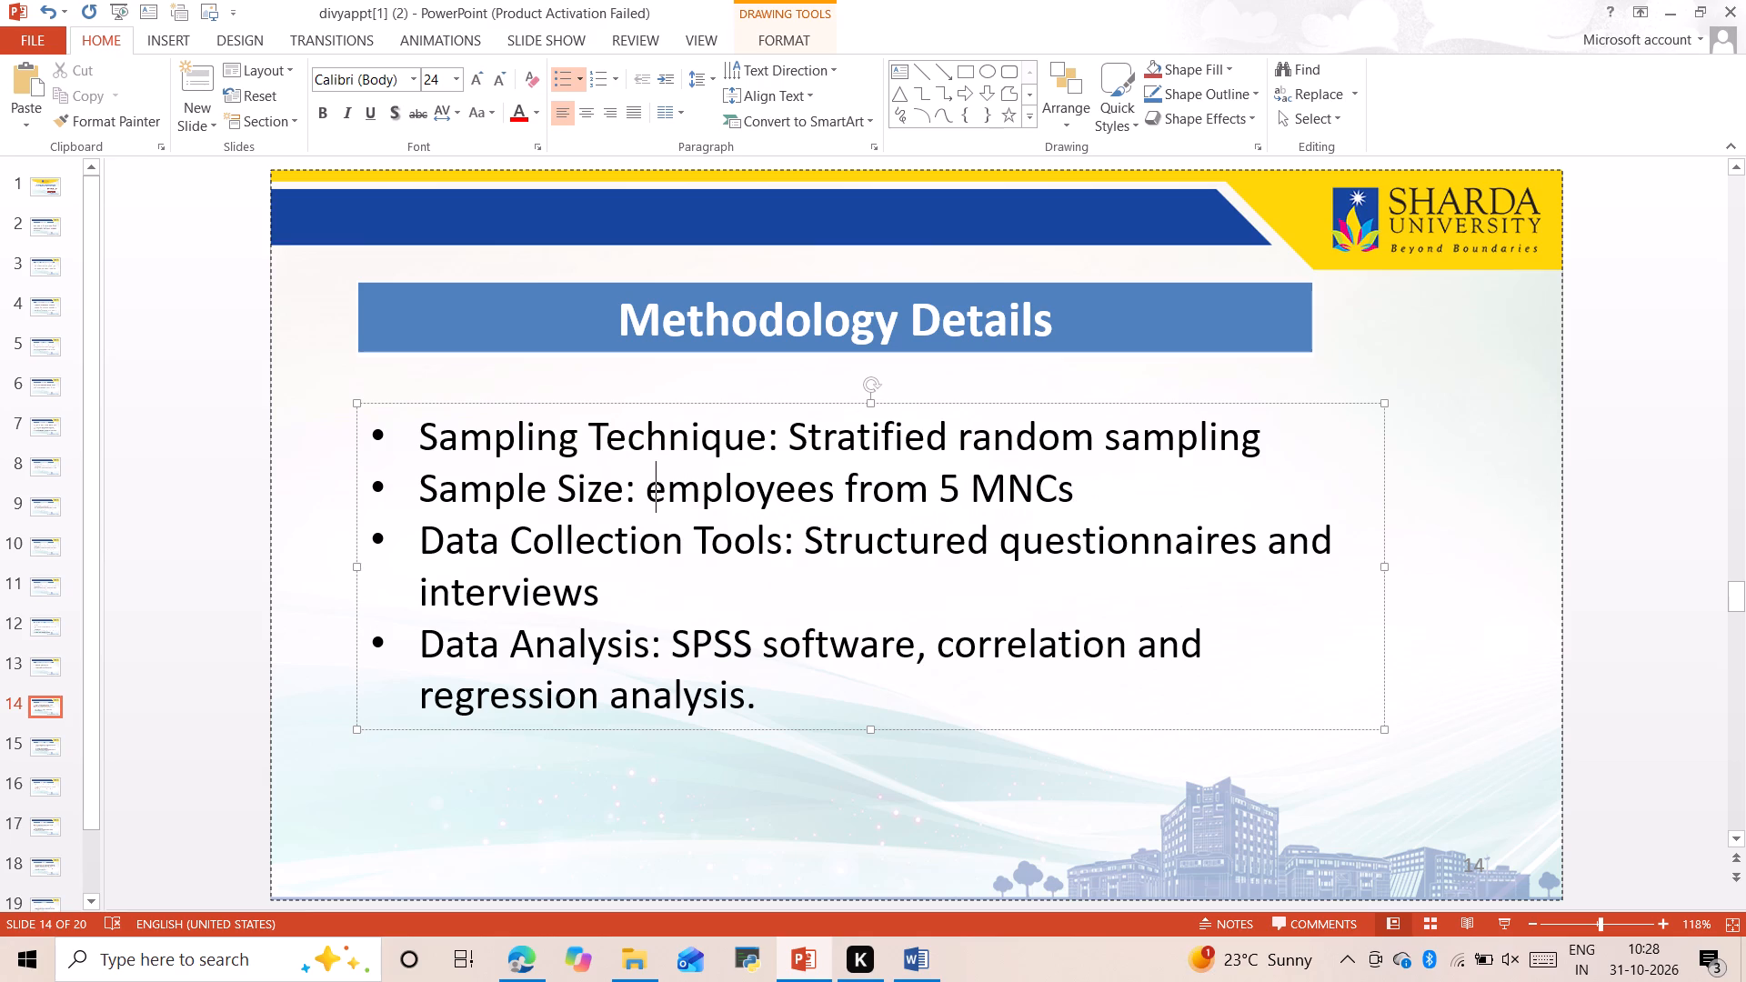
type("390")
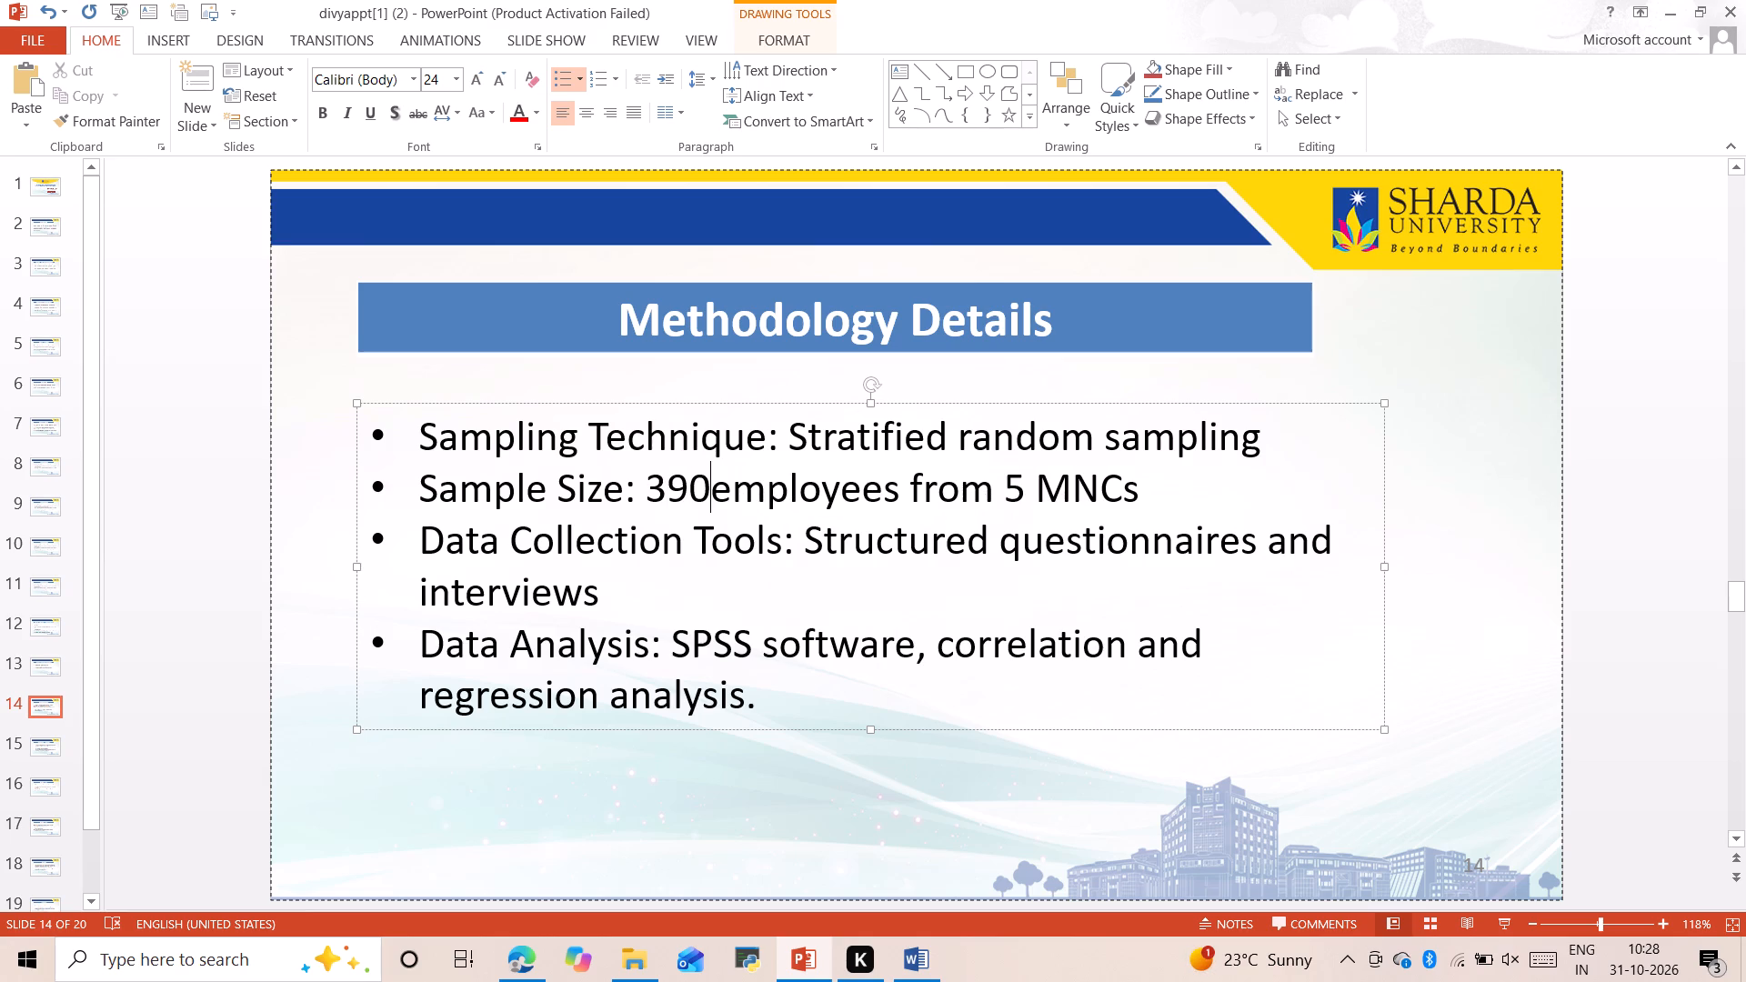
key("BackSpace")
key("space")
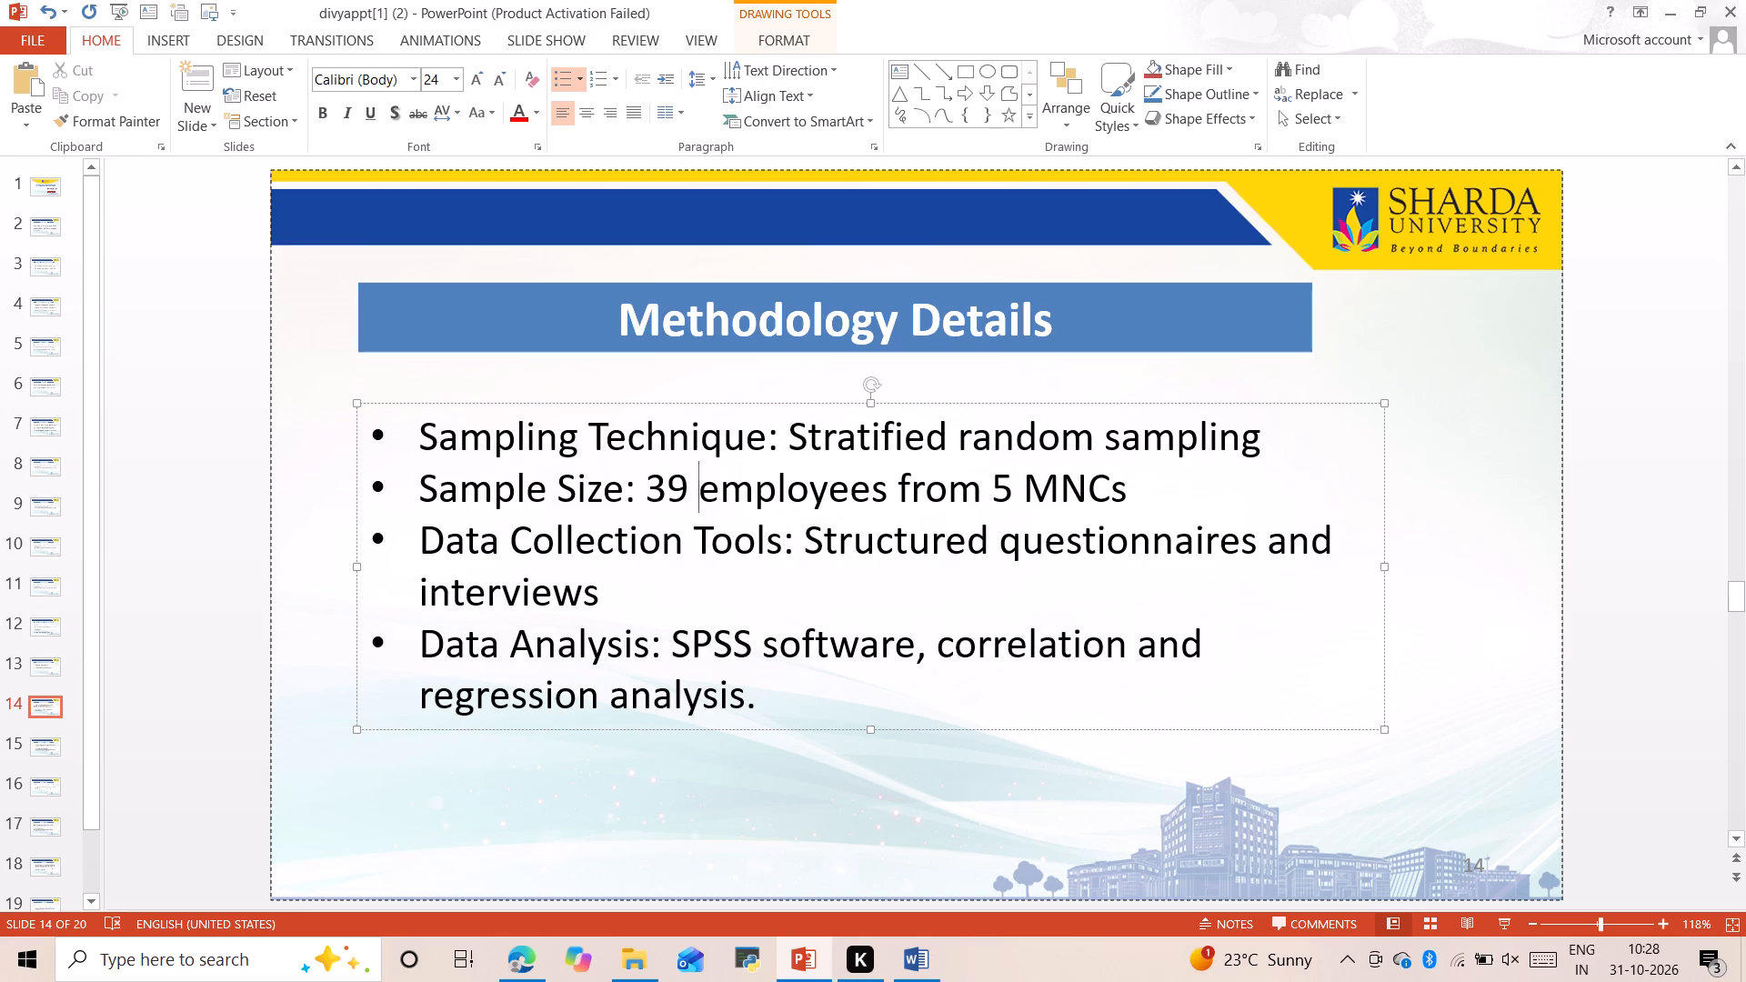
Add full stops at the end of slide 14's Sampling Technique and Sample Size bullets.
left_click(634, 580)
left_click(1273, 441)
key("period")
left_click(1141, 491)
key("period")
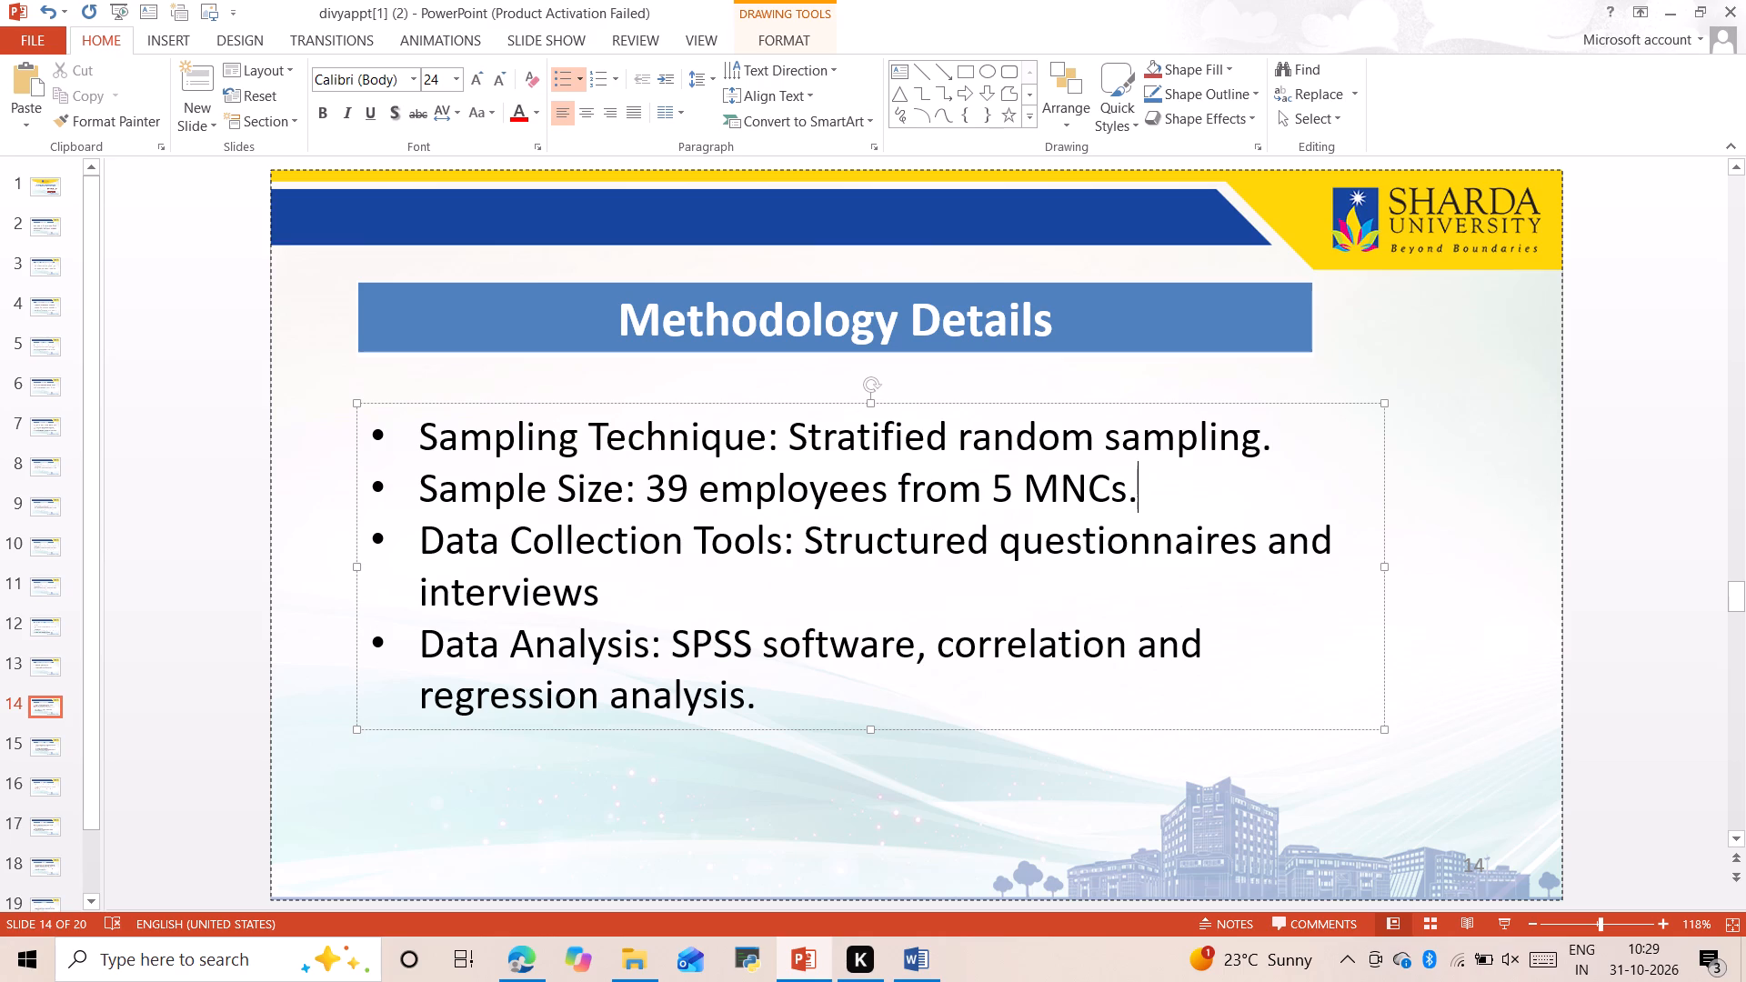
Delete "and interviews" from slide 14's Data Collection Tools bullet and end it with a full stop after "questionnaires".
left_click(878, 610)
key("BackSpace")
key("BackSpace")
key("BackSpace")
key("BackSpace")
key("BackSpace")
key("BackSpace")
key("BackSpace")
key("BackSpace")
key("BackSpace")
key("BackSpace")
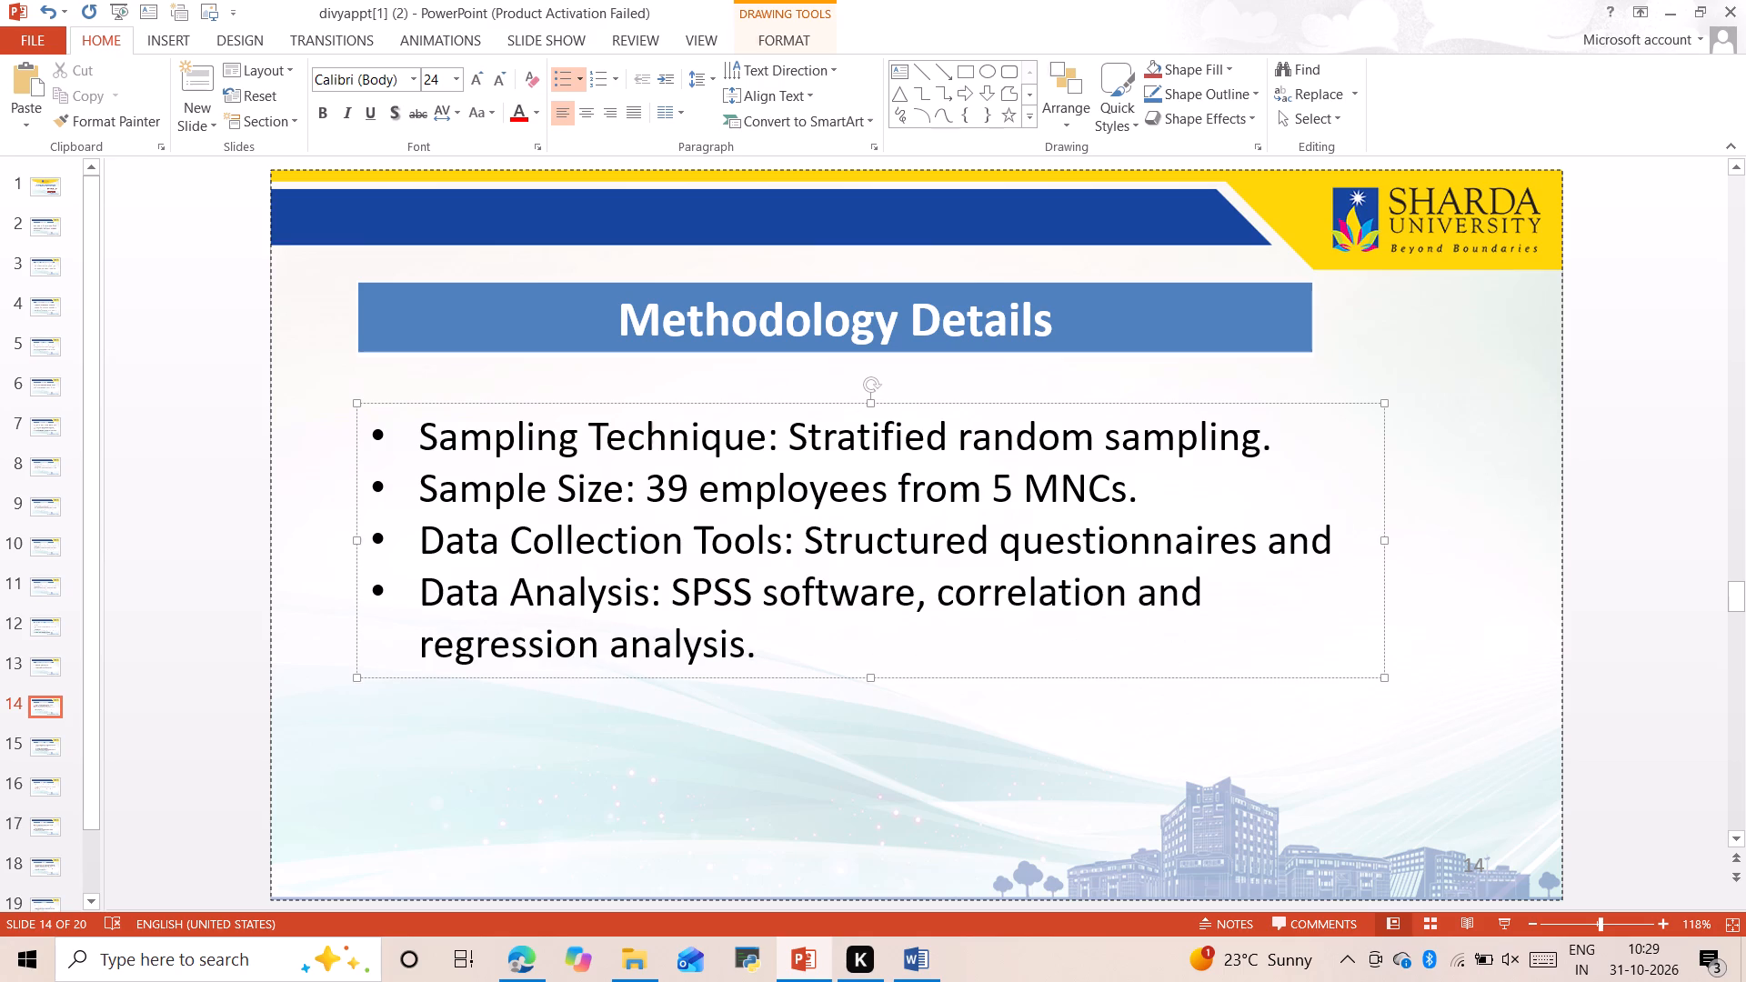
key("BackSpace")
key("BackSpace")
key("BackSpace")
key("BackSpace")
key("BackSpace")
key("period")
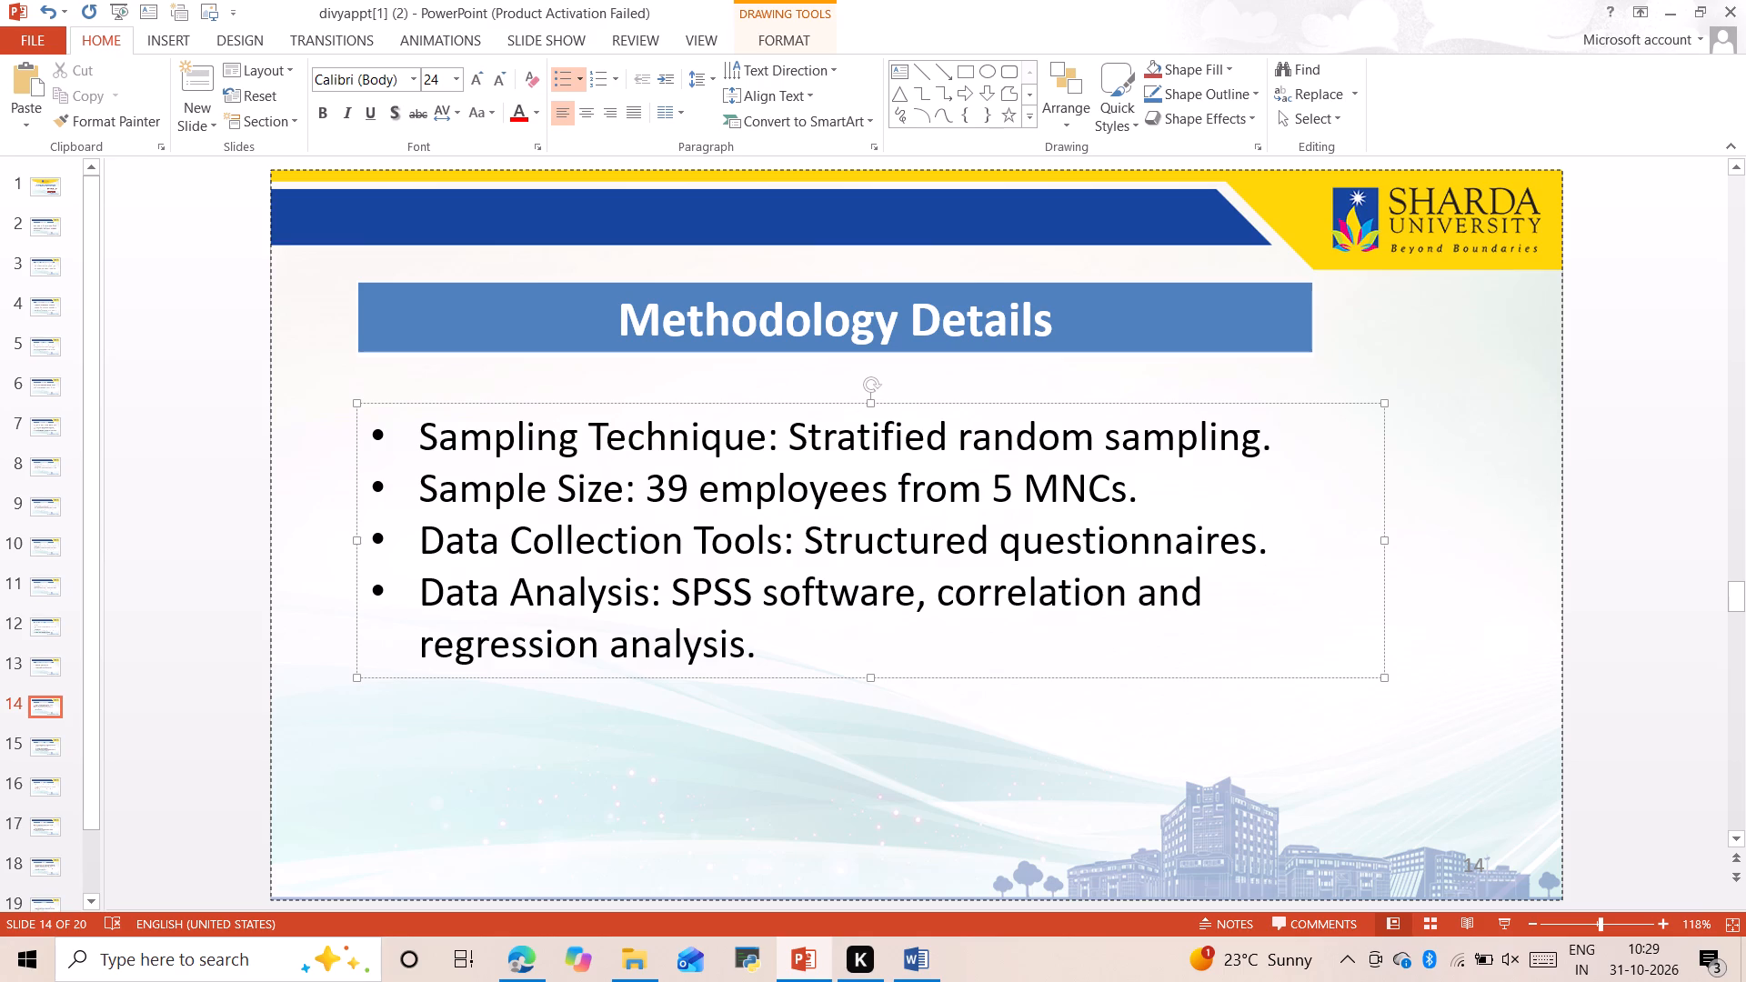
Format all of slide 14's Methodology Details bullets in Times New Roman 20 pt, justified, with 1.5 line spacing.
key("ctrl+a")
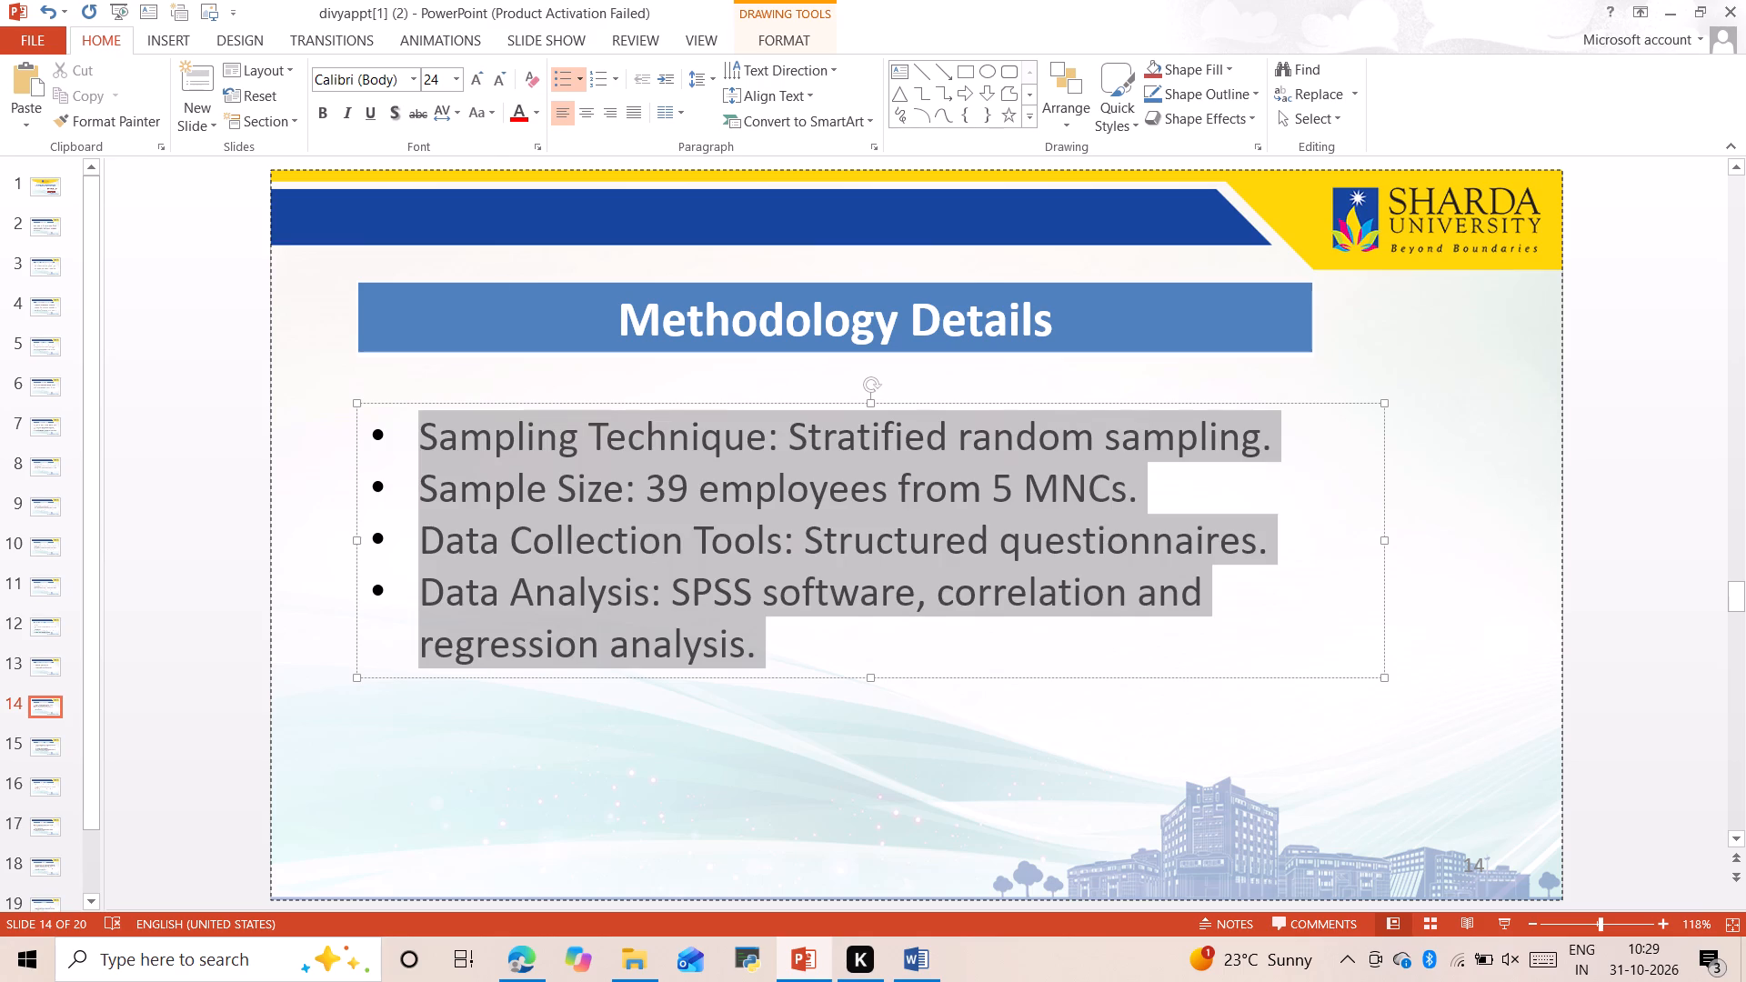
left_click(491, 79)
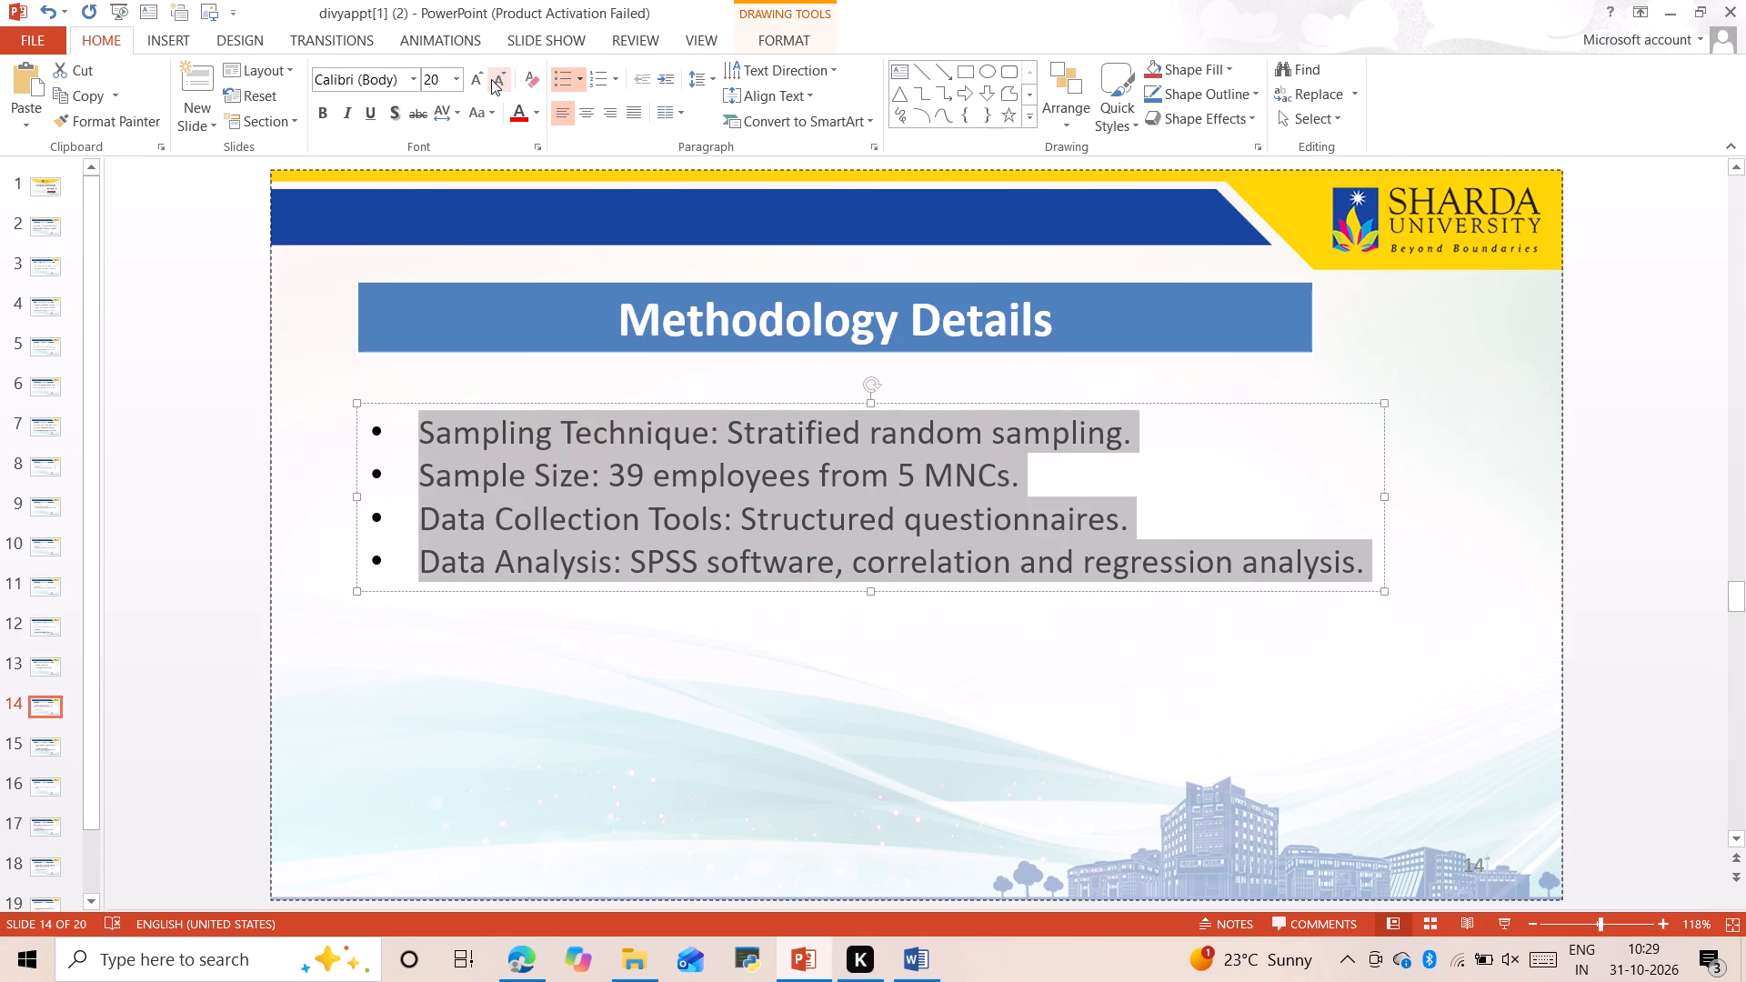
left_click(390, 79)
type("tim")
key("Right")
key("Return")
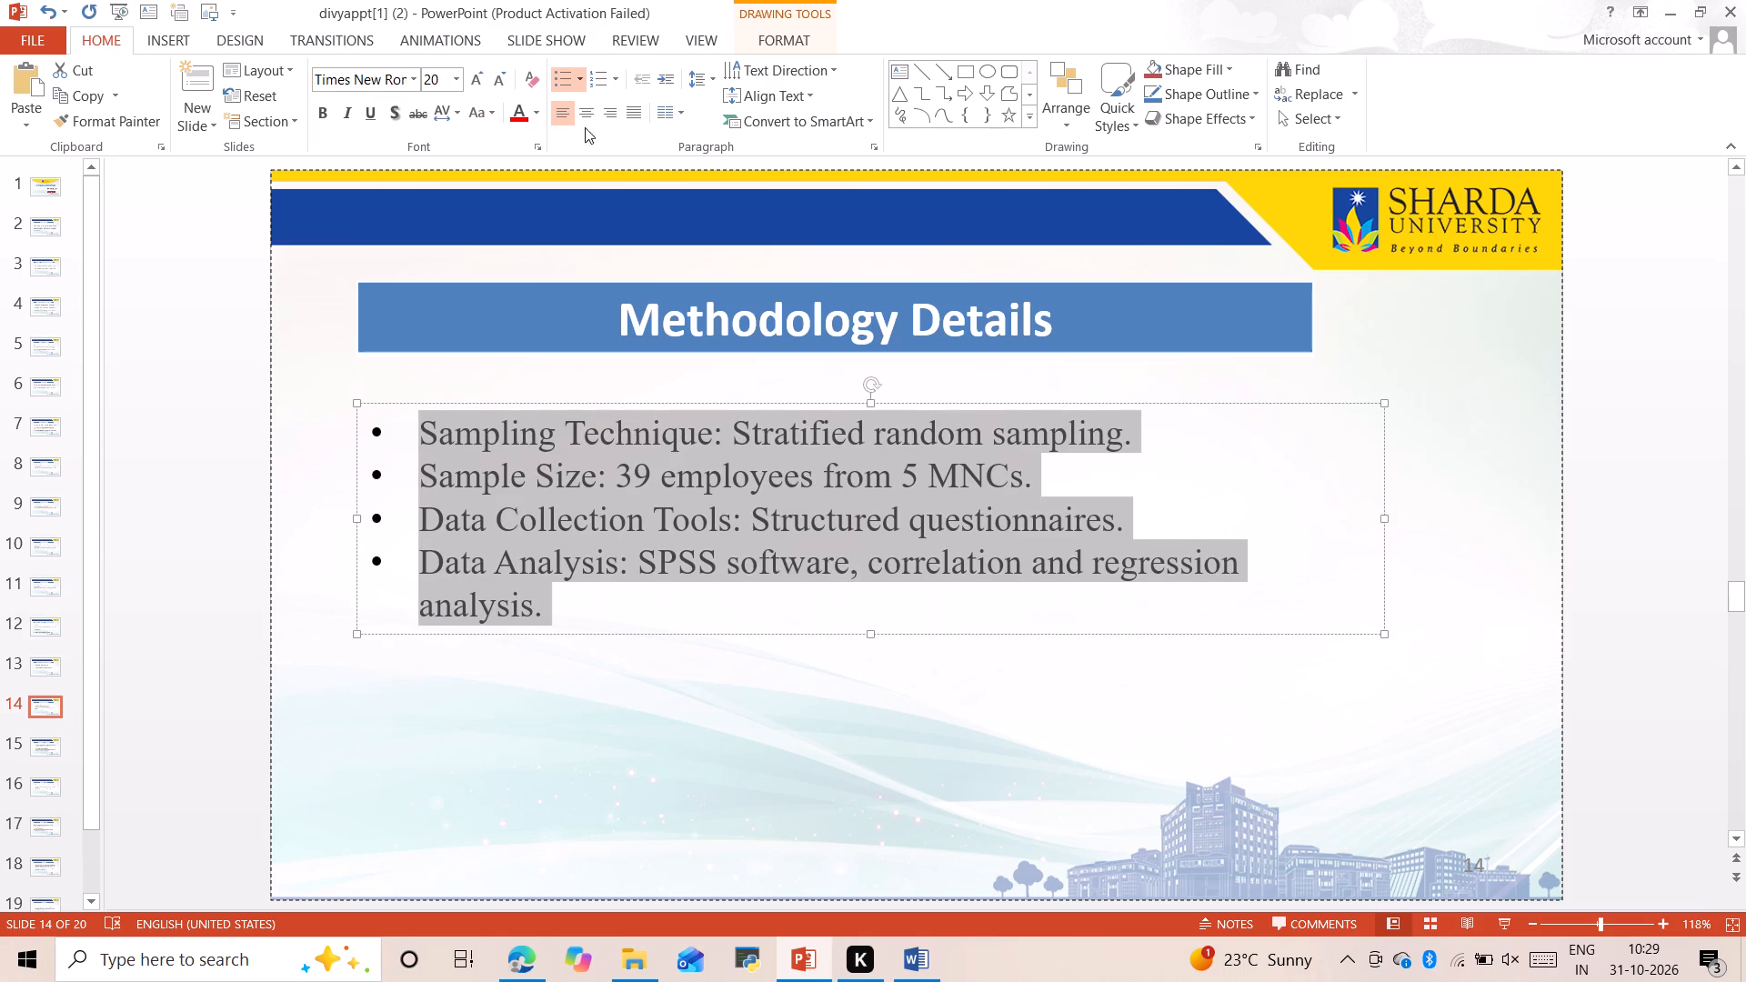
left_click(637, 115)
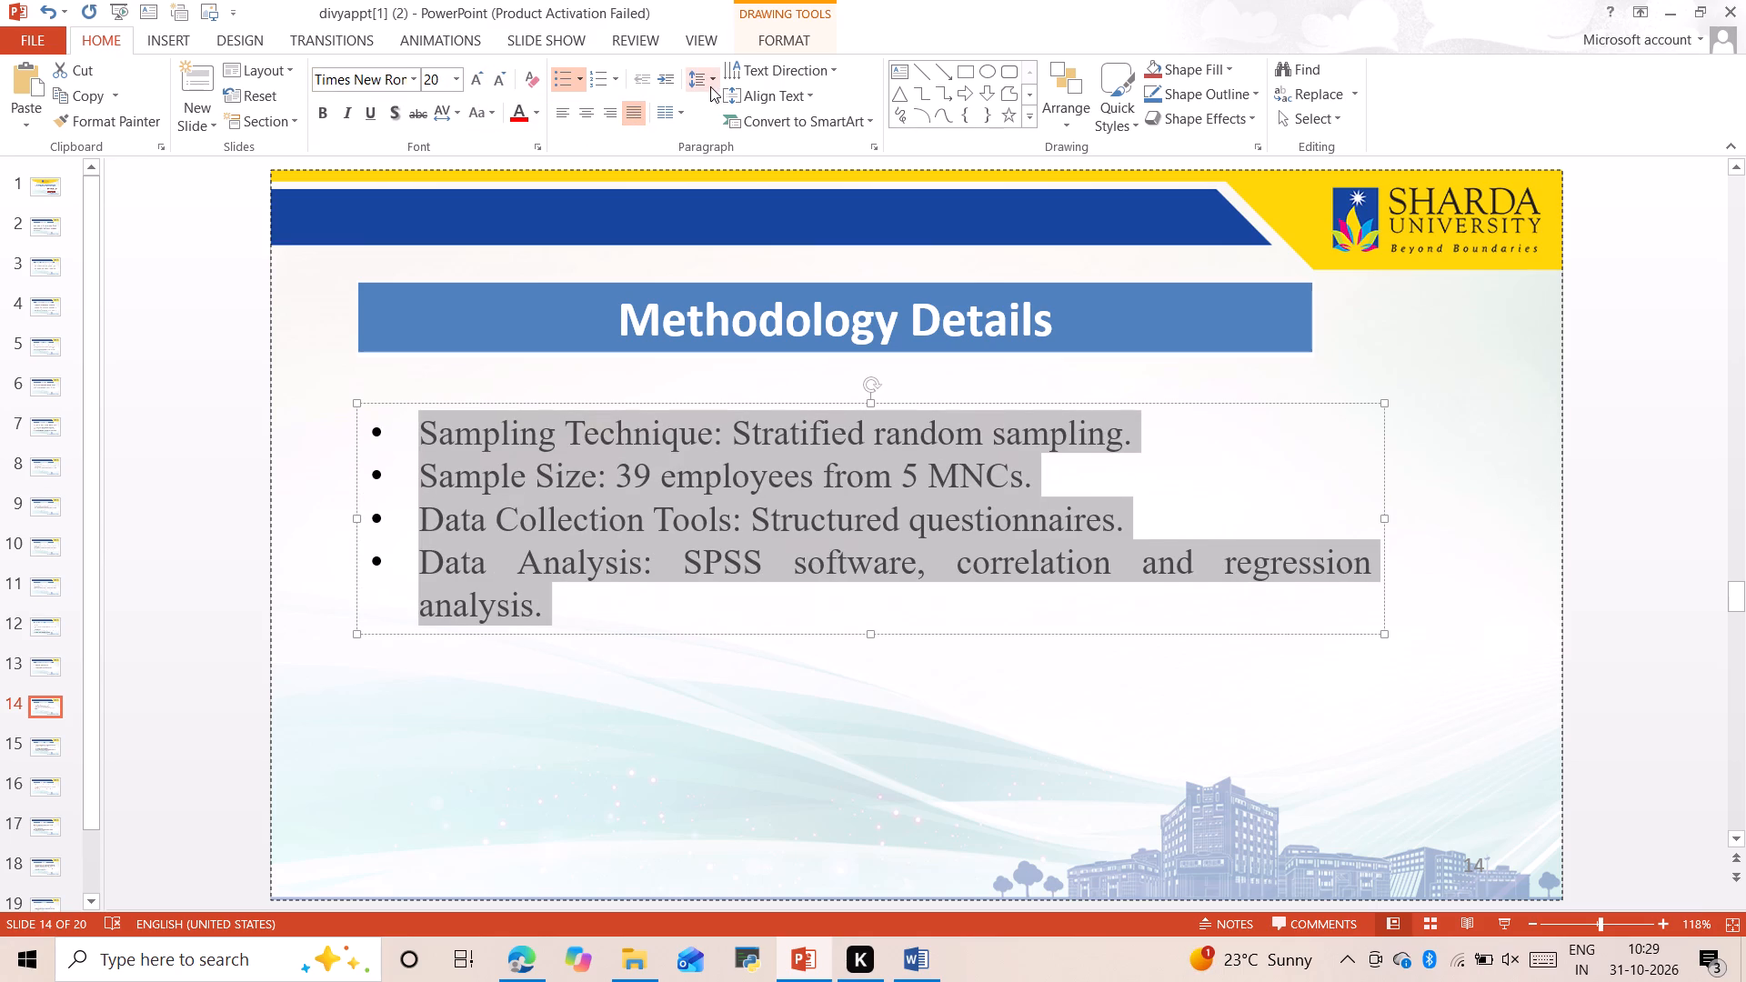
left_click(710, 86)
left_click(731, 137)
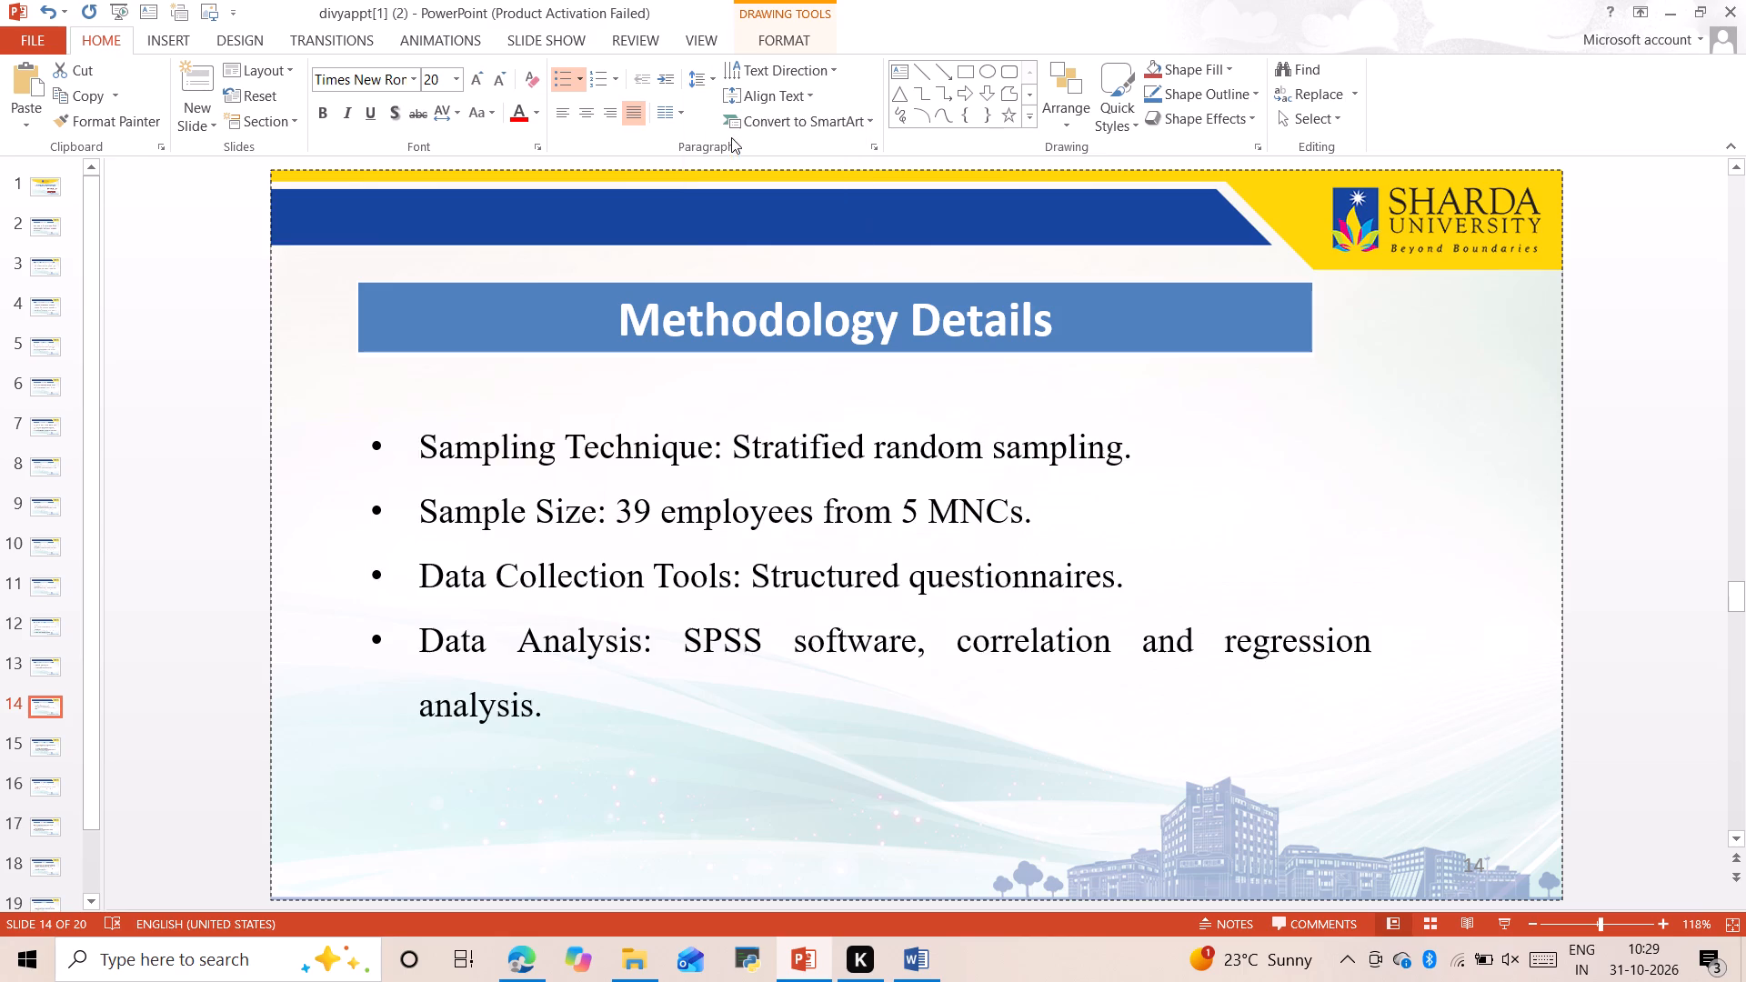
left_click(443, 748)
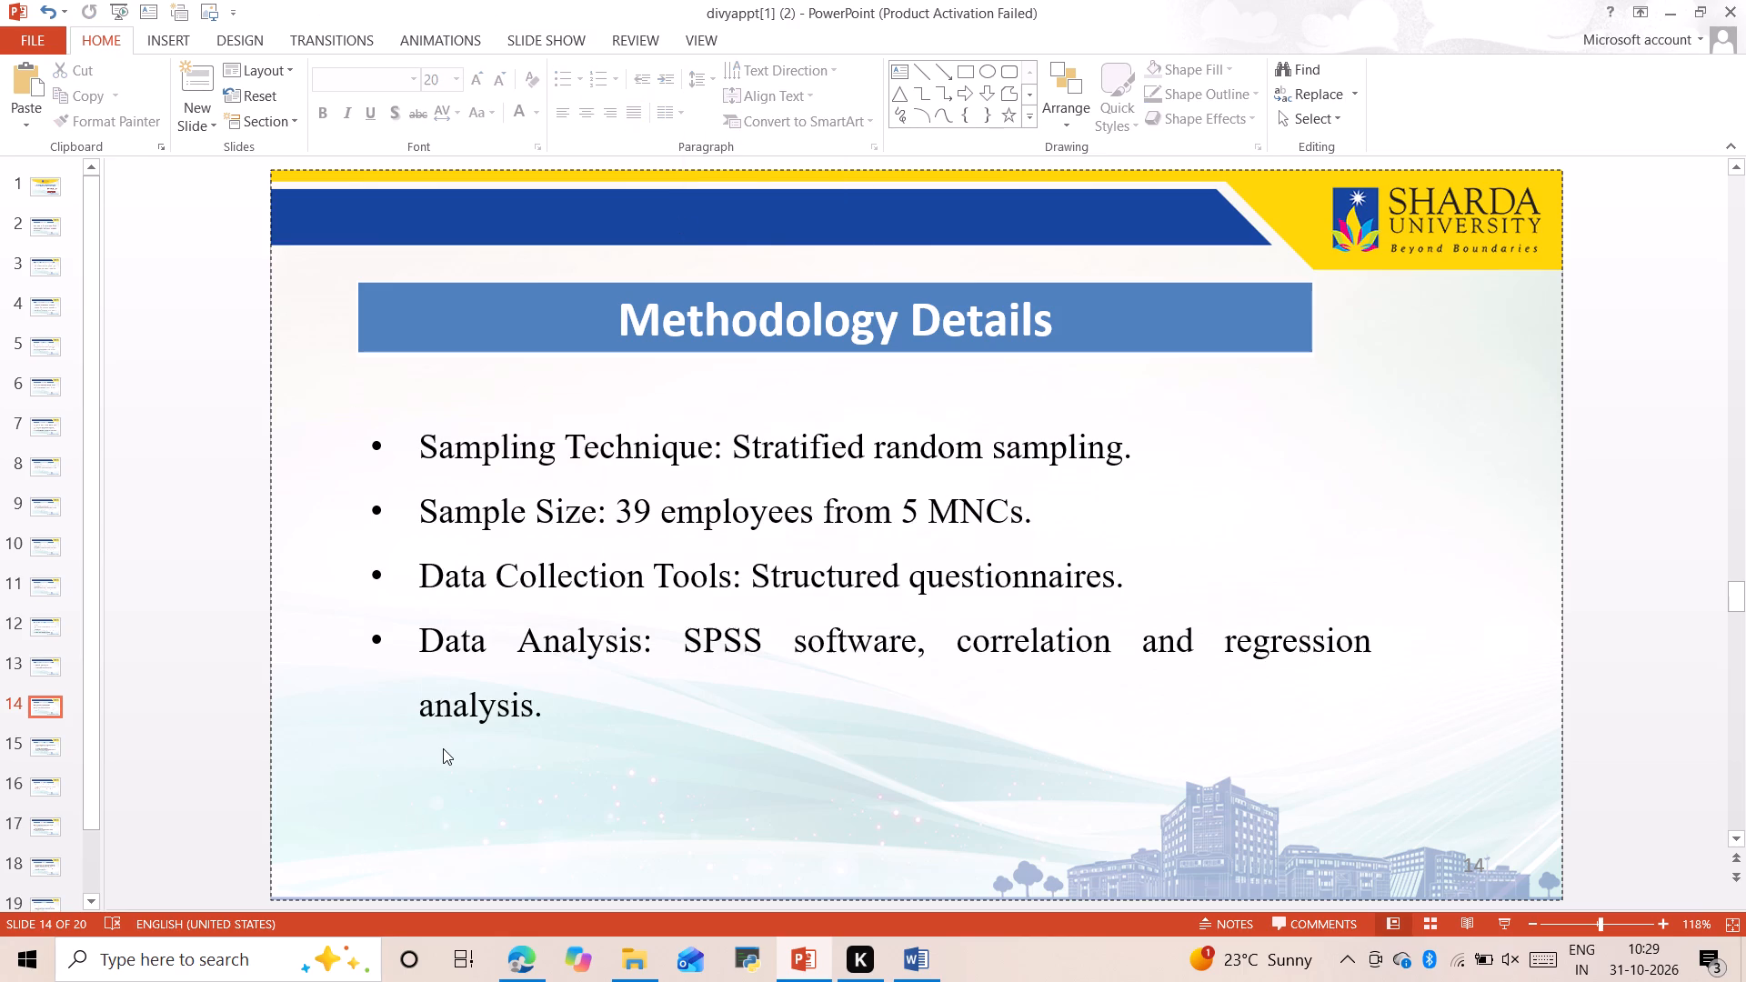
Format slide 15's Case Example – Google Inc. bullets in Times New Roman 20 pt, justified, with 1.5 line spacing.
key("Down")
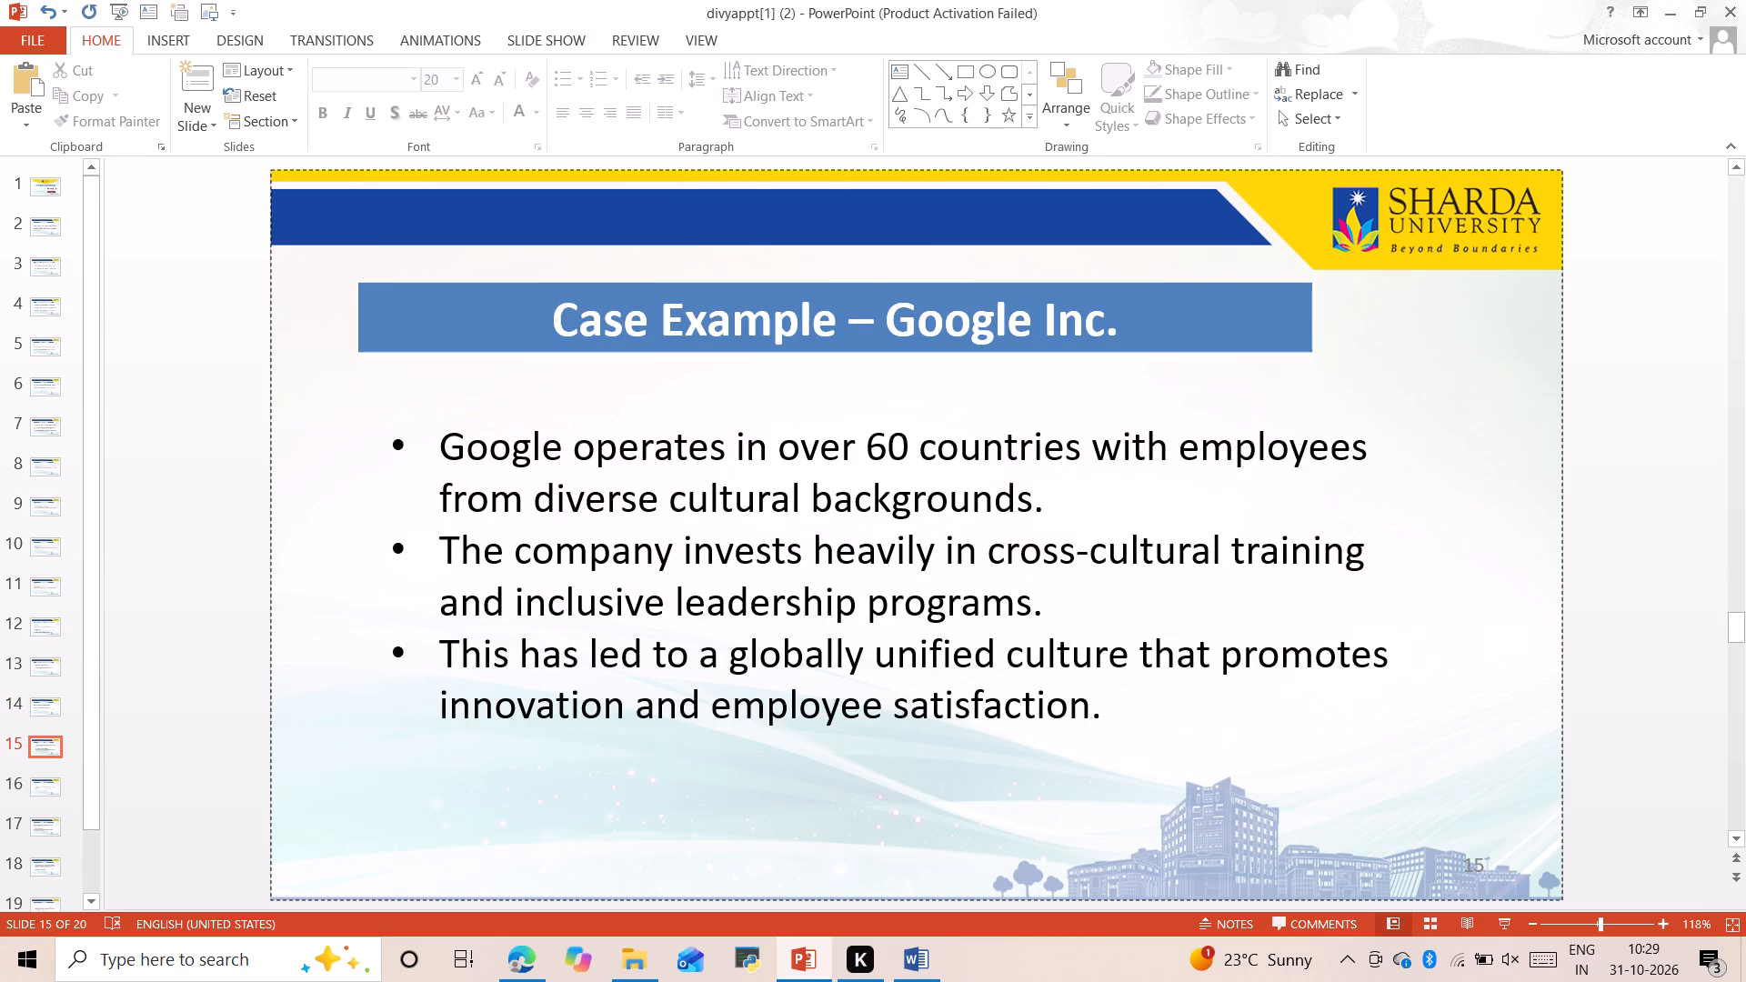
left_click(904, 555)
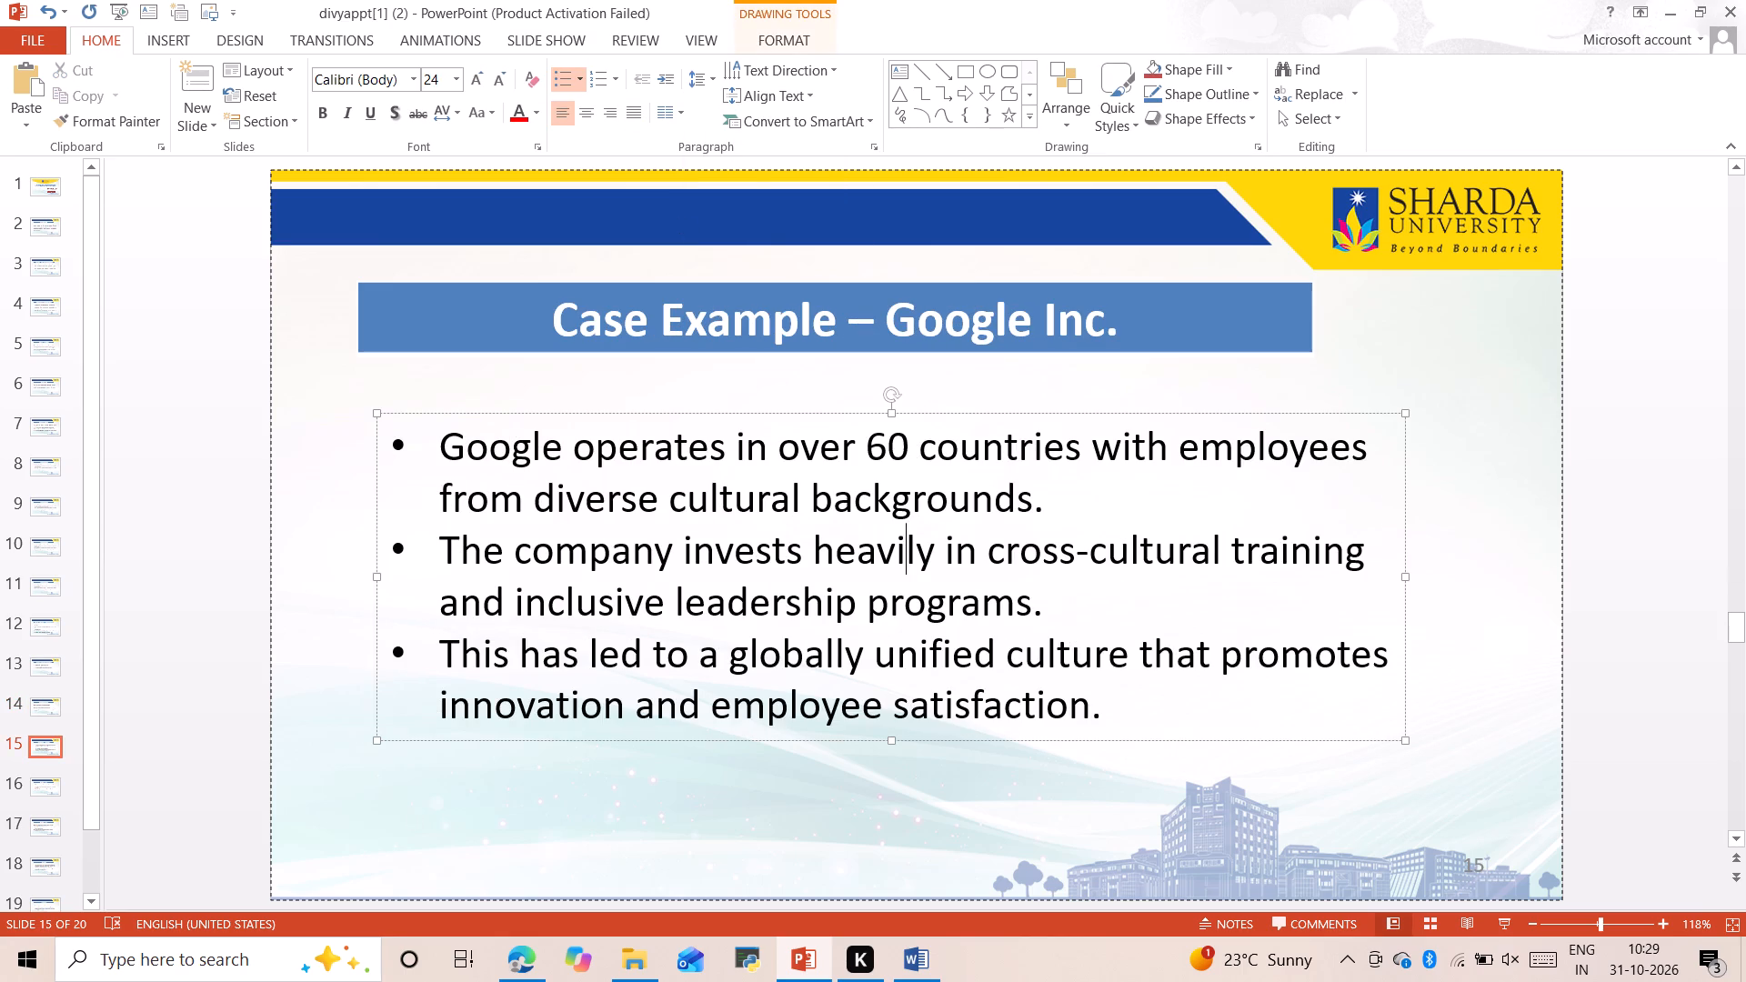
key("ctrl+a")
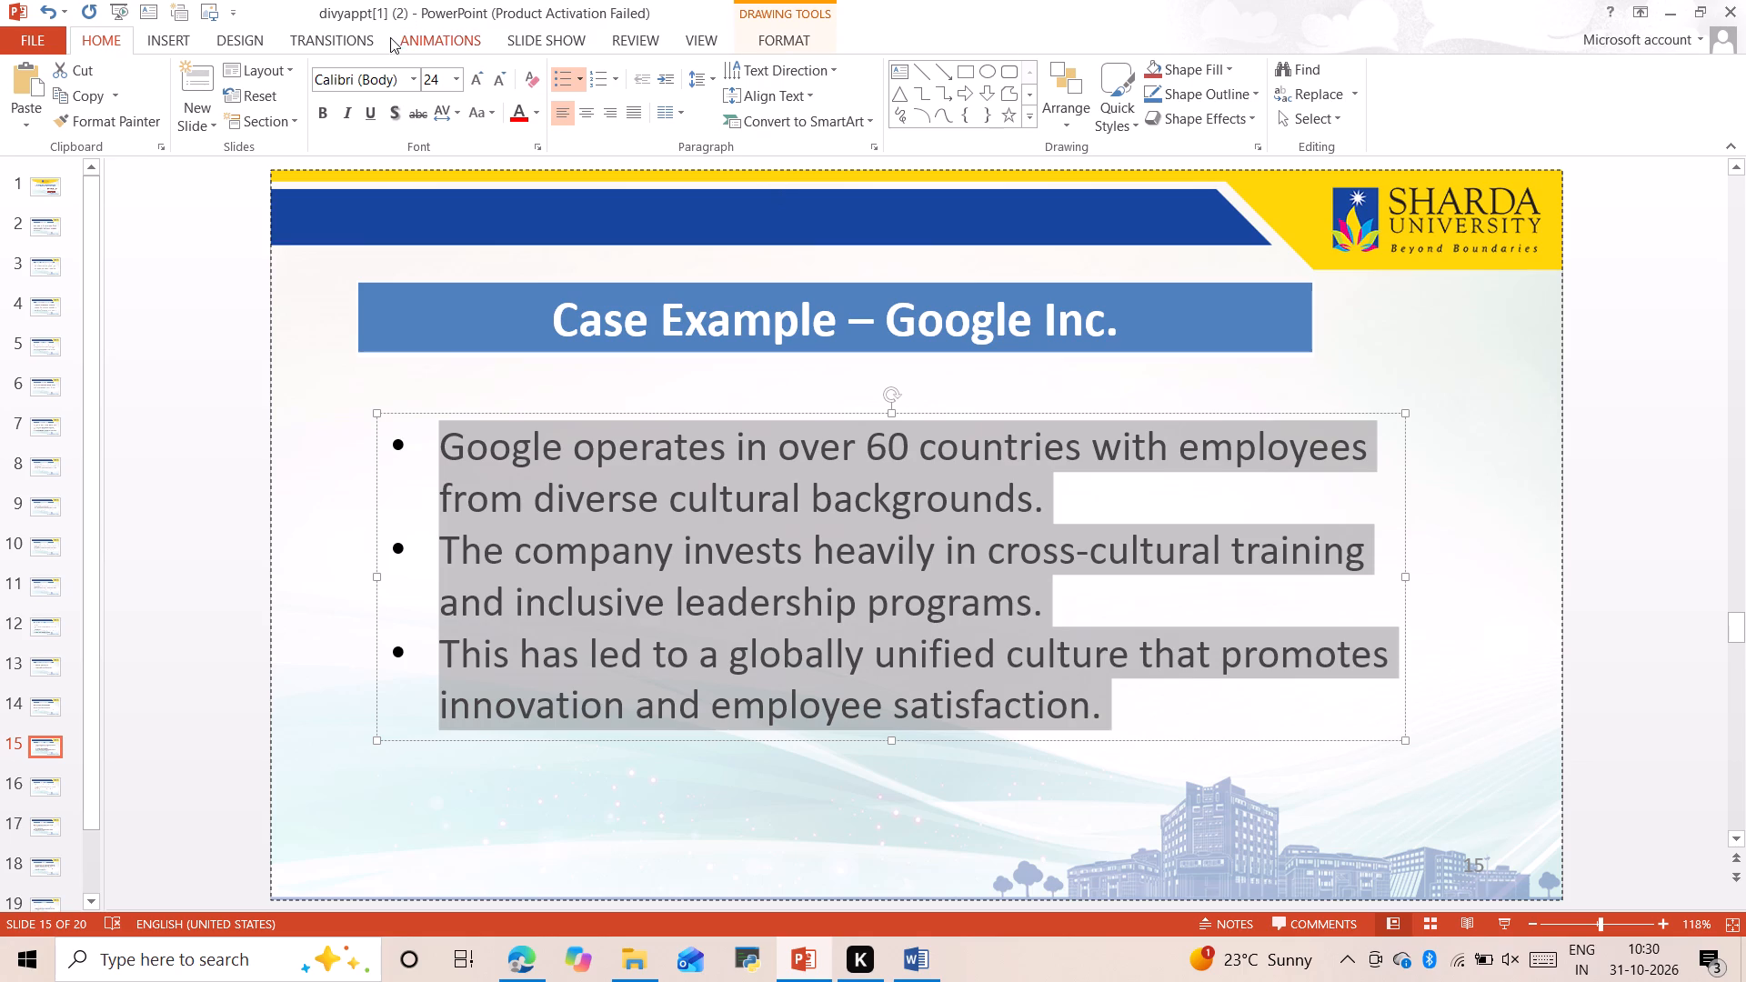
left_click(386, 81)
type("tim")
key("Return")
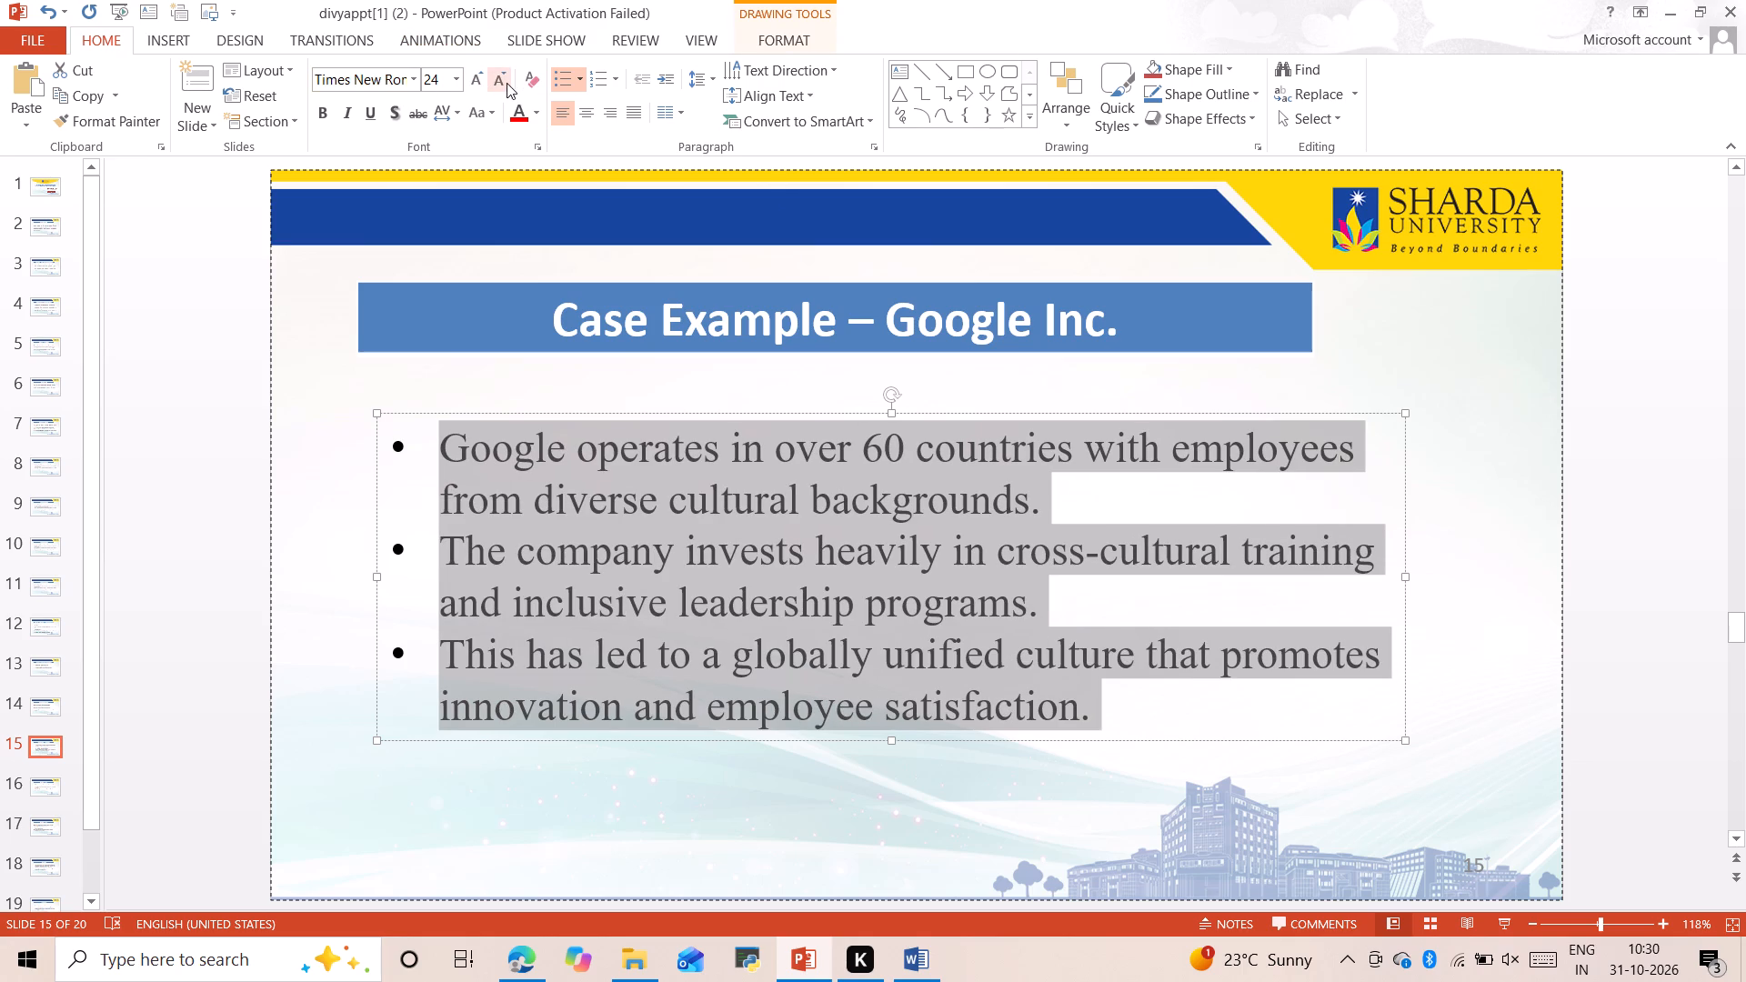
left_click(507, 83)
left_click(638, 119)
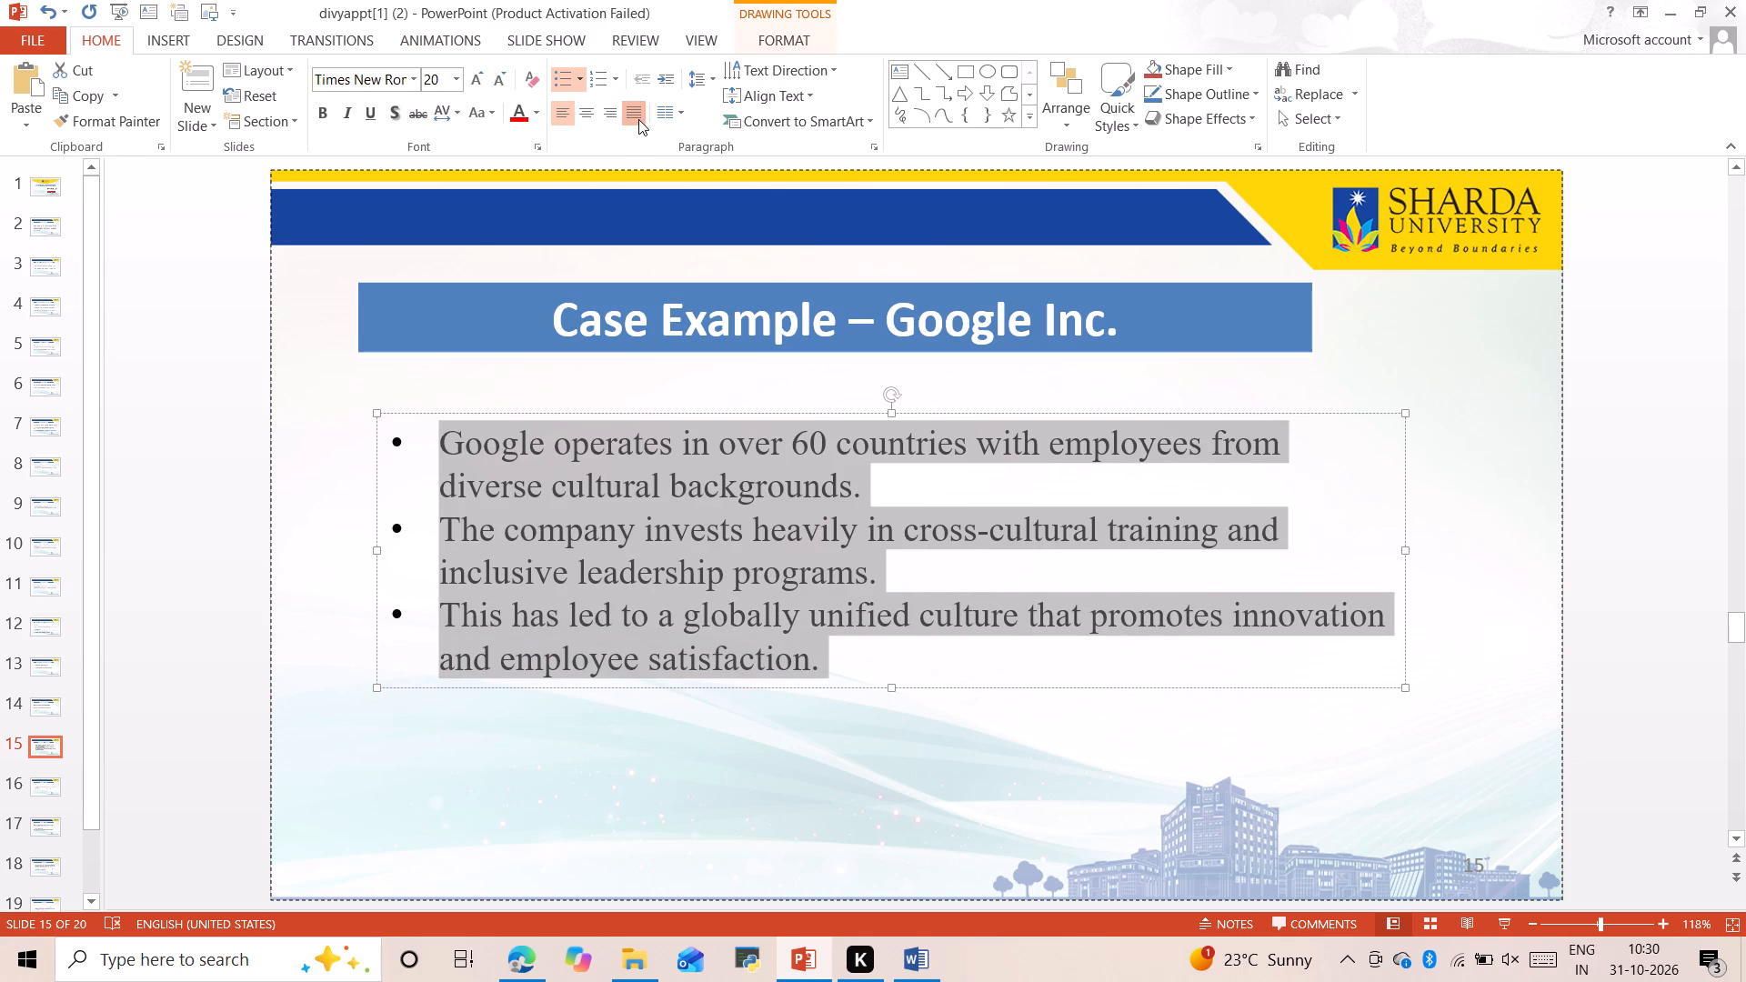
left_click(702, 75)
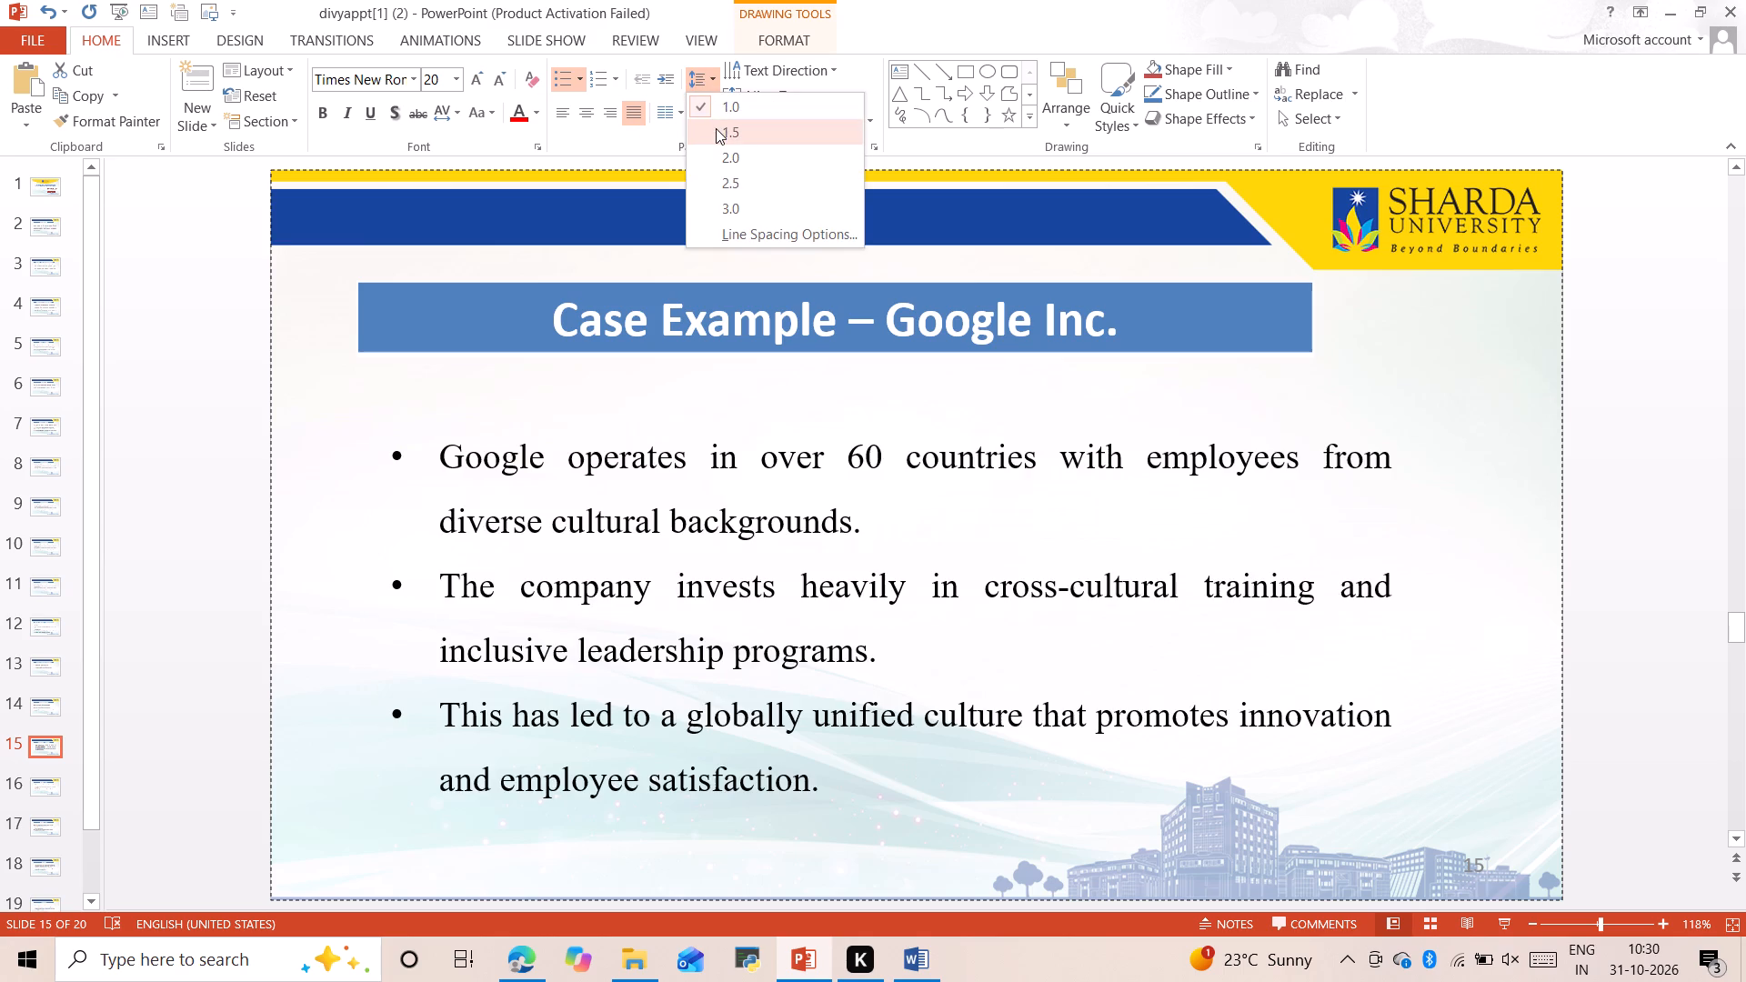
left_click(716, 128)
left_click(319, 386)
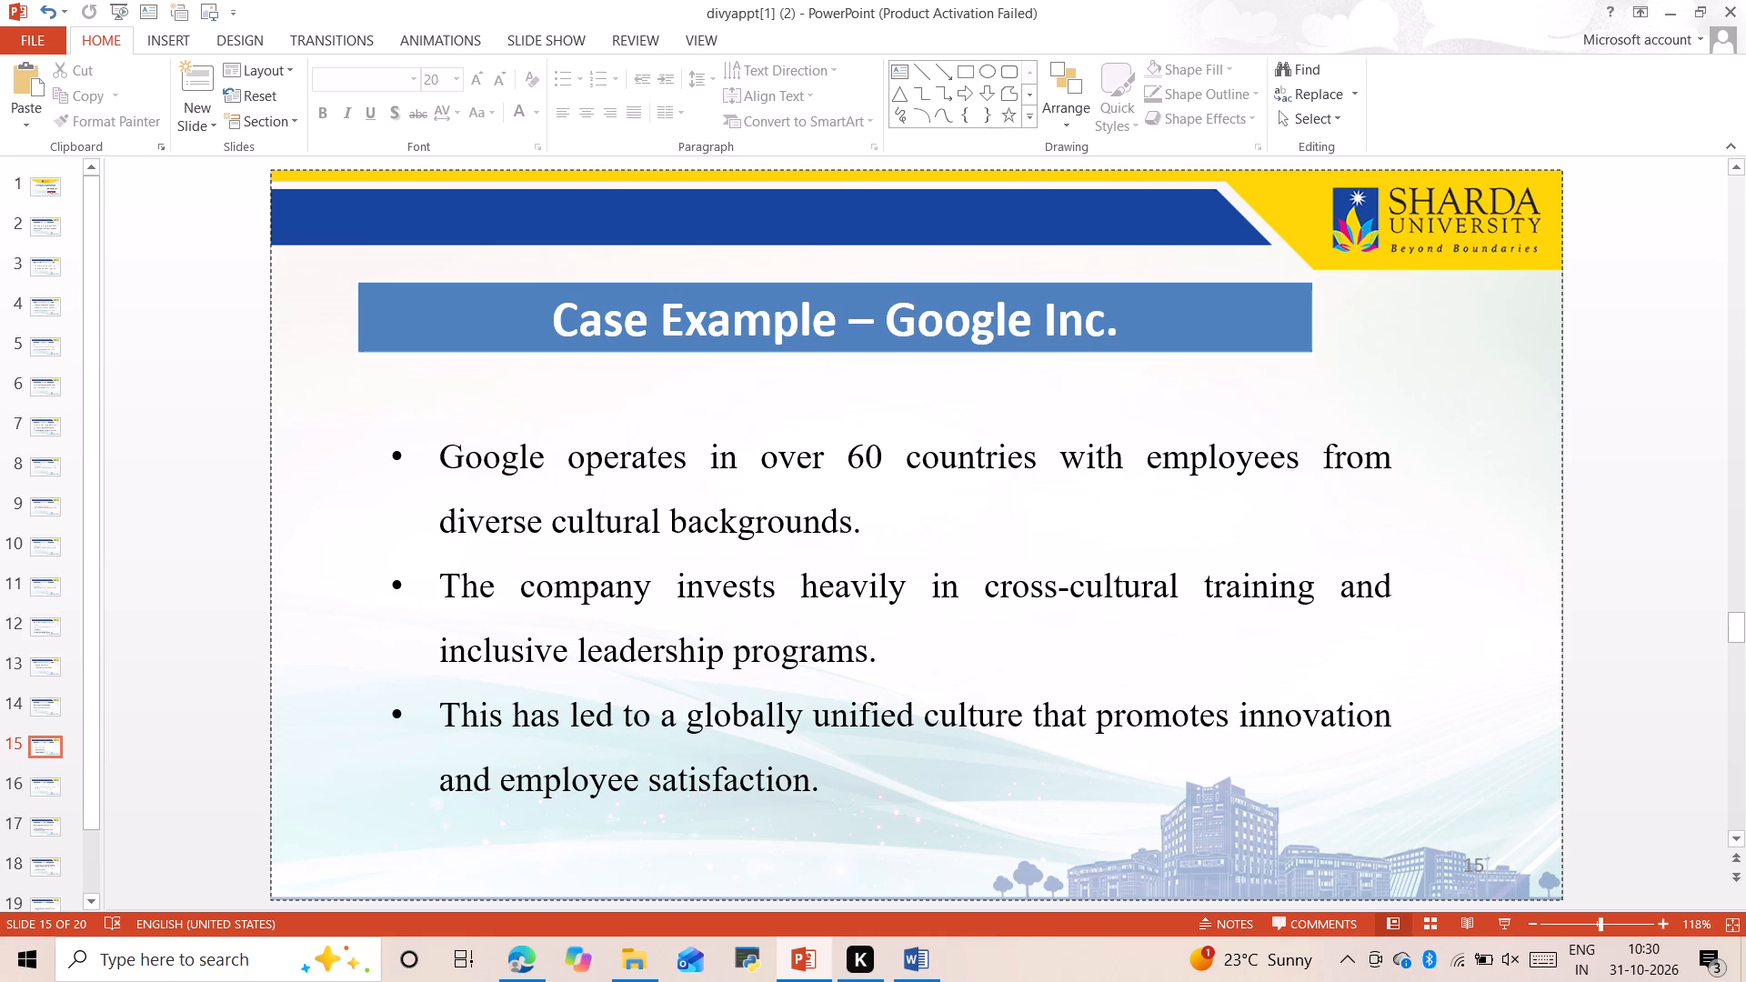
Format slide 16's Findings (Part 1) bullets in Times New Roman 20 pt, justified, with 1.5 line spacing.
key("Down")
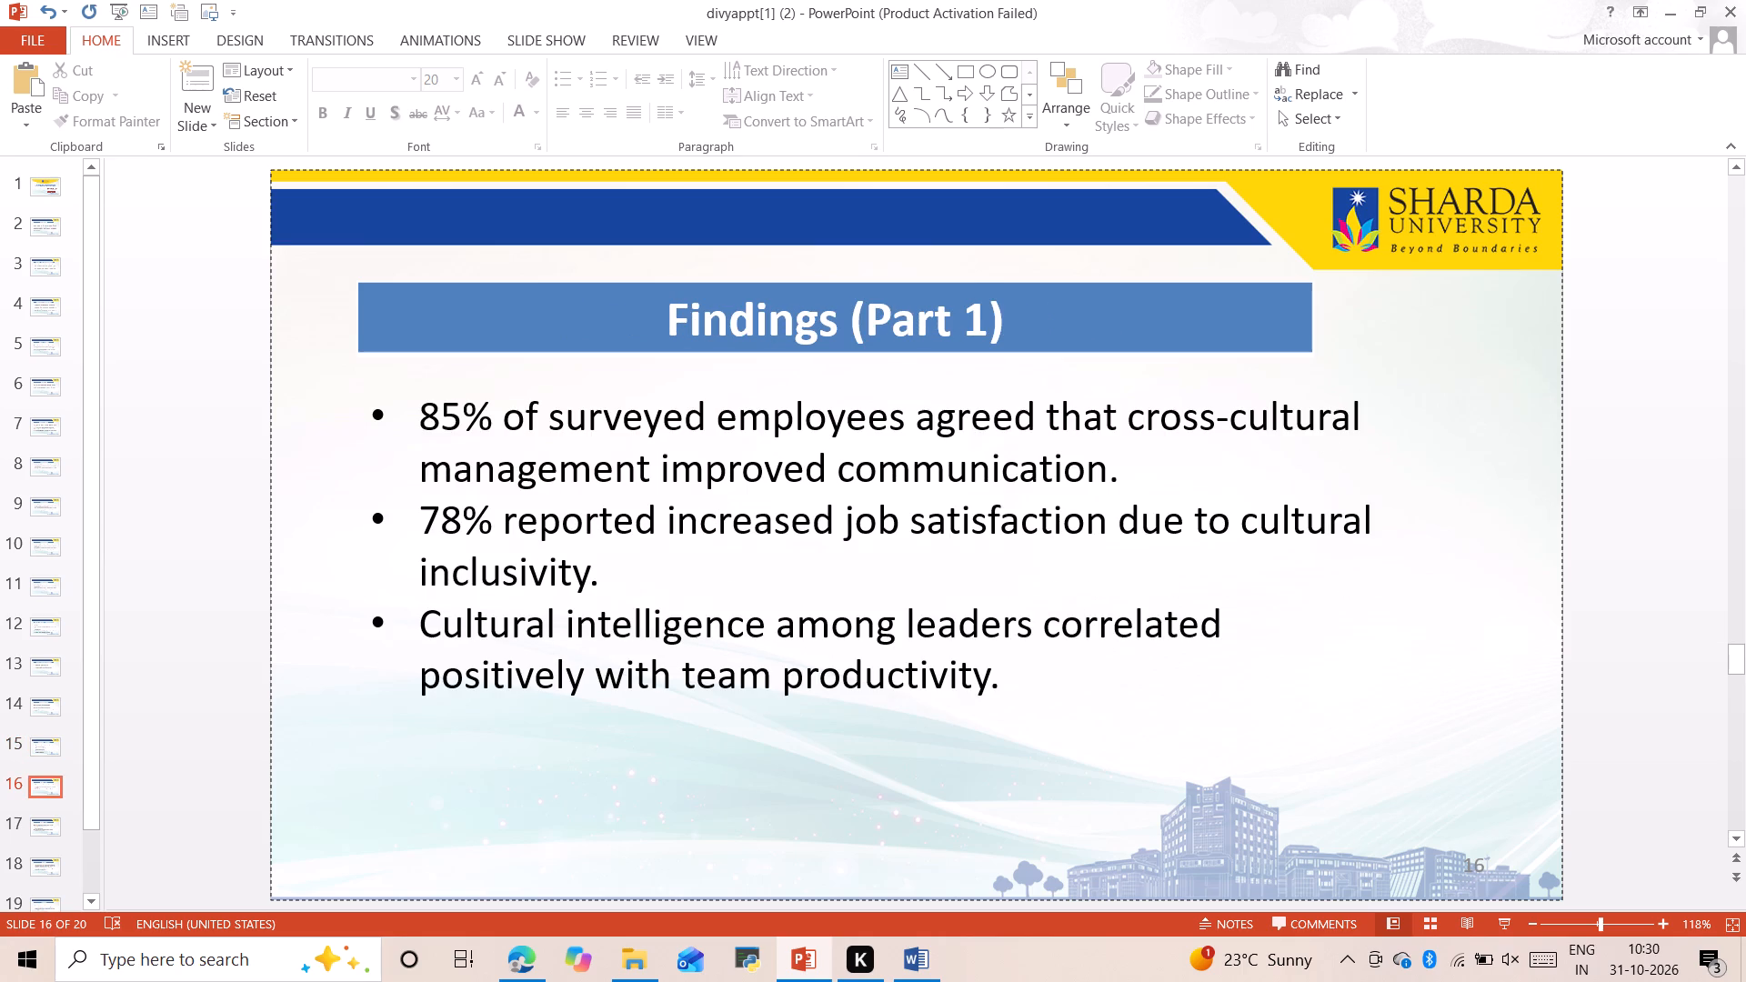
left_click(616, 559)
key("ctrl+a")
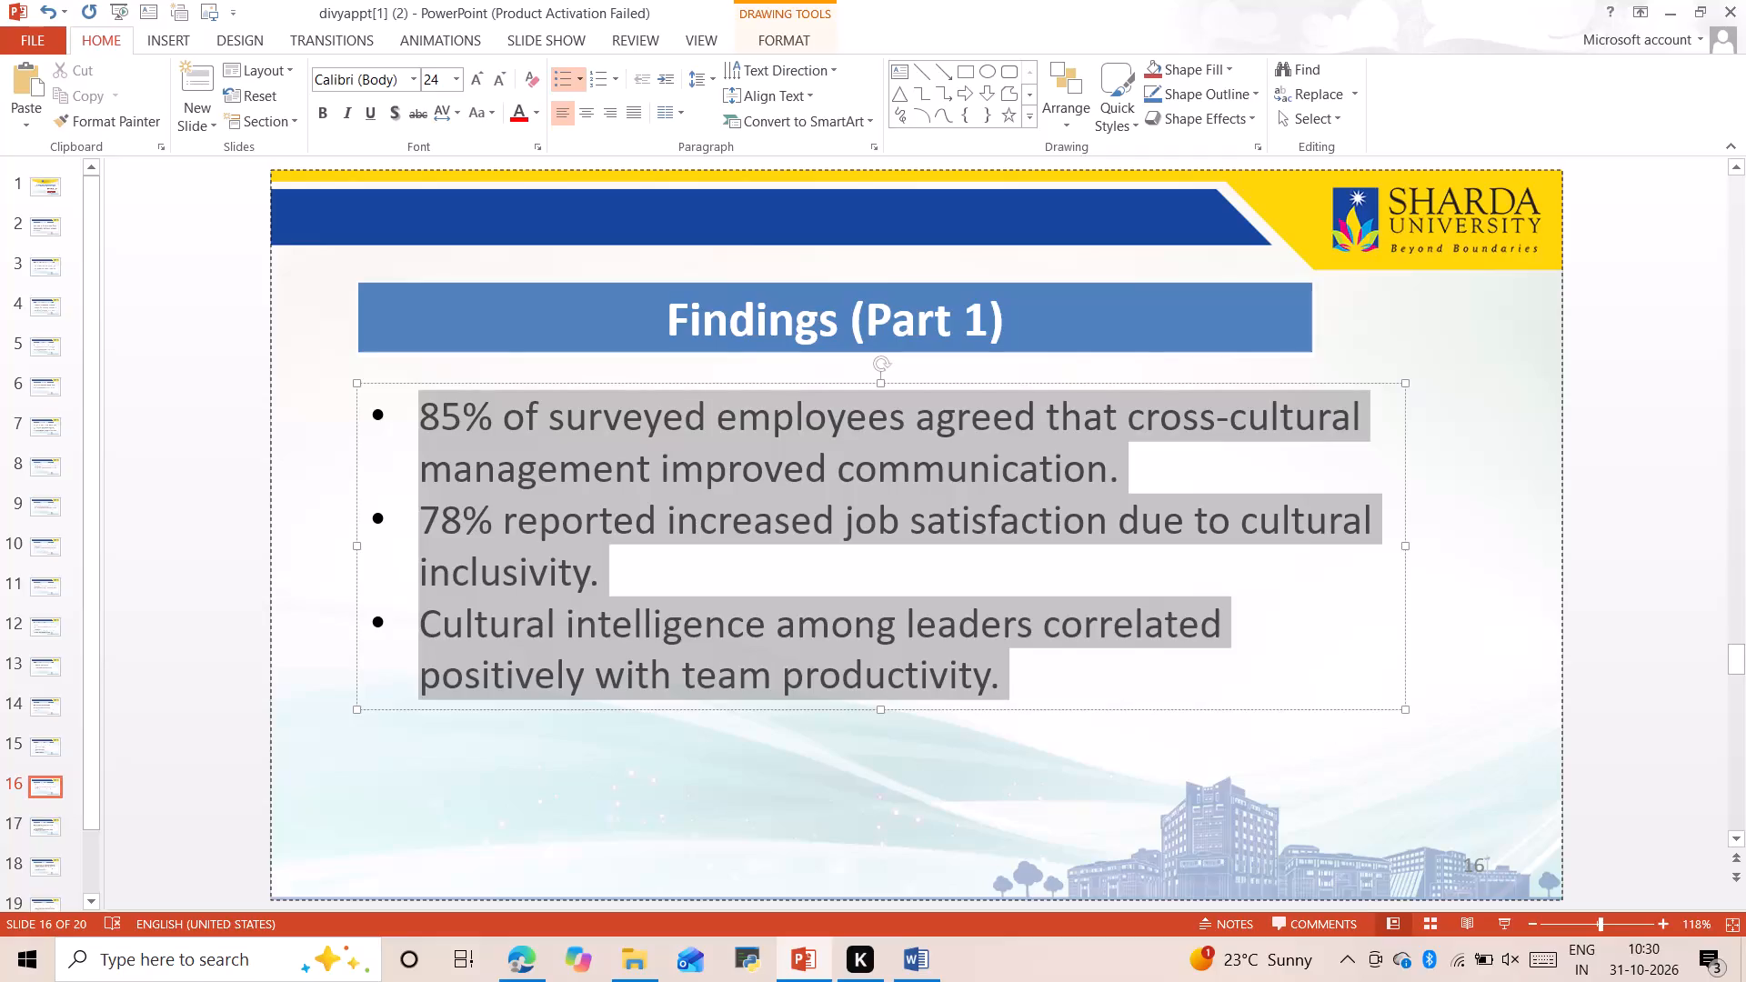
left_click(381, 75)
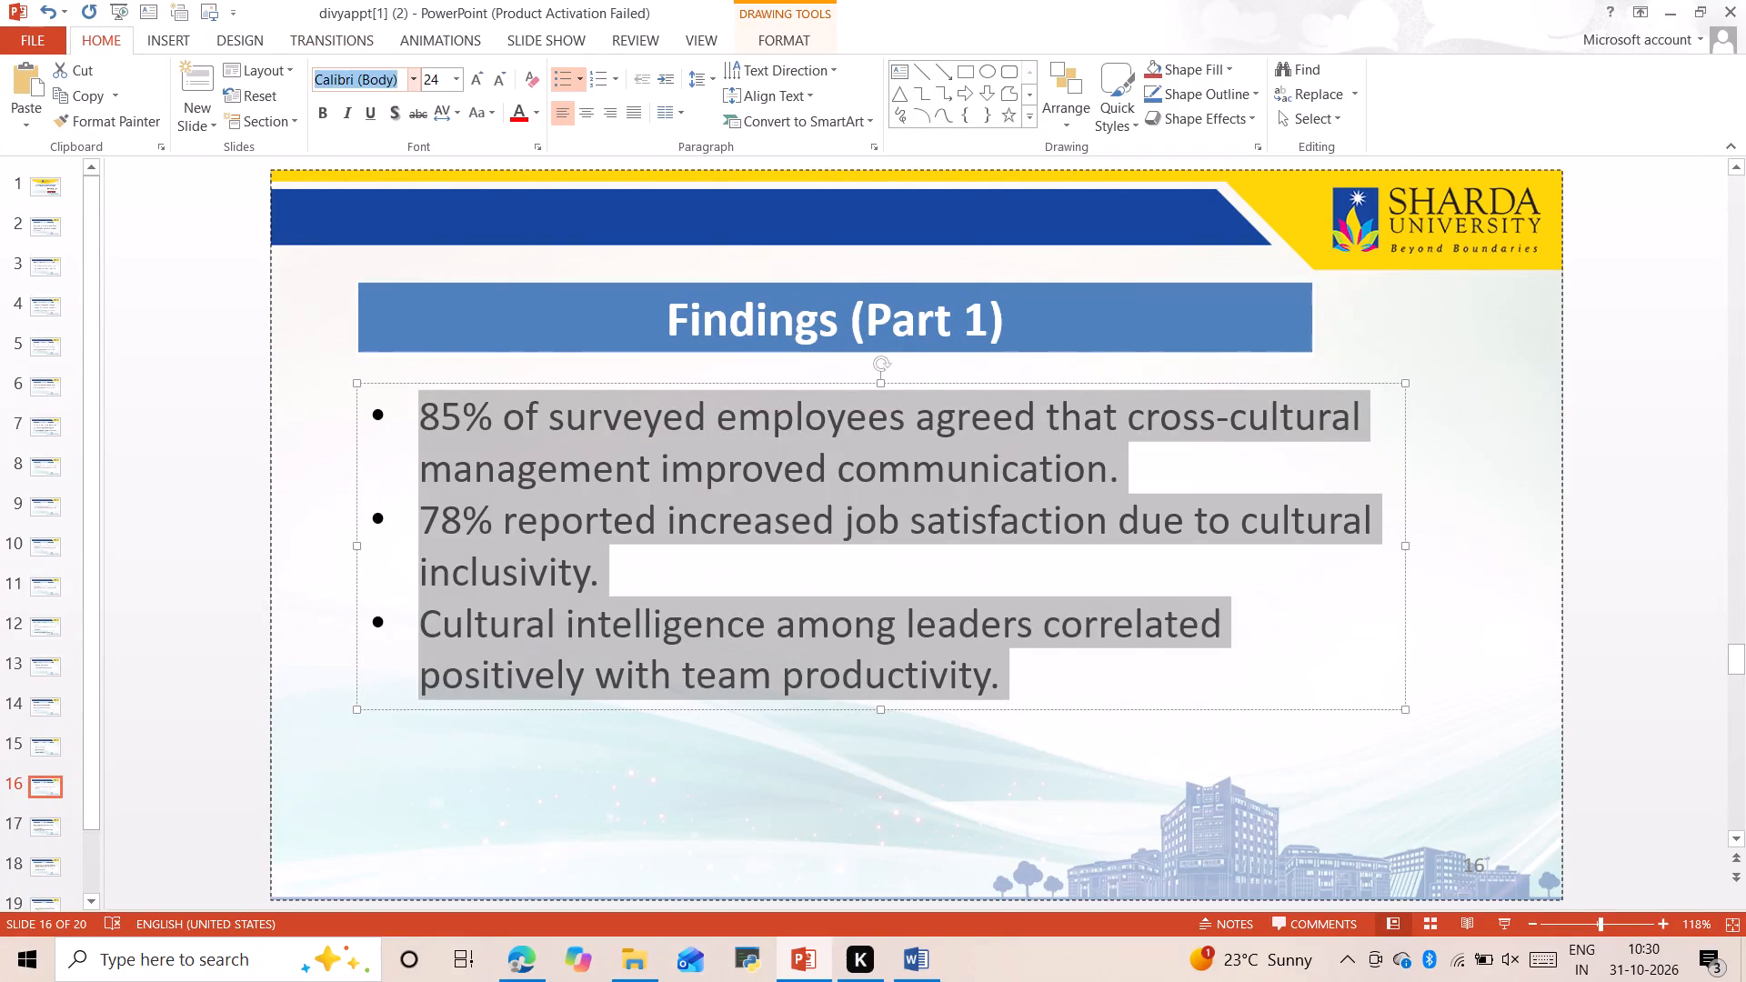
type("tim")
key("Right")
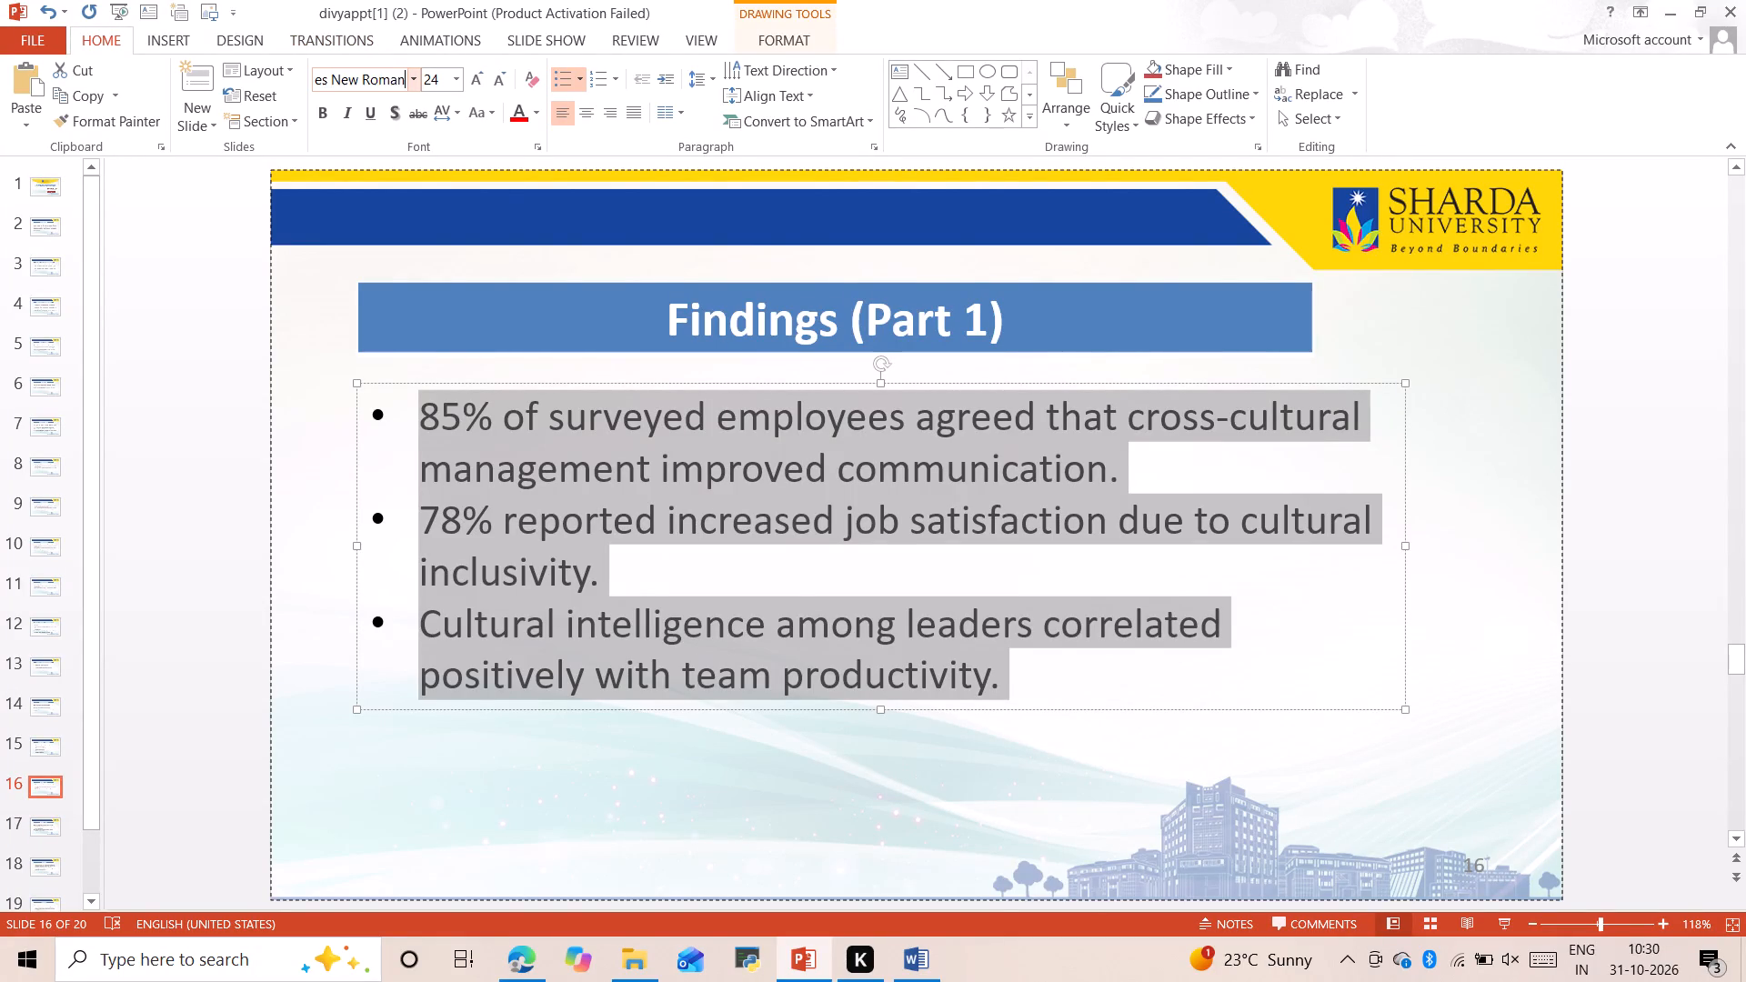
key("Return")
left_click(502, 90)
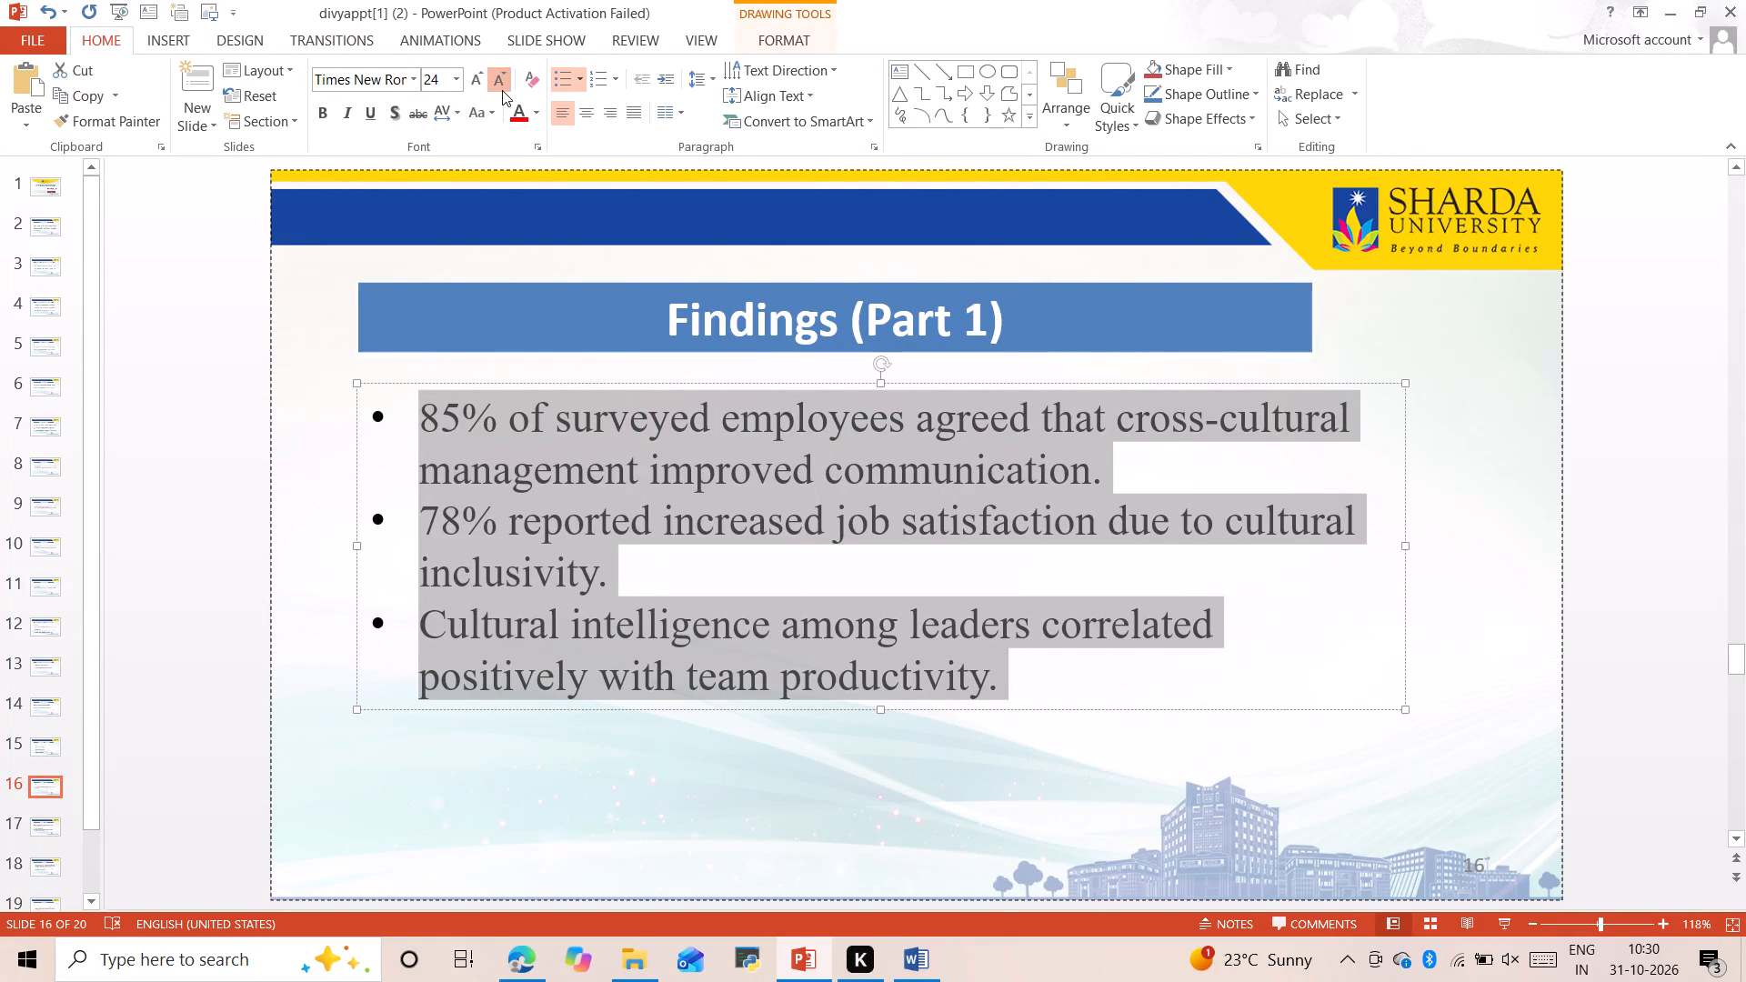
left_click(639, 118)
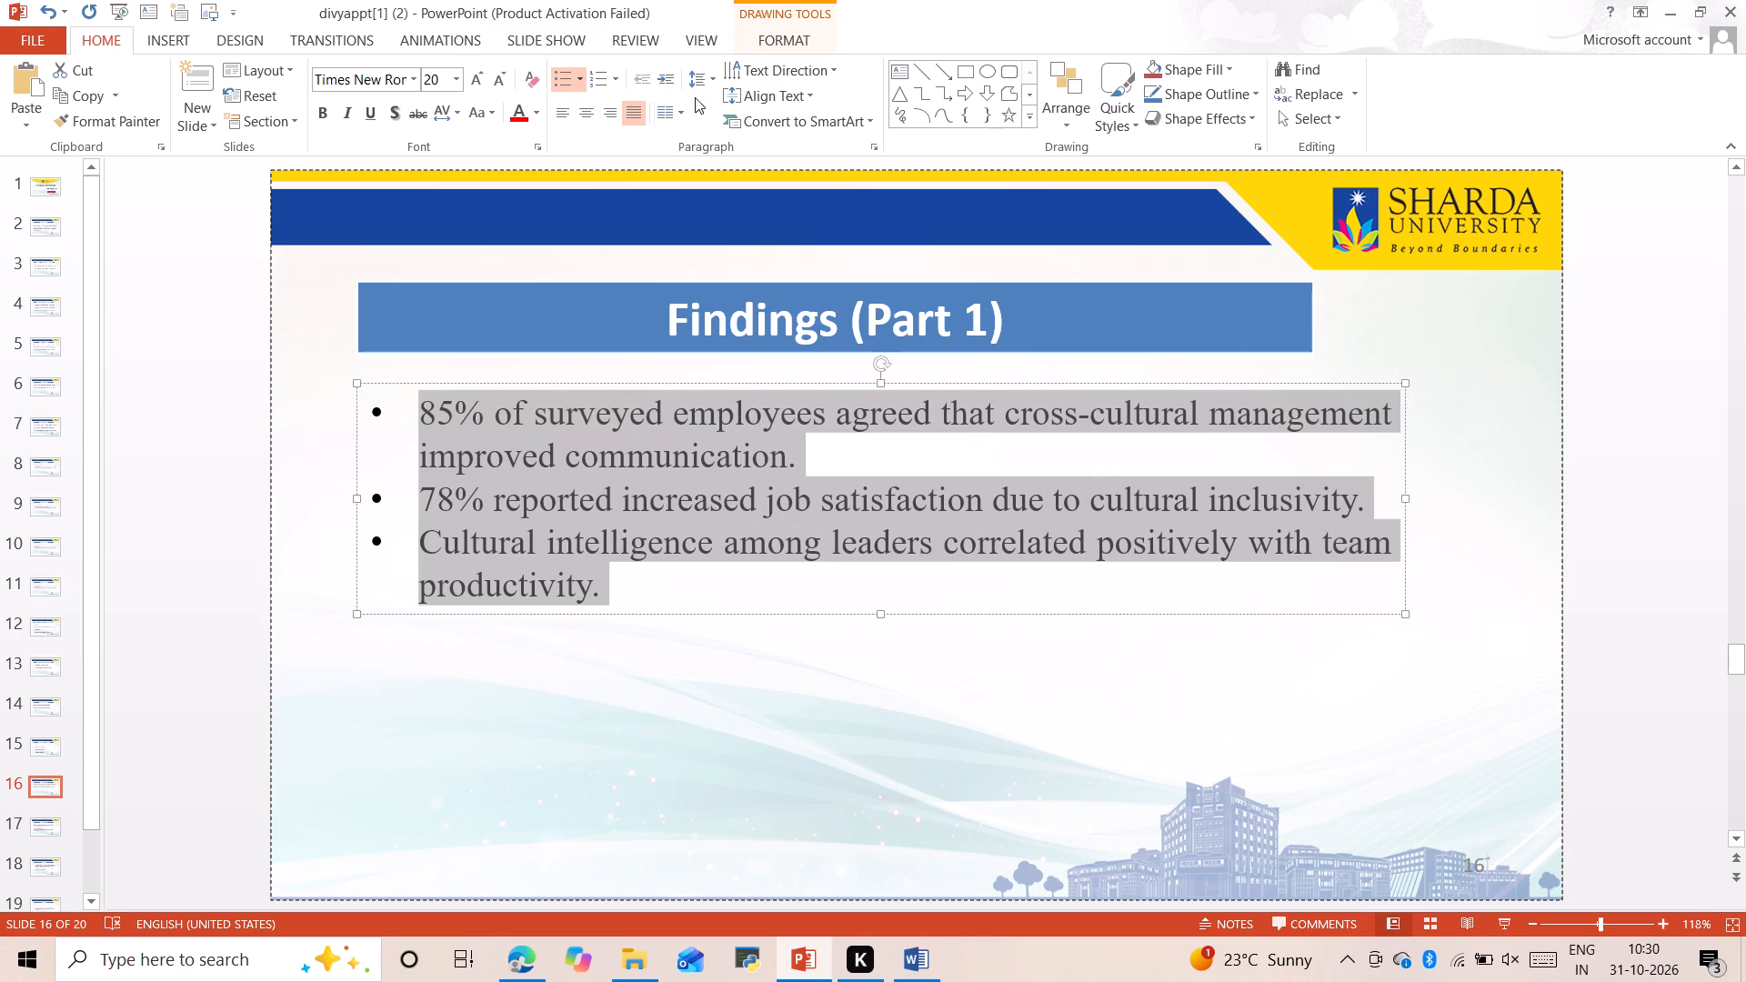
left_click(711, 84)
left_click(728, 132)
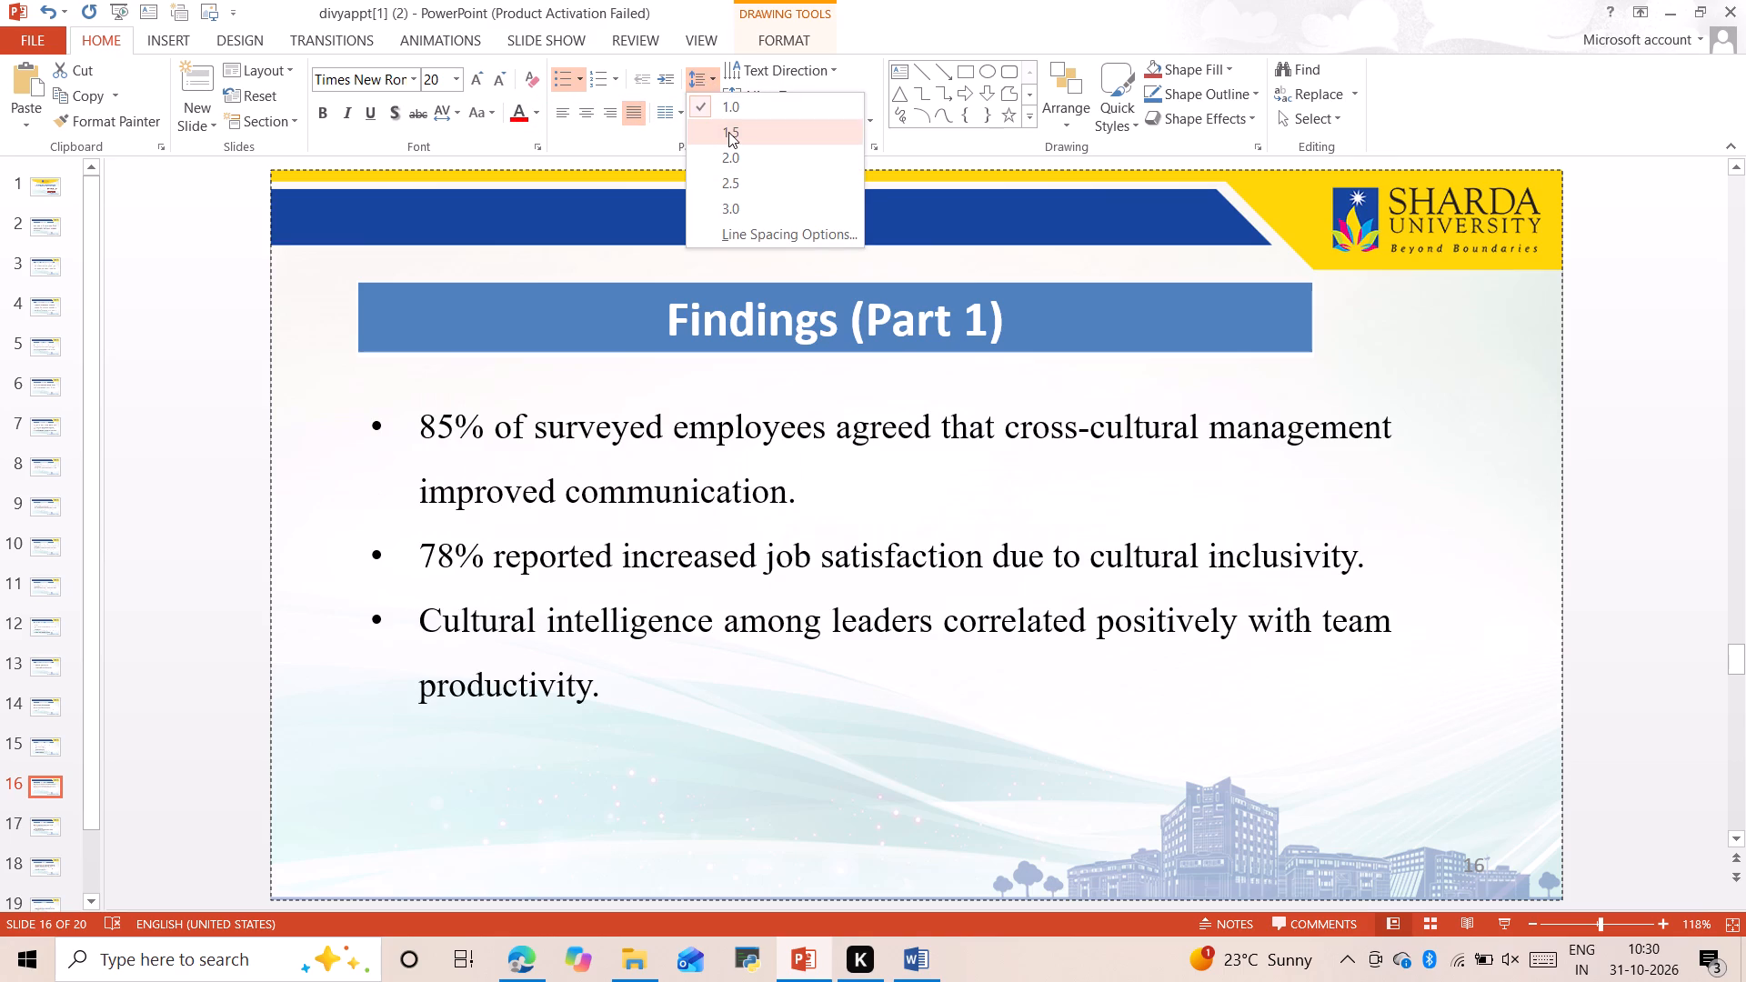
left_click(662, 802)
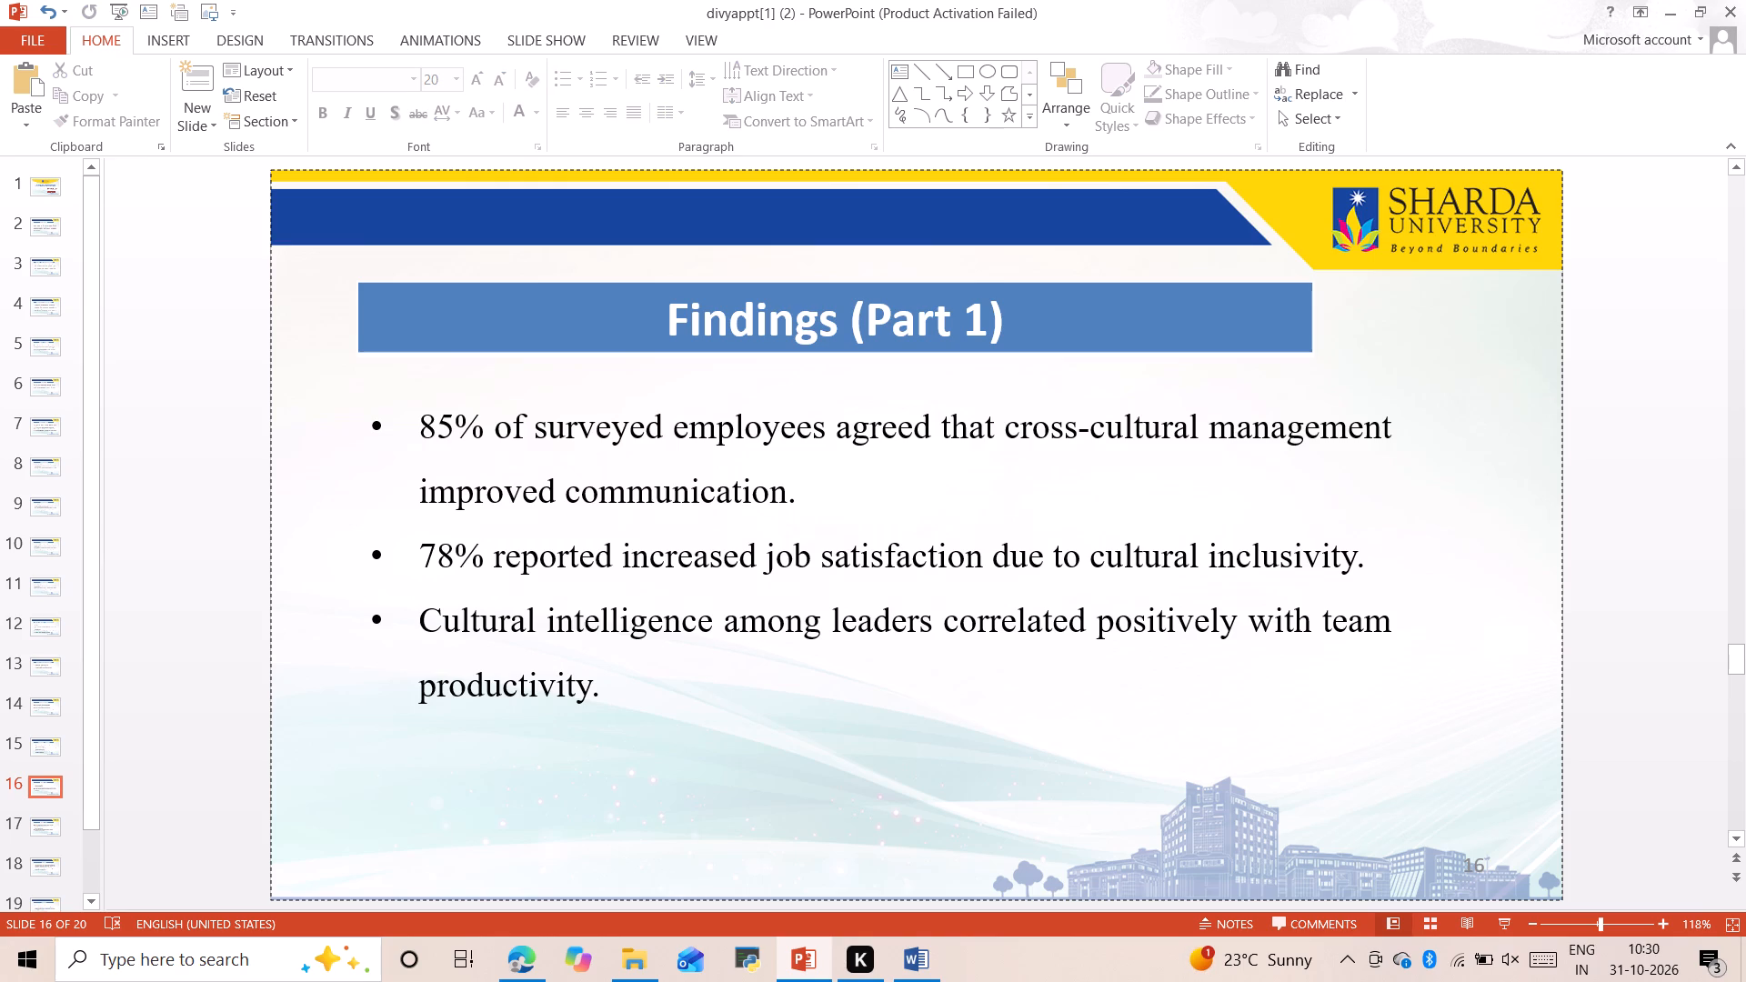
Format slide 17's Findings (Part 2) bullets in Times New Roman 20 pt, justified, with 1.5 line spacing.
key("Down")
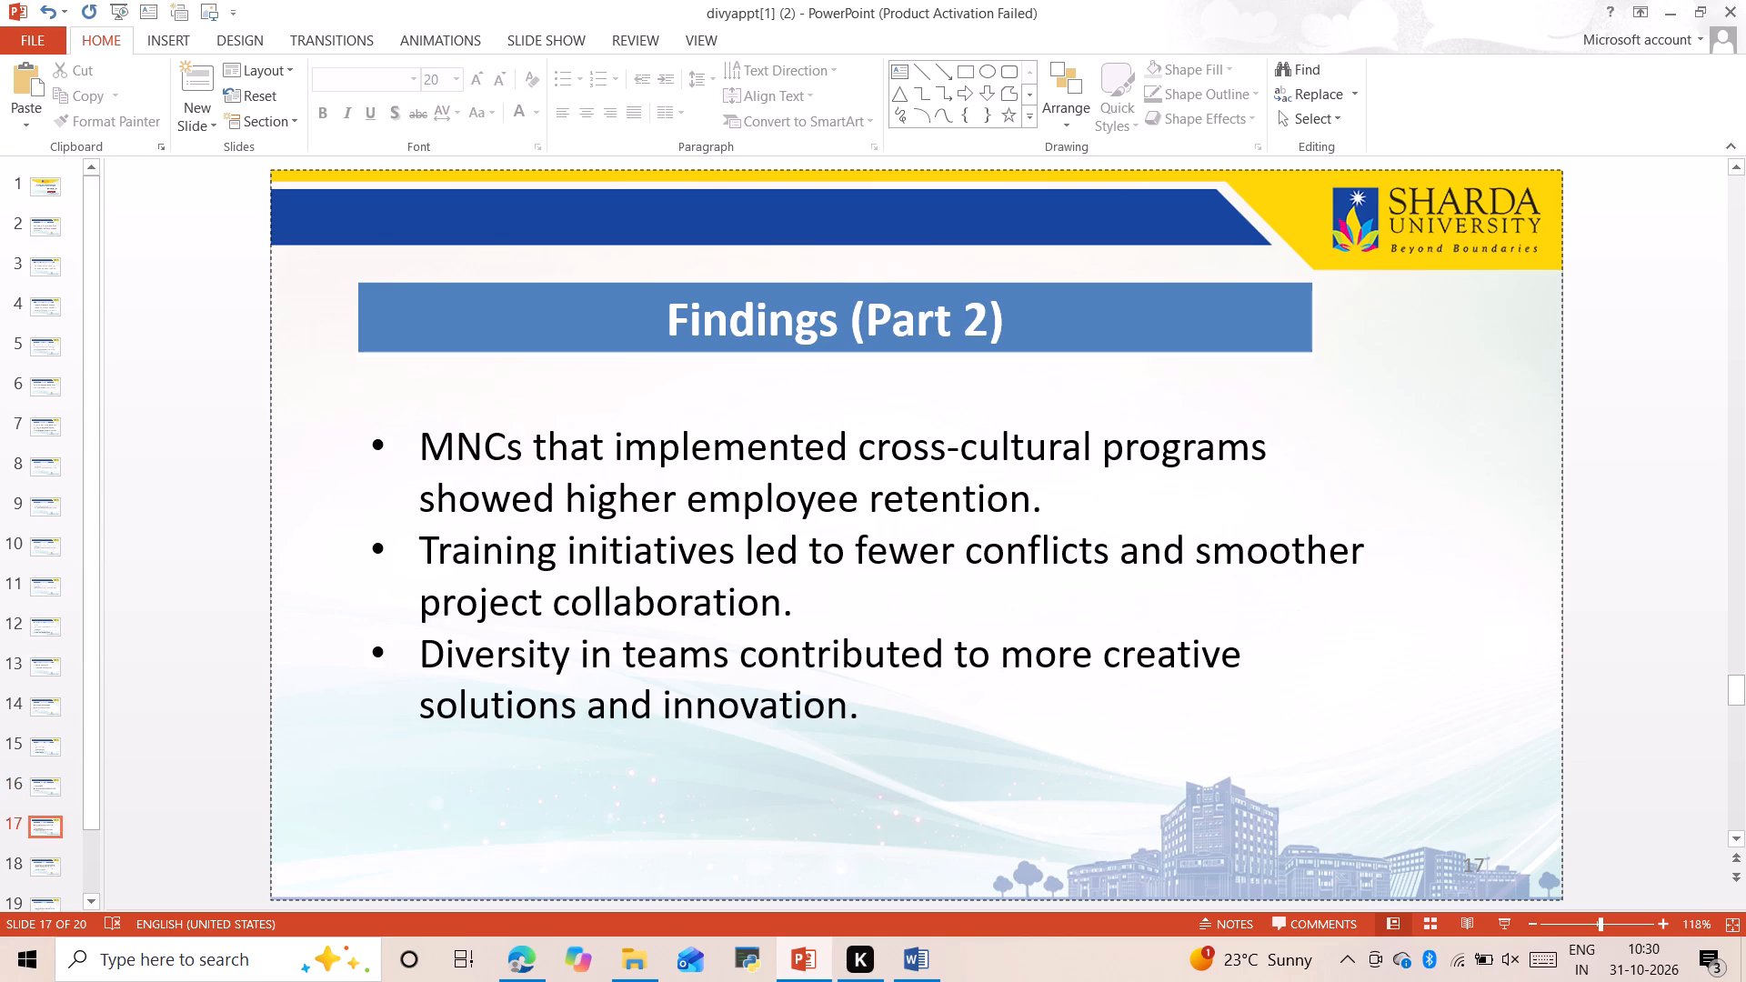
left_click(453, 607)
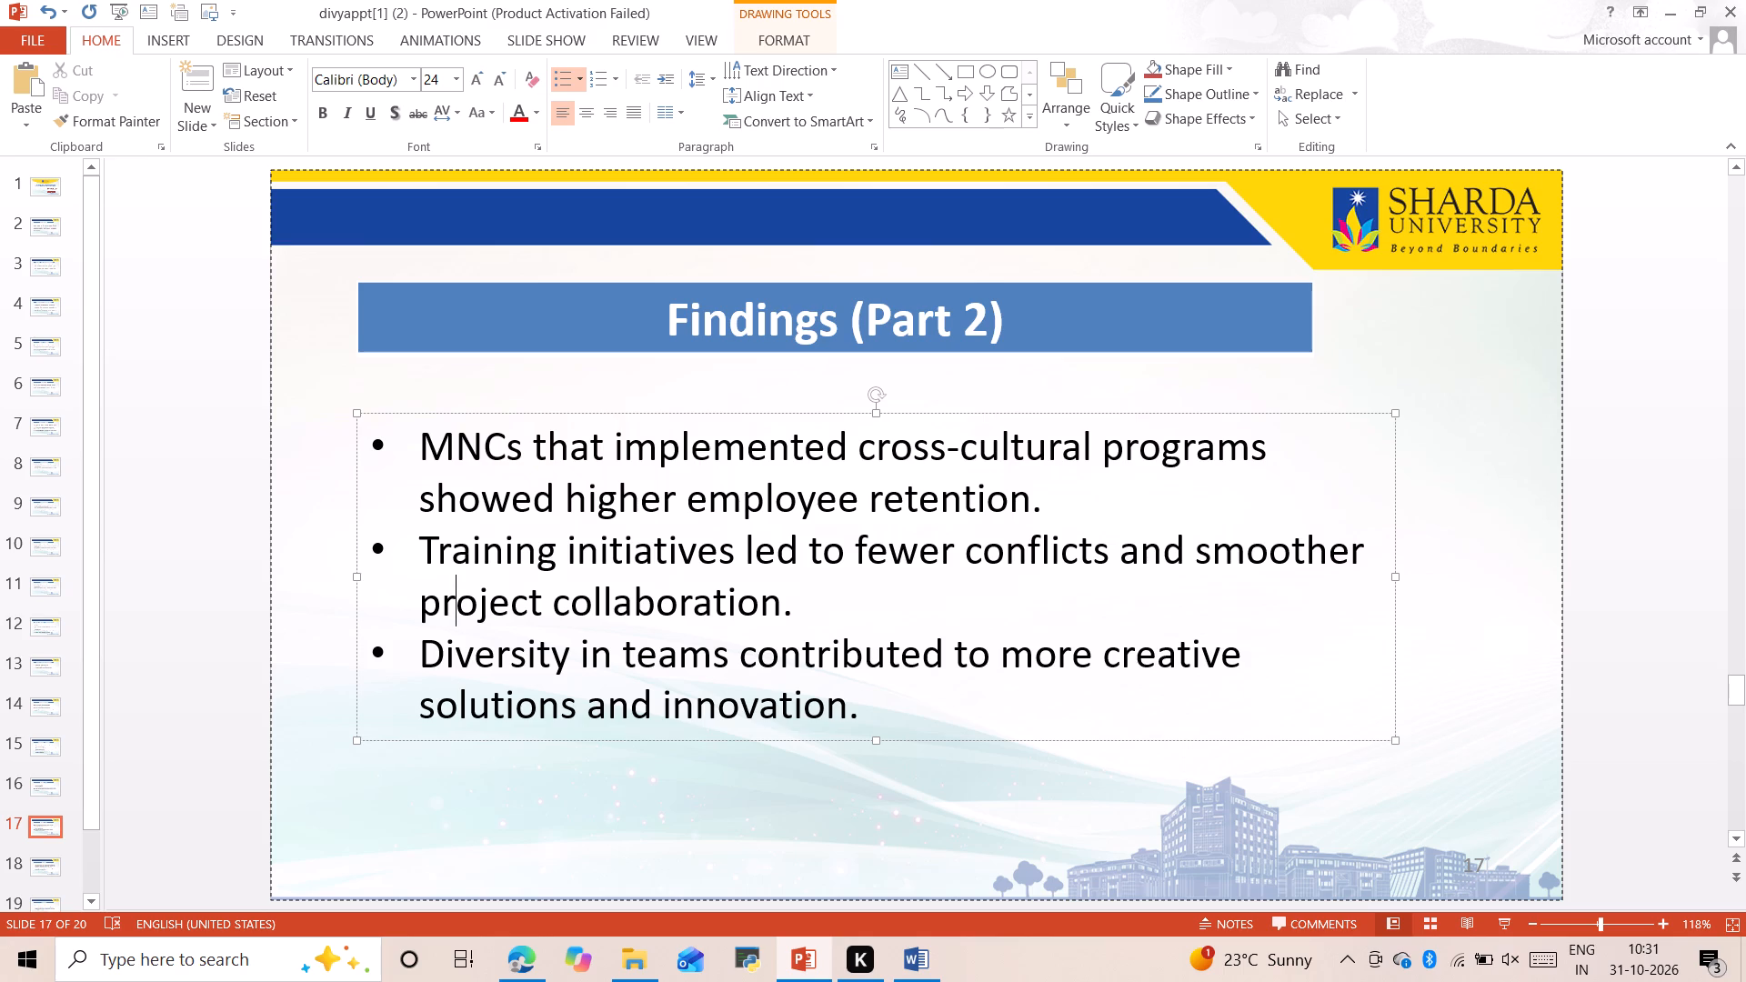
left_click(497, 494)
key("ctrl+a")
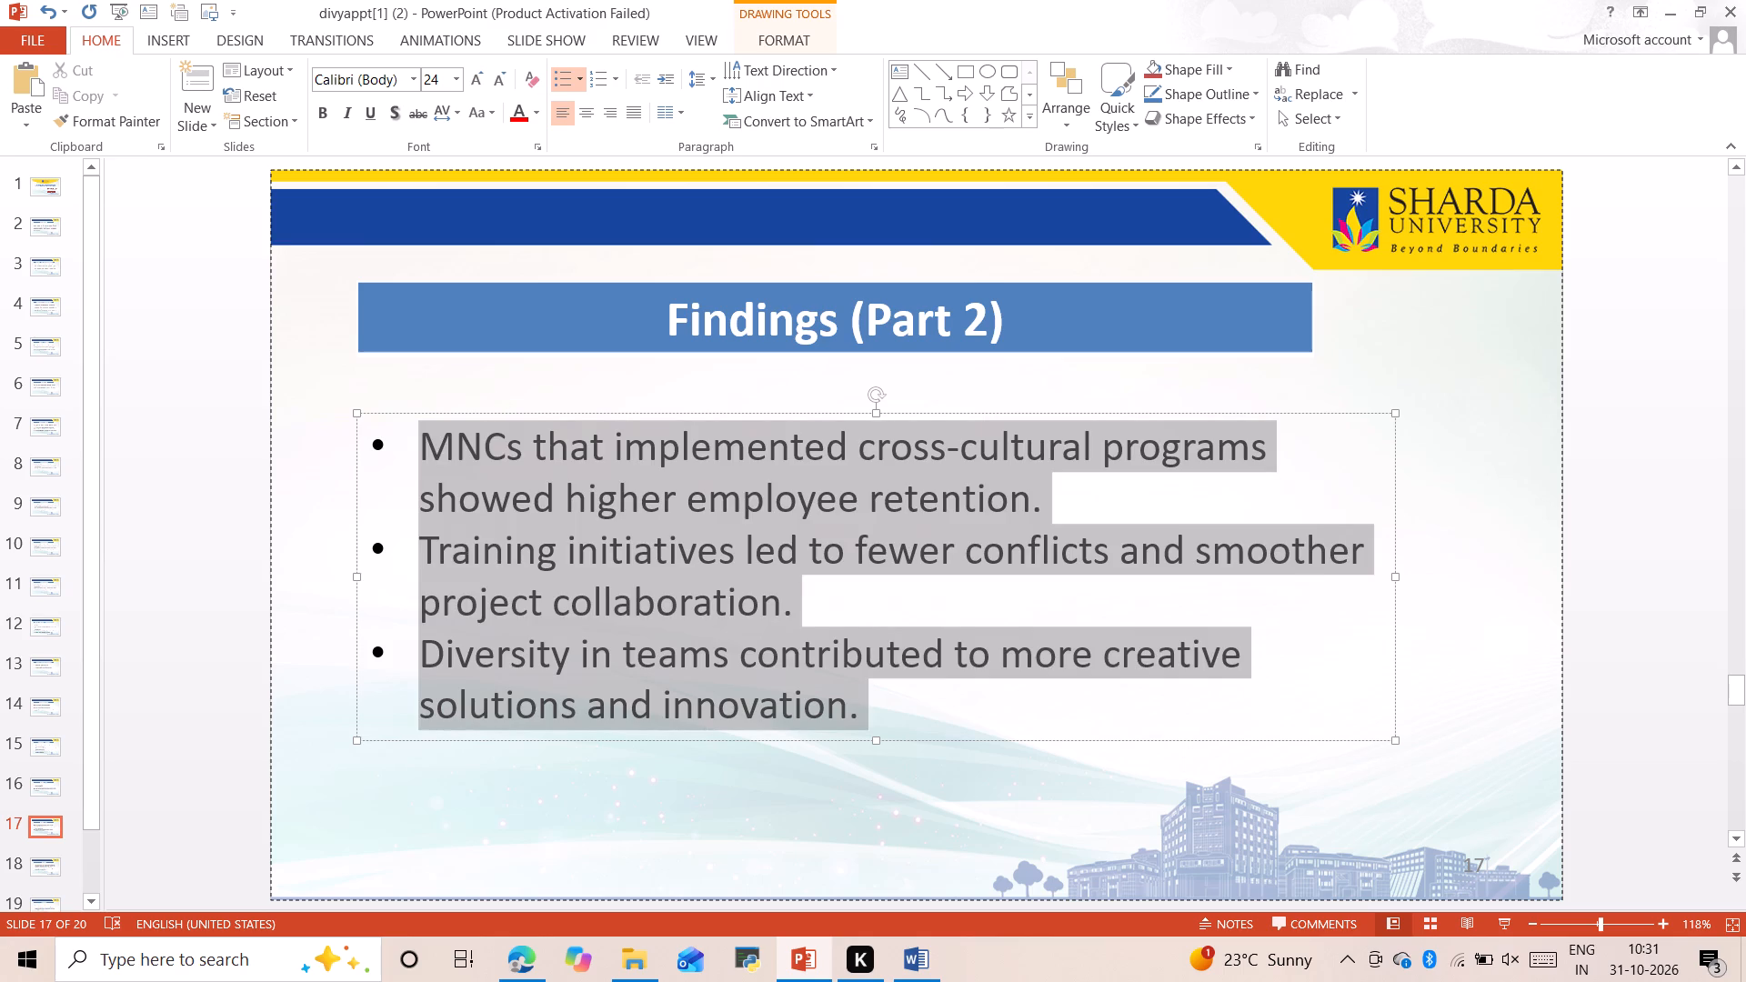
left_click(380, 78)
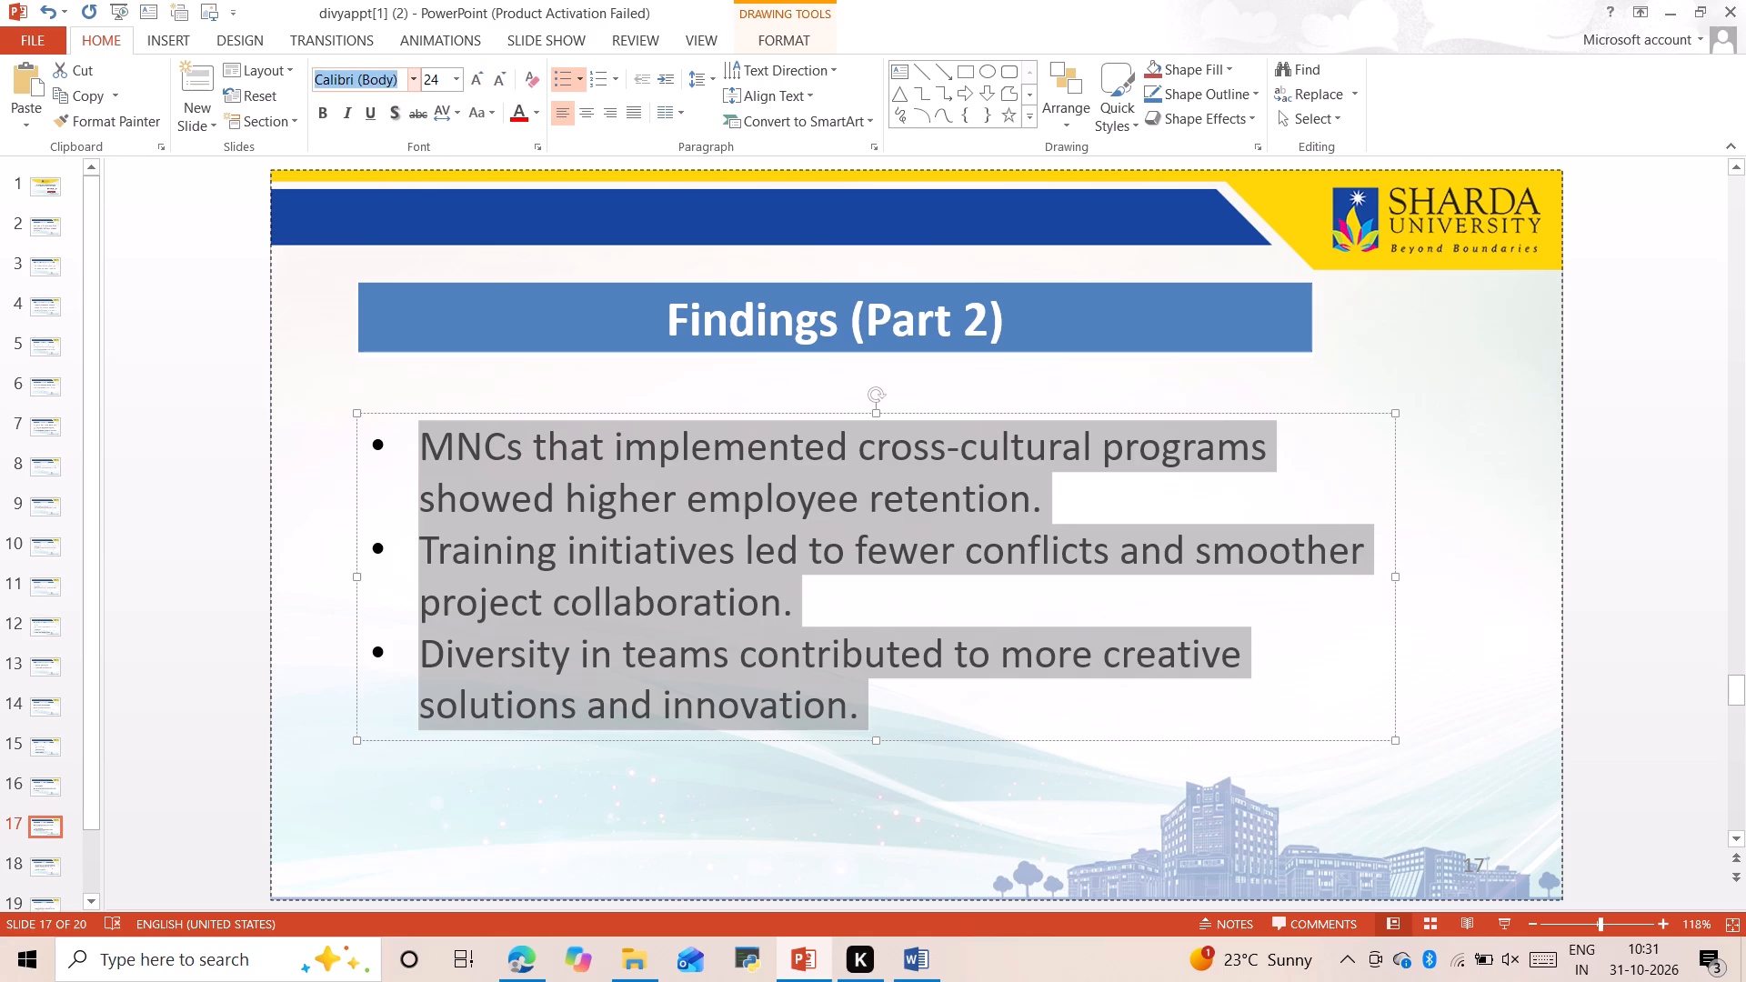
type("time")
key("Right")
key("shift+Return")
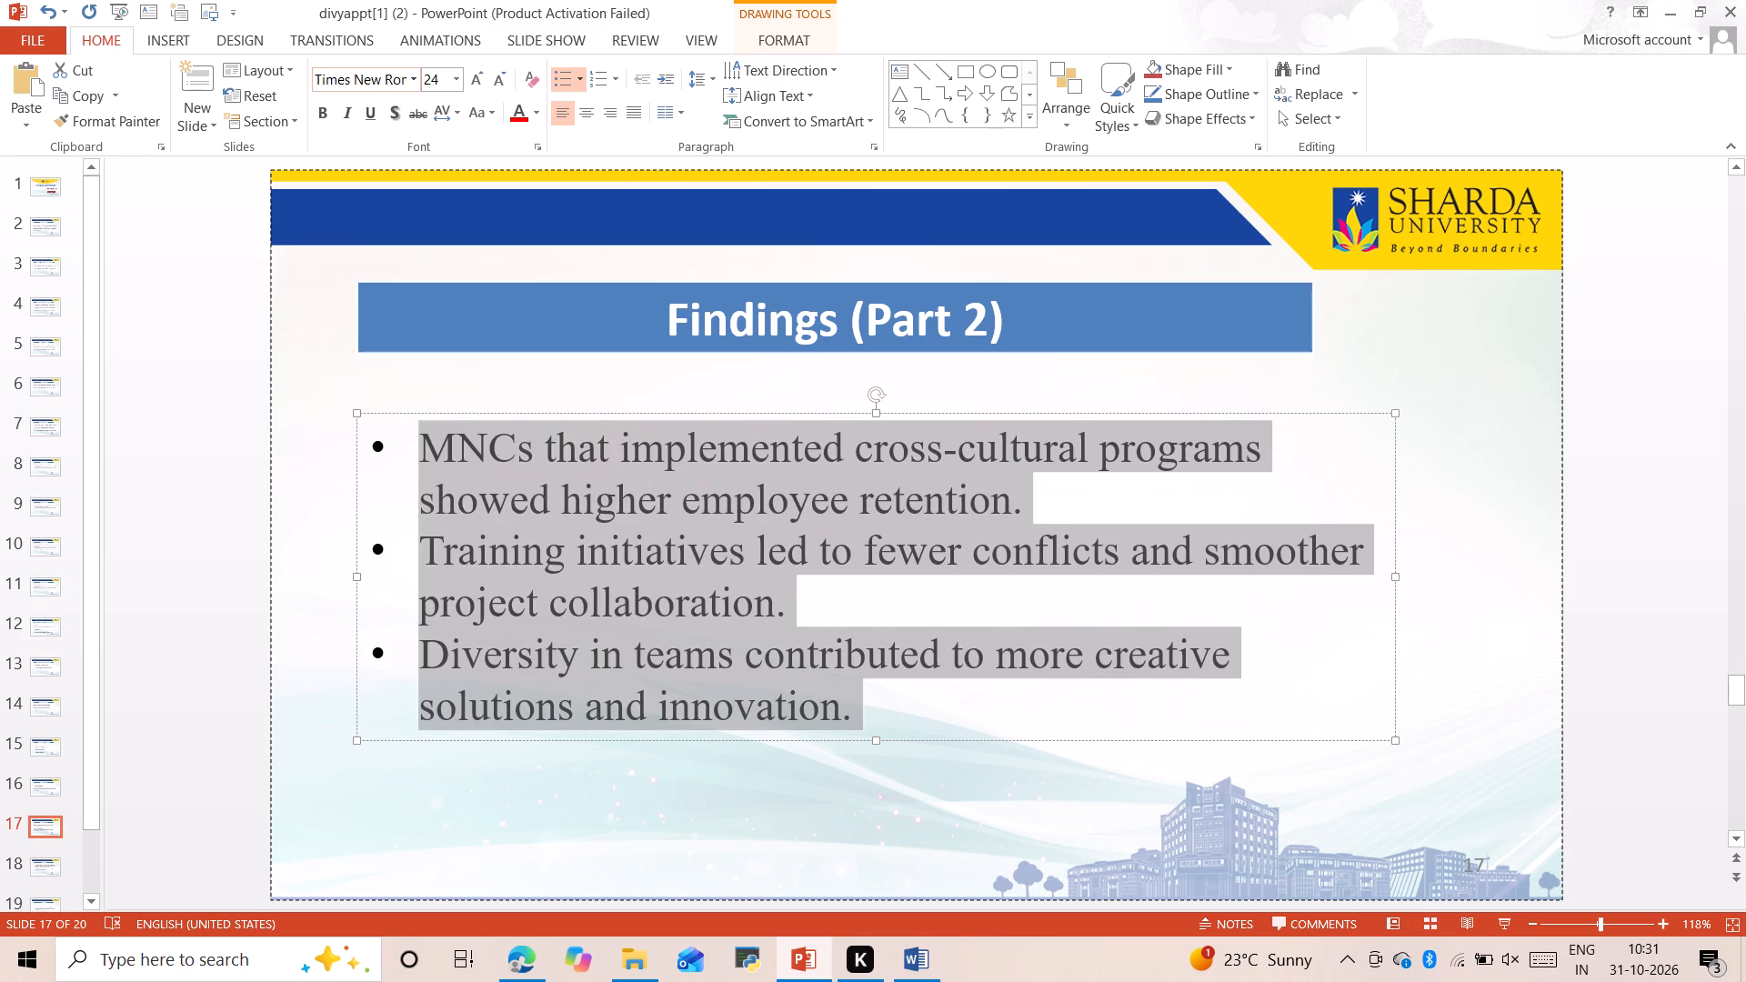
left_click(497, 78)
left_click(639, 121)
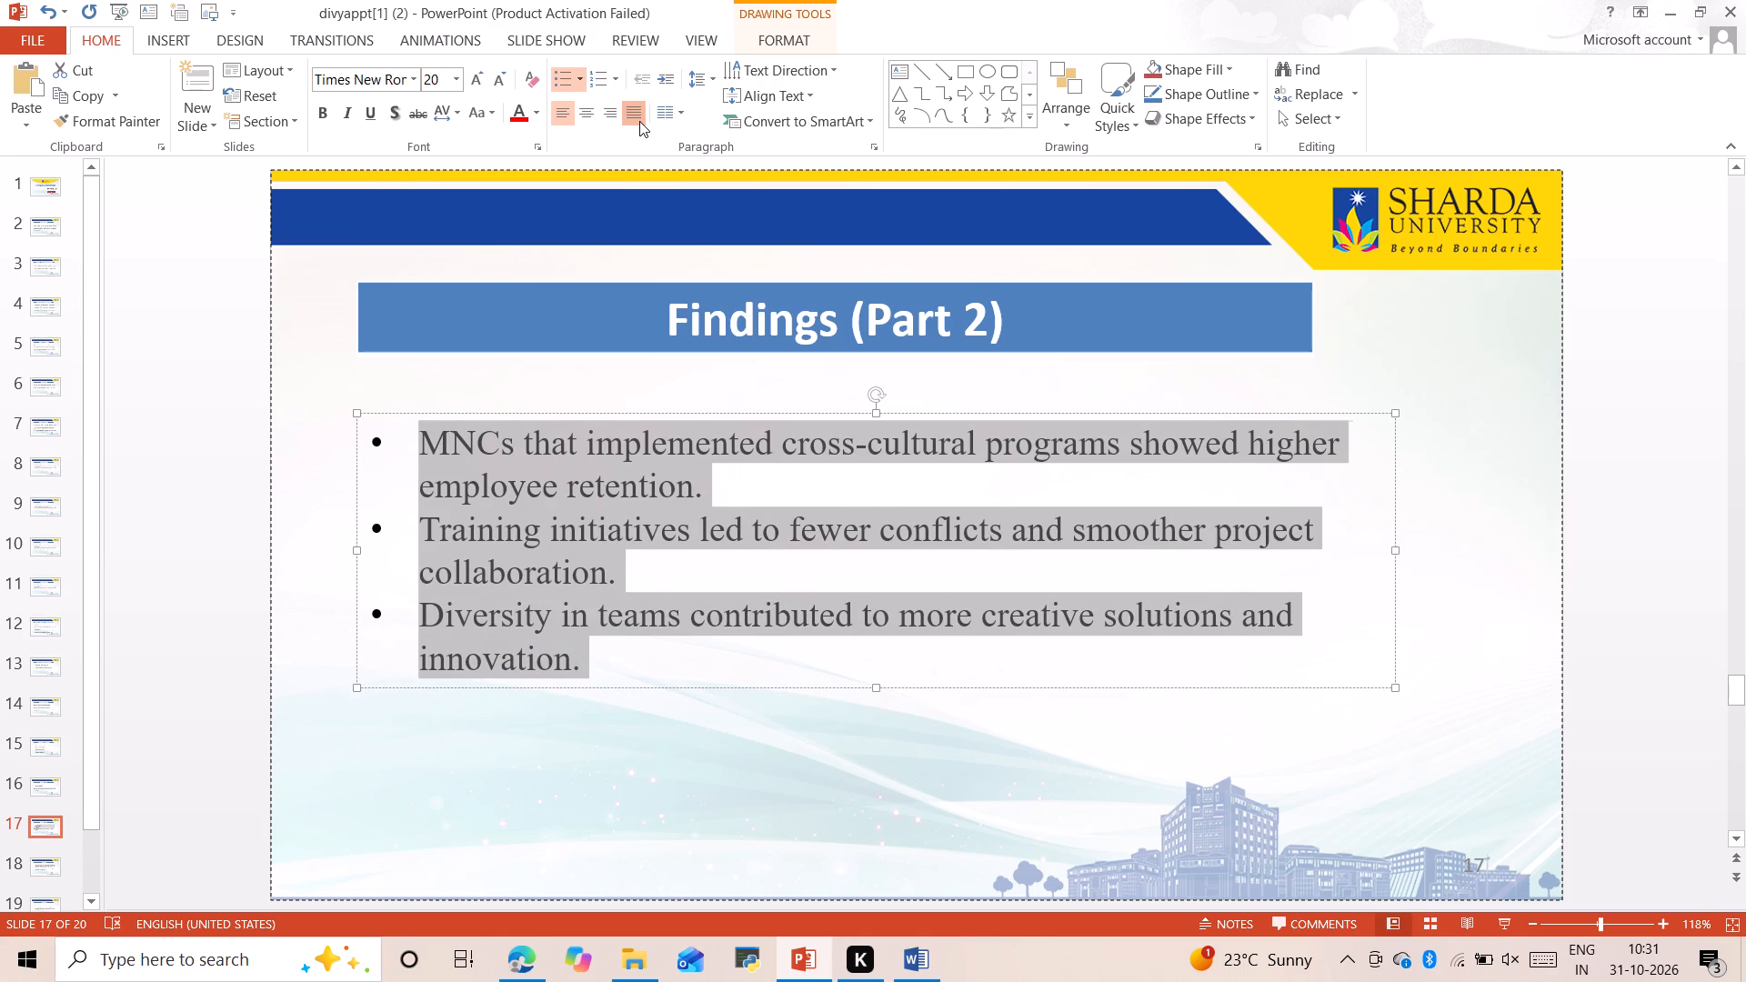
left_click(695, 77)
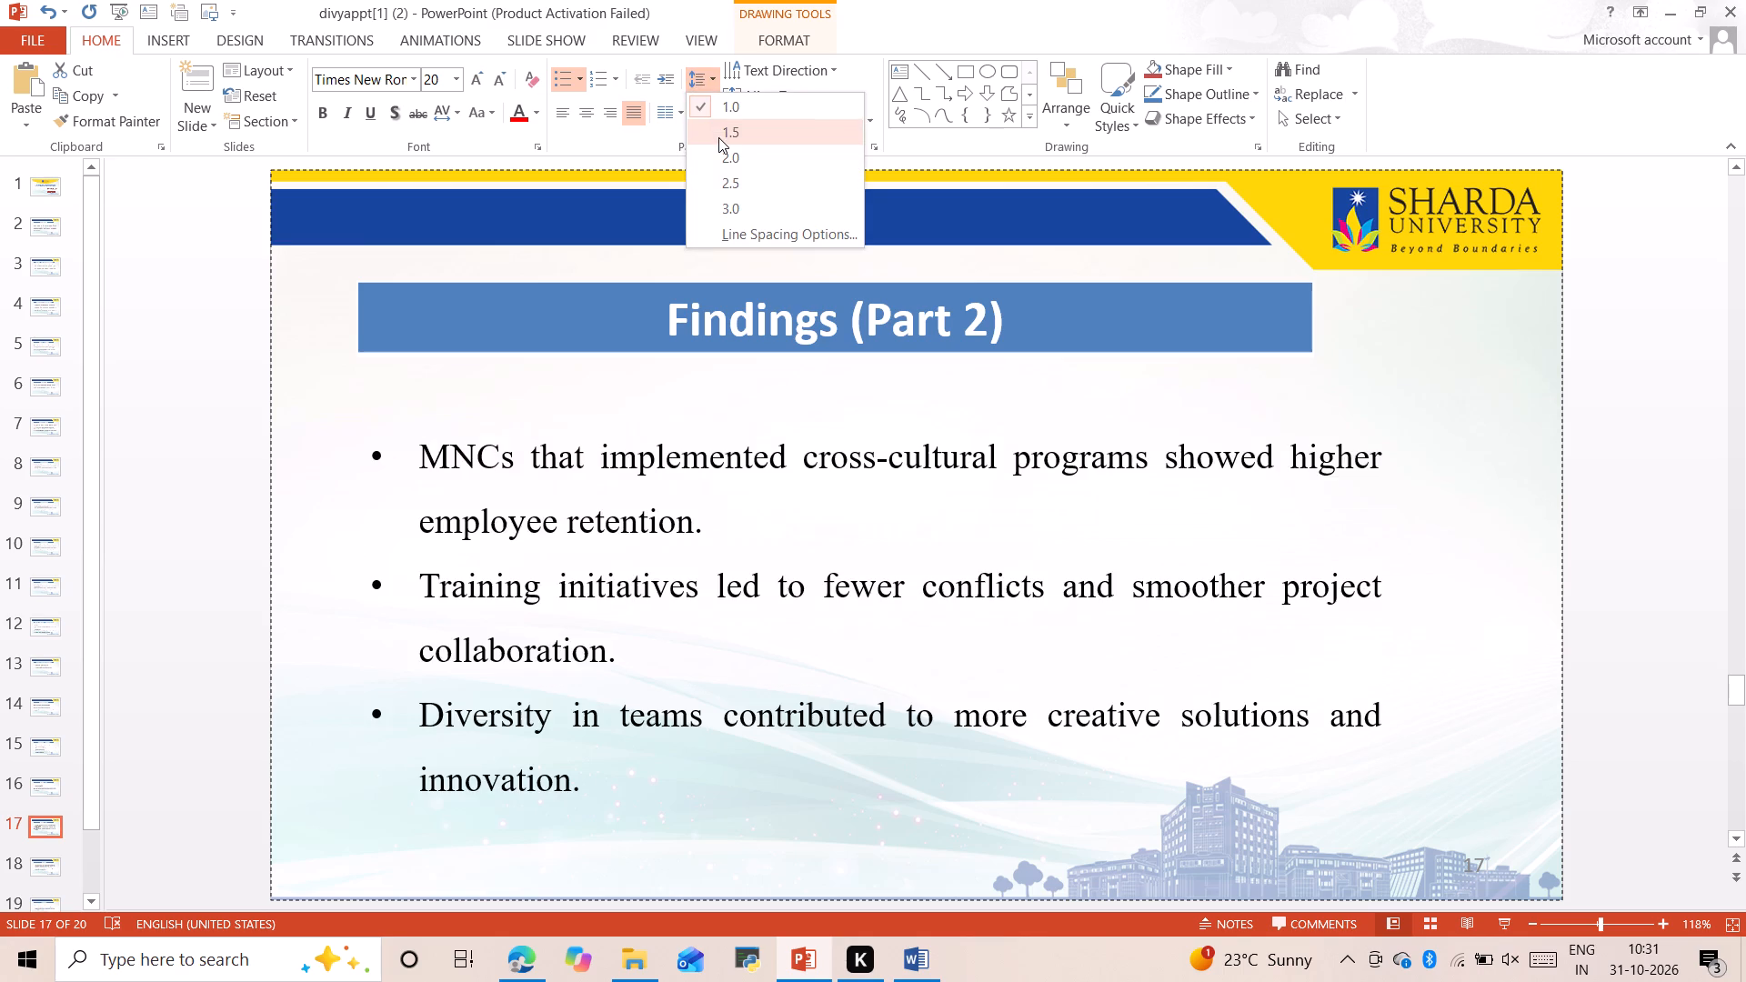
left_click(718, 137)
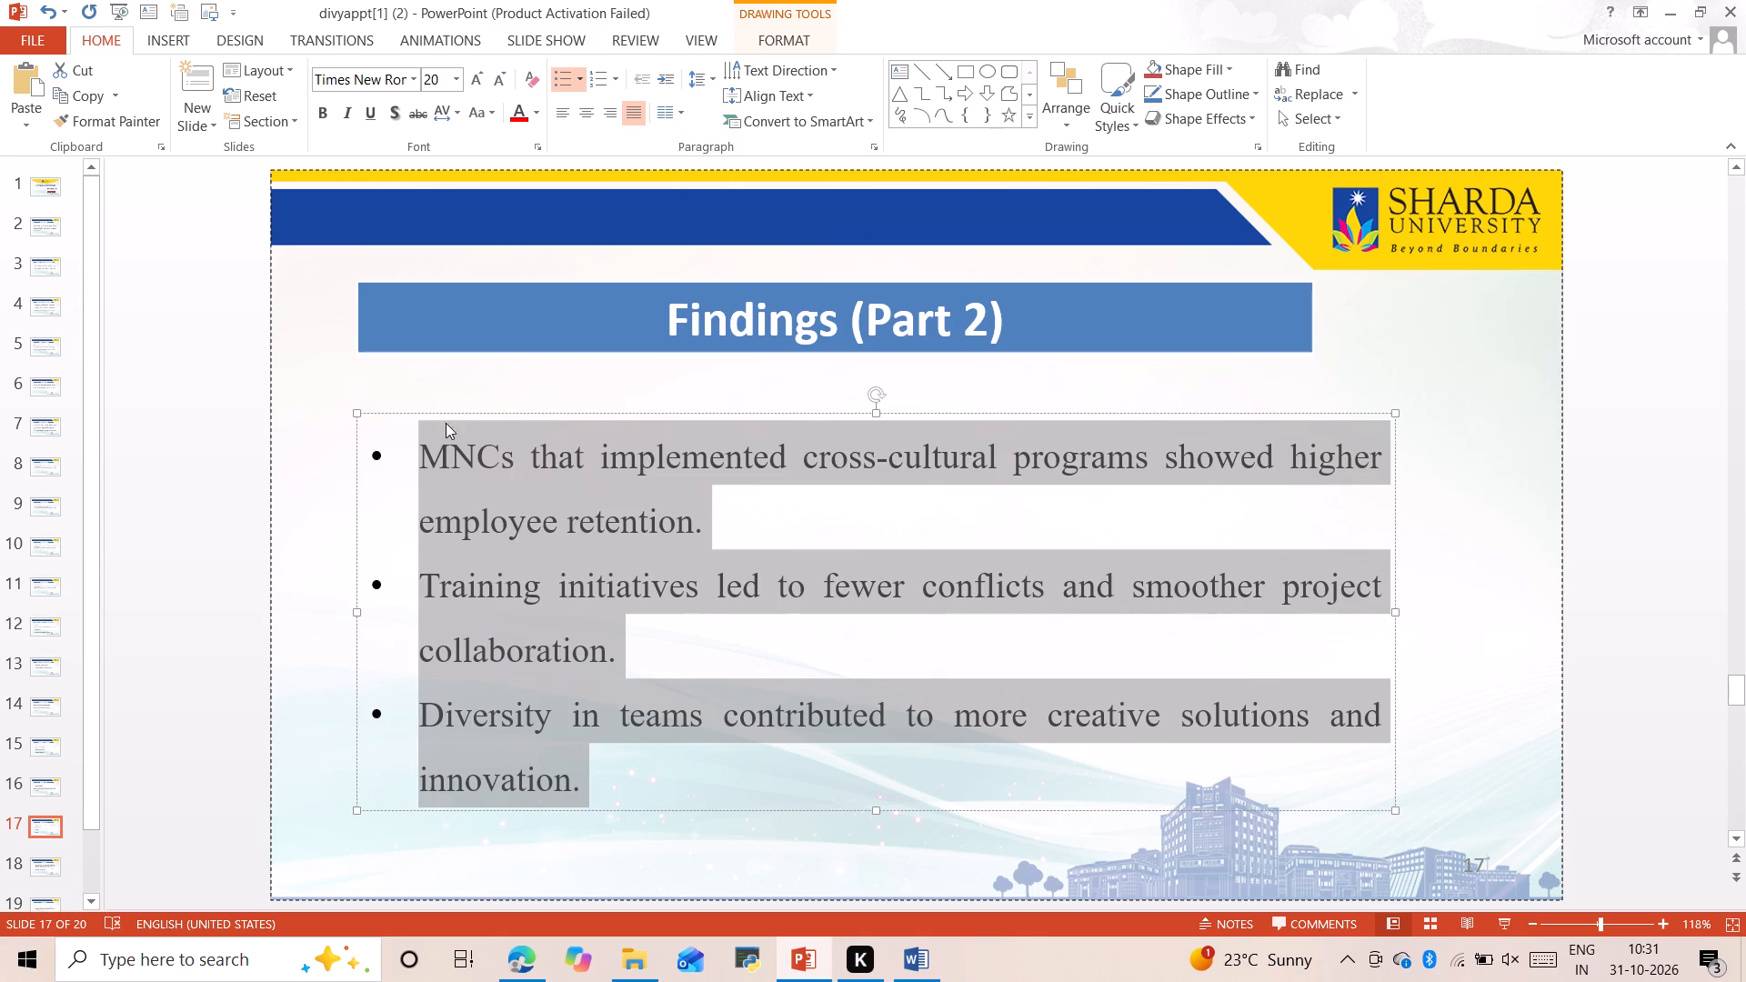
left_click(328, 376)
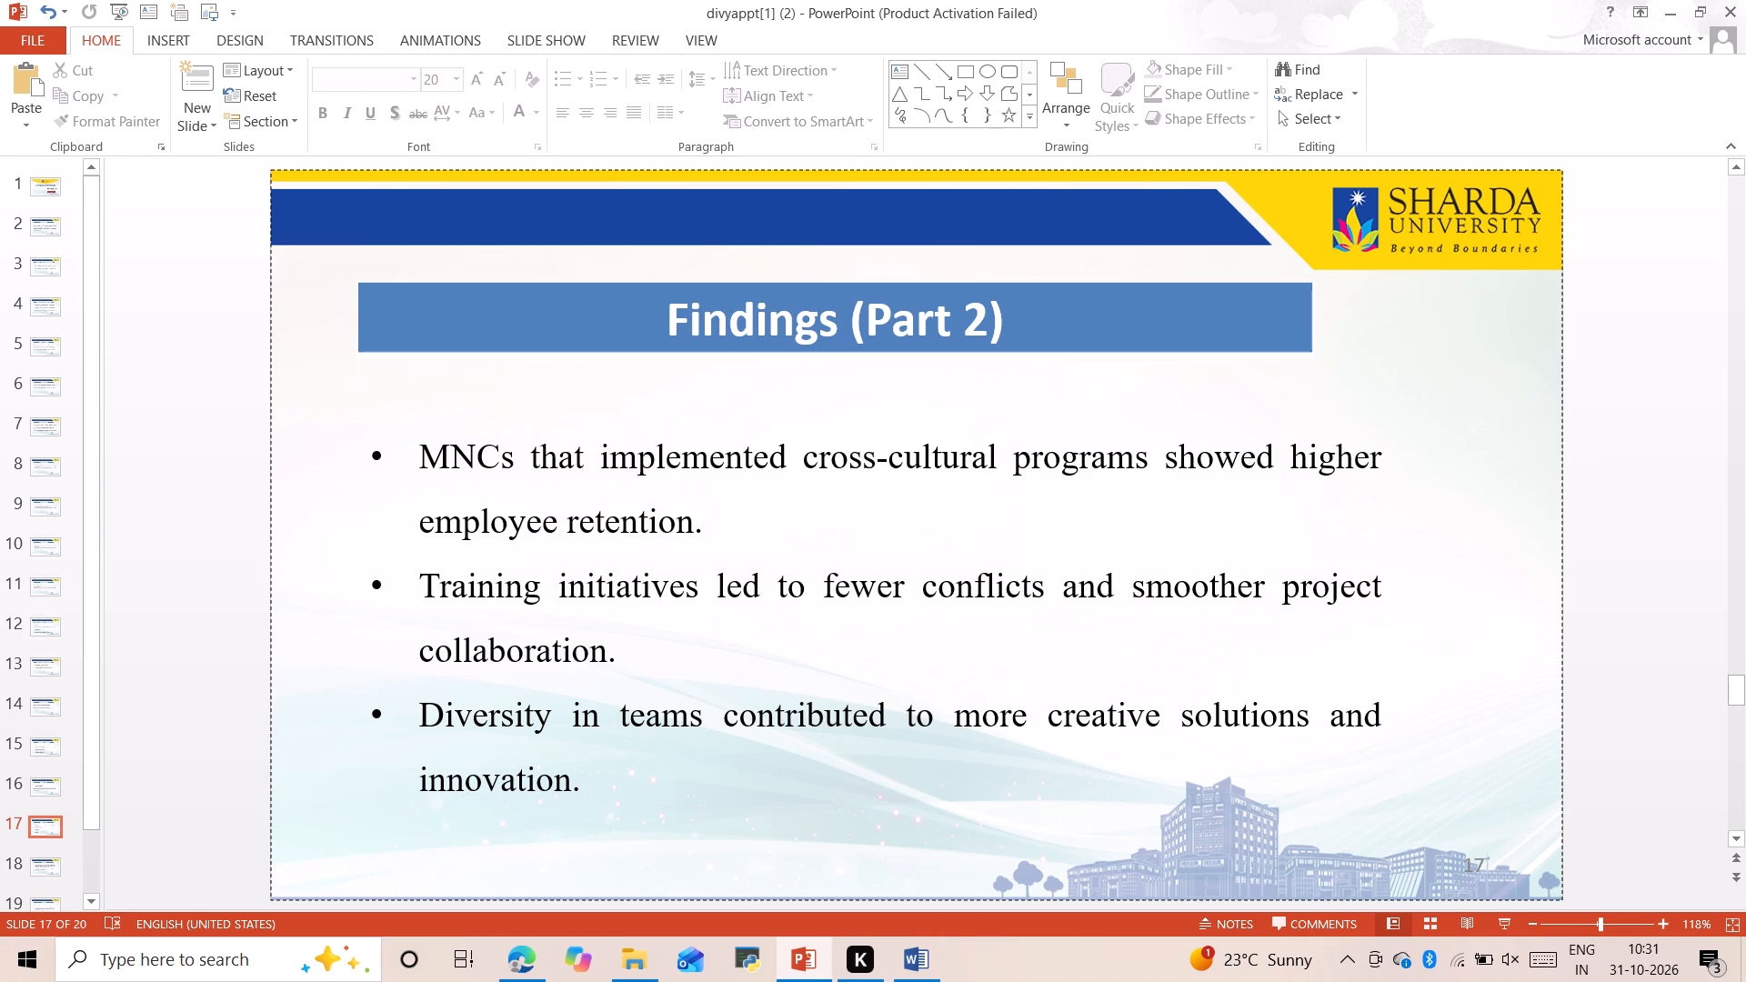
Remove the bullet from the body paragraph on slide 18, Discussion.
key("Down")
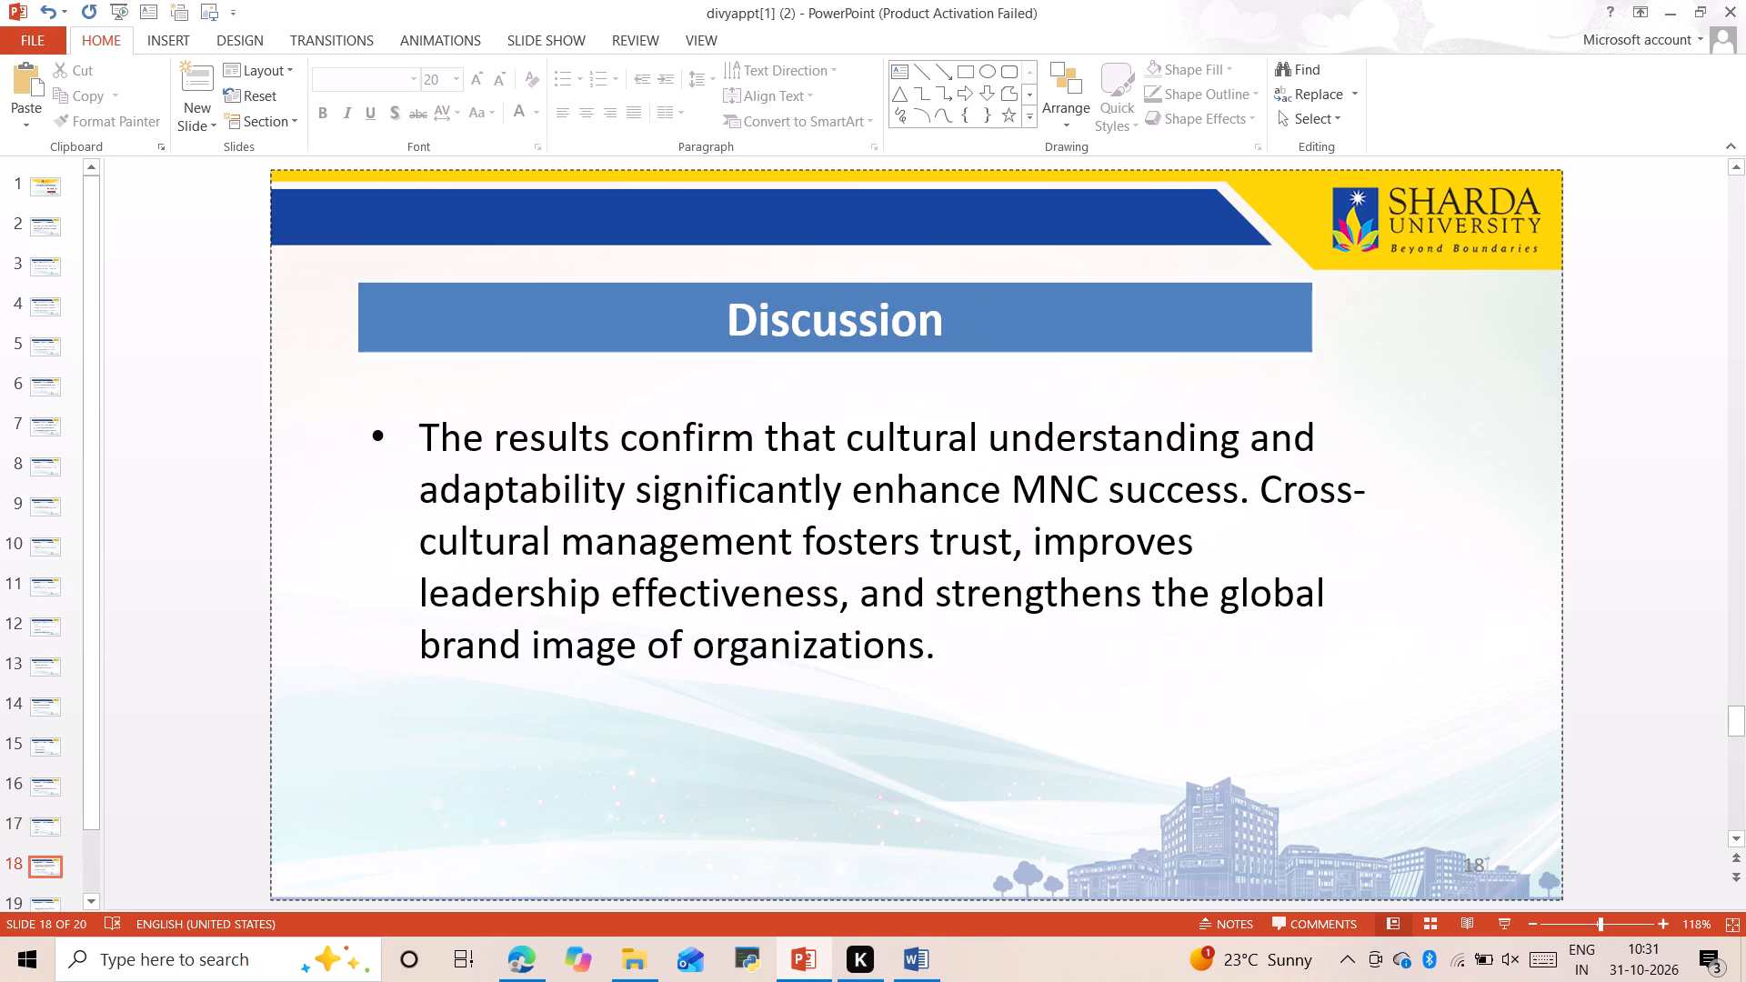
left_click(829, 514)
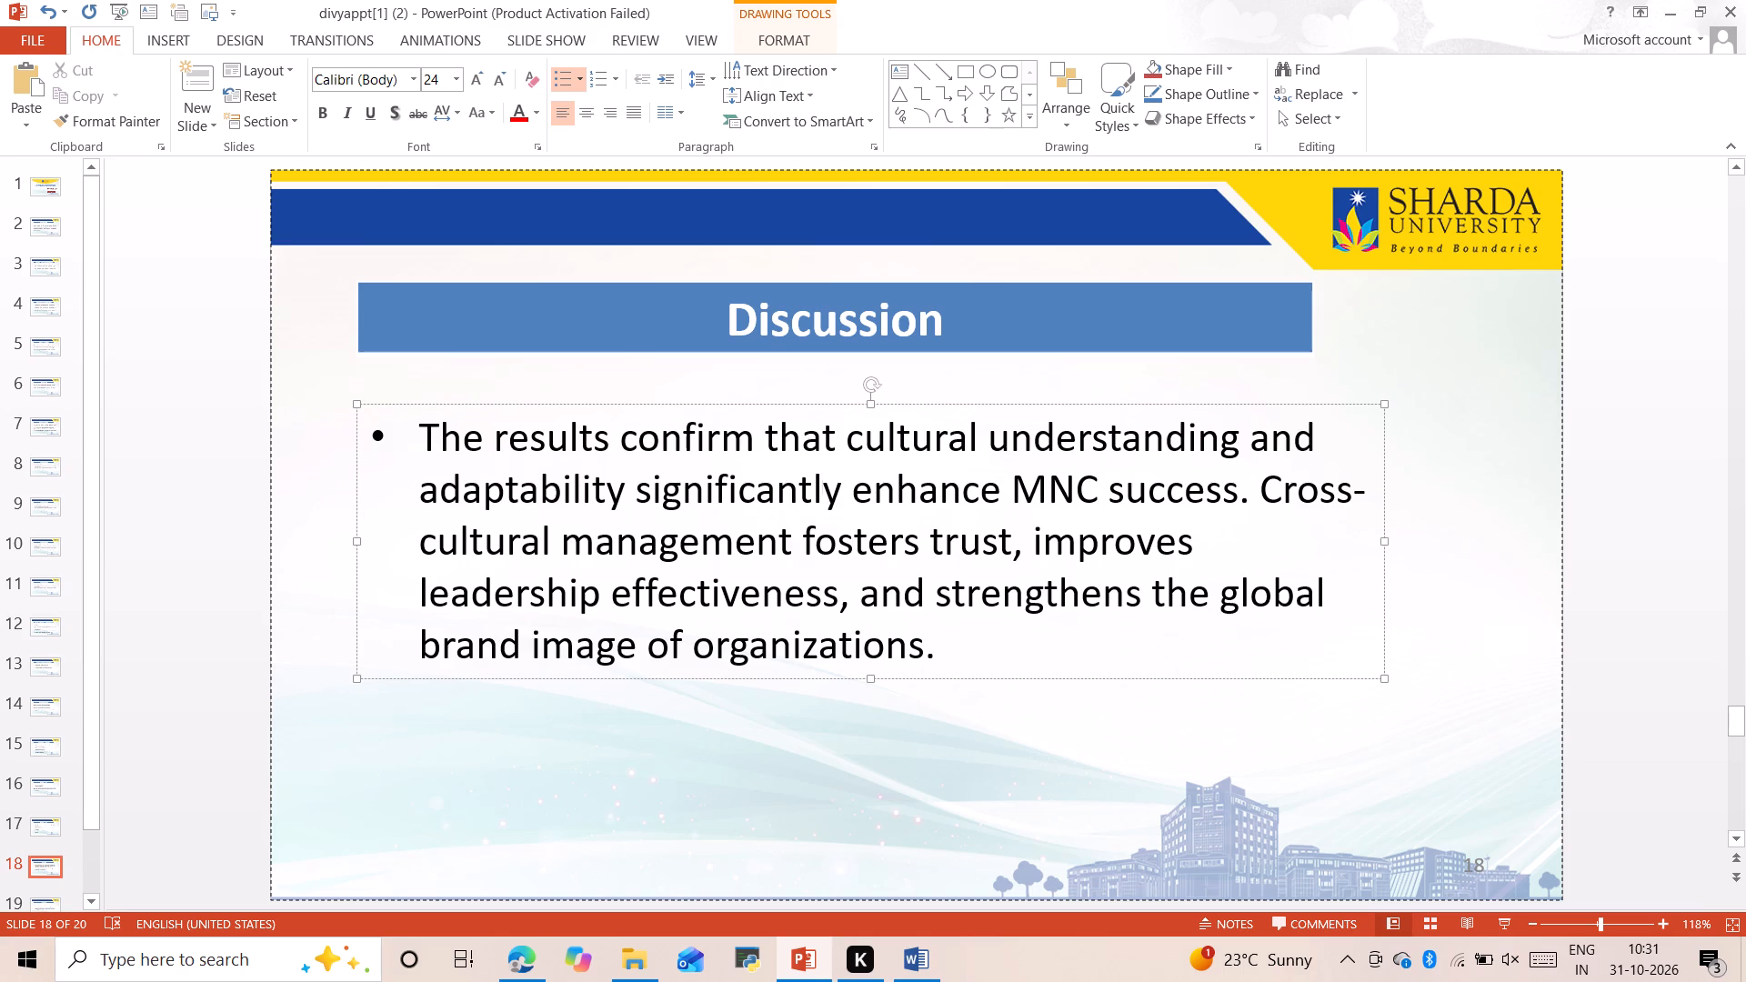
left_click(569, 89)
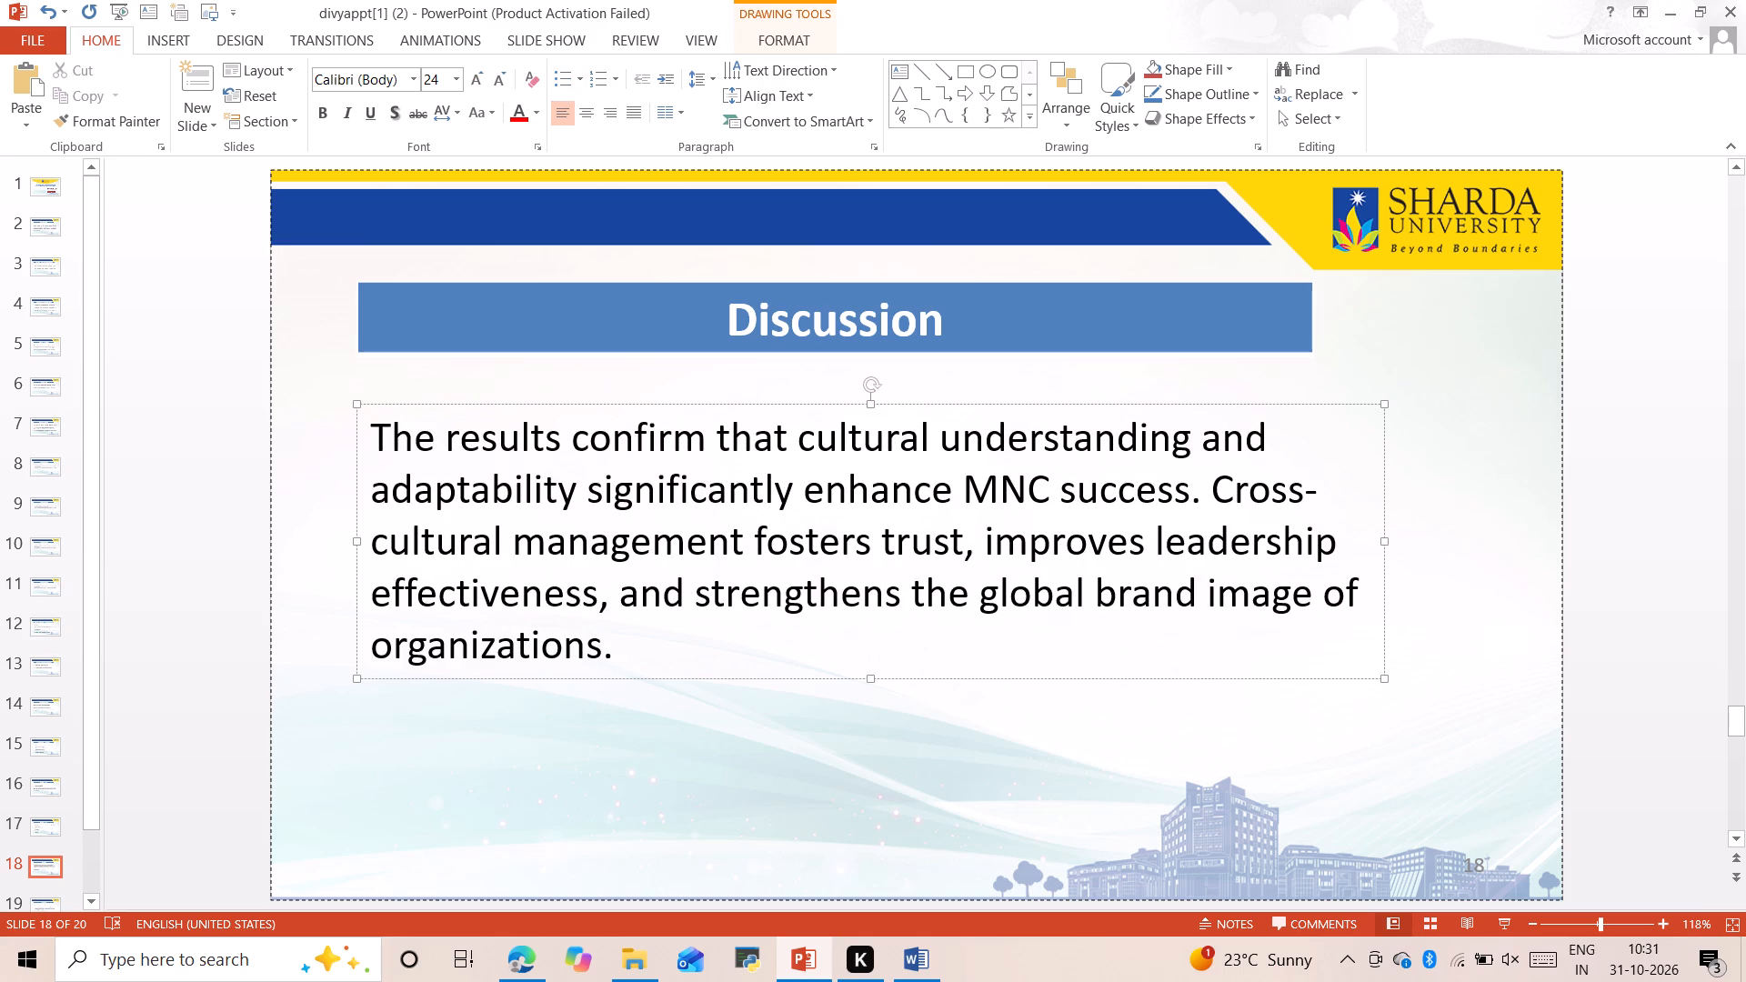
Format slide 18's Discussion paragraph in Times New Roman 20 pt, justified, with 1.5 line spacing.
key("ctrl+a")
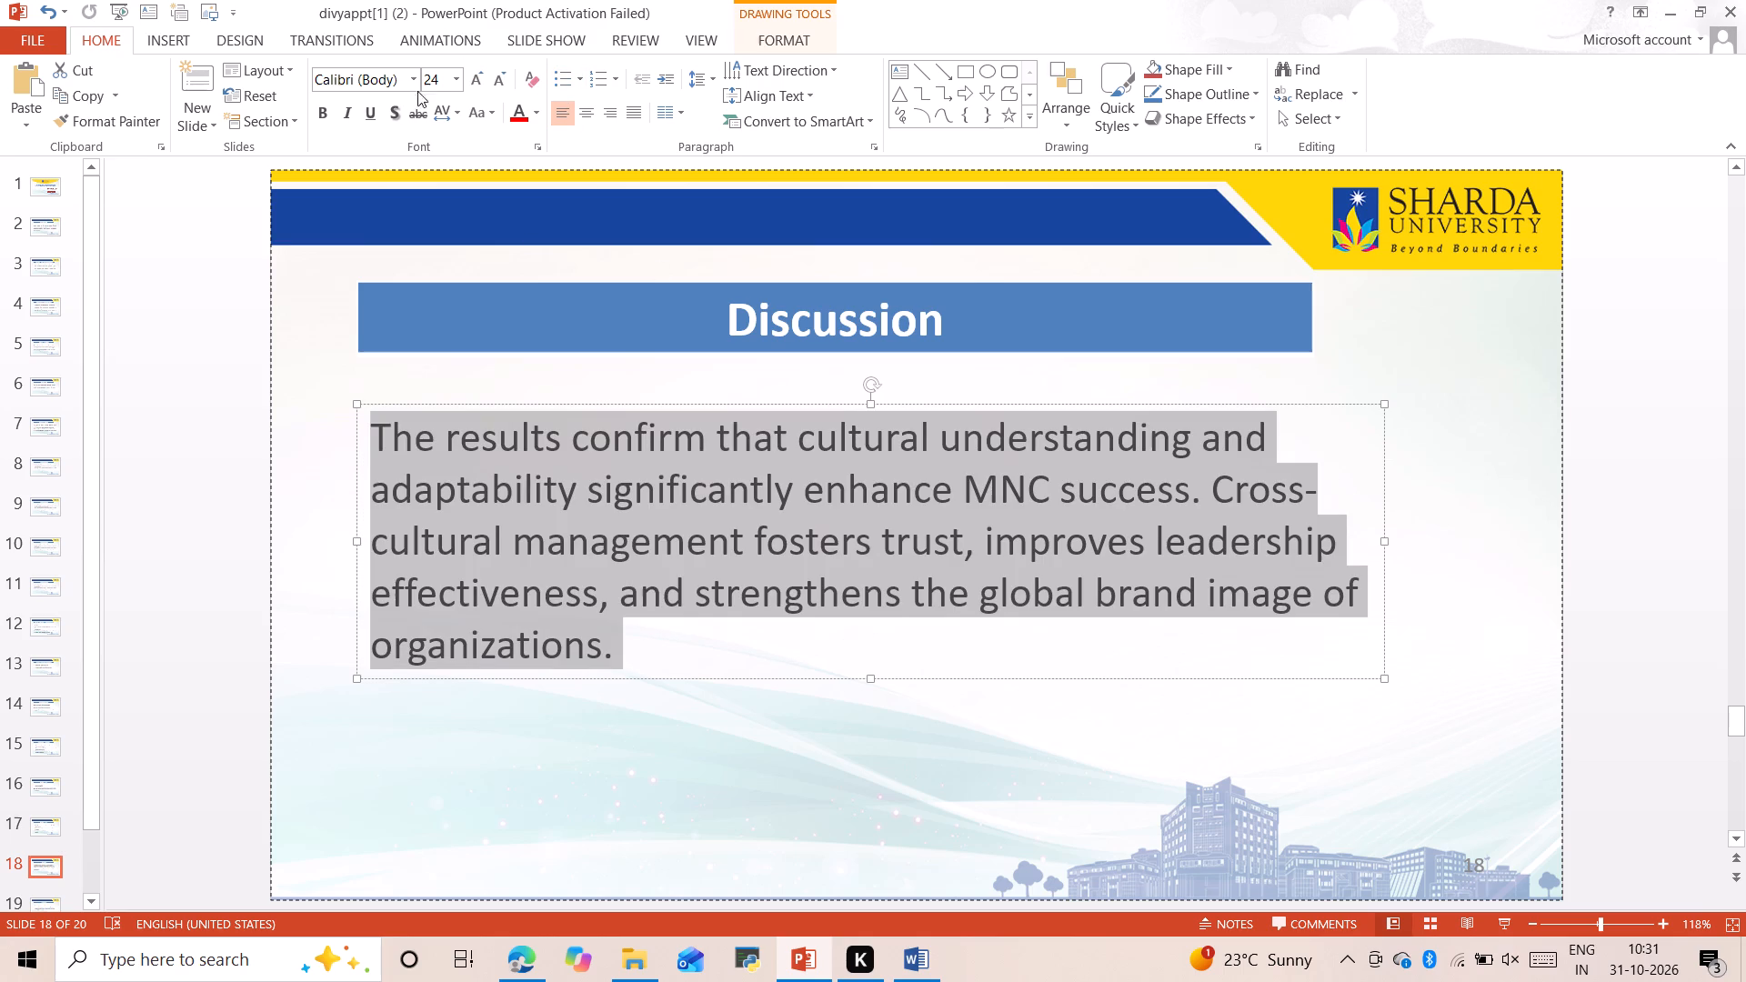
left_click(507, 76)
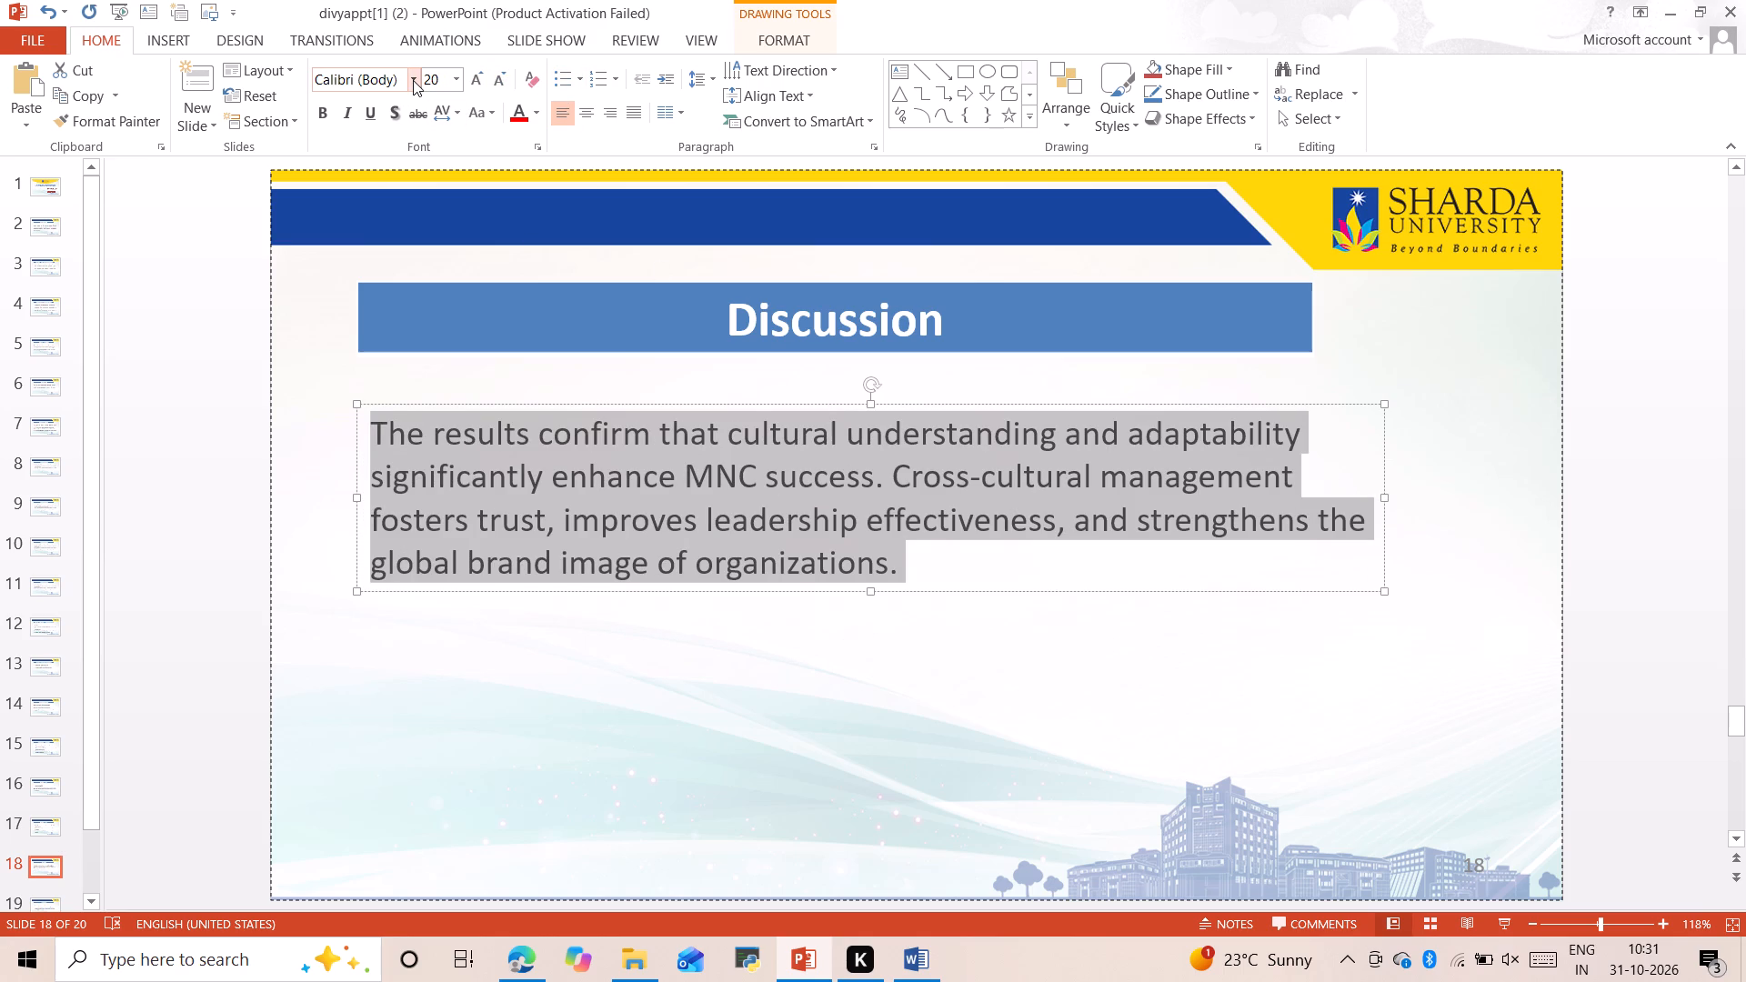
left_click(413, 80)
left_click(413, 205)
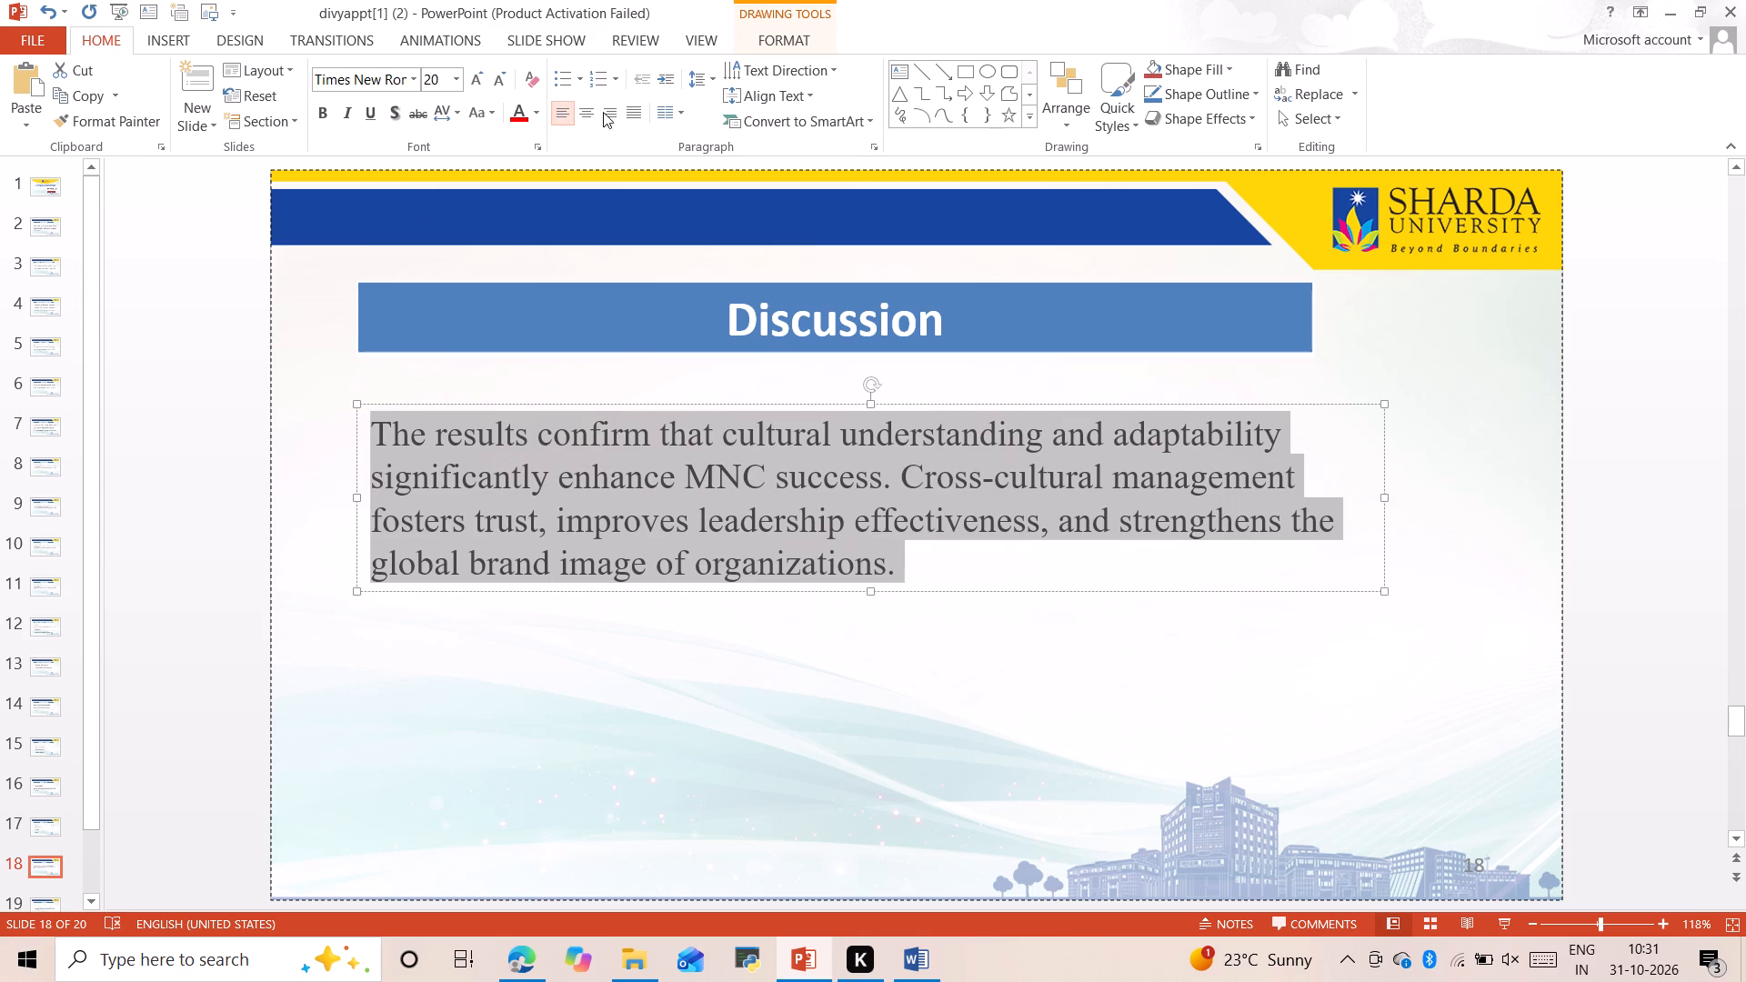
left_click(644, 111)
left_click(644, 111)
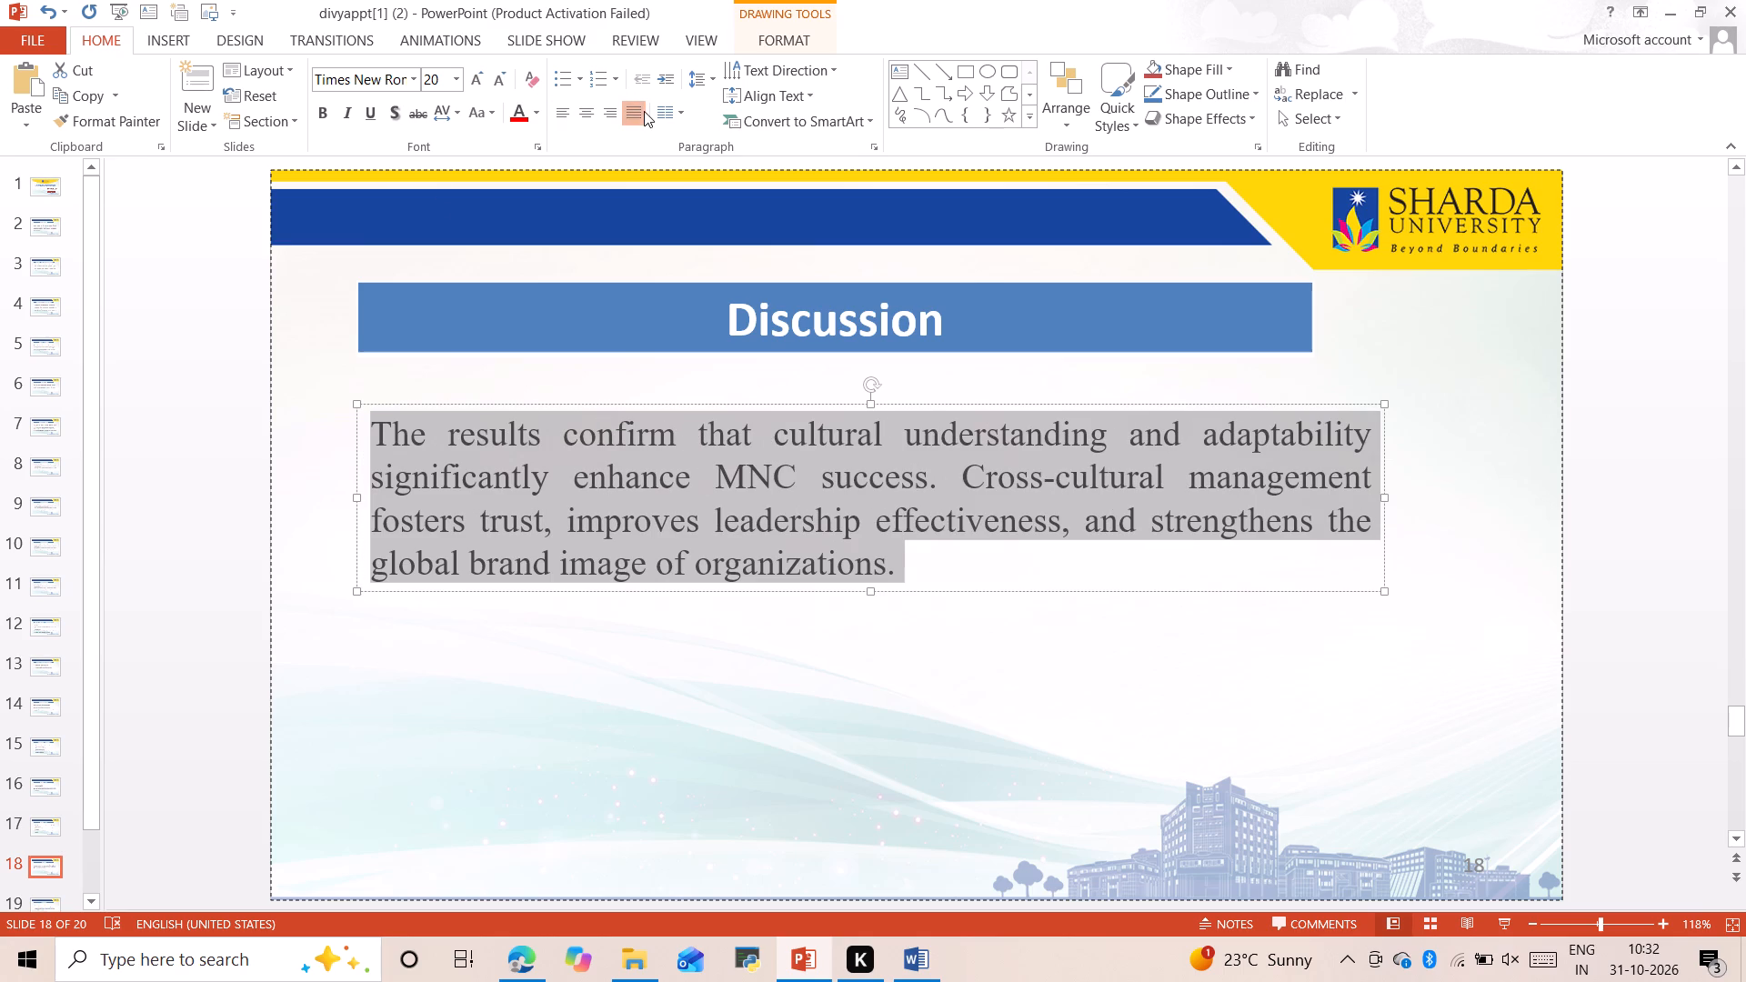
left_click(699, 77)
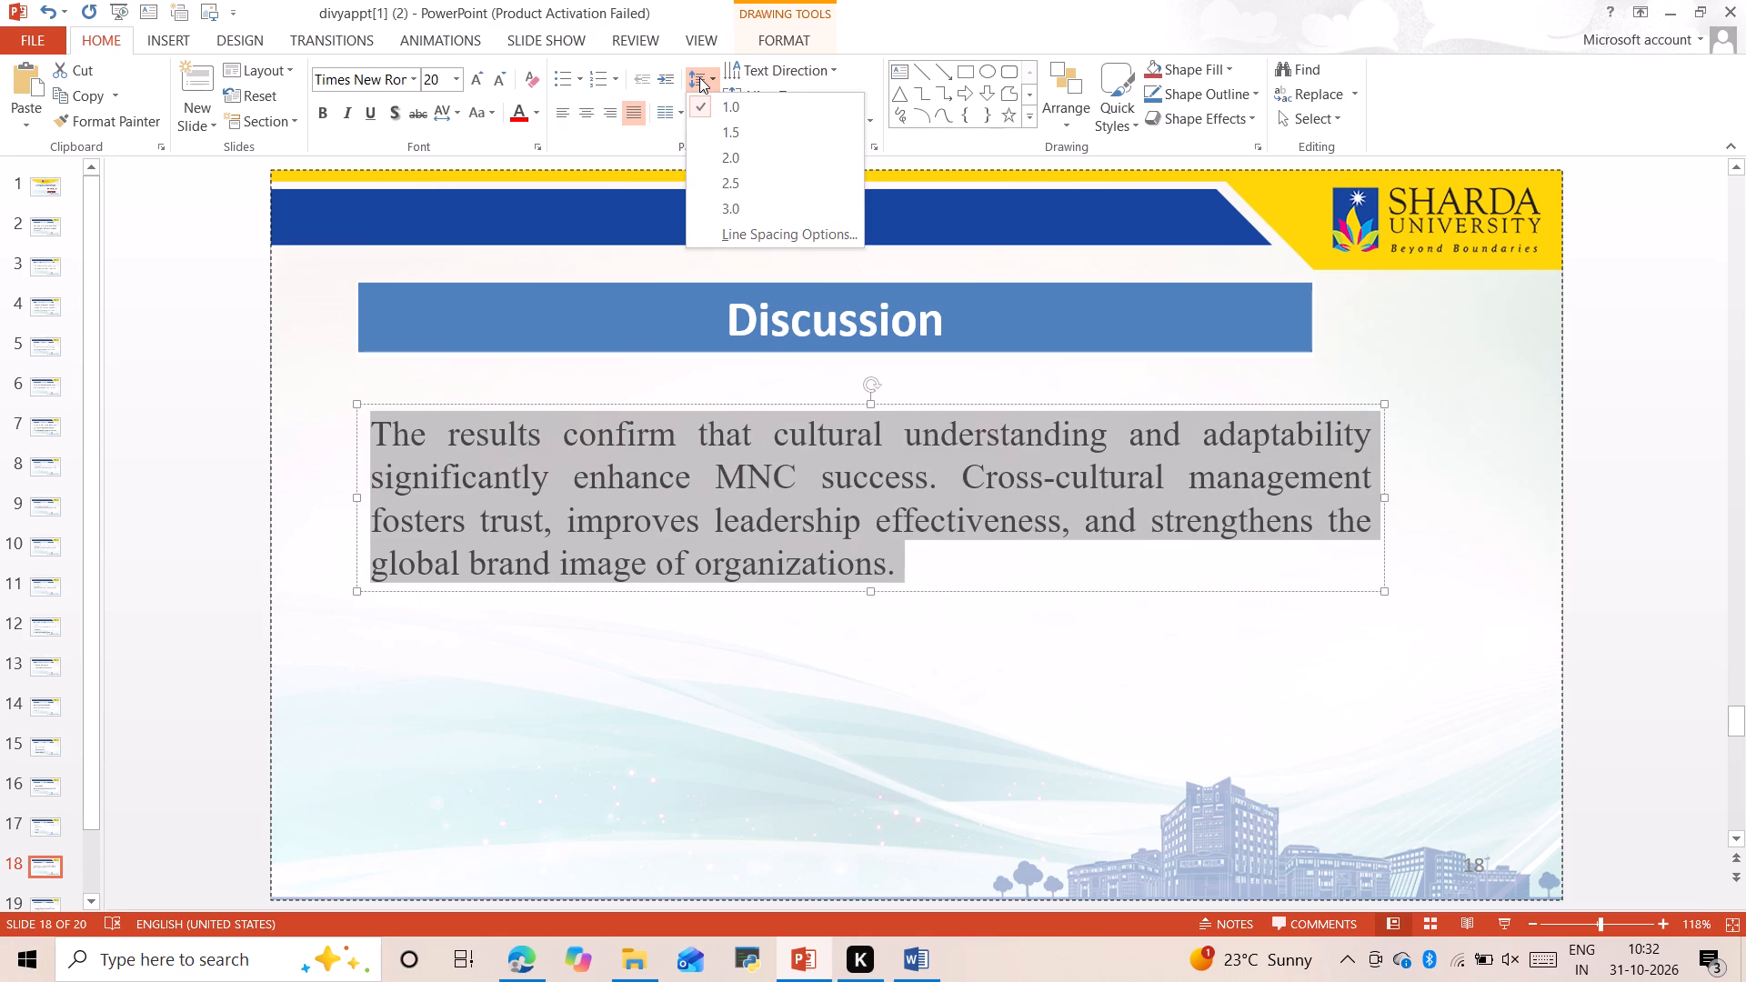
left_click(714, 137)
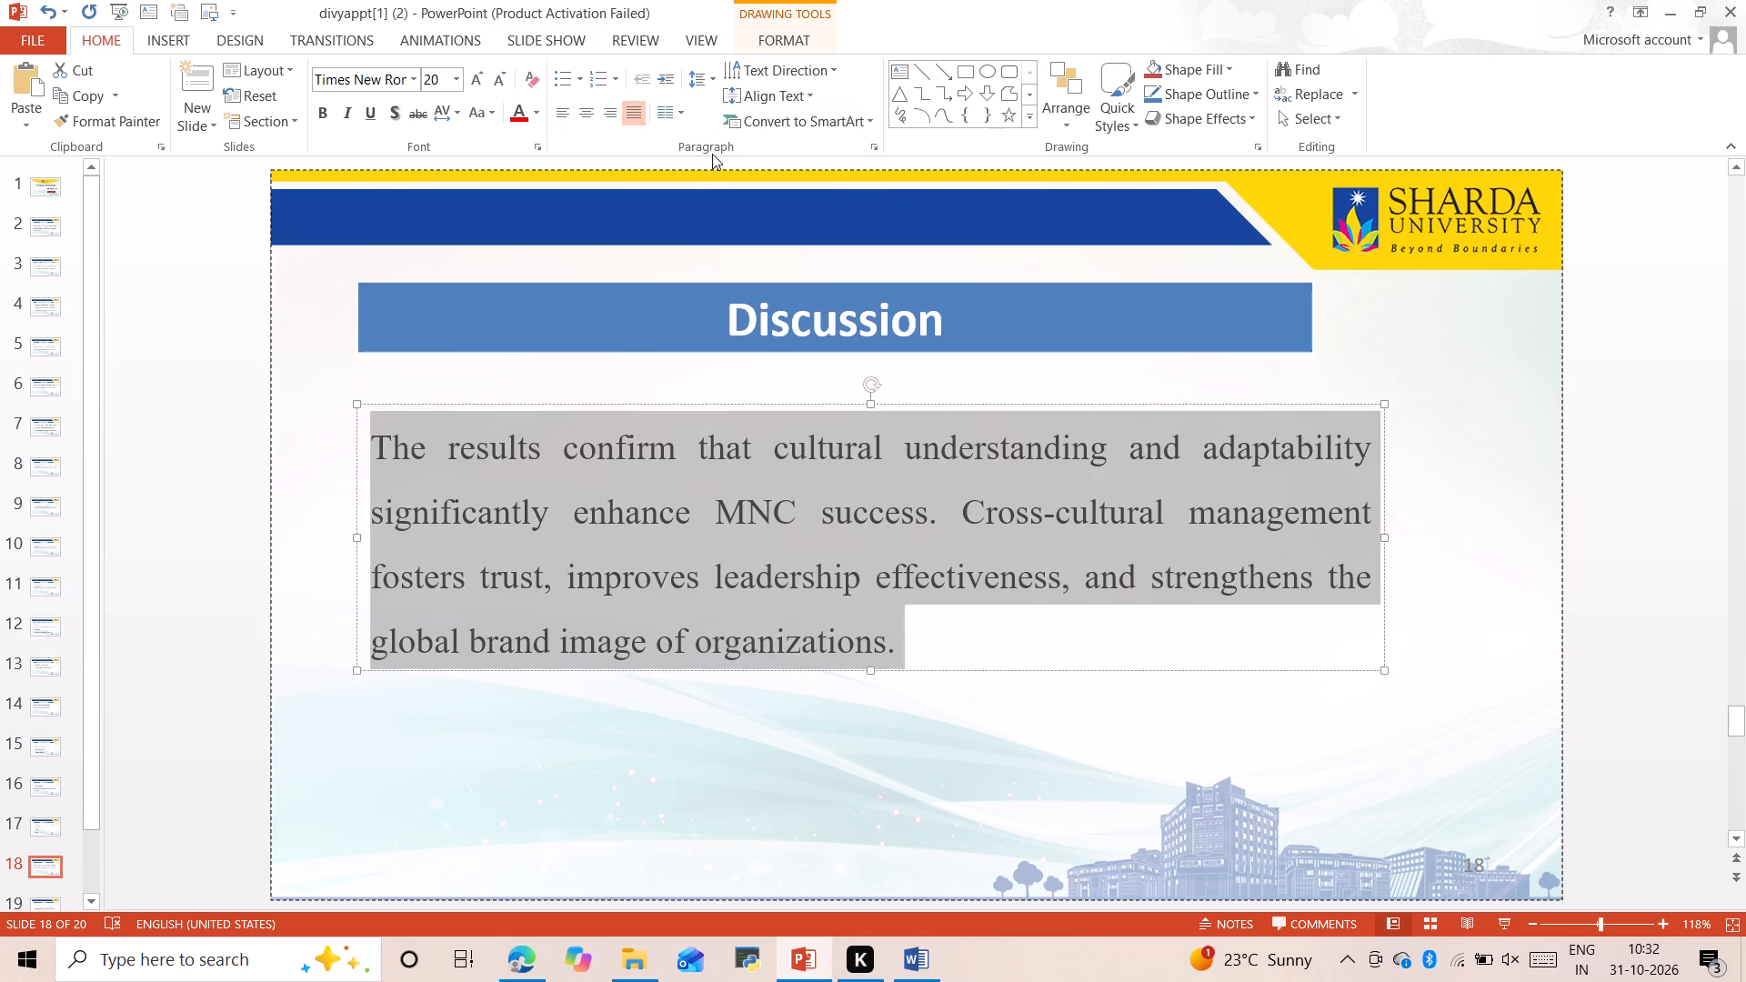
Remove the bullet from the body paragraph on slide 19, Conclusion.
left_click(635, 804)
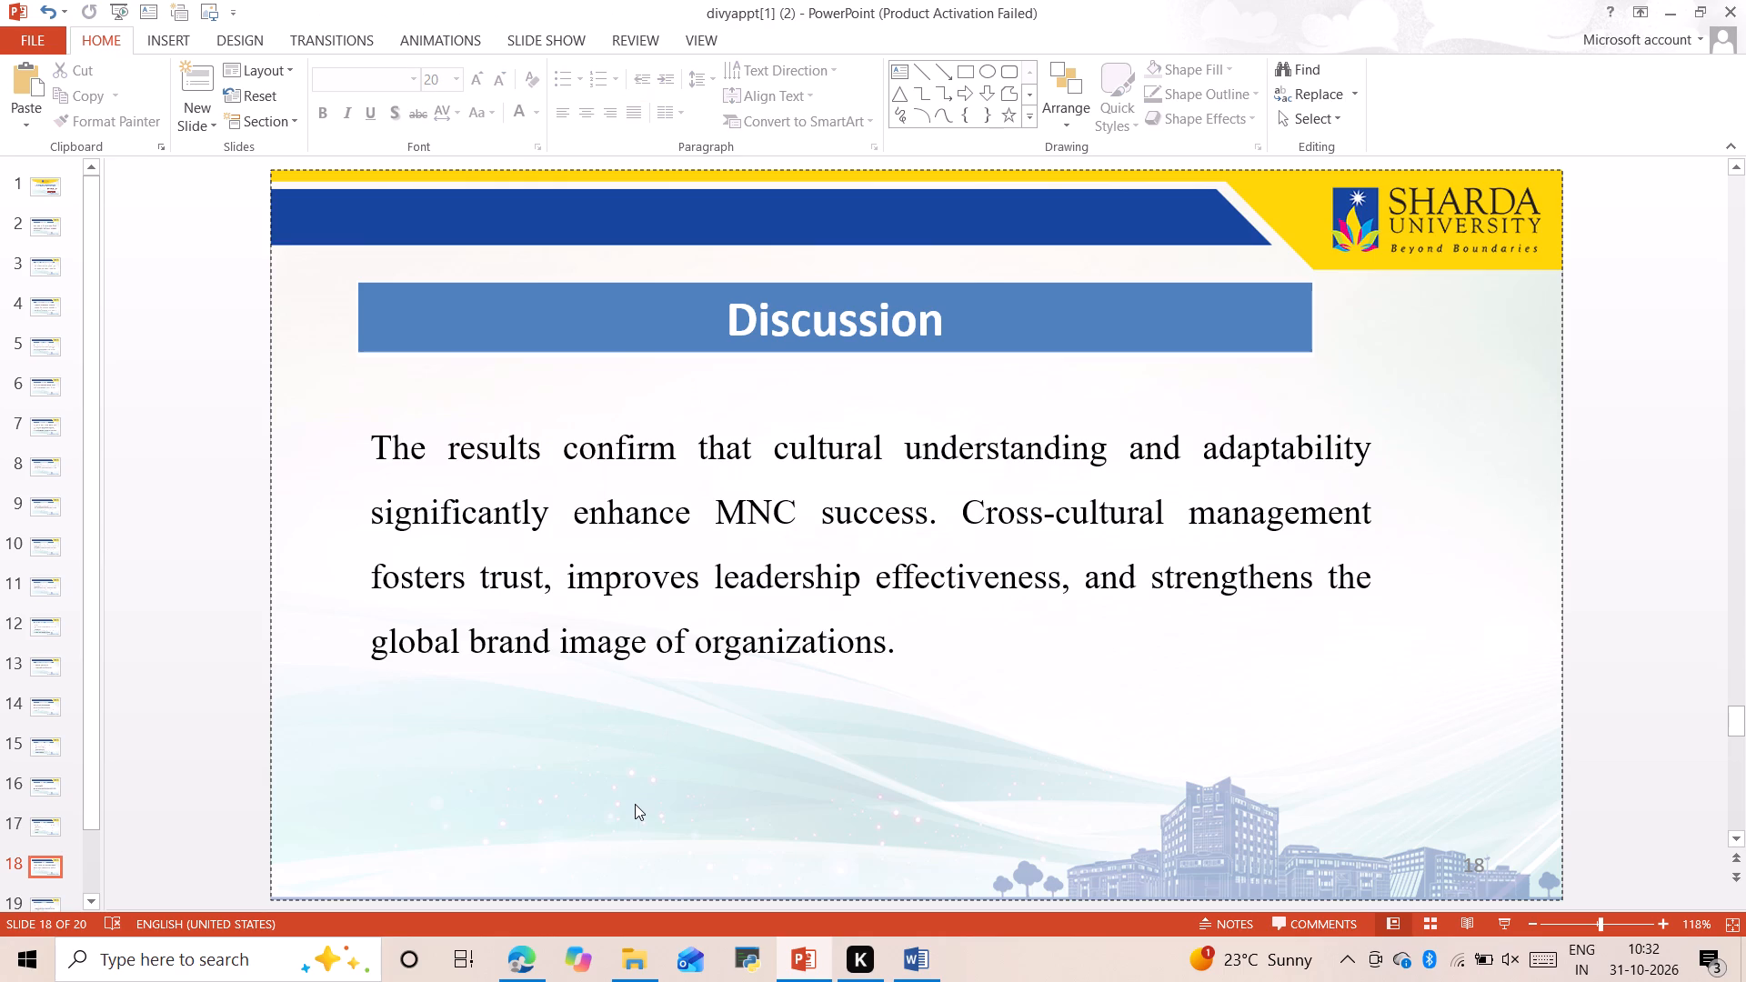
key("Down")
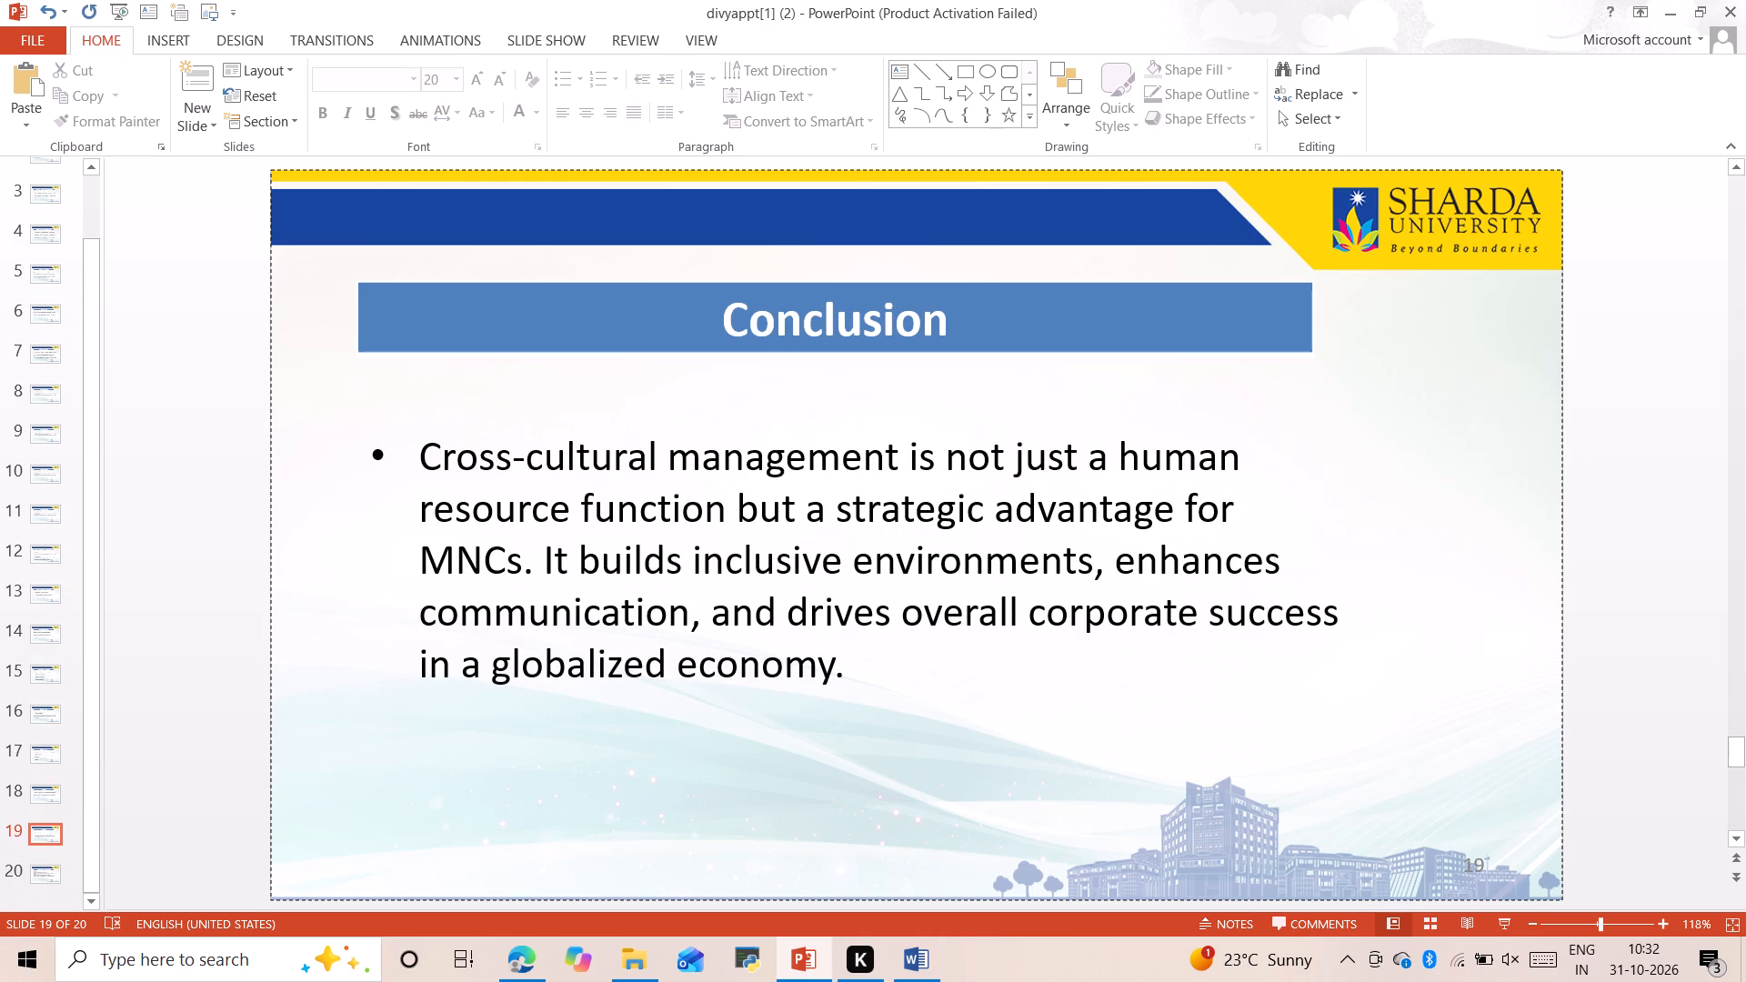
left_click(714, 672)
key("ctrl+a")
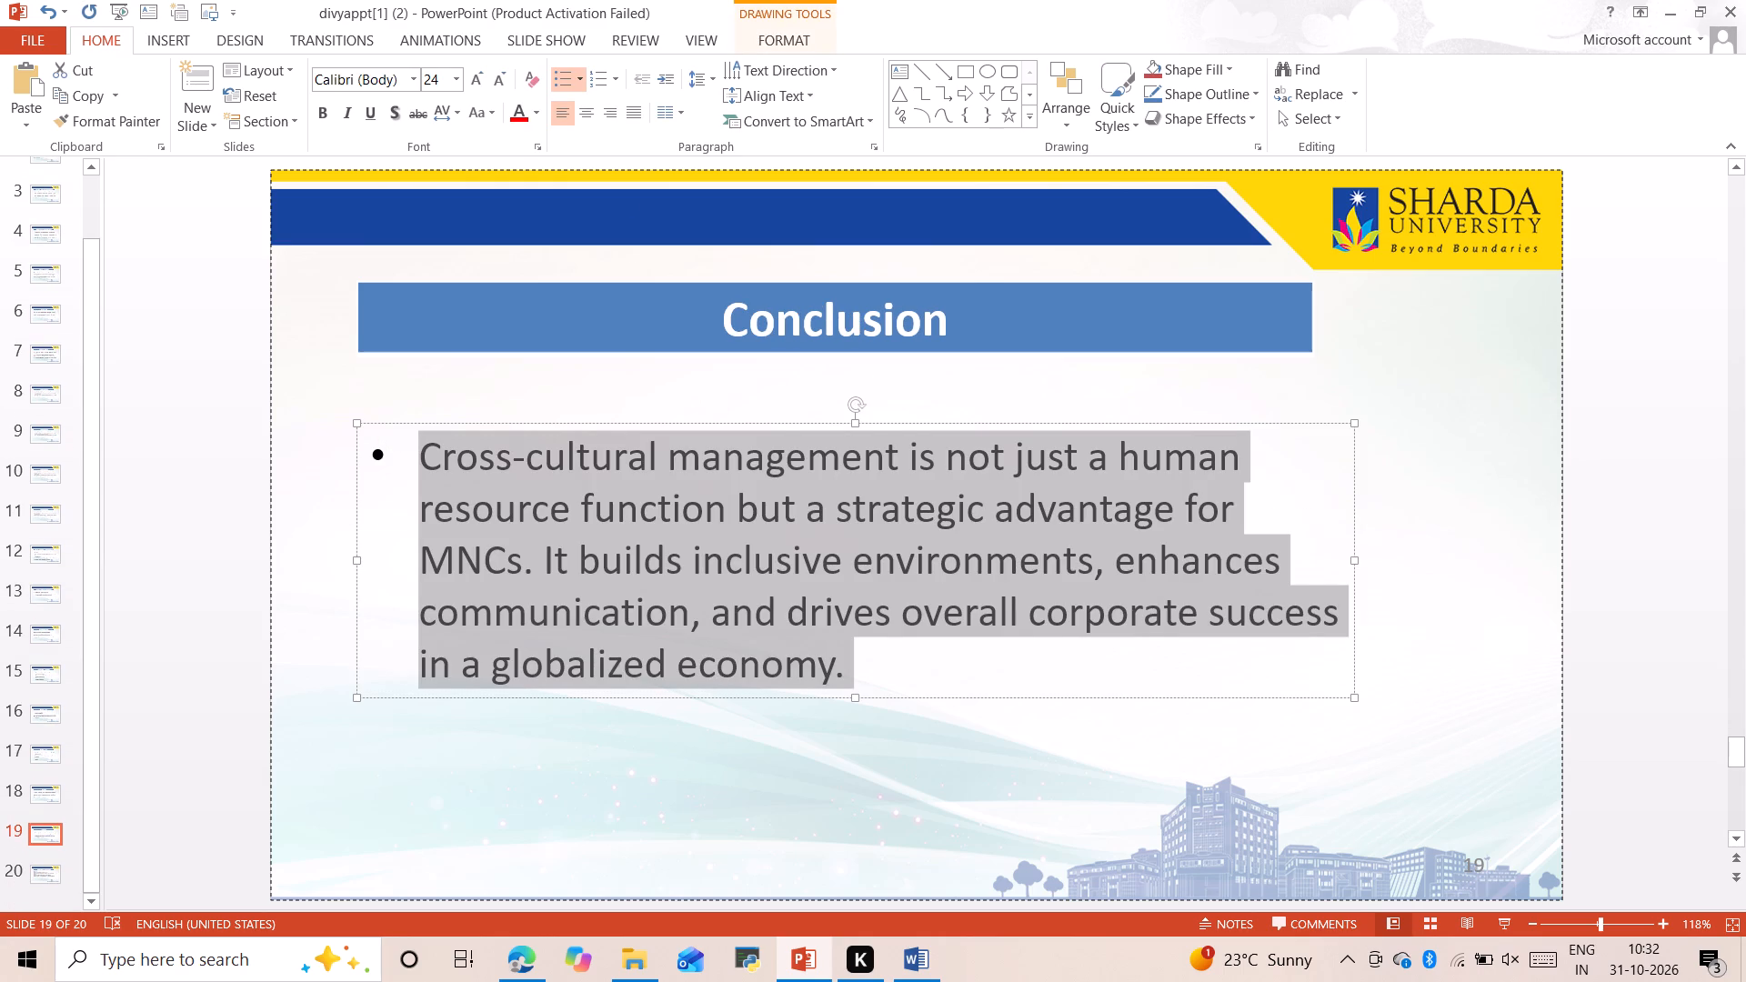
left_click(564, 75)
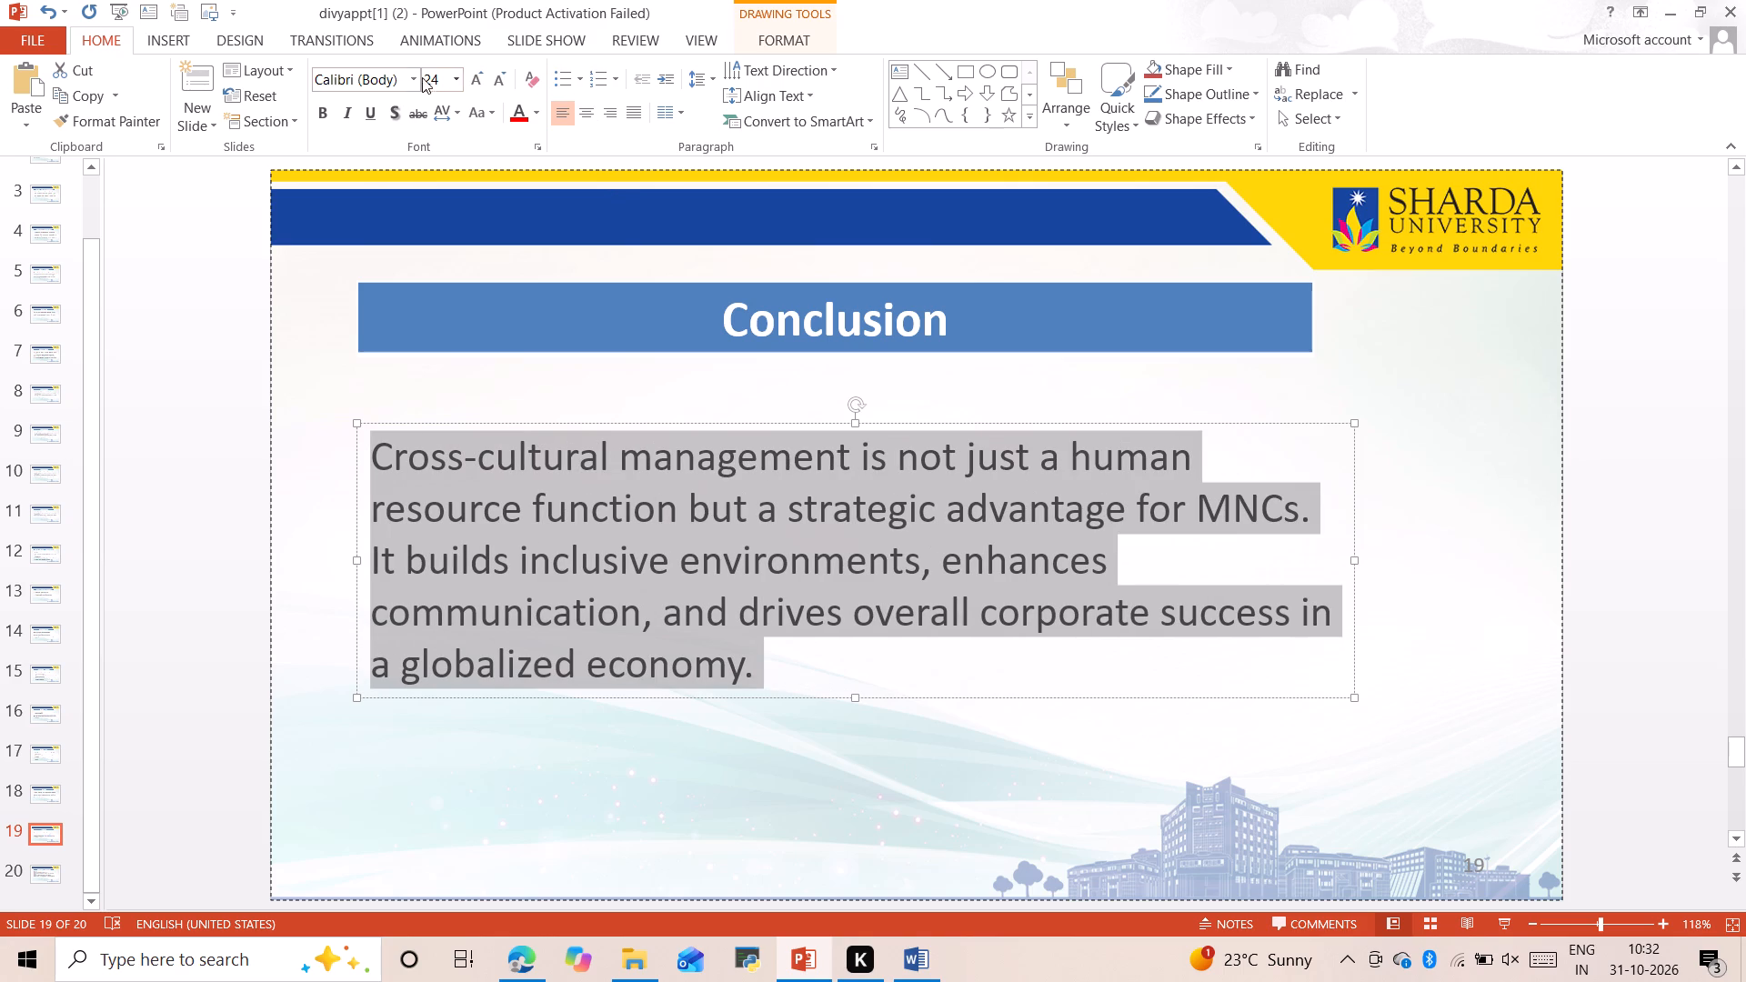
Format slide 19's Conclusion paragraph in Times New Roman 20 pt, justified, with 1.5 line spacing.
left_click(390, 81)
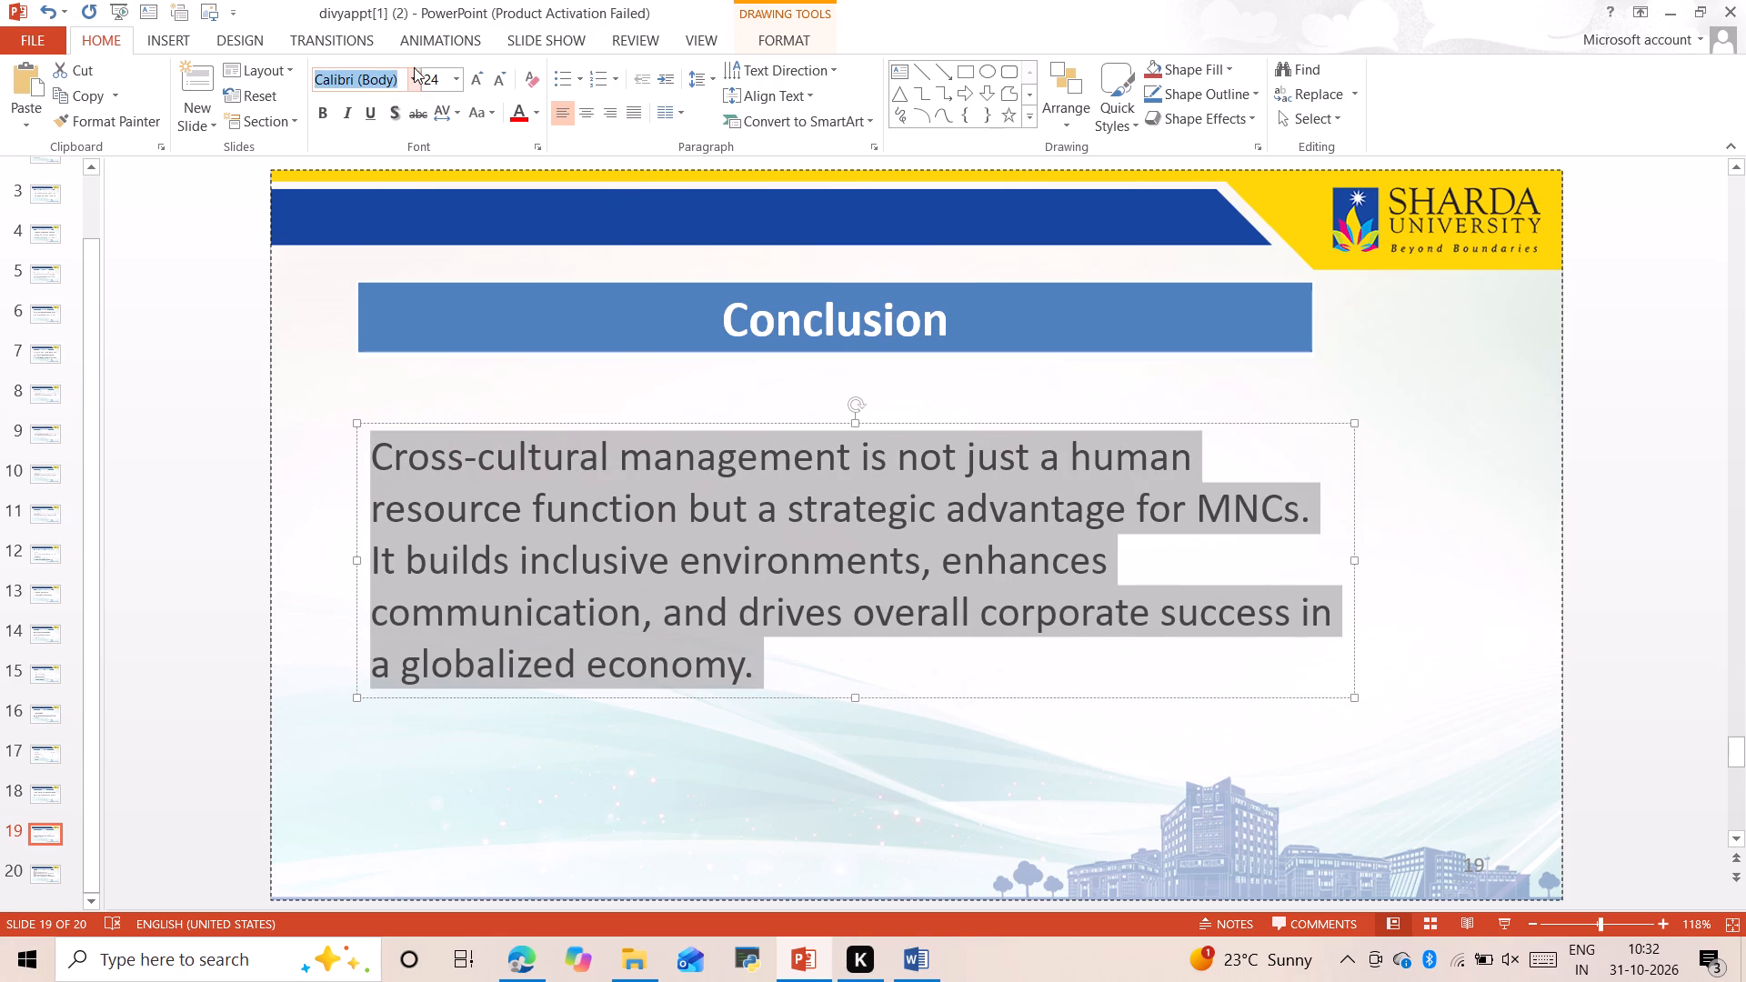
type("tm")
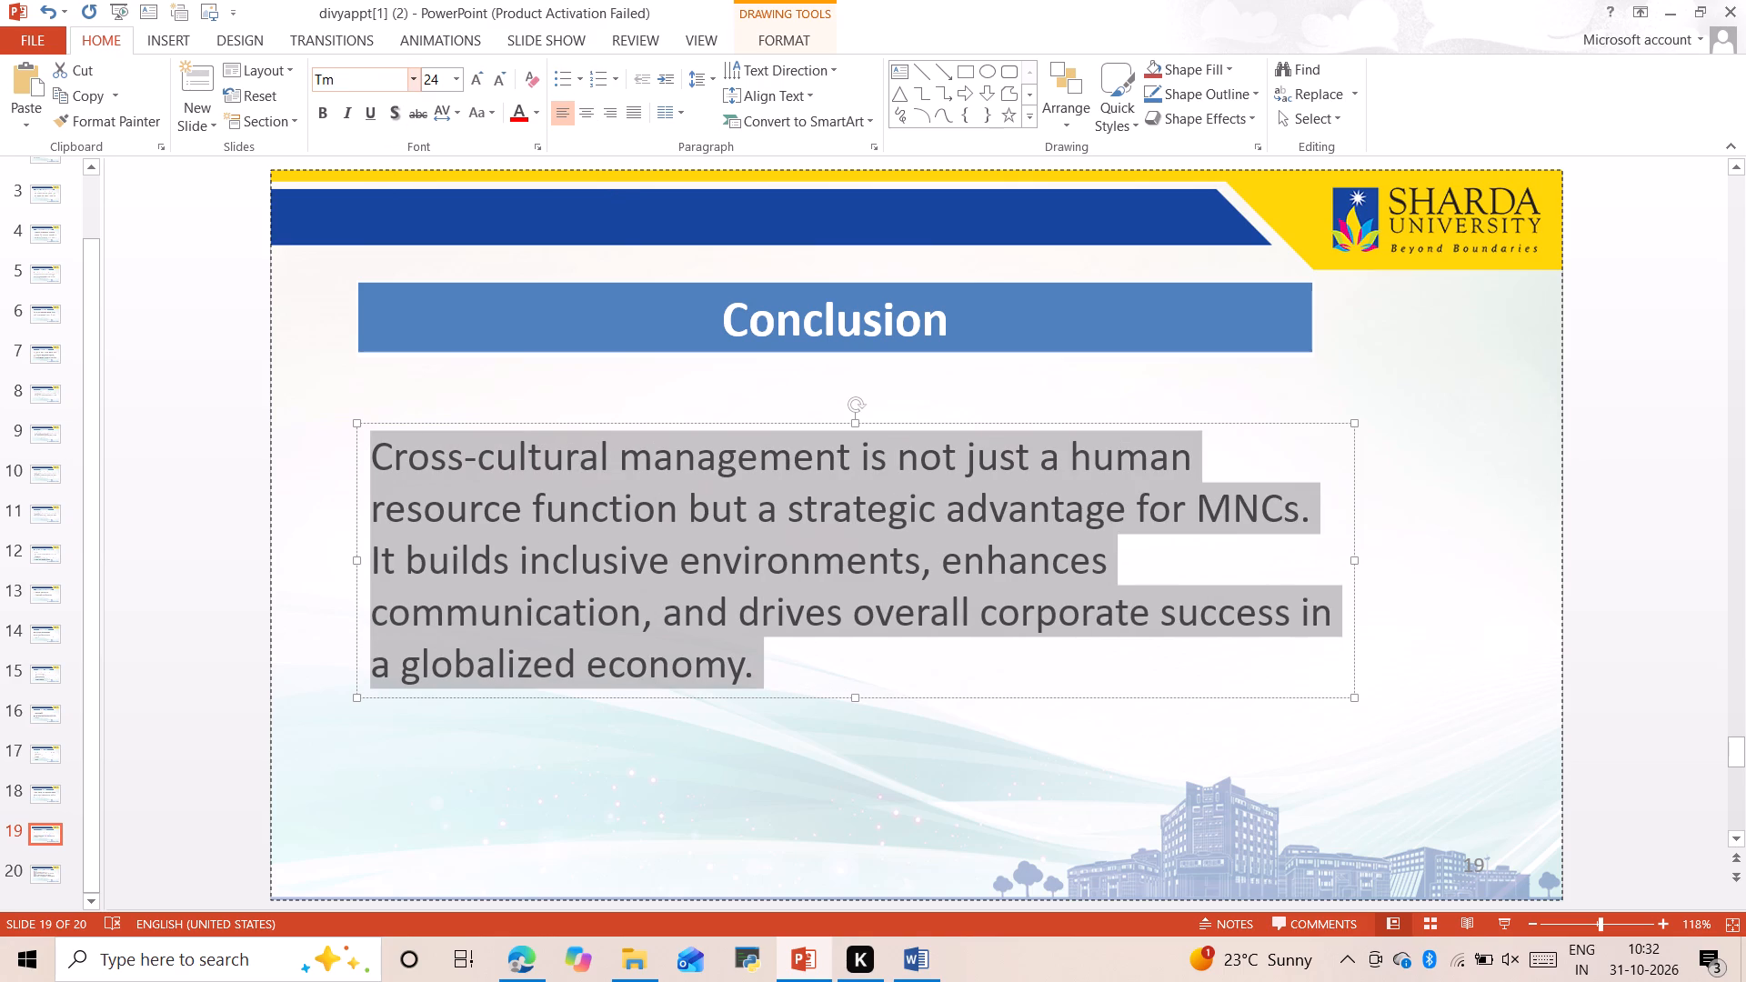
key("BackSpace")
type("im")
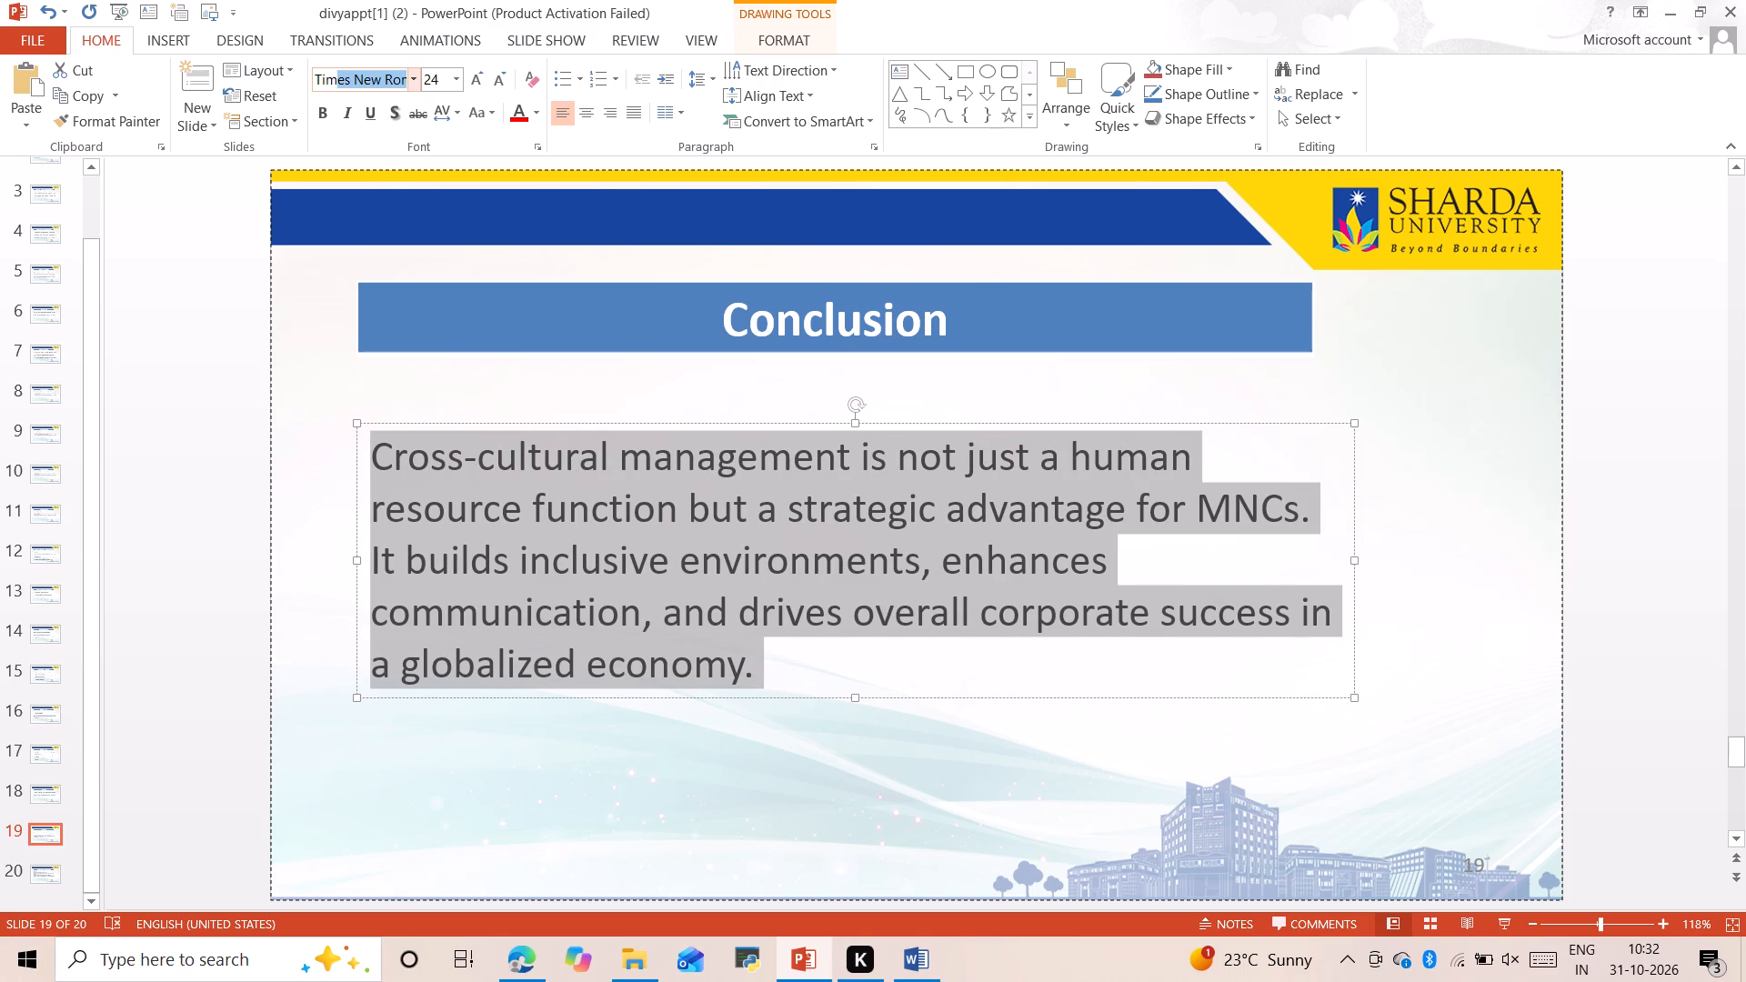
key("Right")
key("Return")
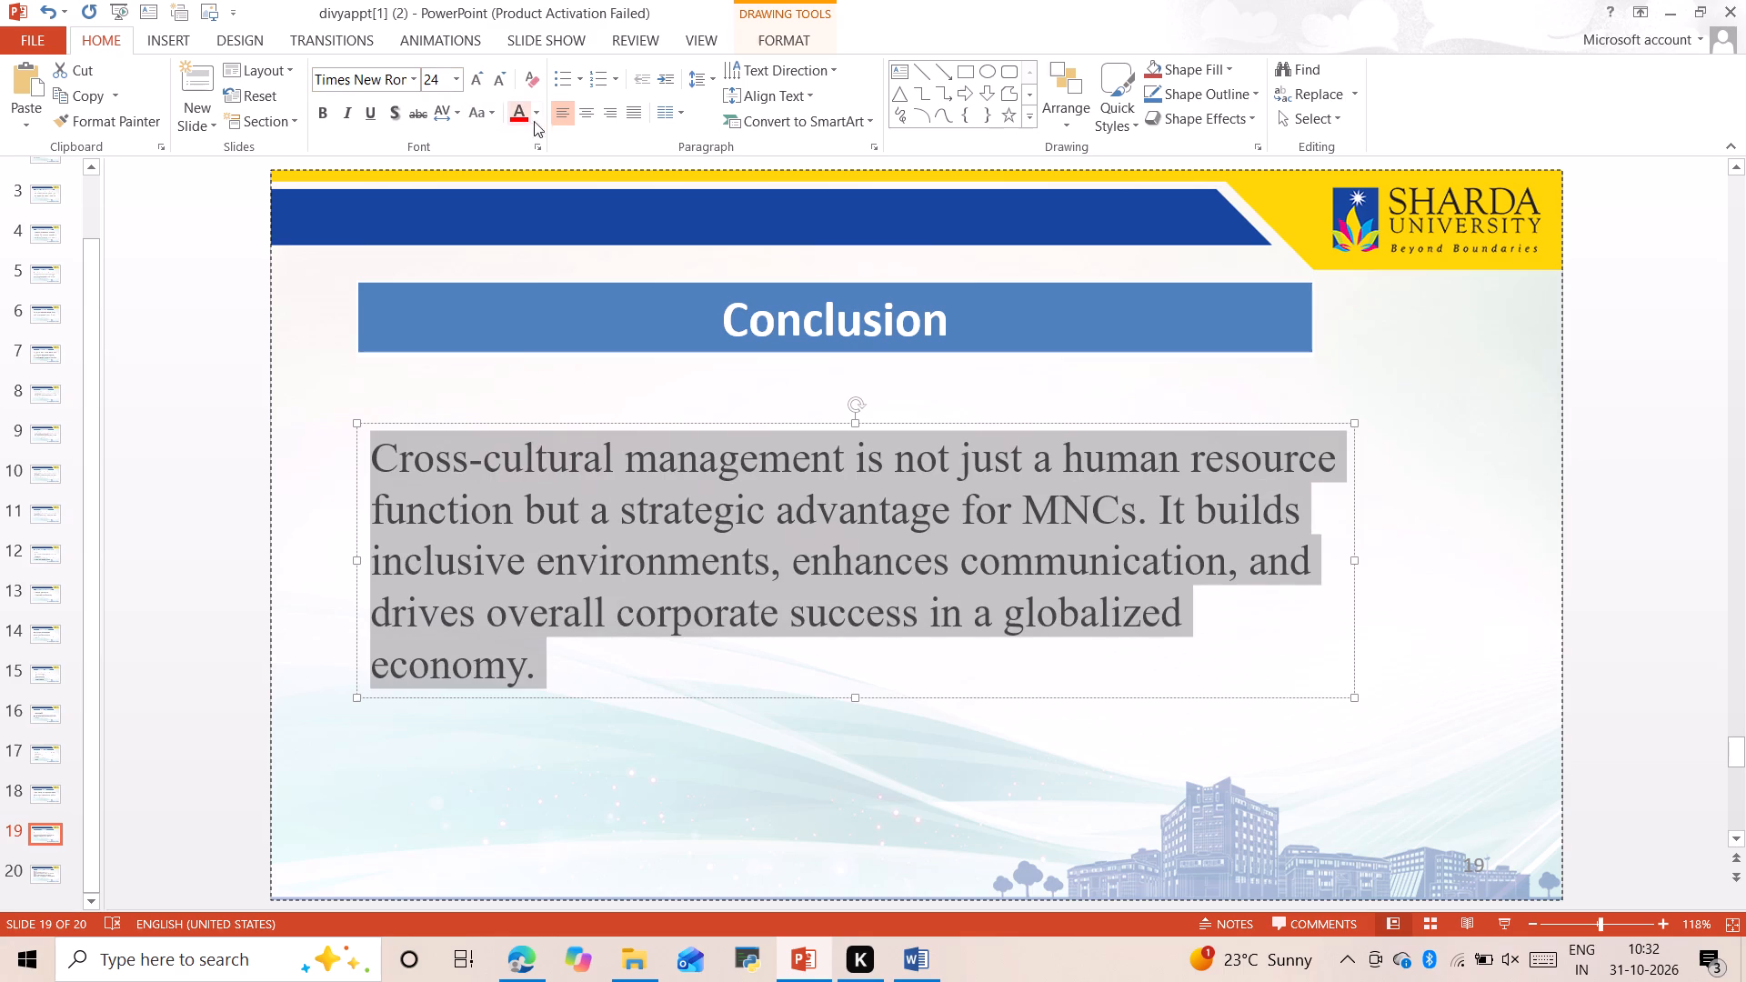
left_click(498, 80)
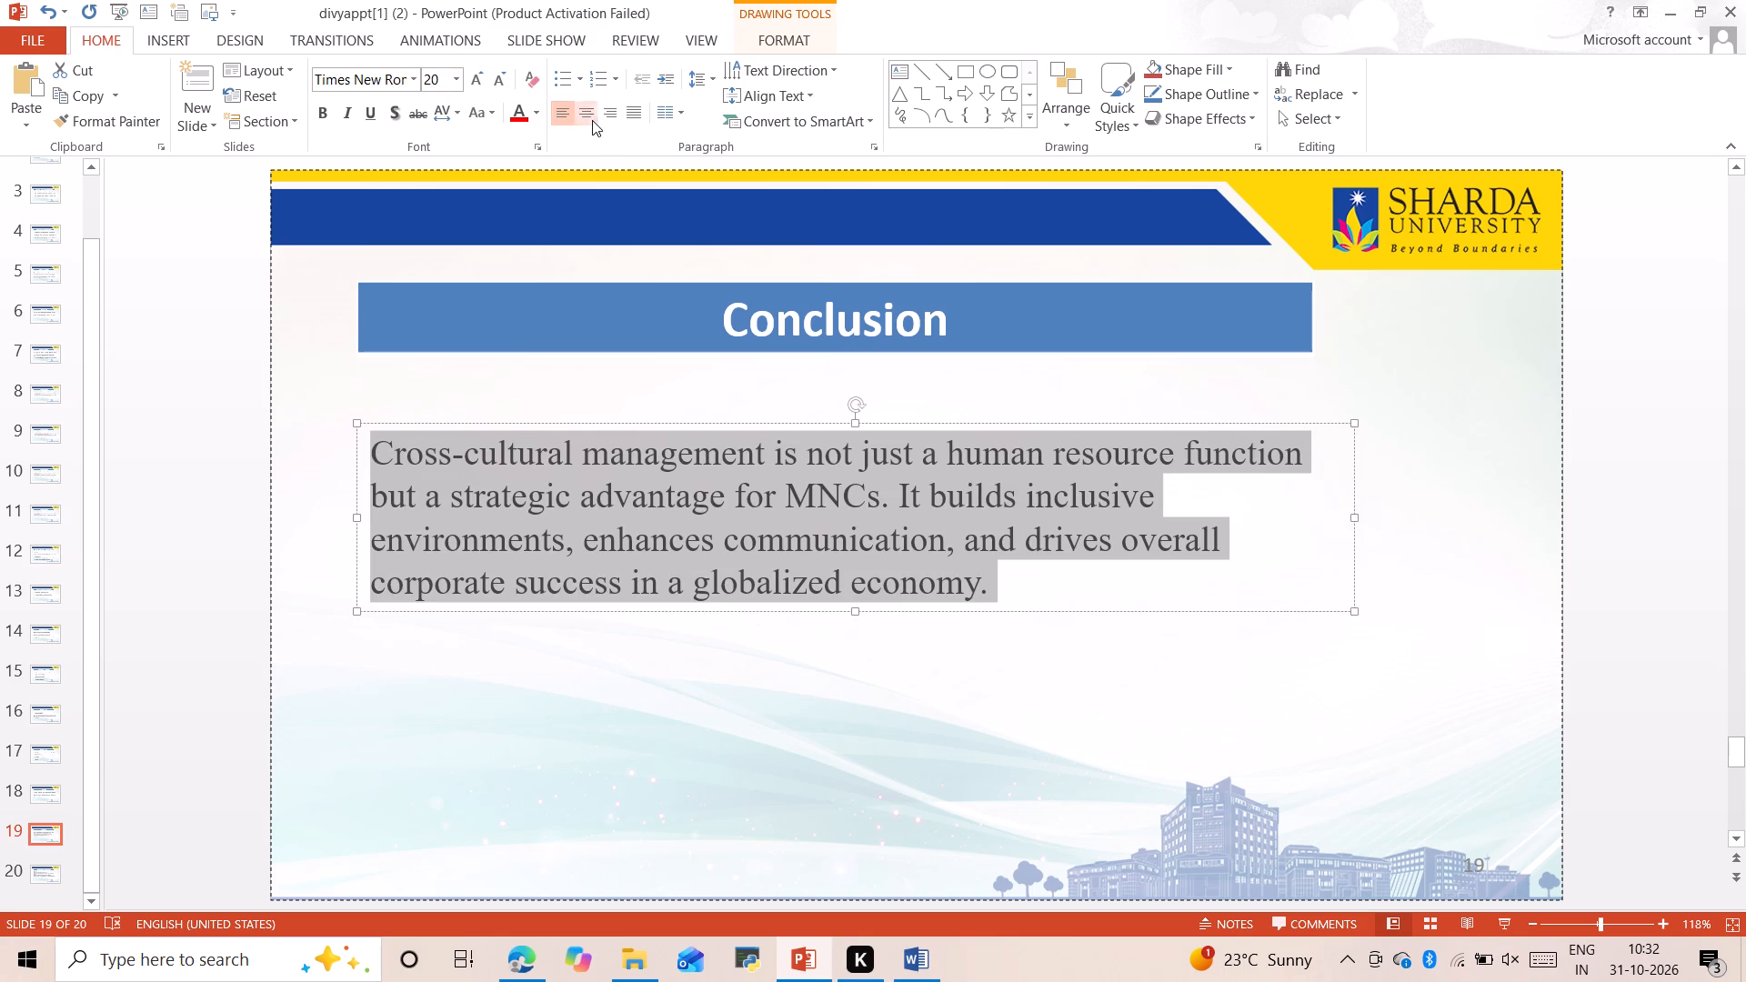
left_click(618, 117)
left_click(633, 117)
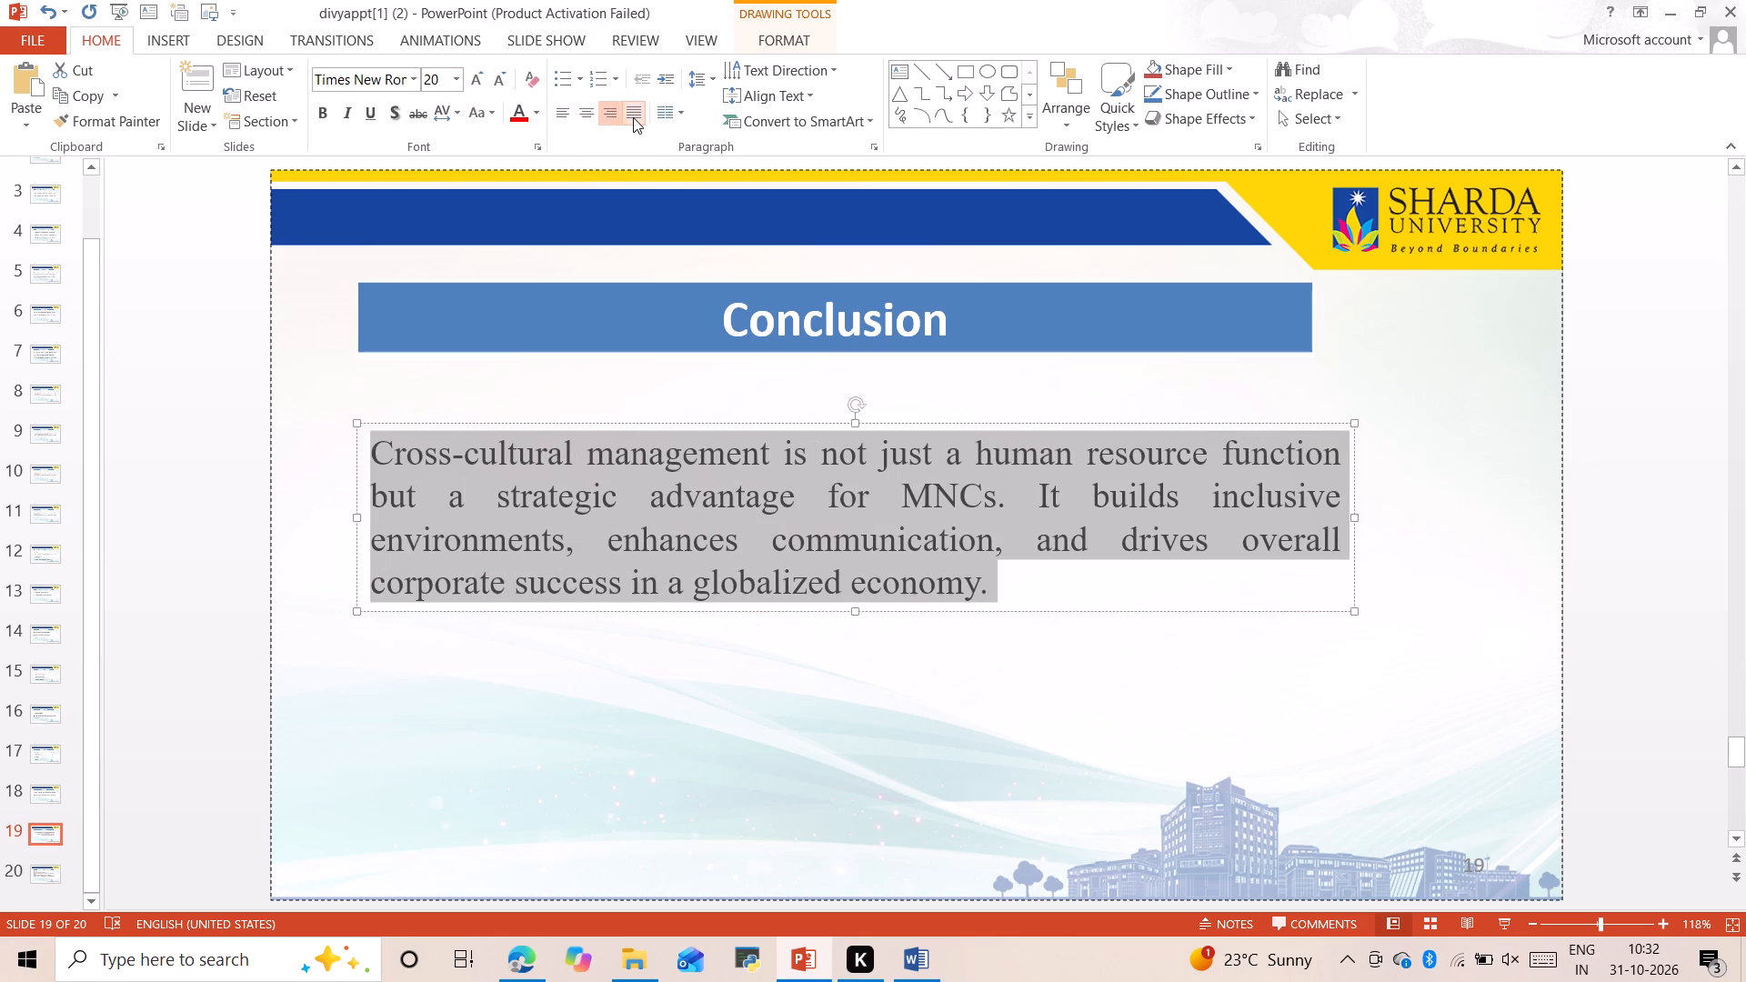
left_click(711, 86)
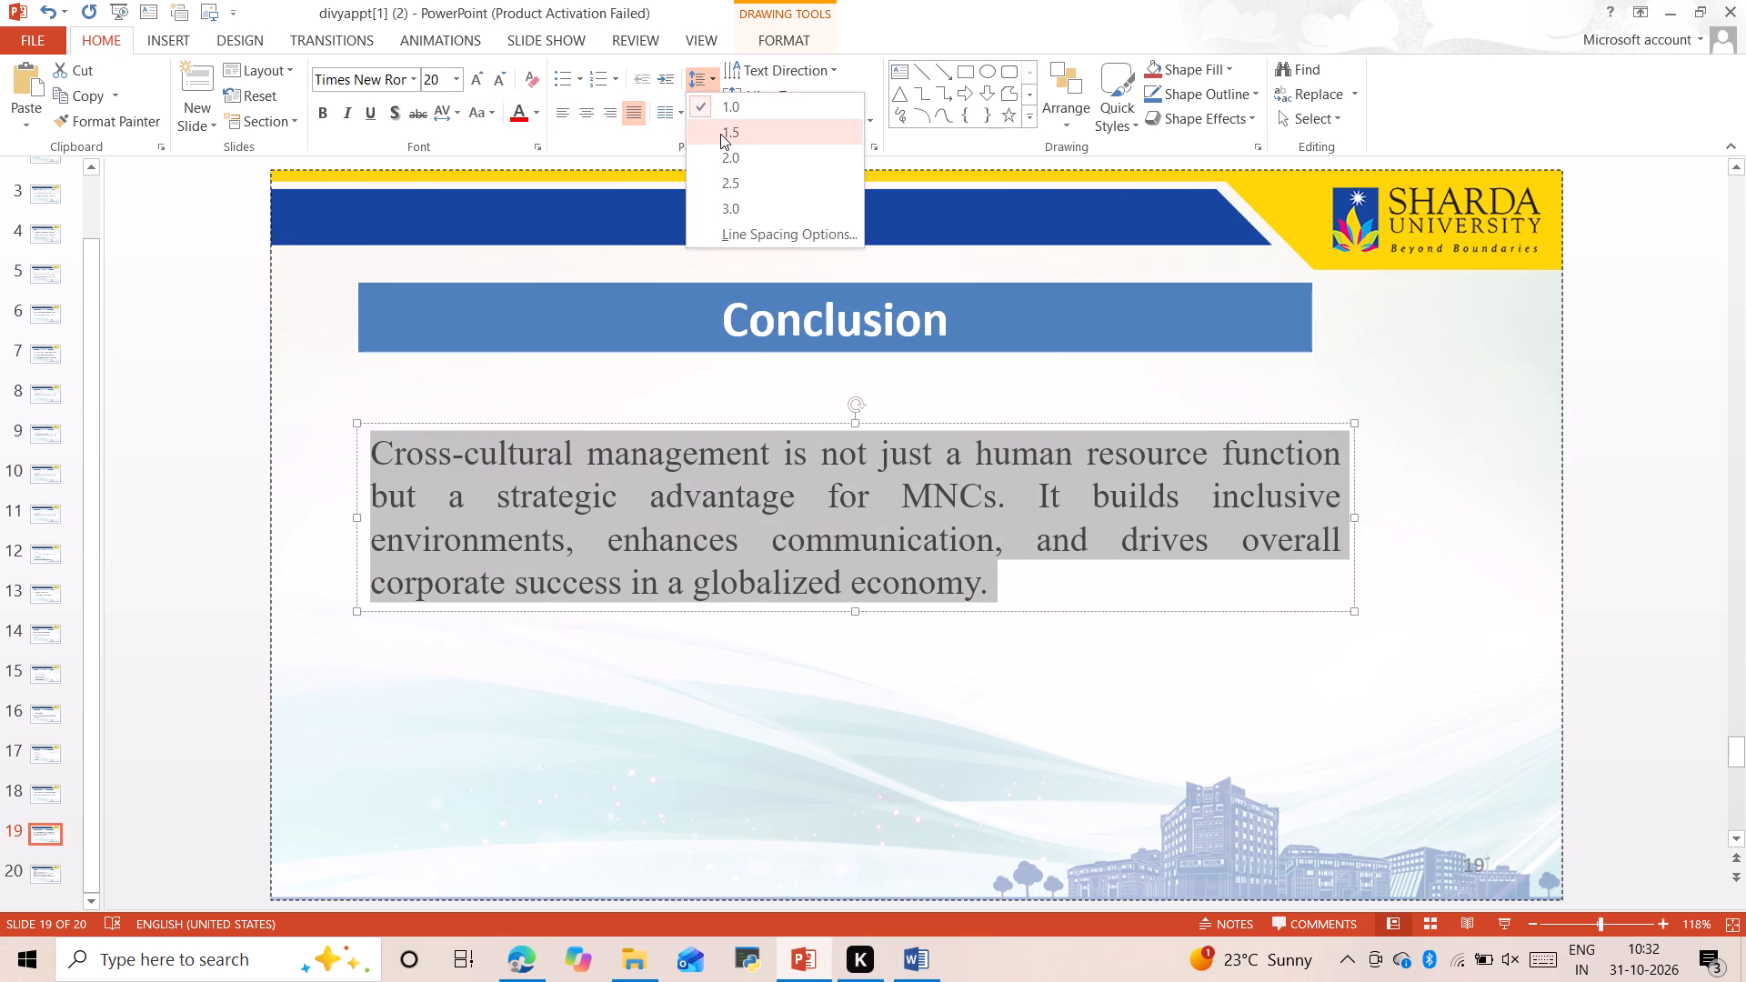
left_click(720, 134)
left_click(580, 757)
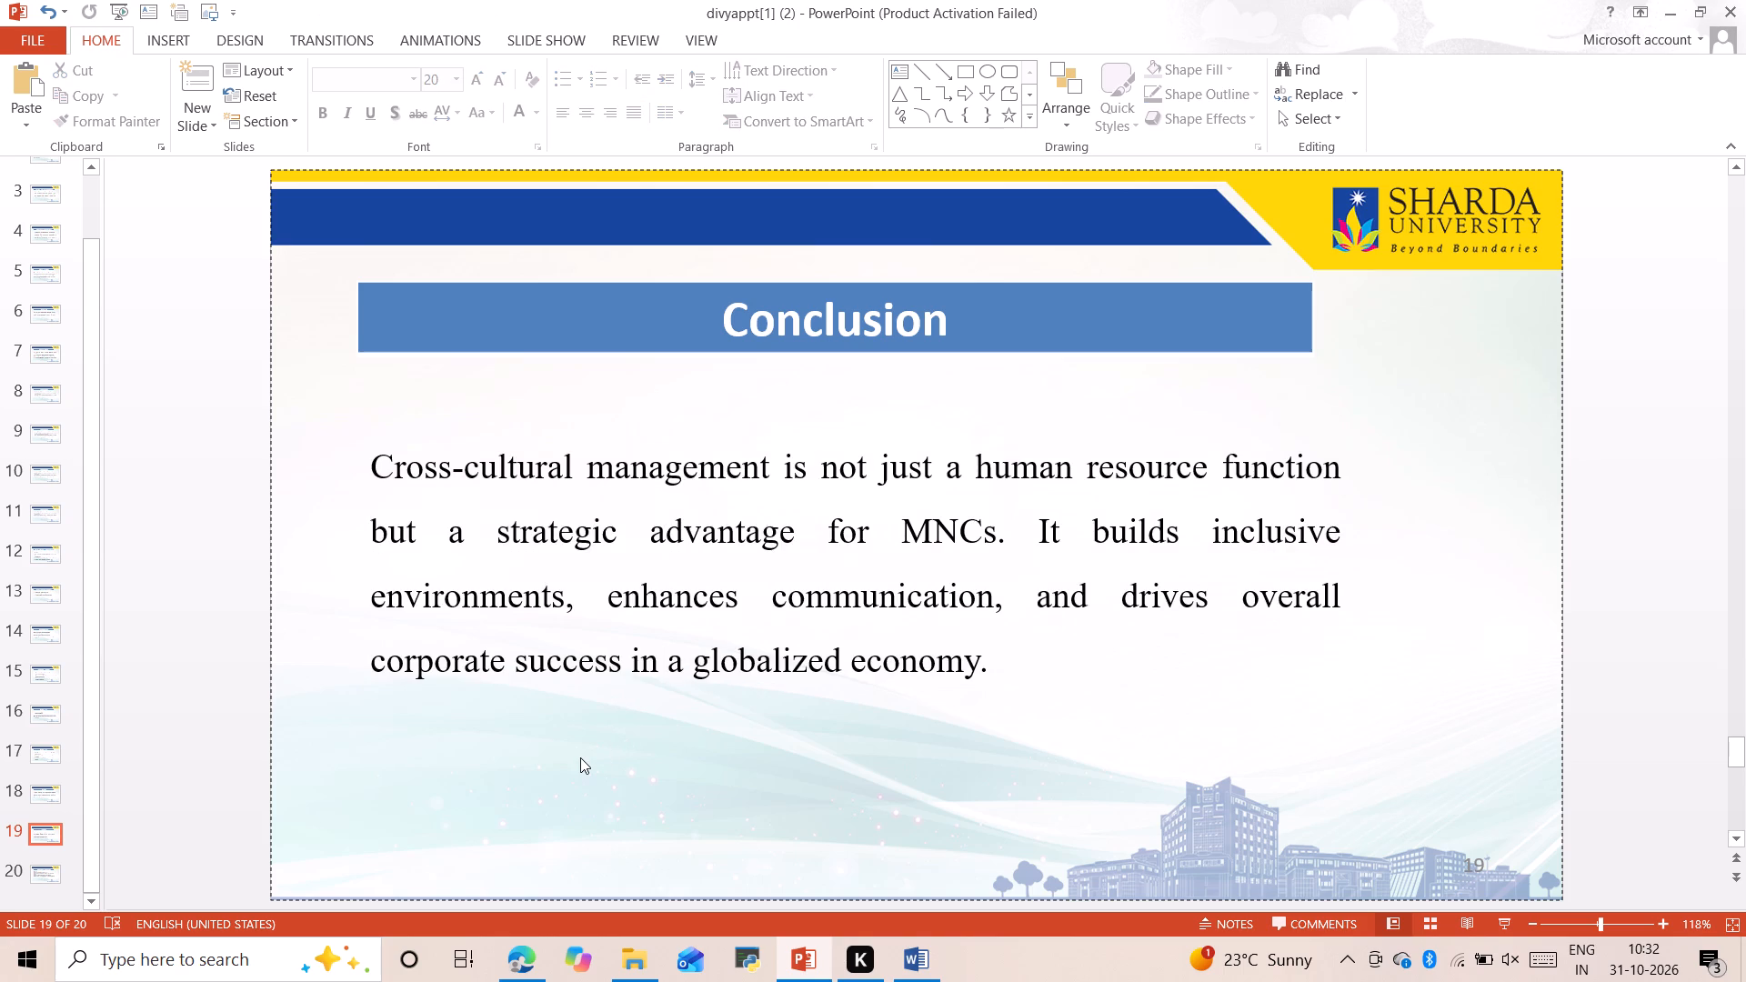
Format all body text on slide 20, References & Acknowledgment, in Times New Roman 16 pt, justified, with 1.5 line spacing.
key("Down")
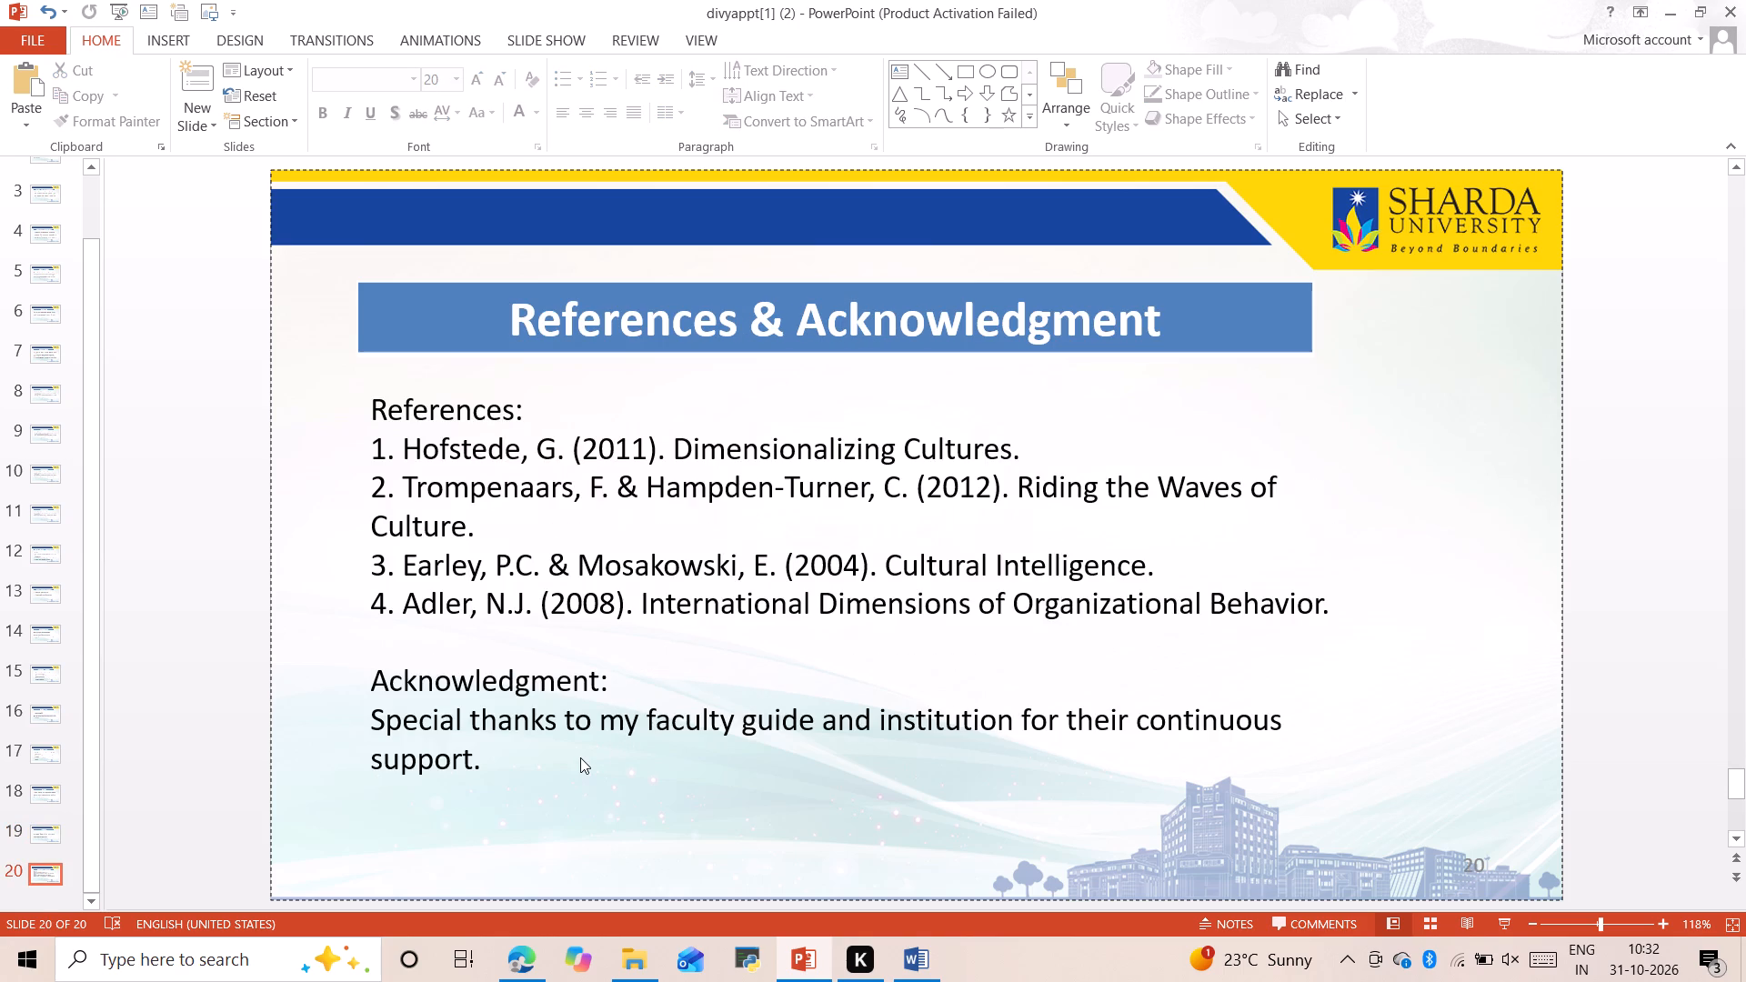
left_click(612, 618)
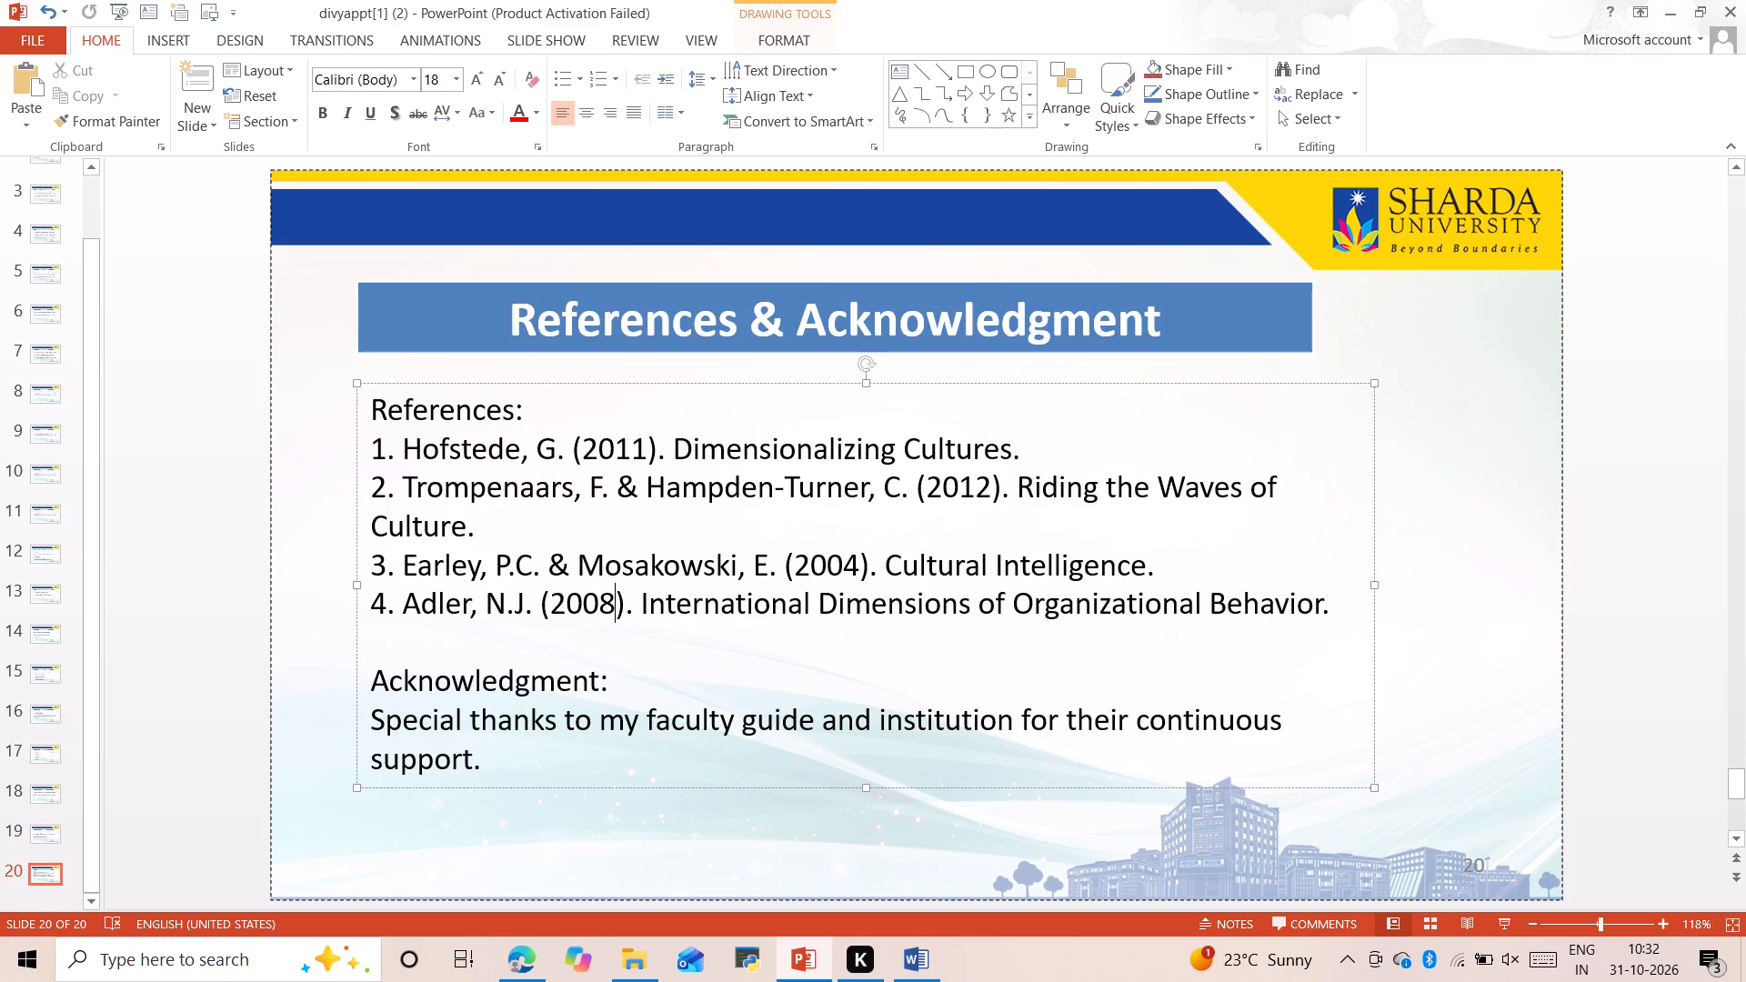
key("ctrl+a")
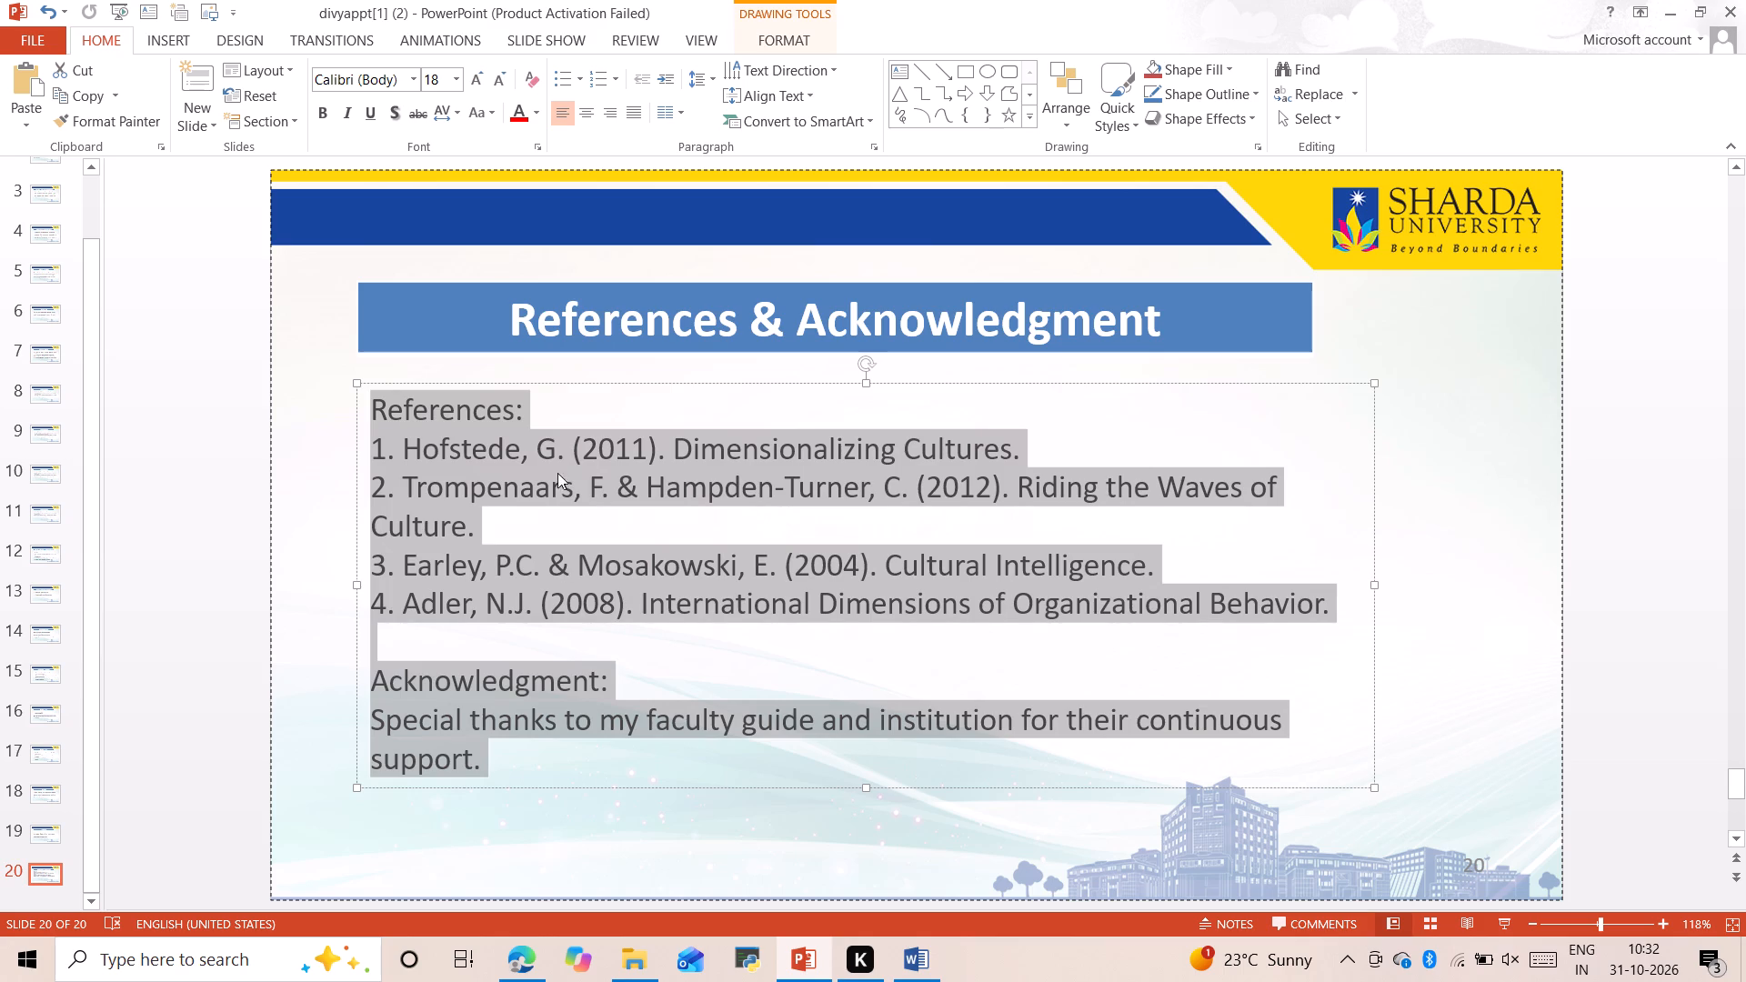
left_click(479, 86)
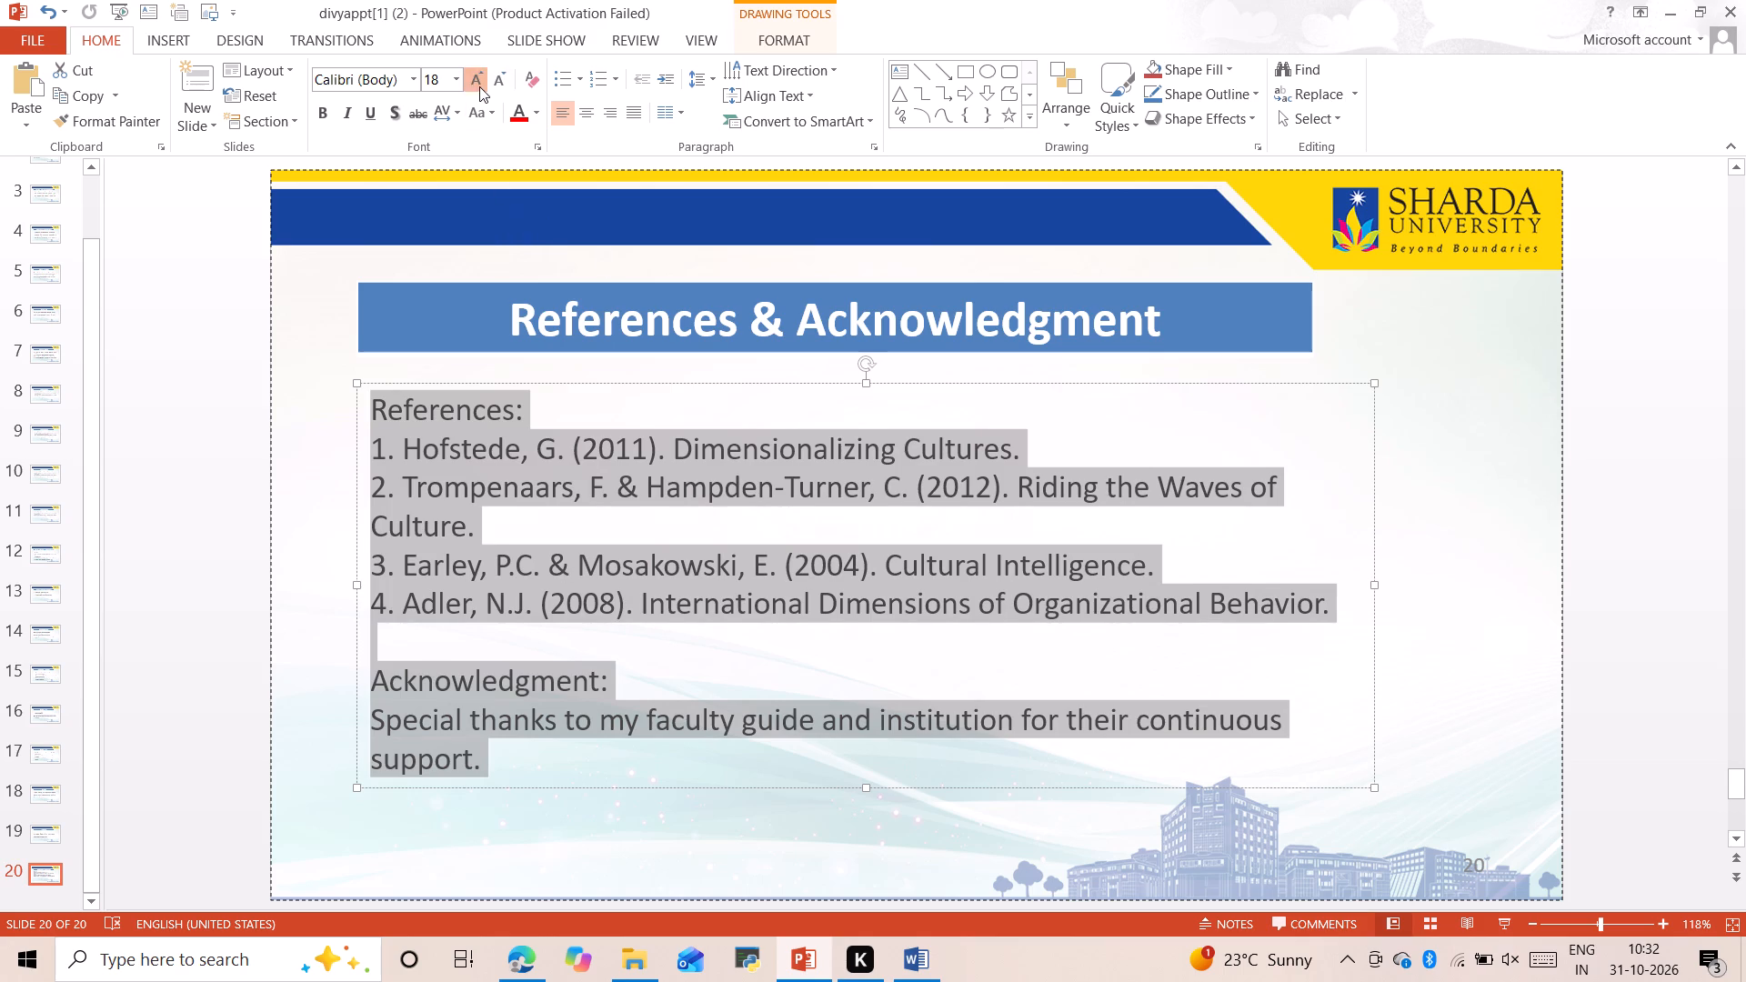
left_click(495, 84)
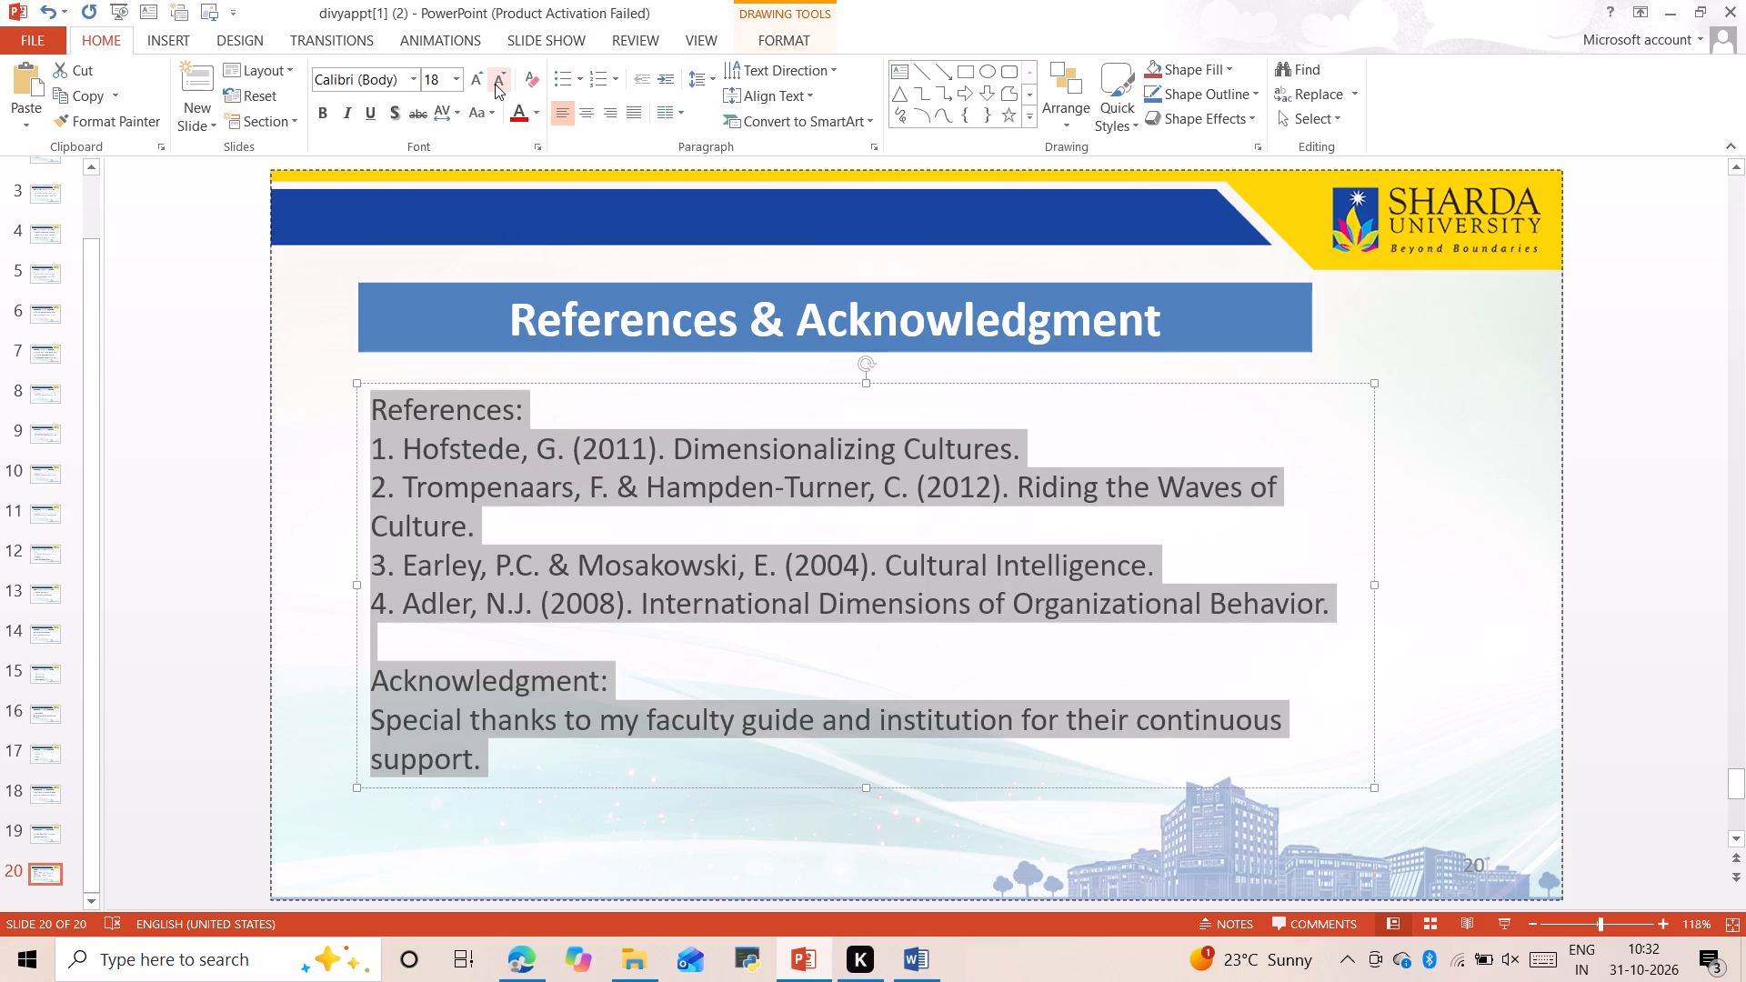
left_click(410, 76)
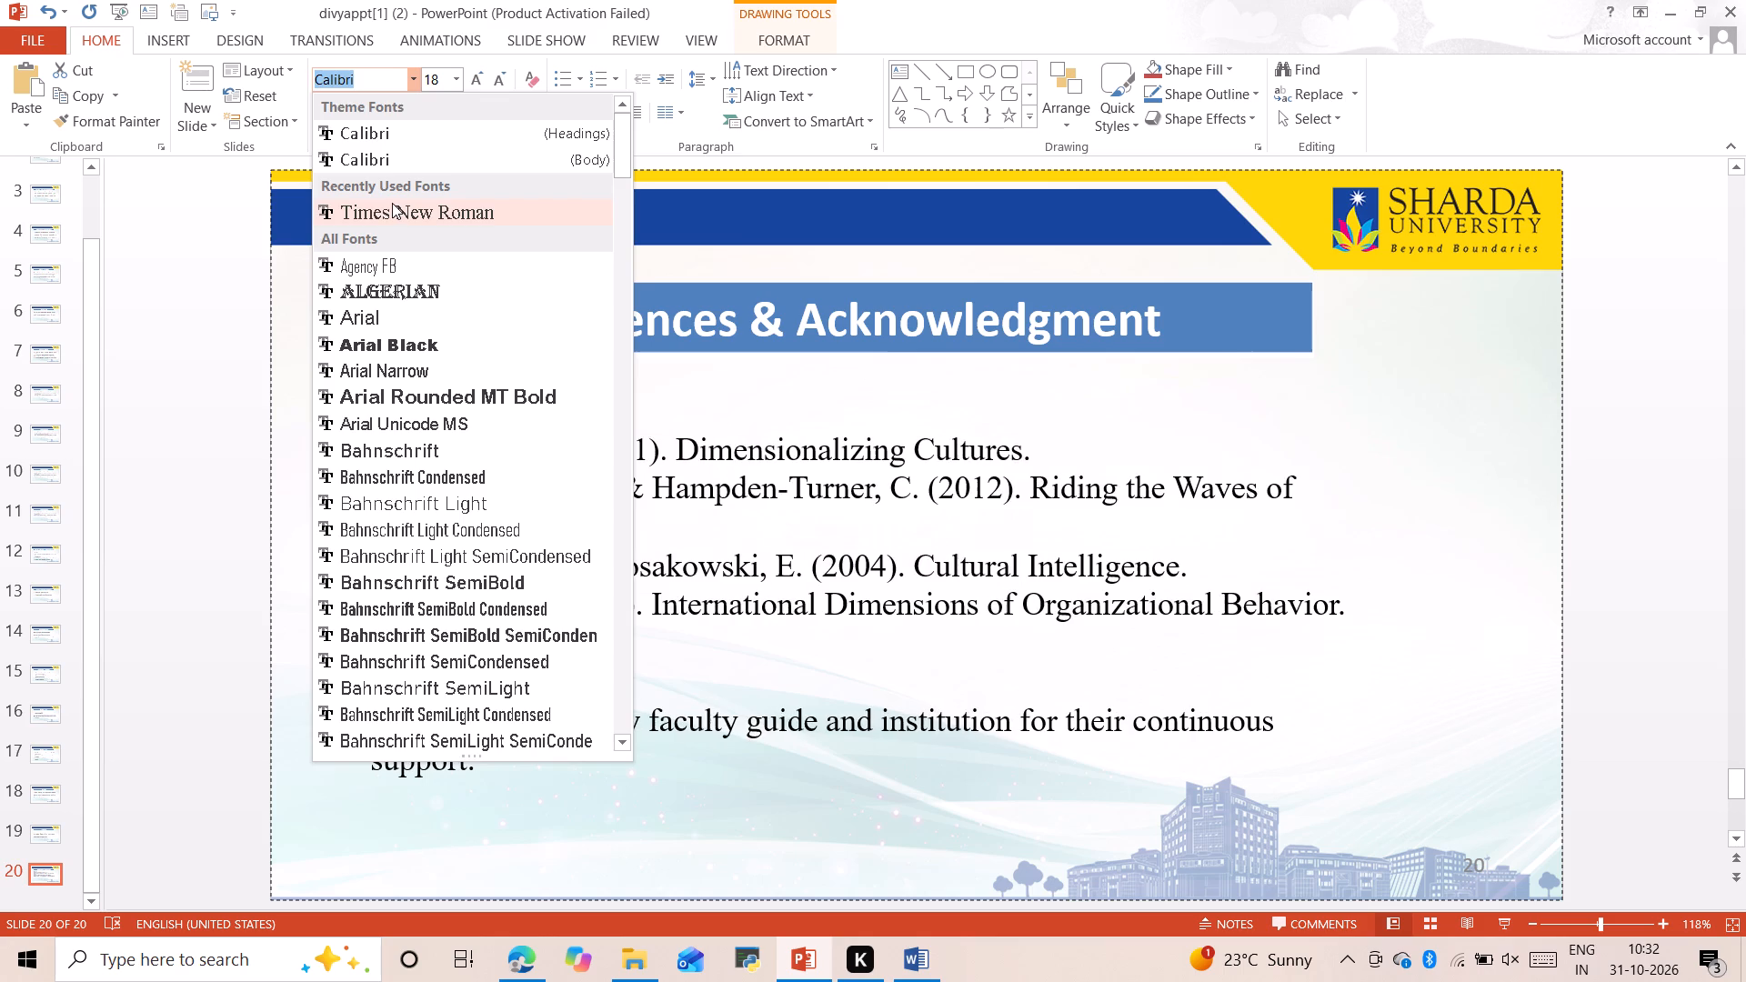
left_click(392, 203)
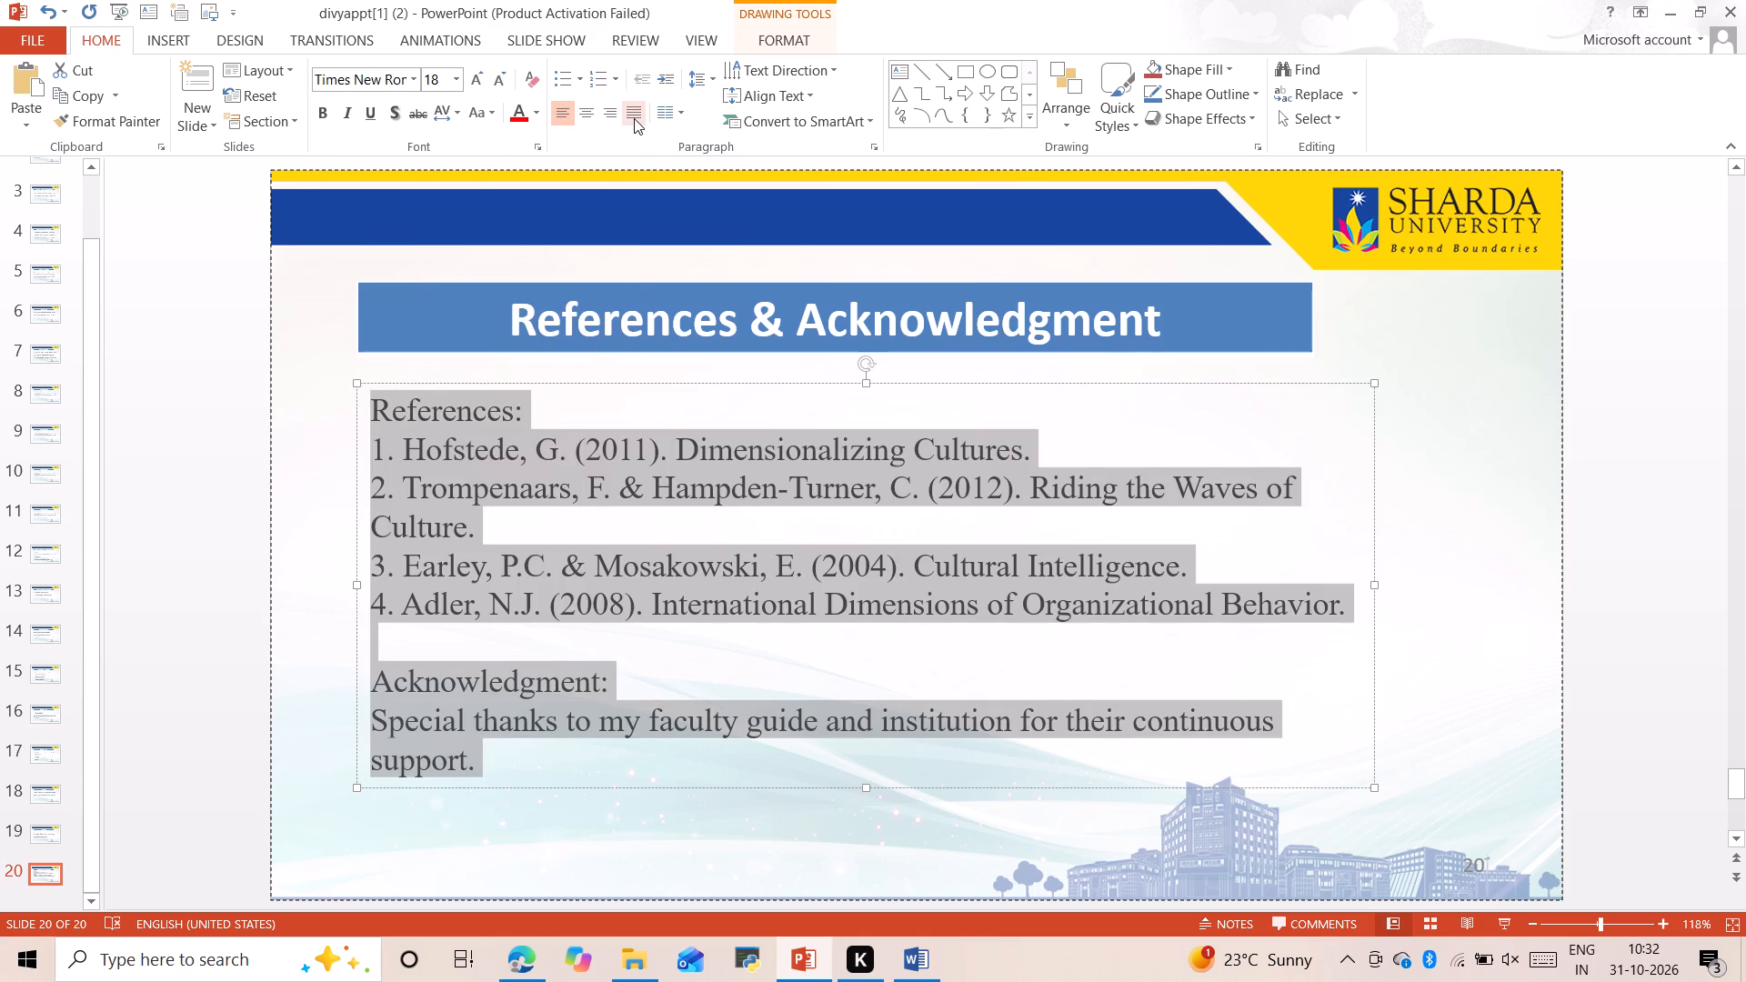
left_click(634, 118)
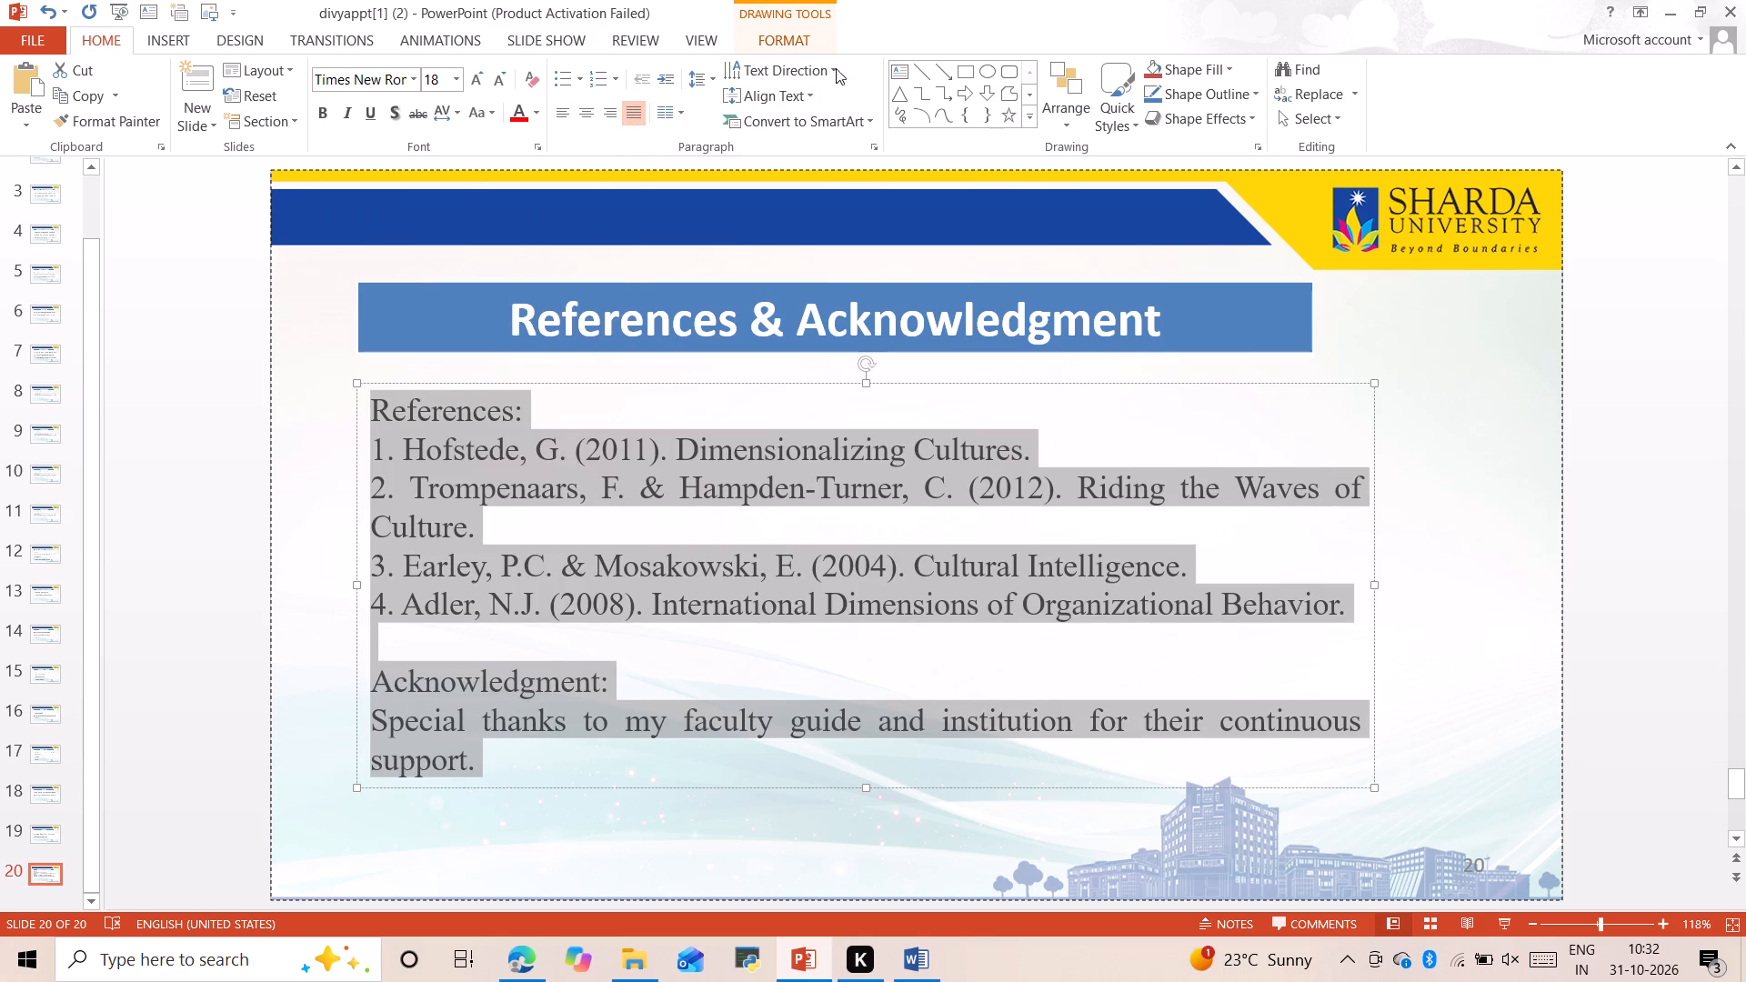
left_click(712, 78)
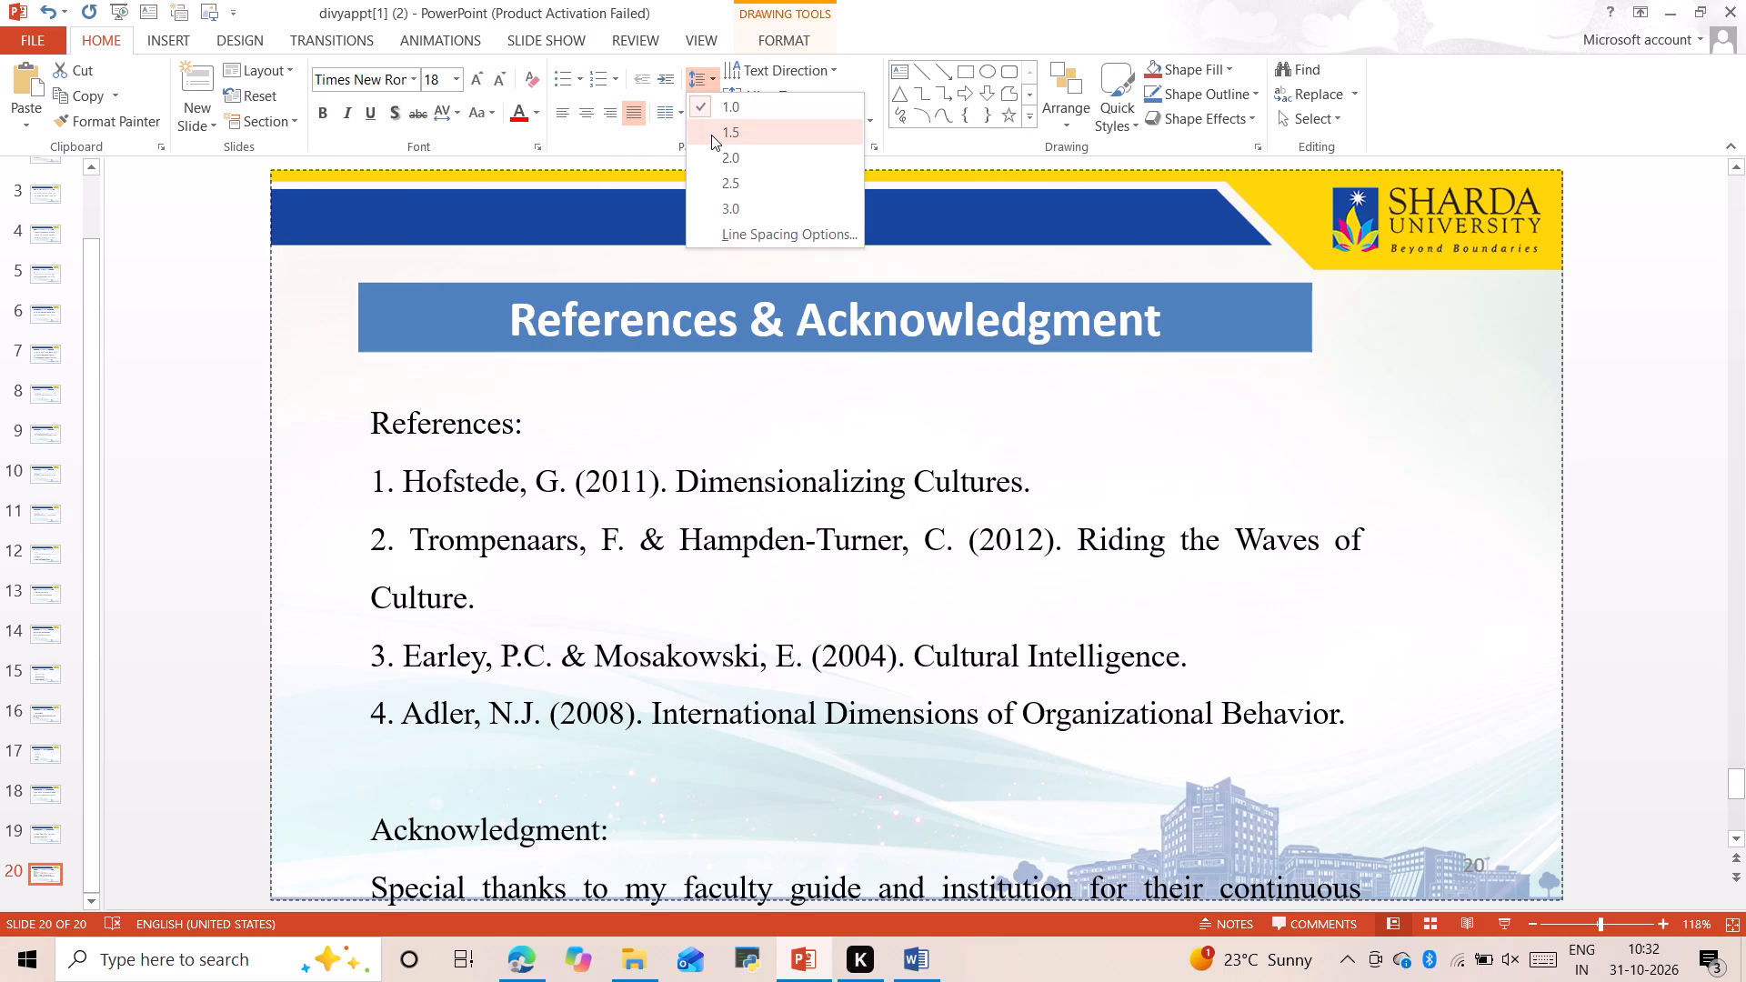
left_click(711, 135)
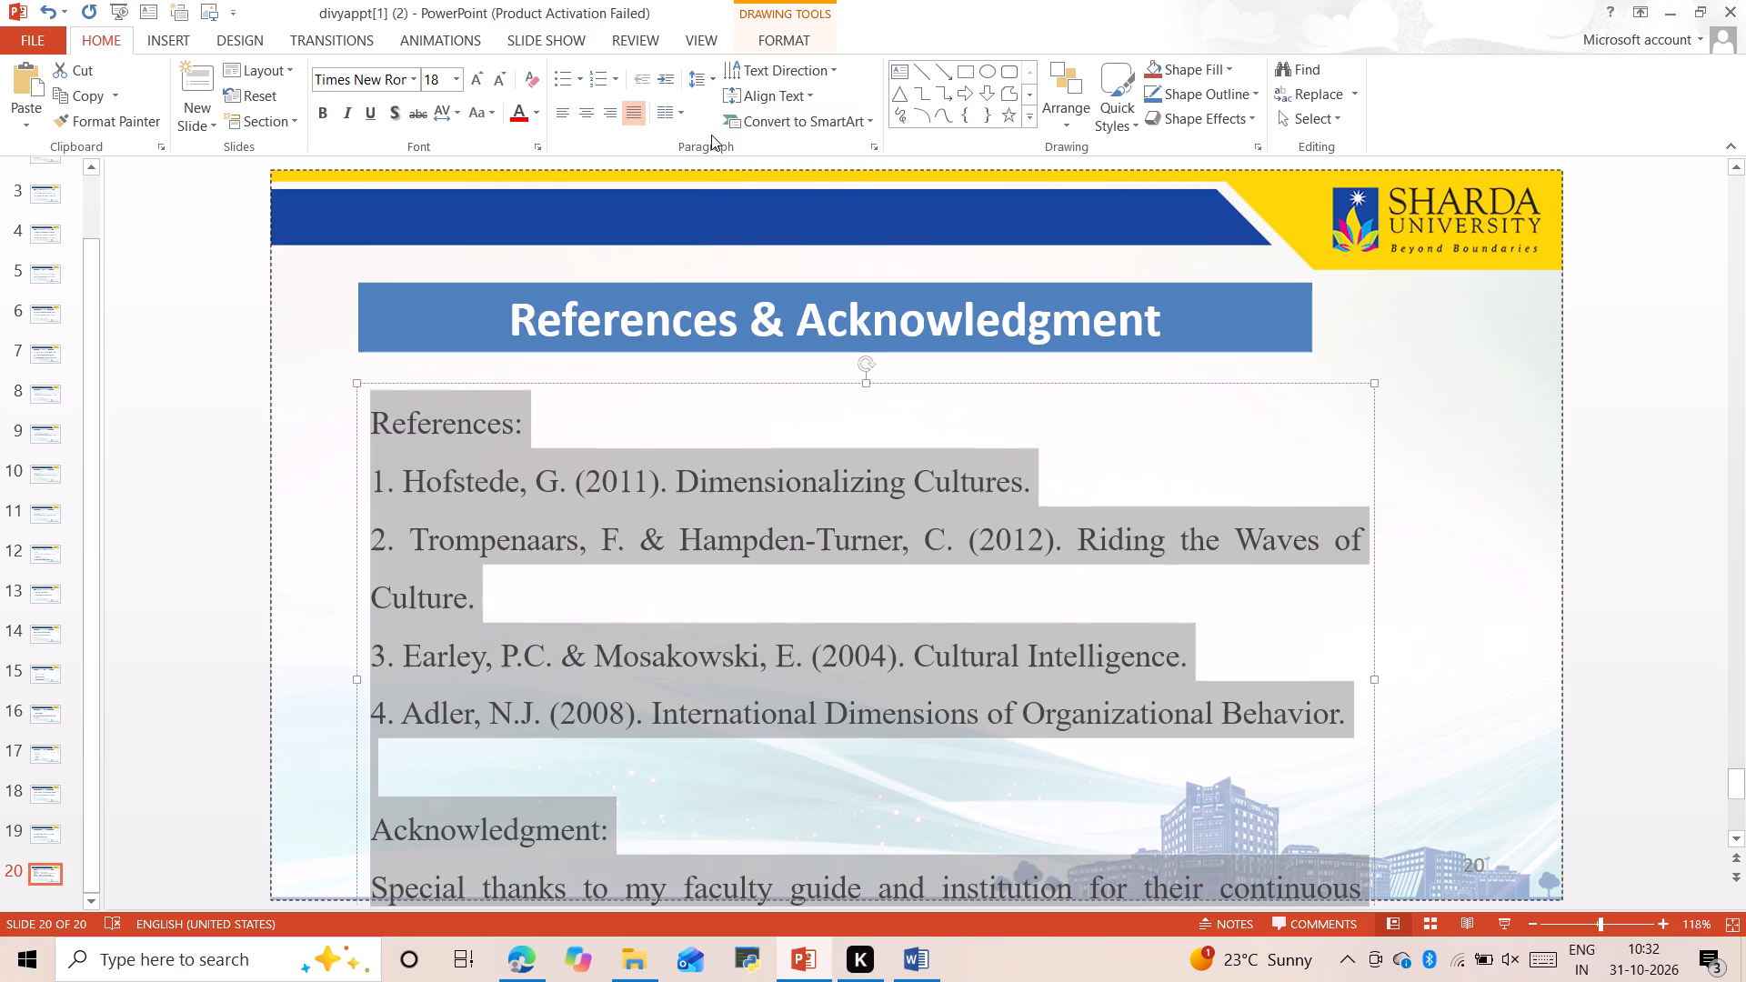
left_click(499, 75)
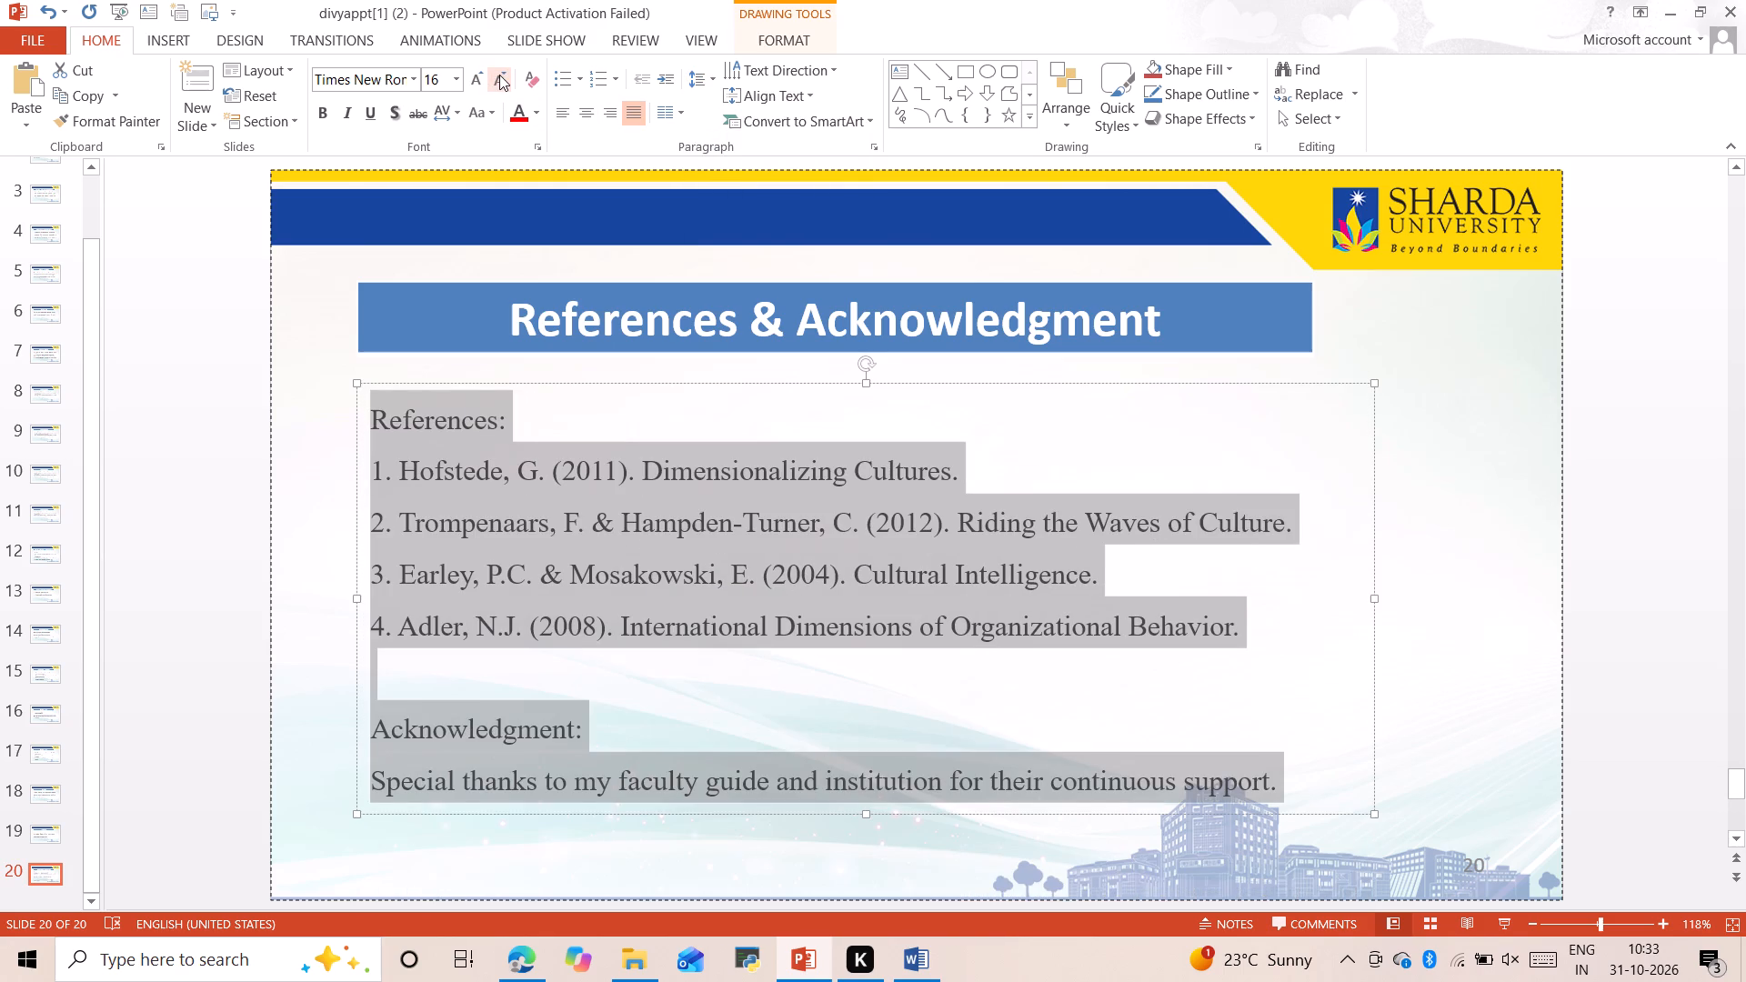
left_click(312, 532)
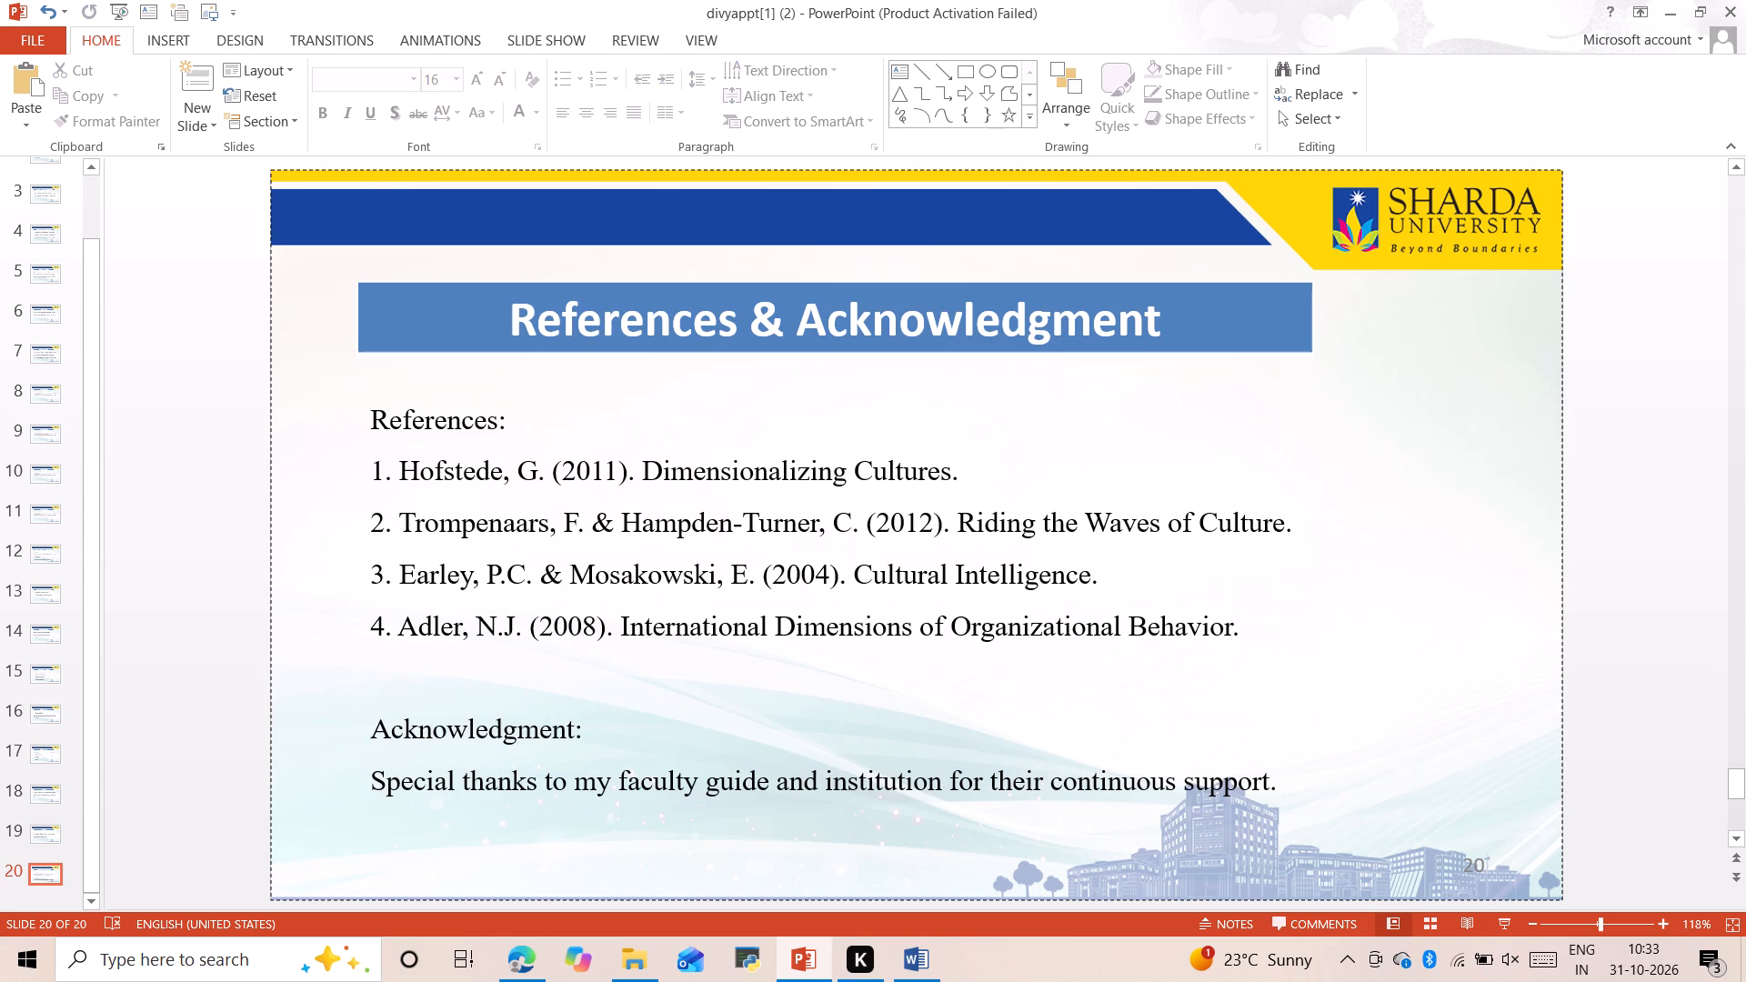
Make the "References:" and "Acknowledgment:" headings in slide 20's body text bold and underlined.
left_click_drag(376, 418, 505, 423)
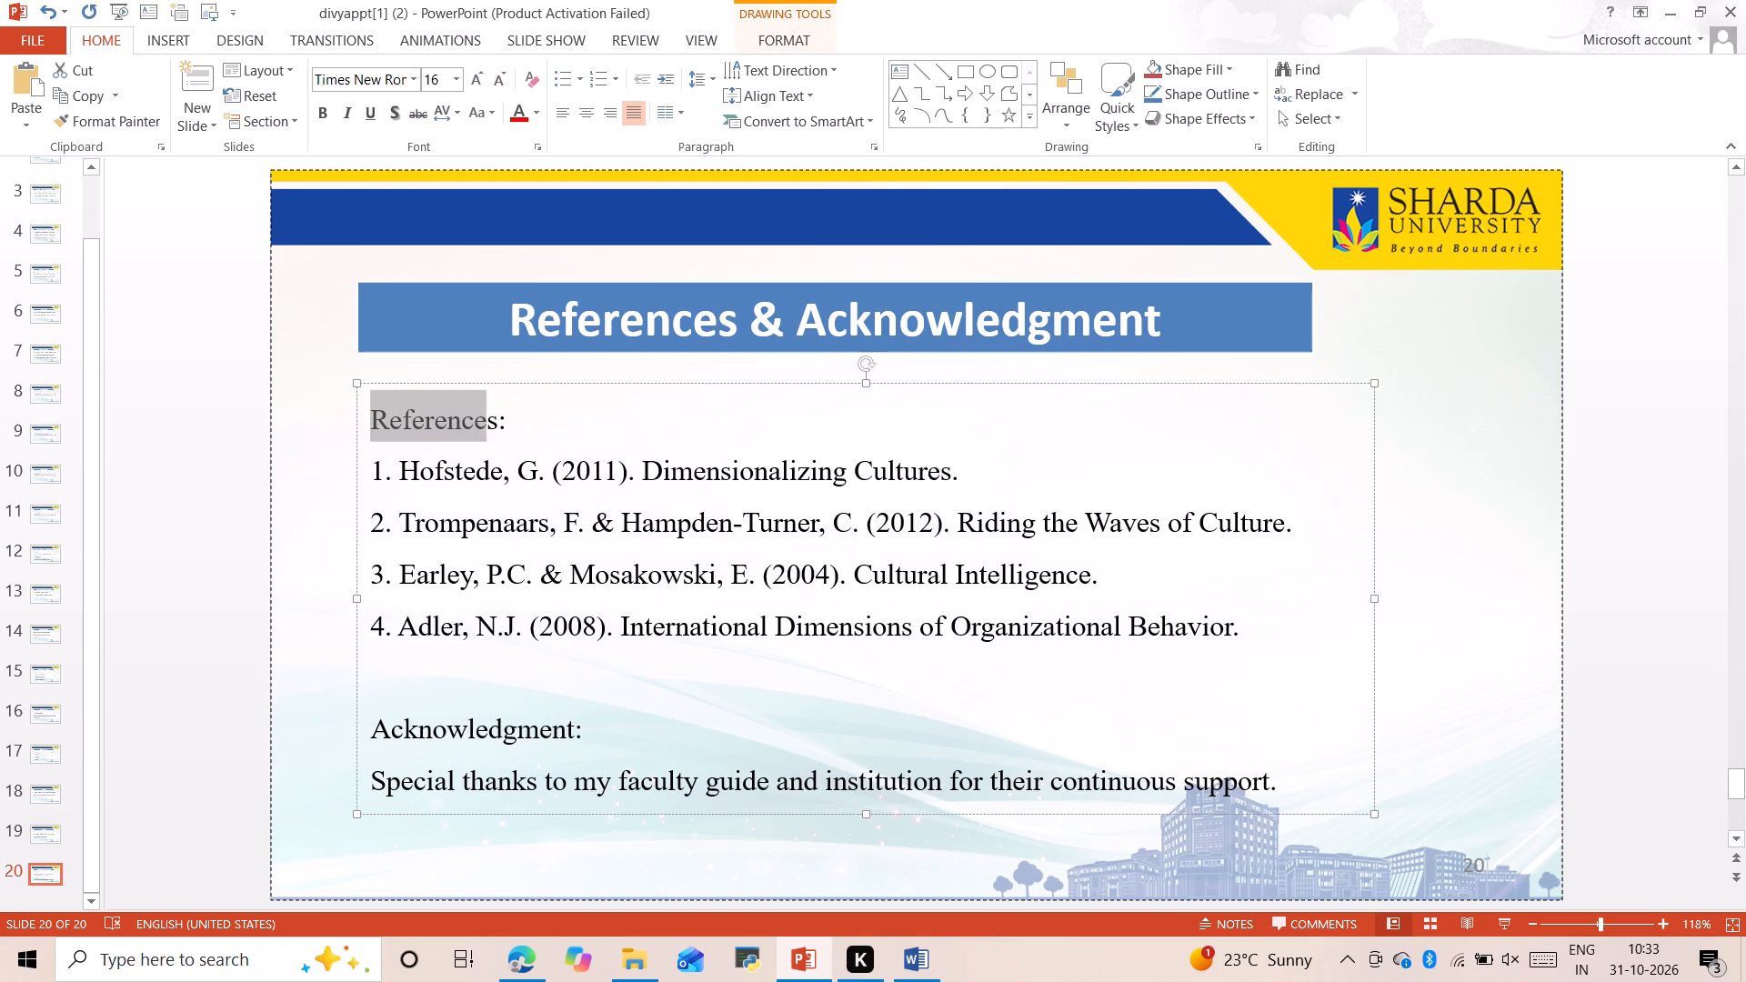
left_click_drag(505, 423, 511, 424)
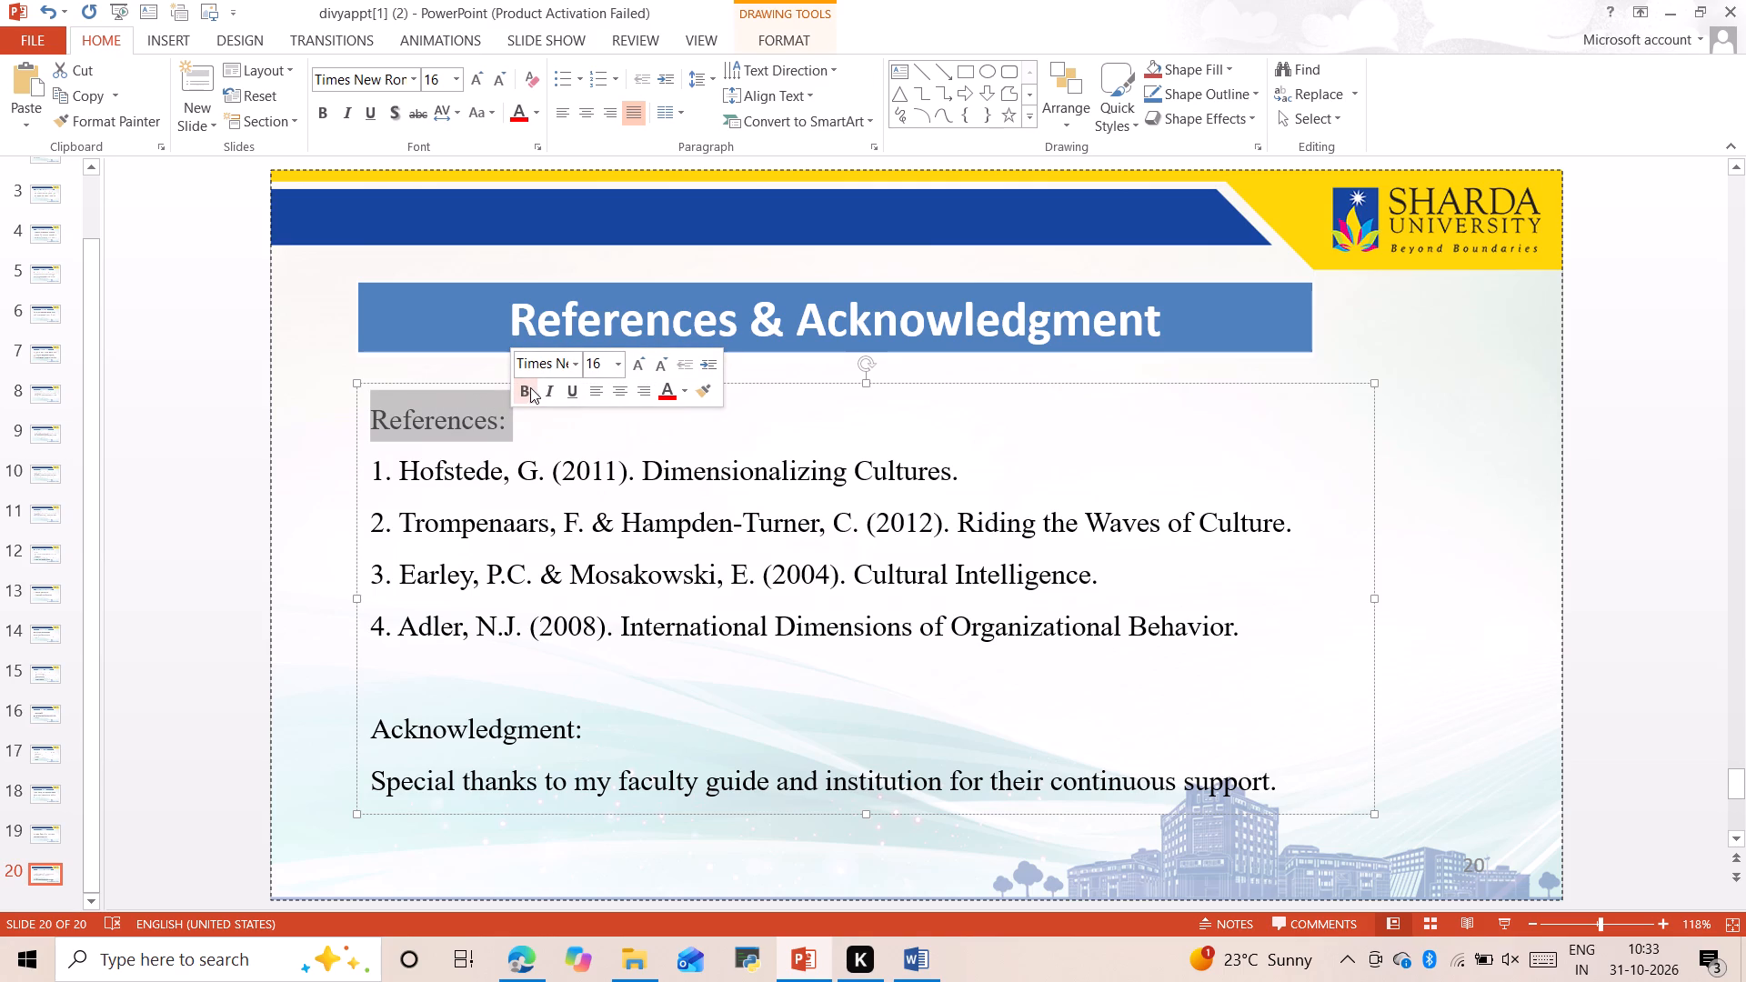
left_click(528, 388)
left_click(579, 390)
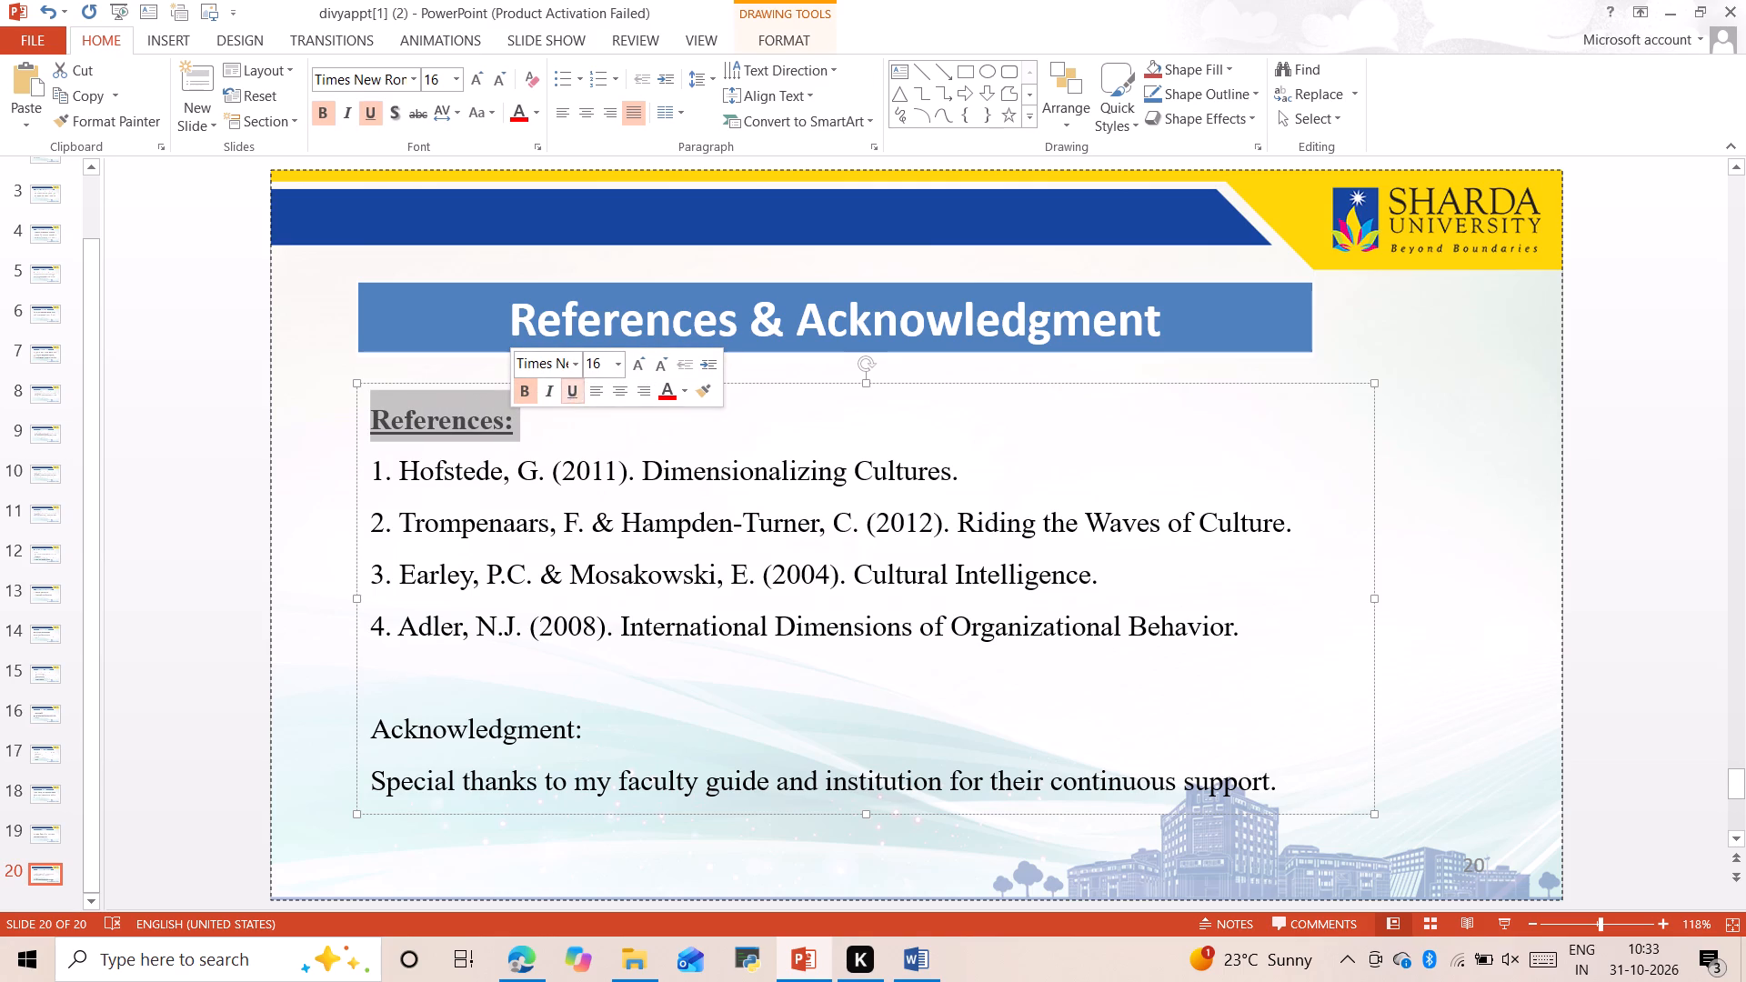
left_click_drag(584, 733, 412, 762)
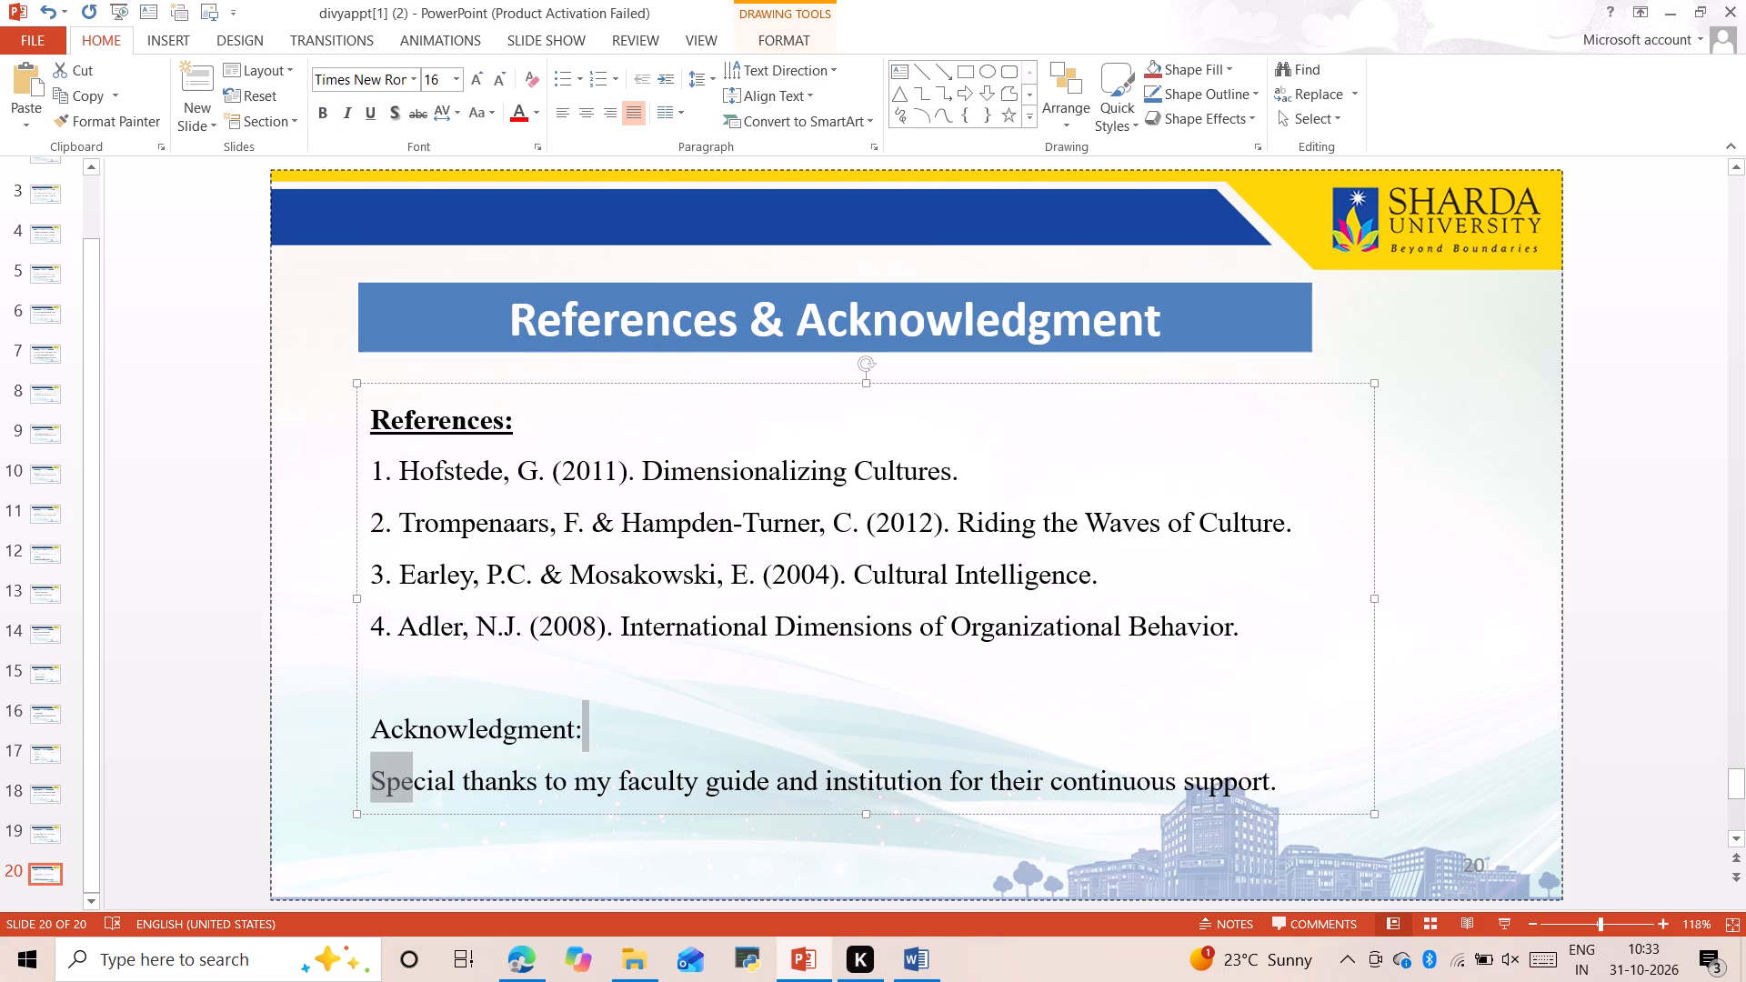
left_click_drag(412, 762, 386, 739)
left_click(405, 700)
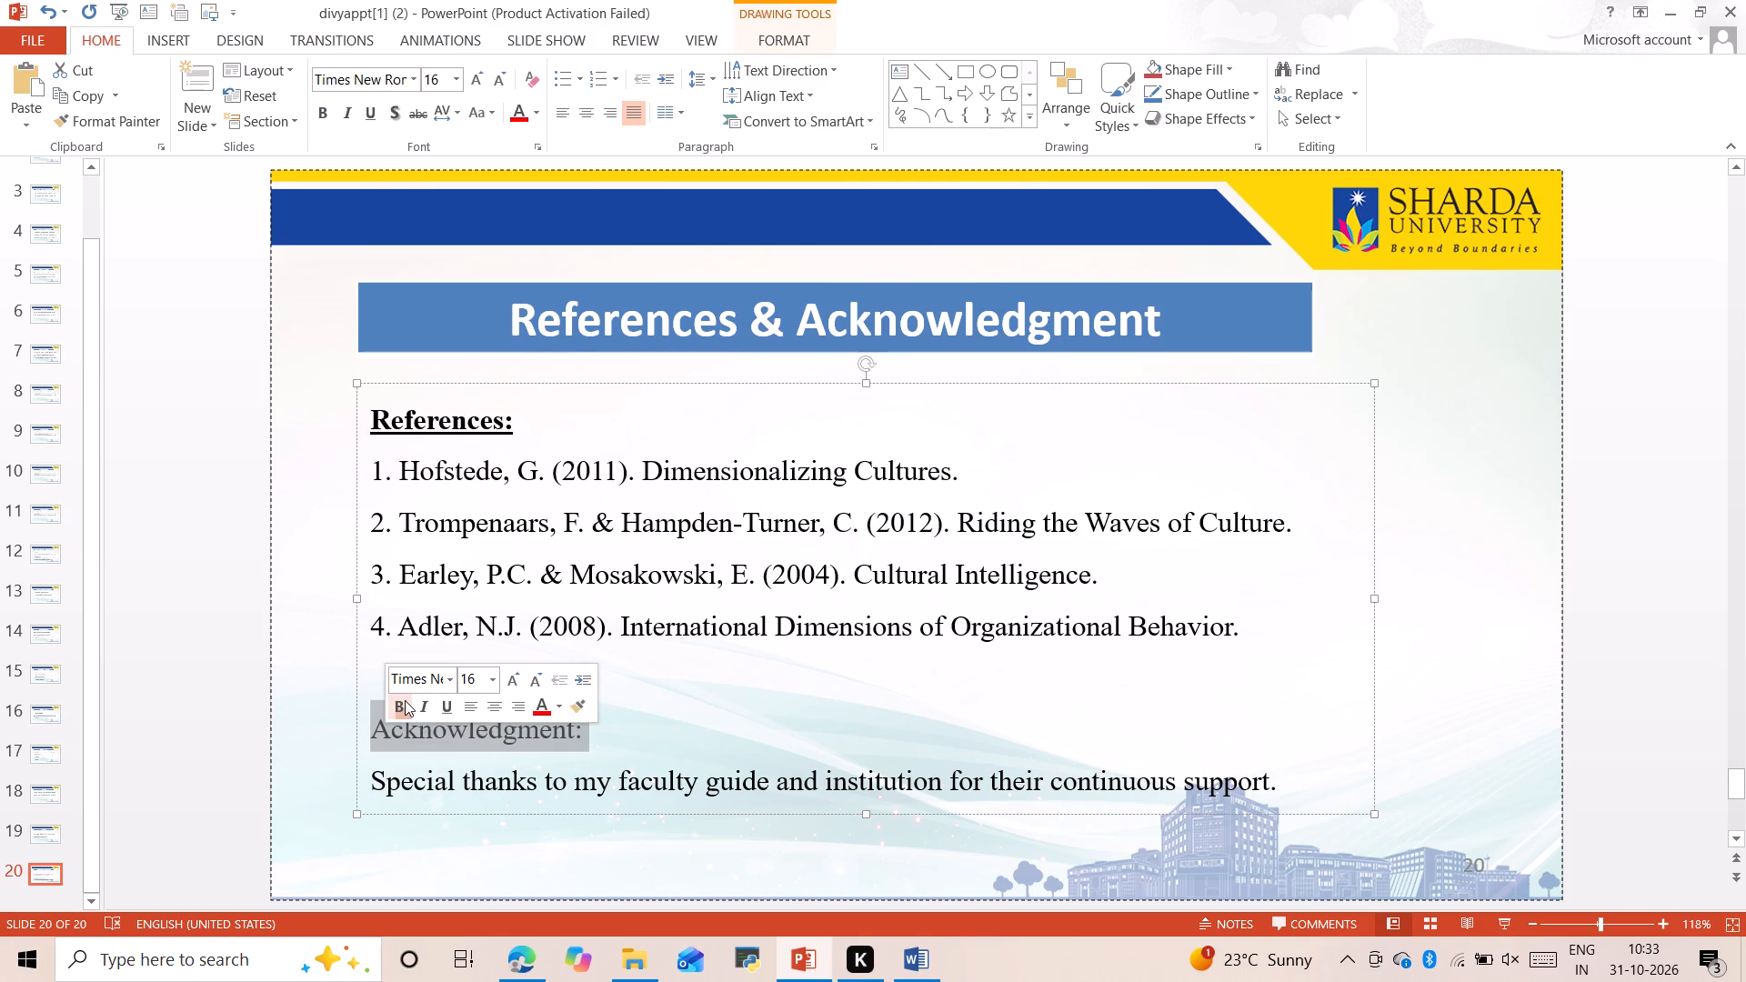
left_click(447, 706)
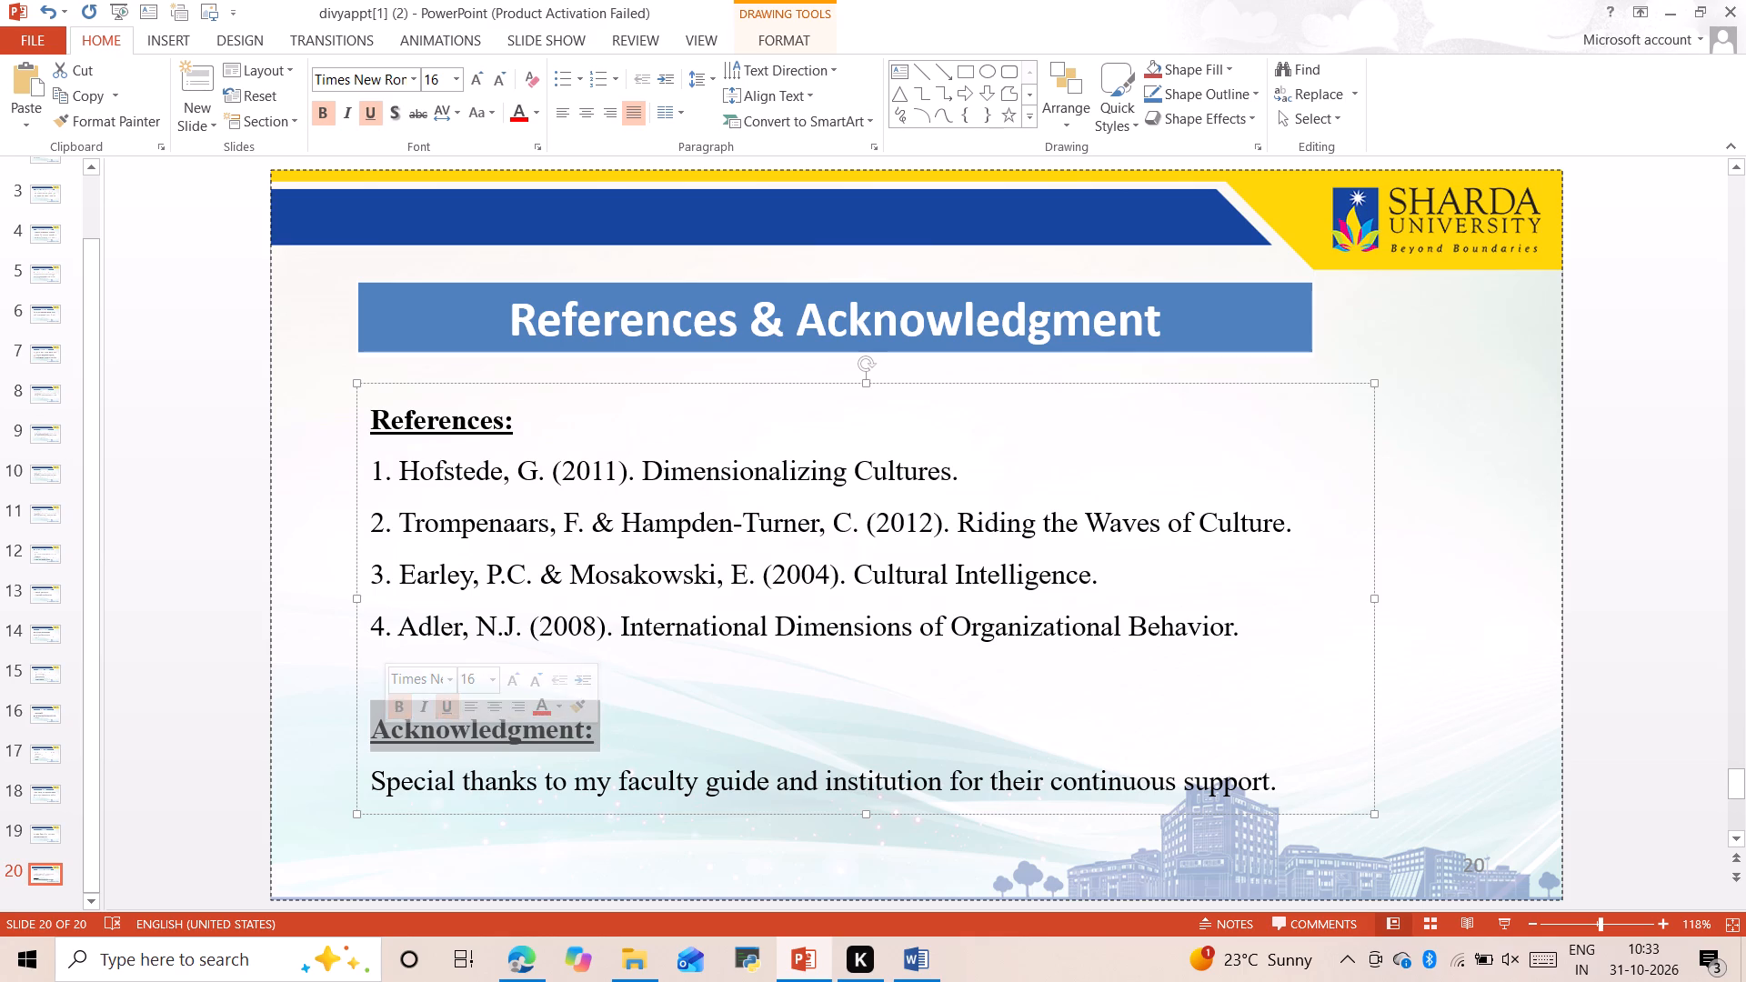
left_click(676, 704)
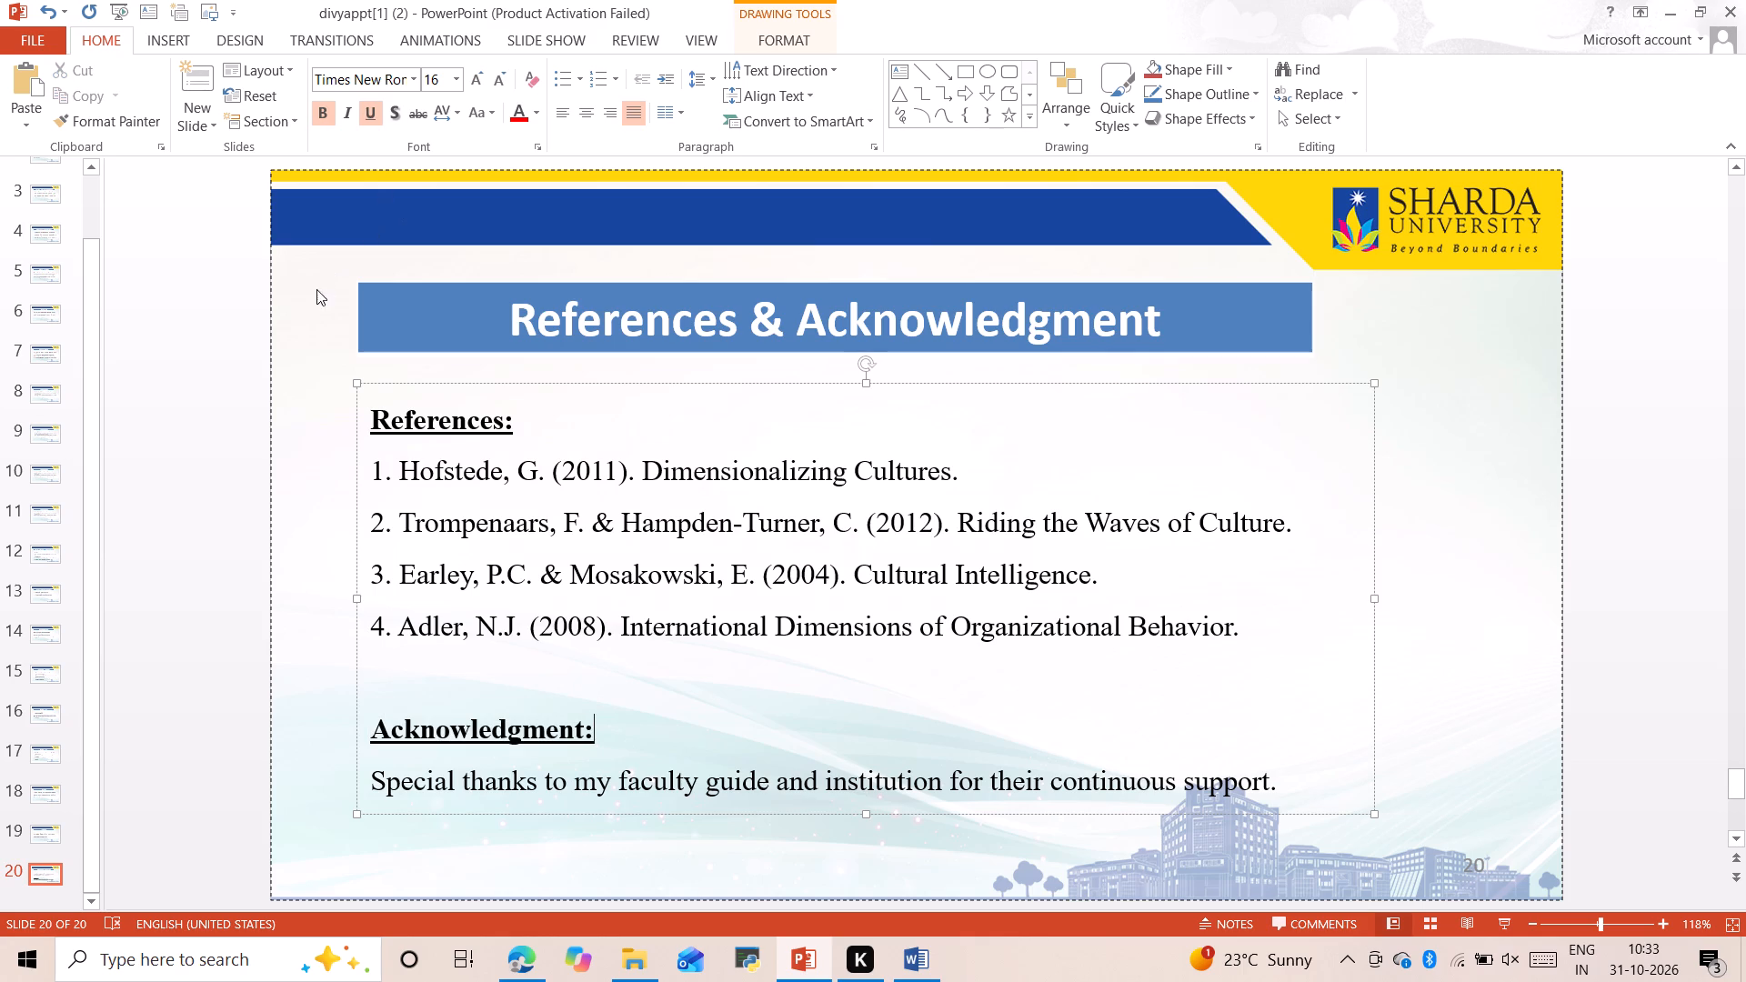
left_click(310, 307)
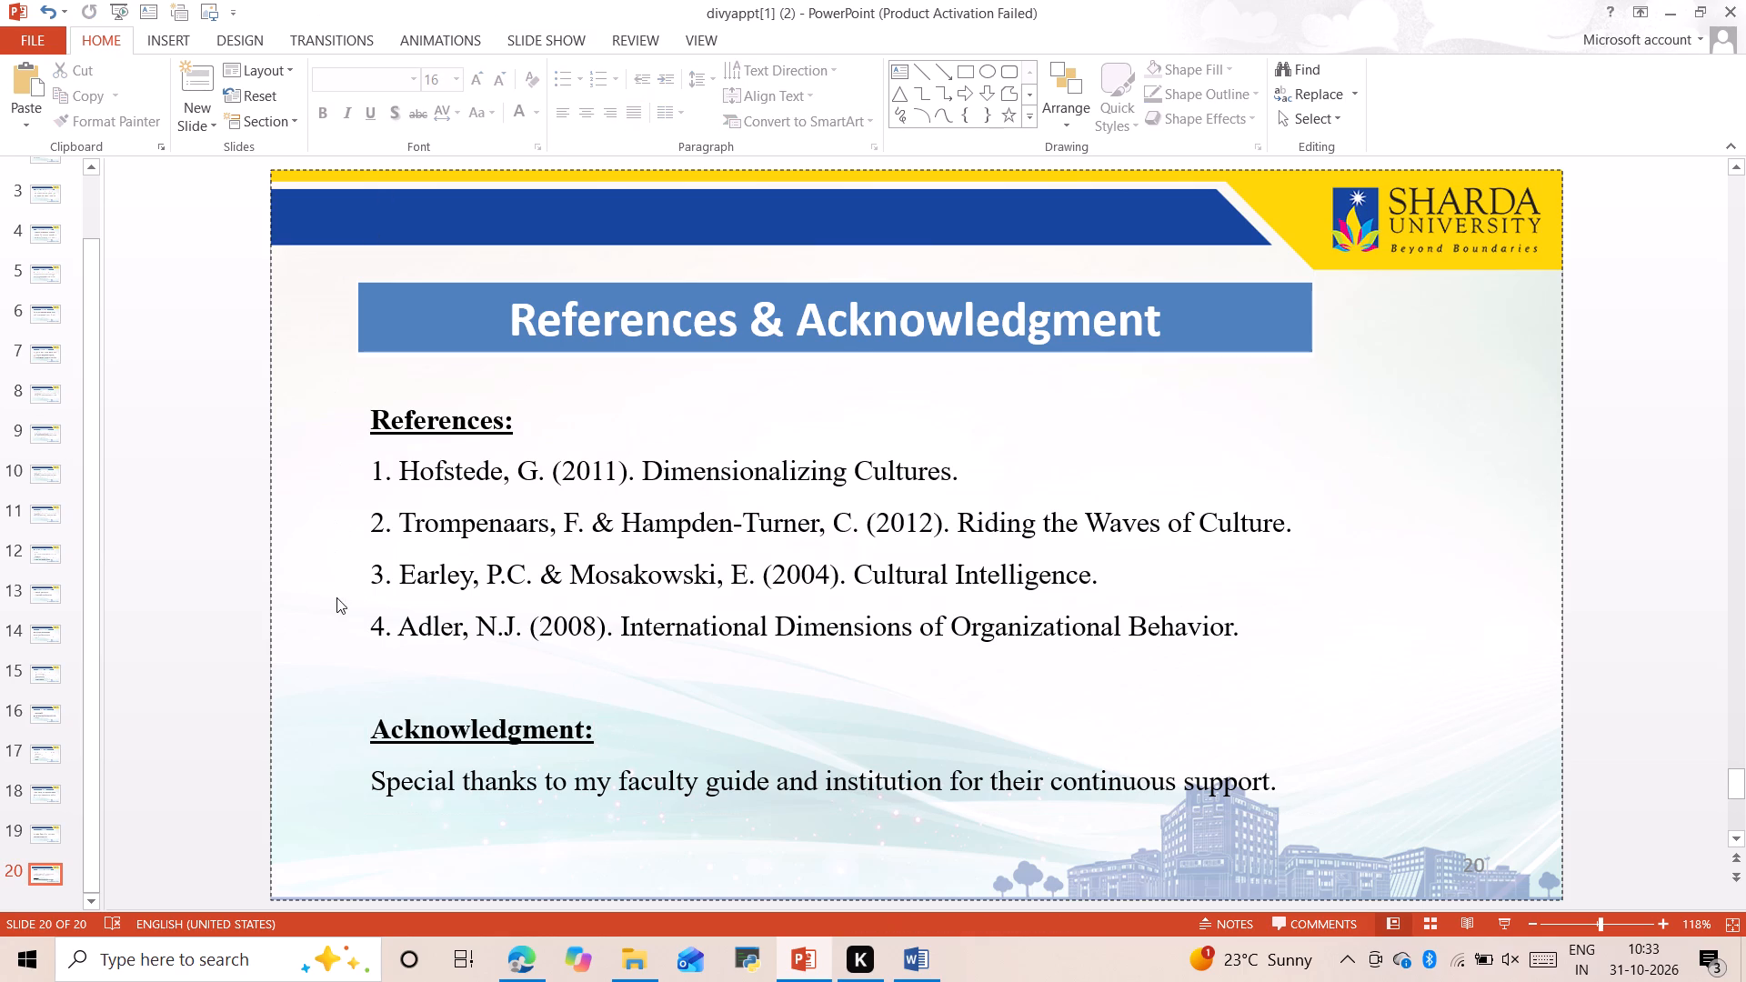
On slide 12, Research Hypothesis & Conceptual Model, remove the bullet from the "Hypothesis:" heading and make it bold and underlined.
key("Up")
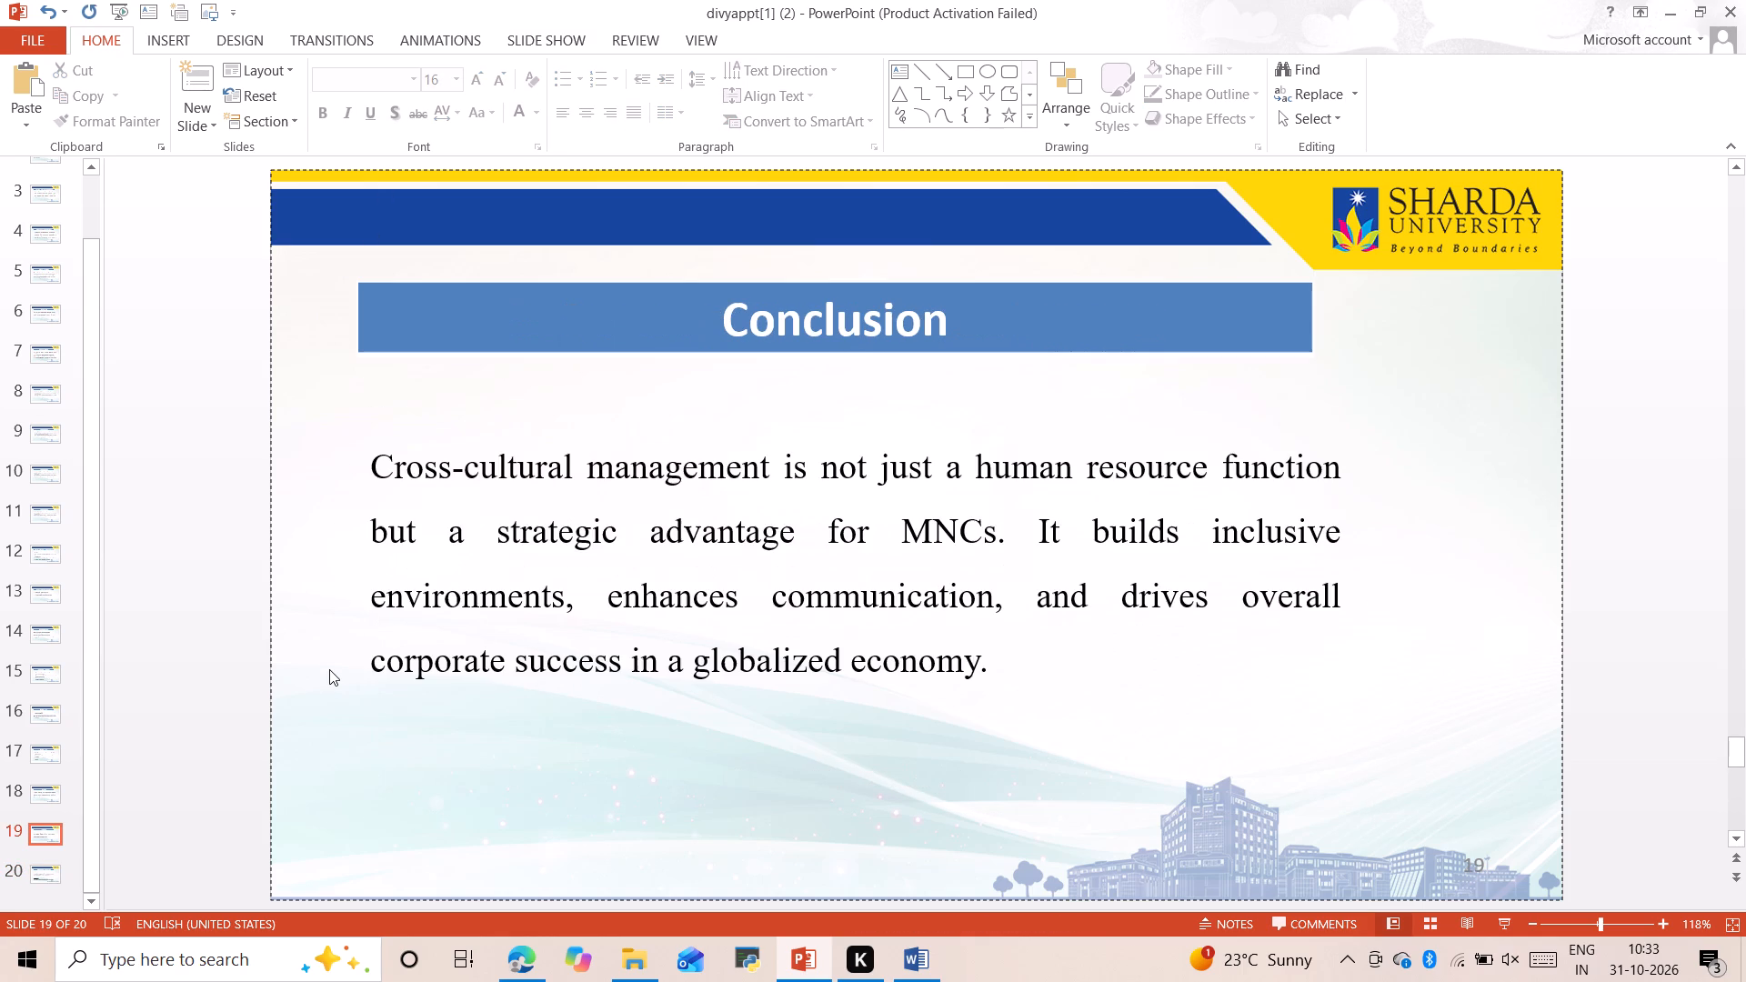
key("Up")
key("Up")
key("Up")
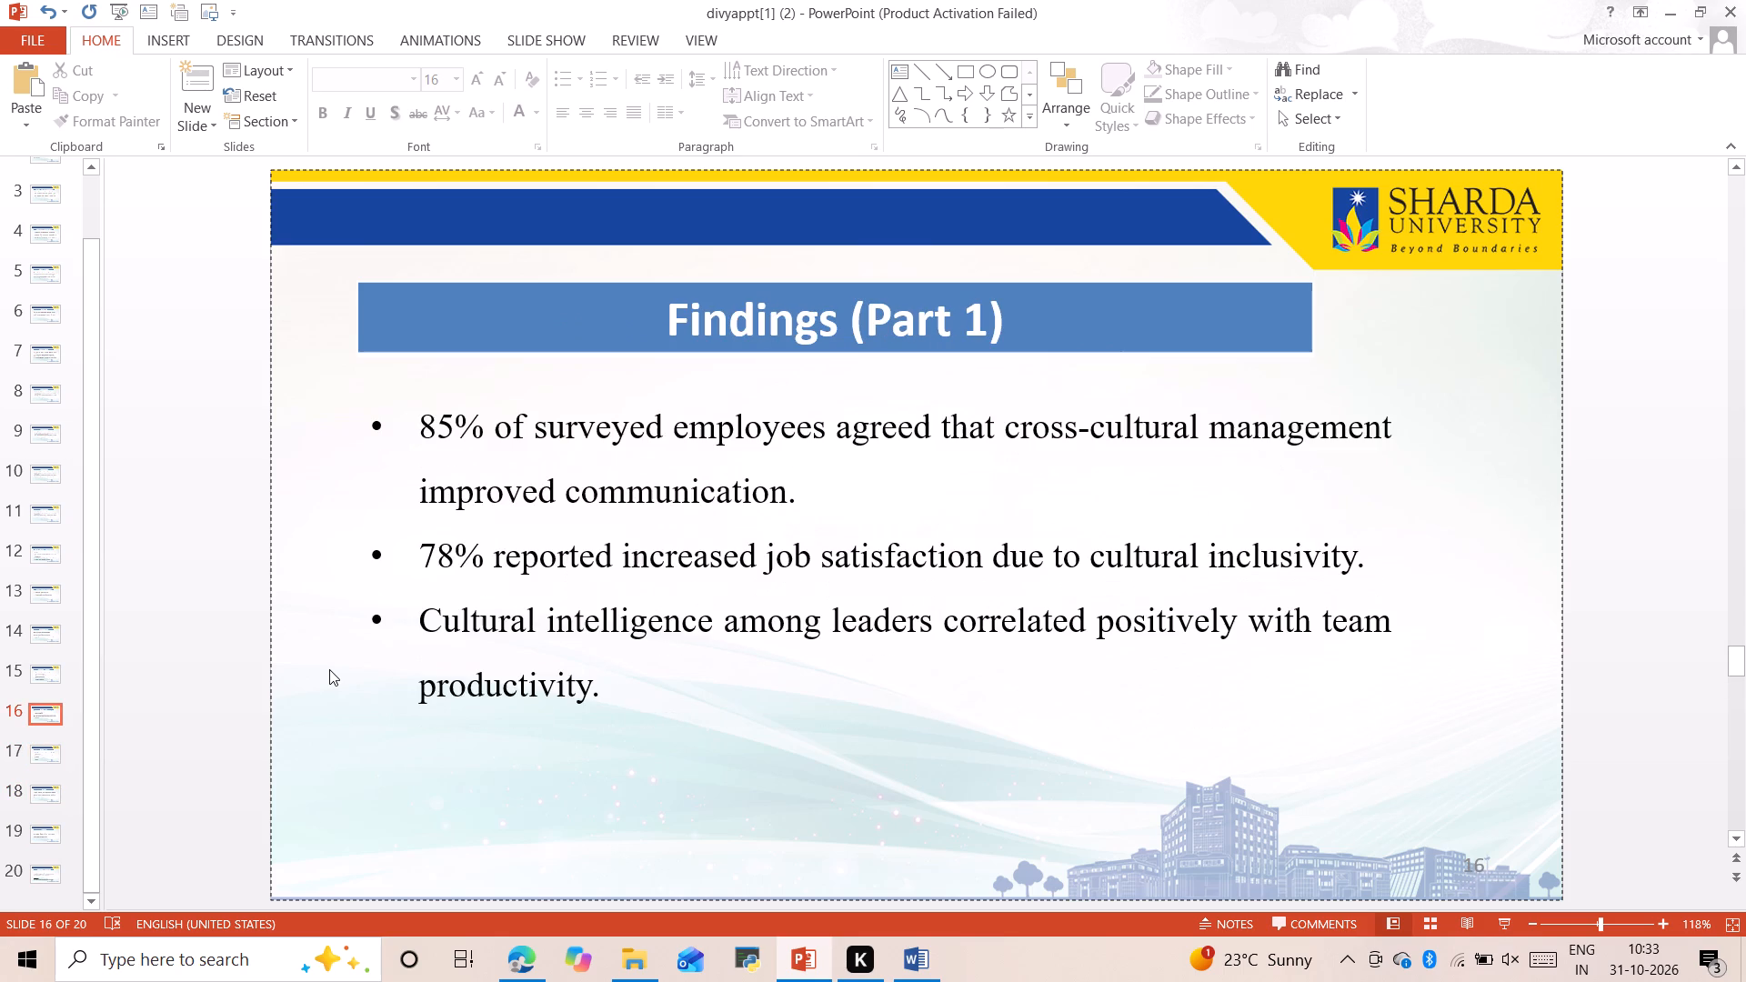
key("Up")
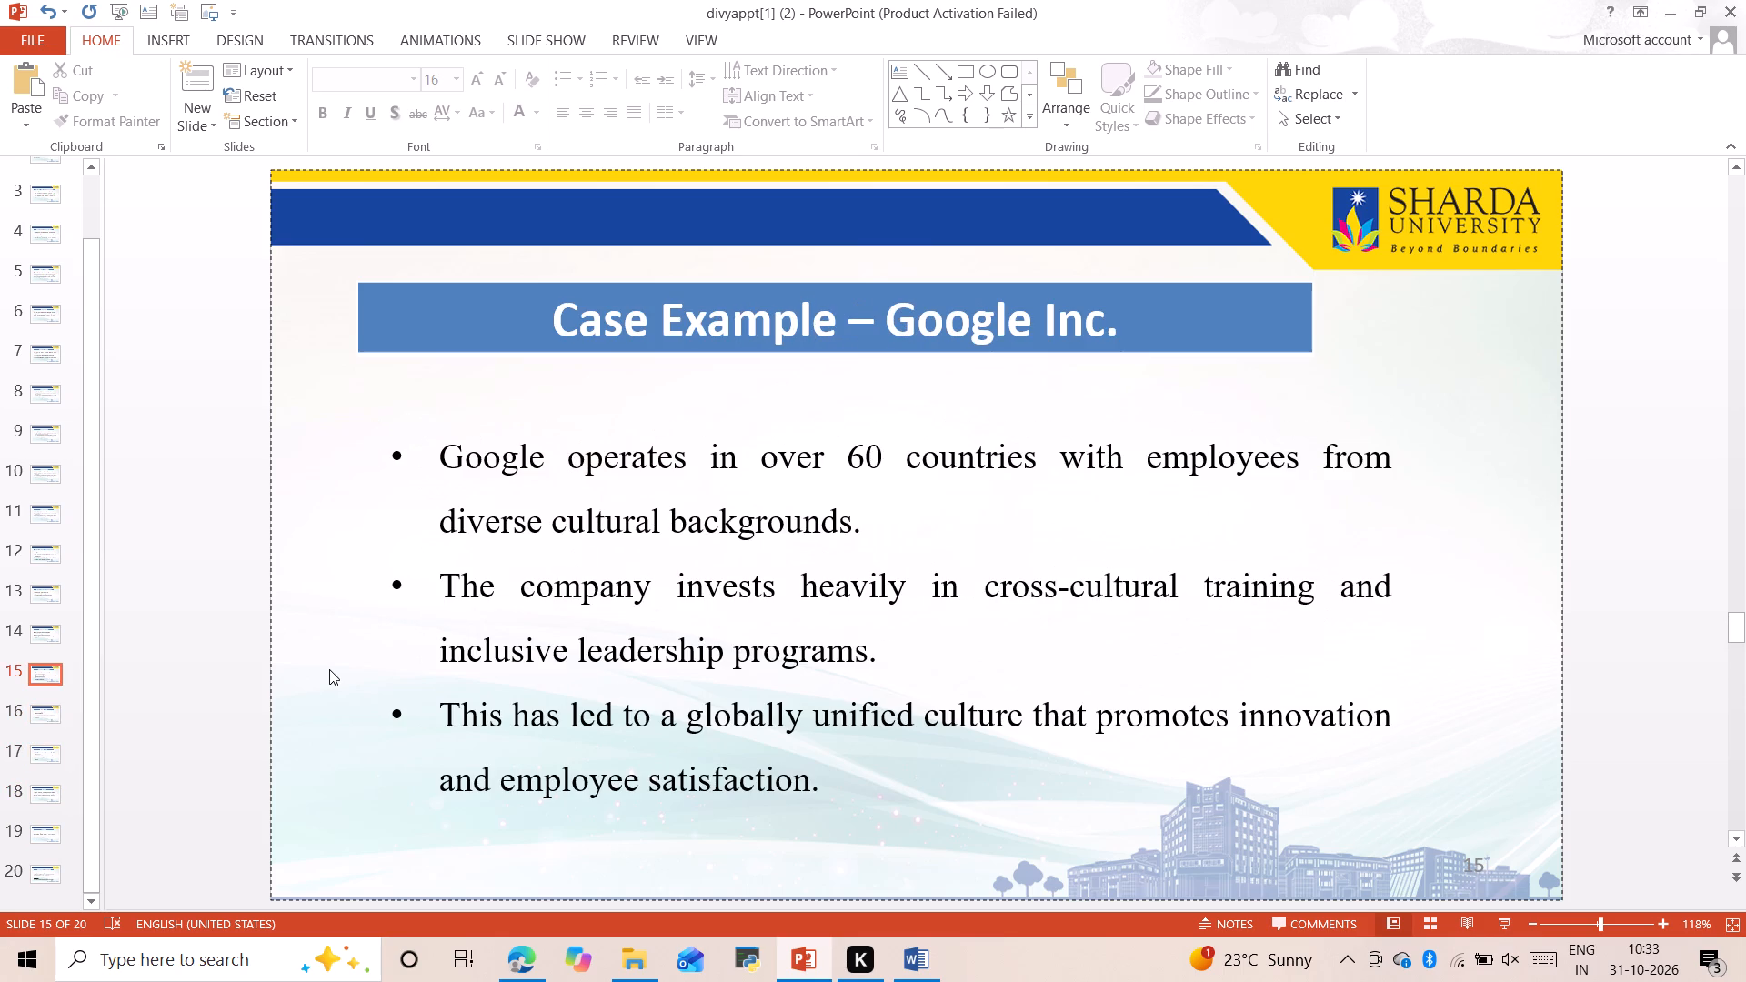
key("Up")
key("Up")
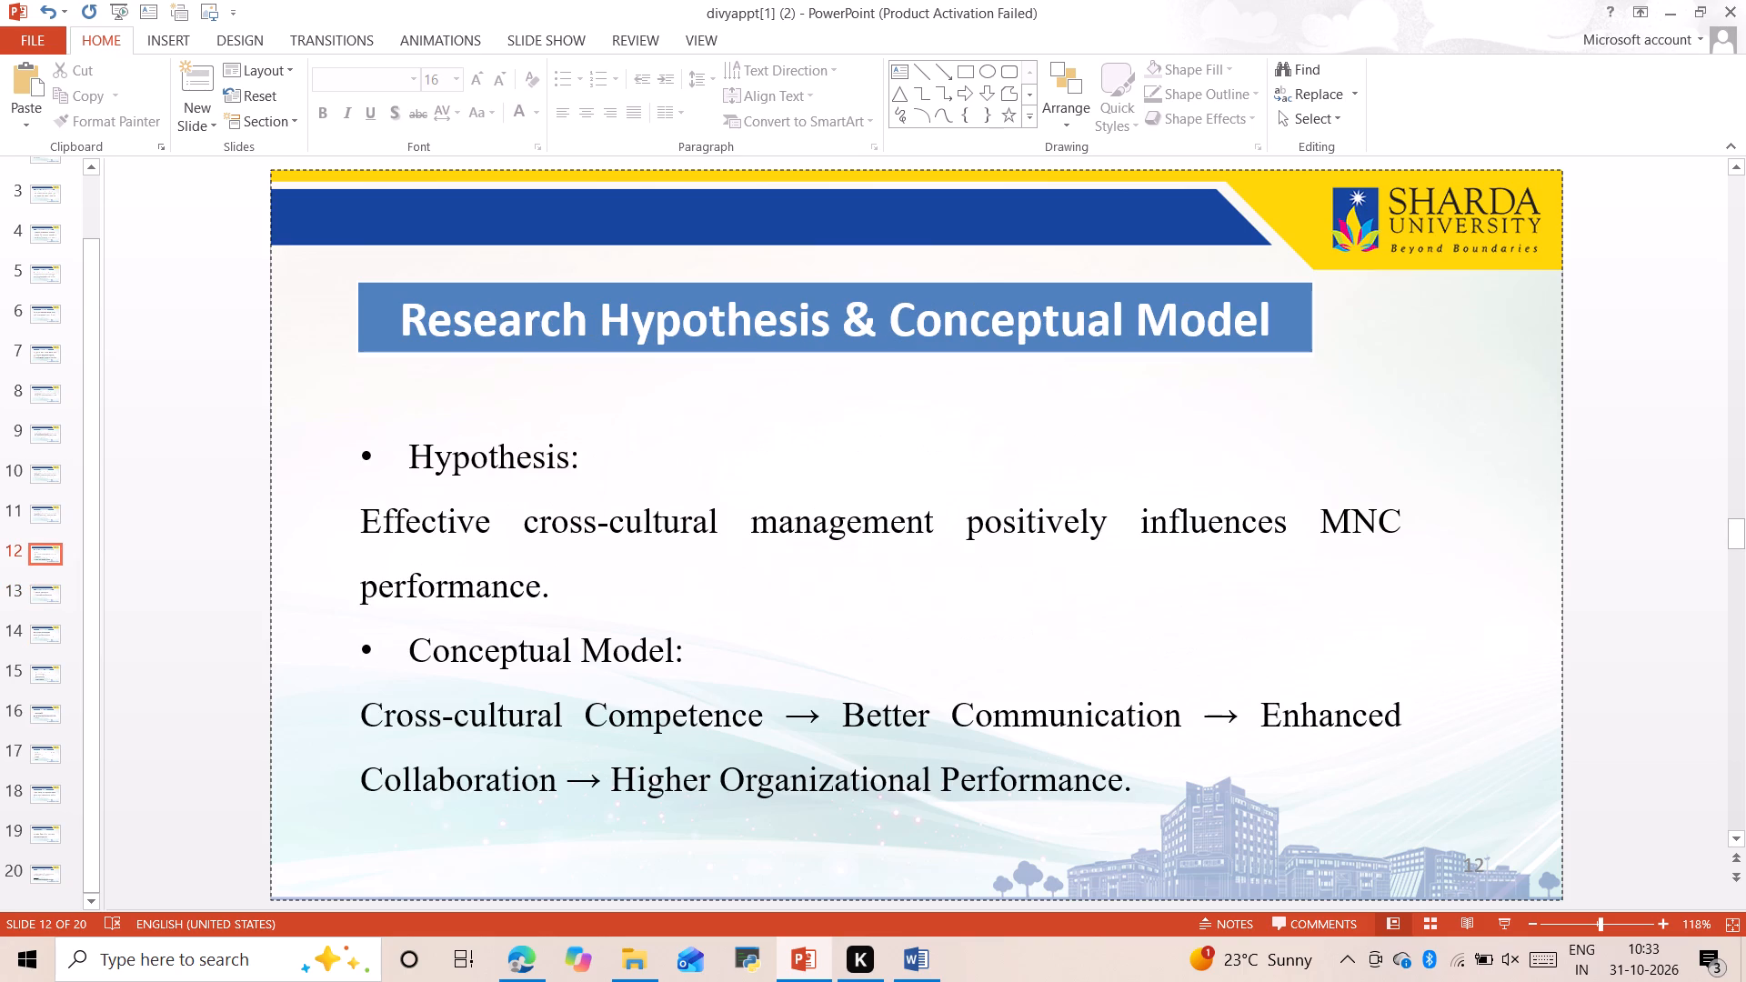
left_click(412, 462)
key("BackSpace")
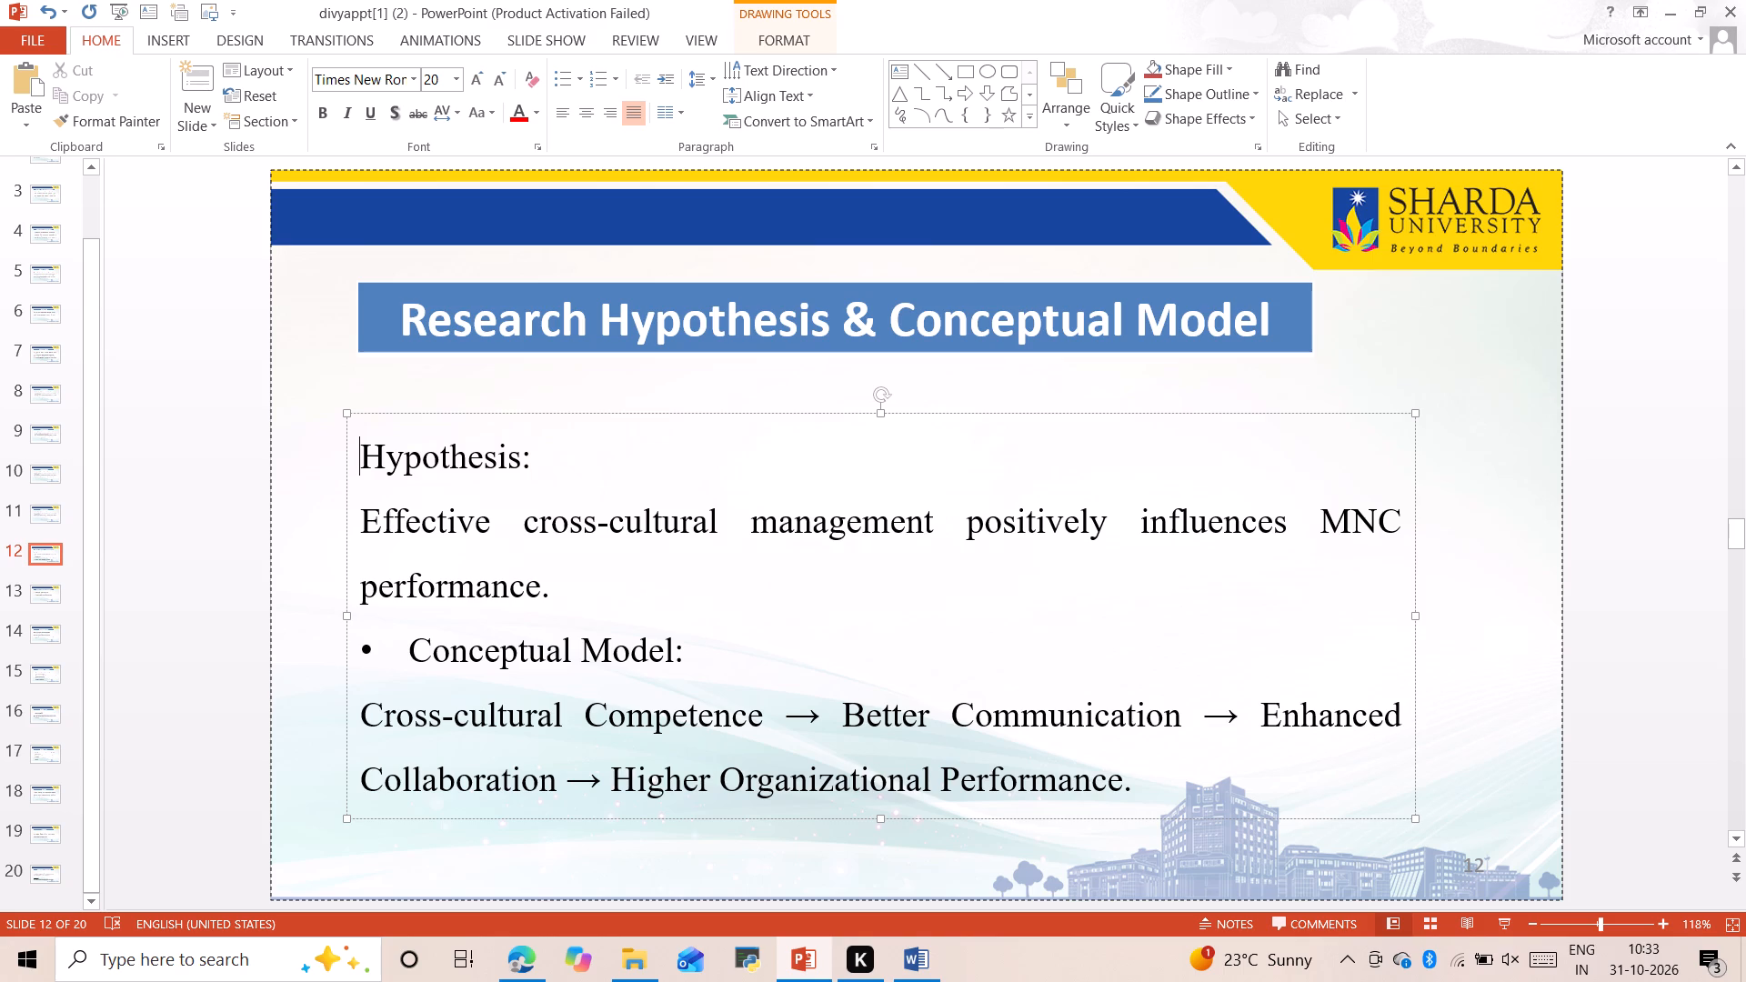
left_click_drag(567, 456, 396, 469)
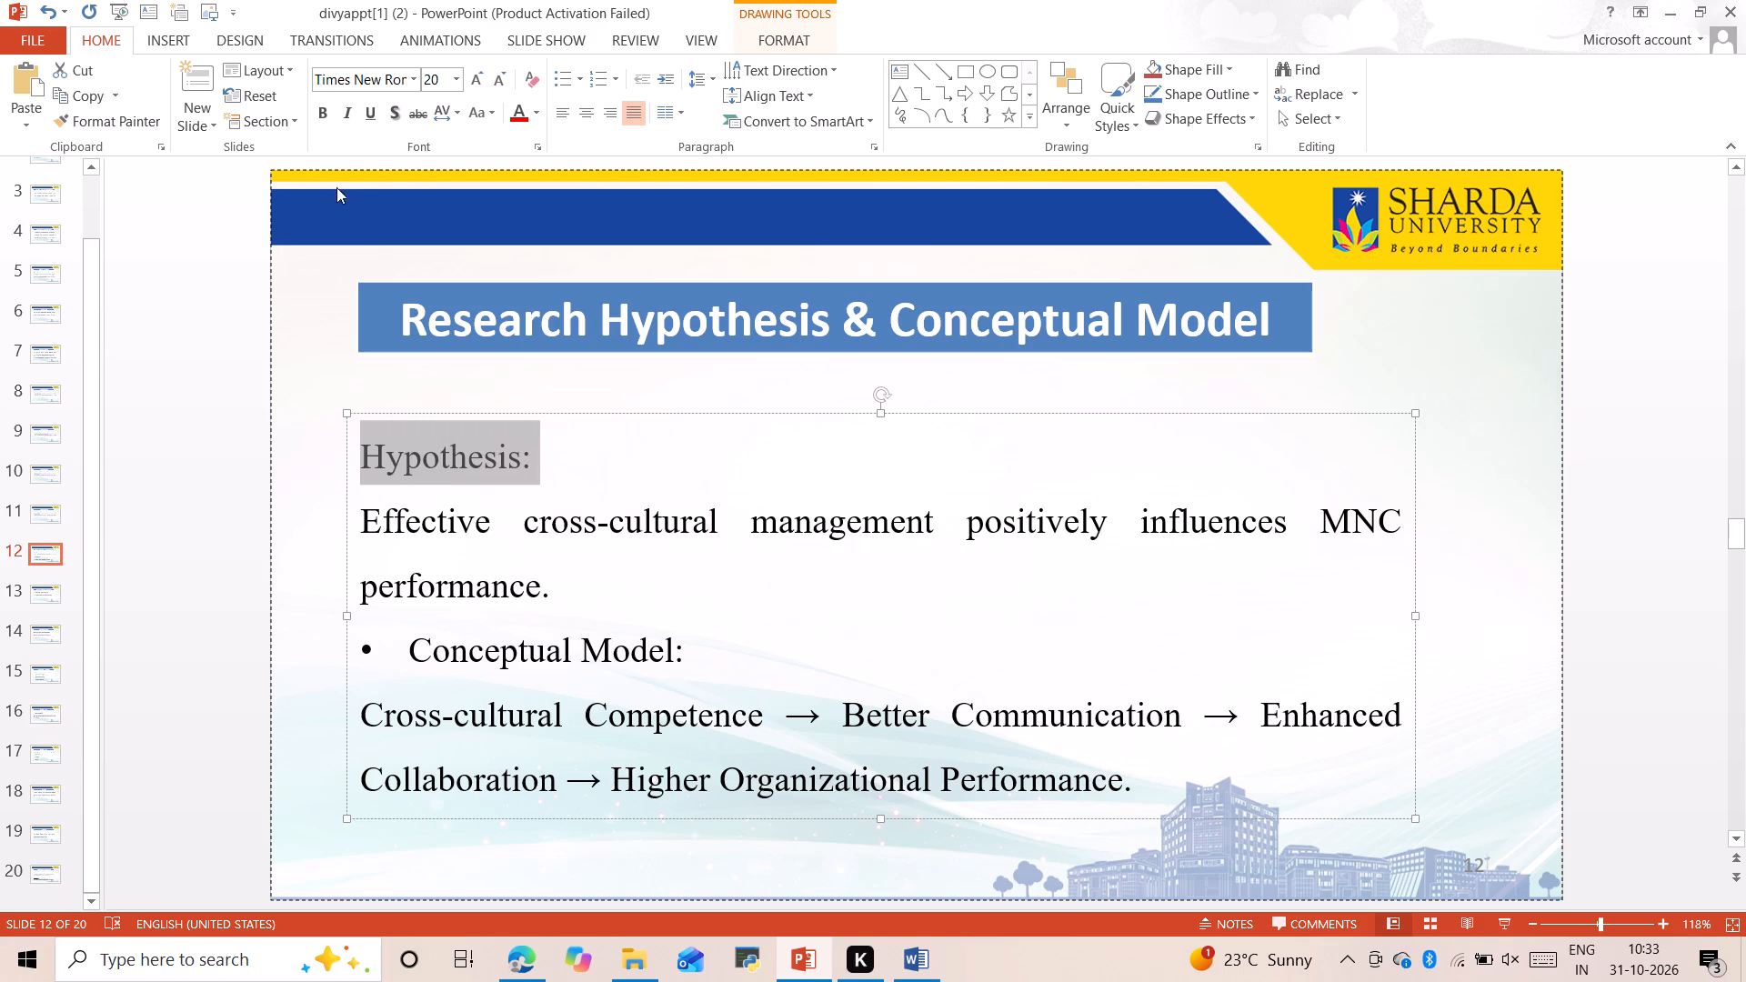
left_click(324, 109)
left_click(381, 111)
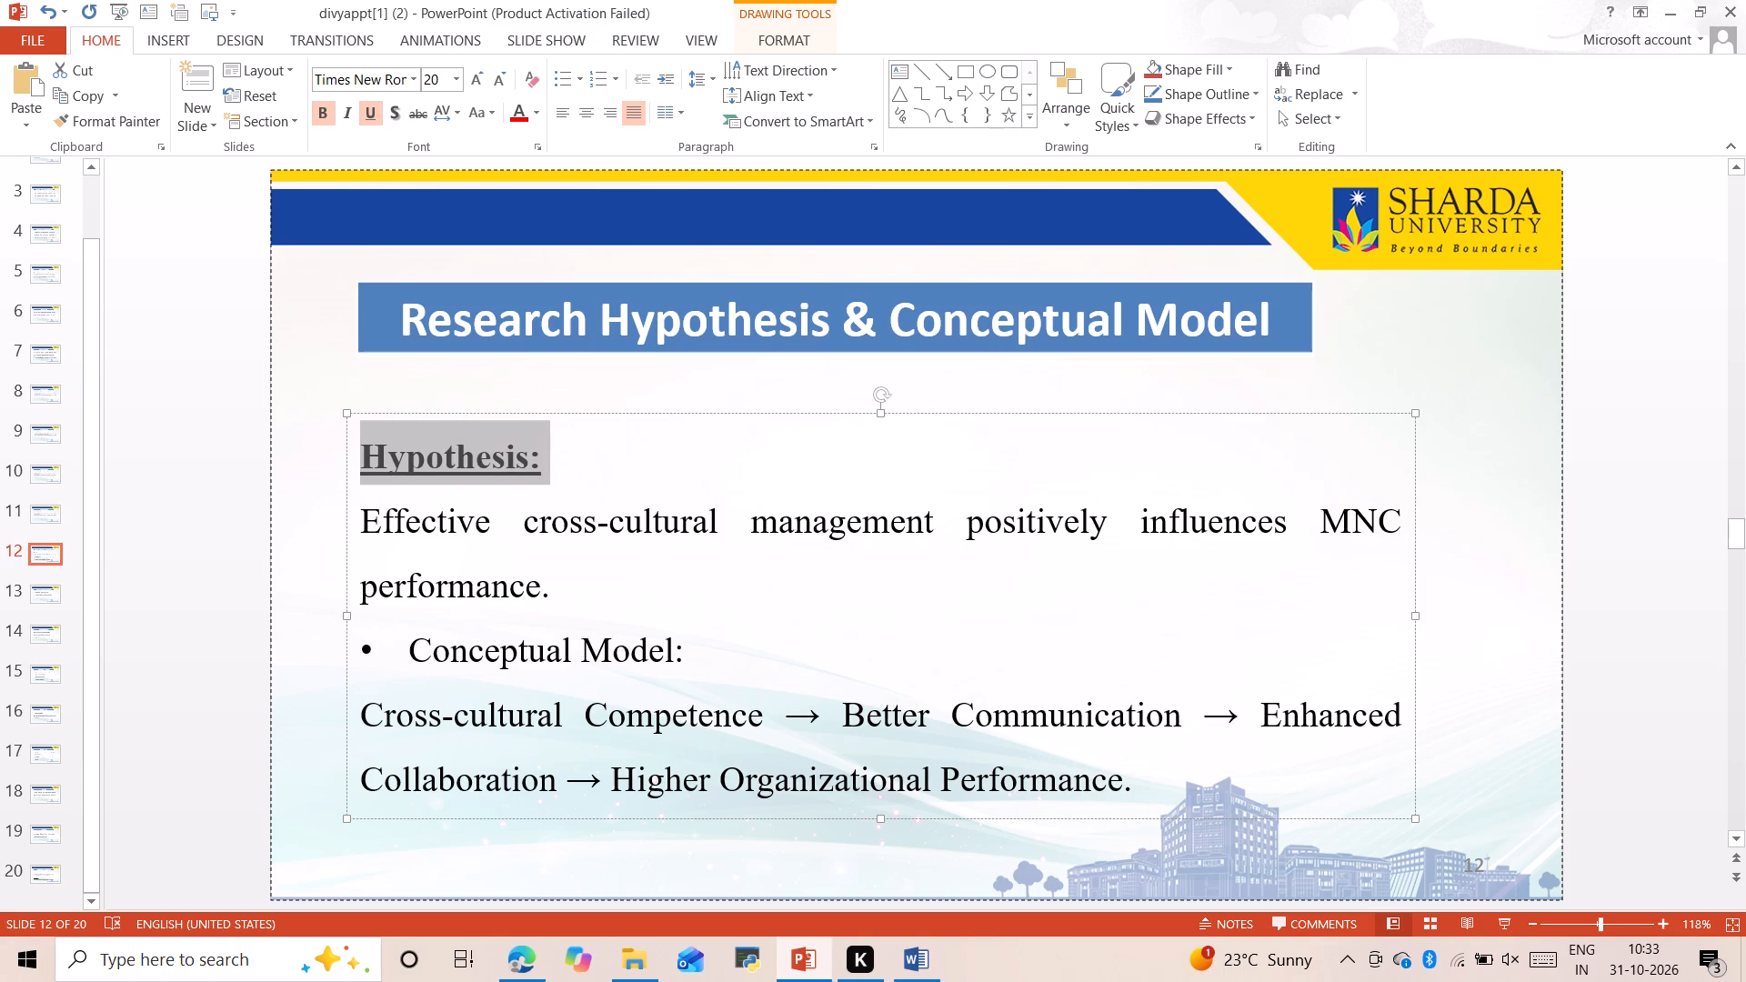
Remove the bullet from the "Conceptual Model:" heading on slide 12 and make the heading bold and underlined.
left_click_drag(696, 656, 358, 664)
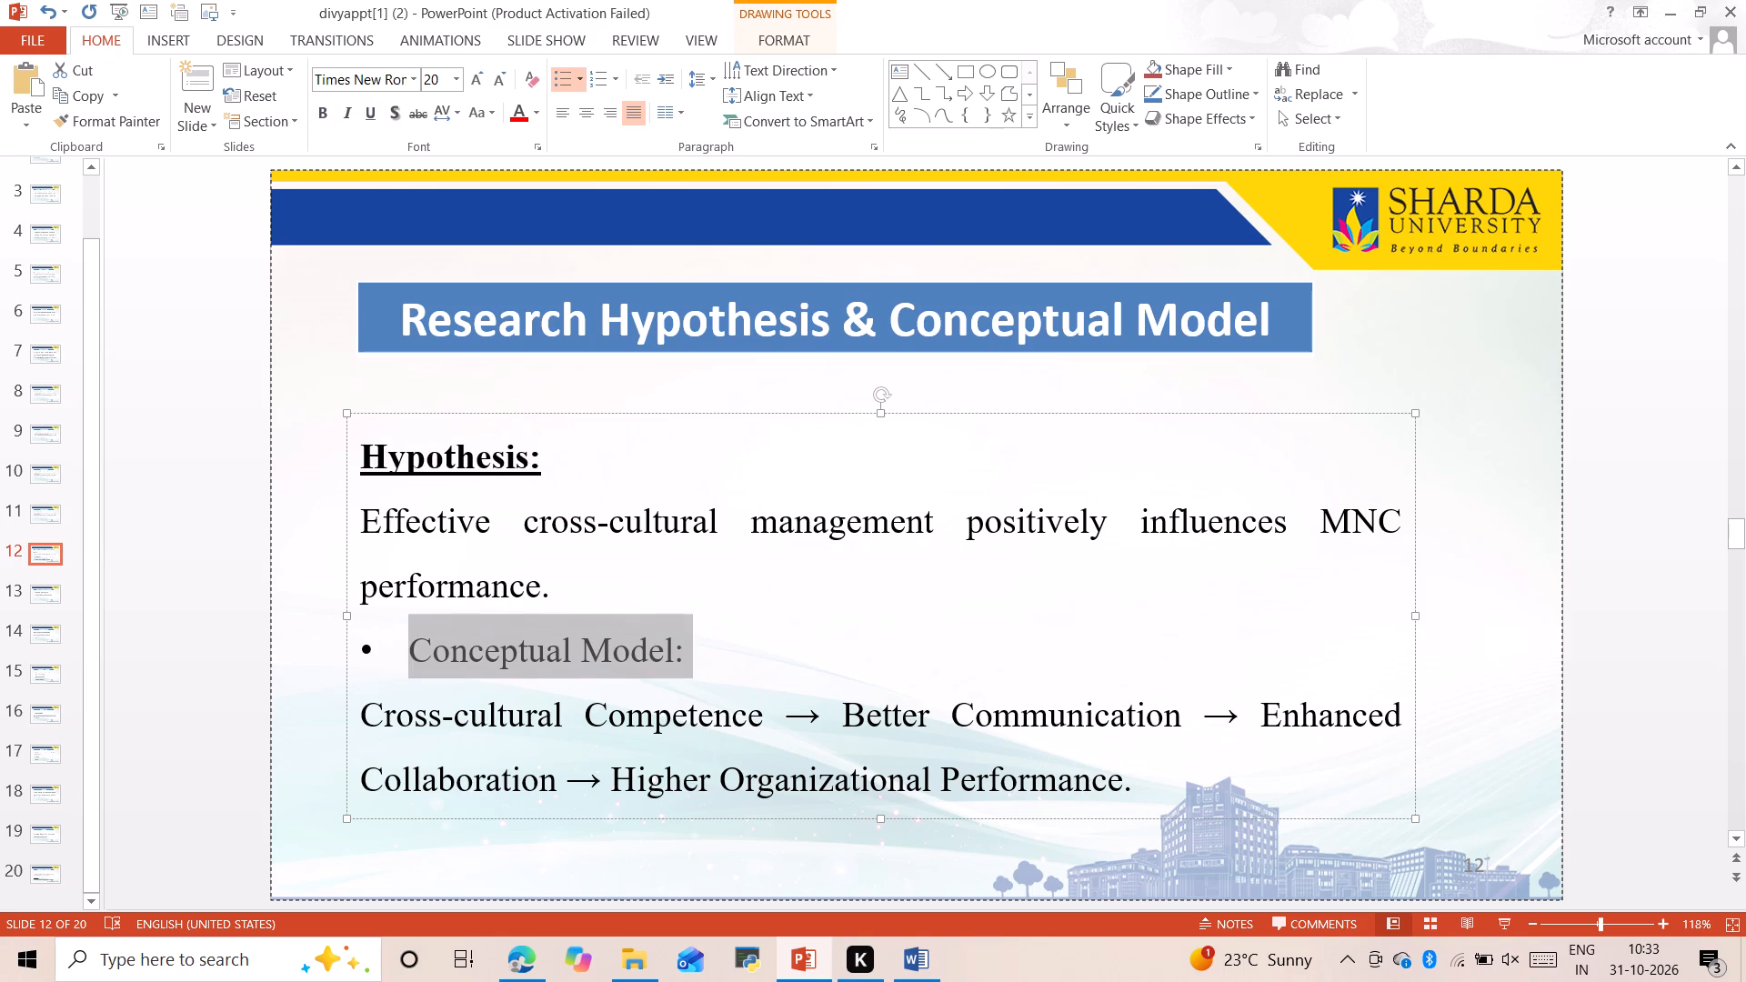
left_click_drag(358, 664, 358, 661)
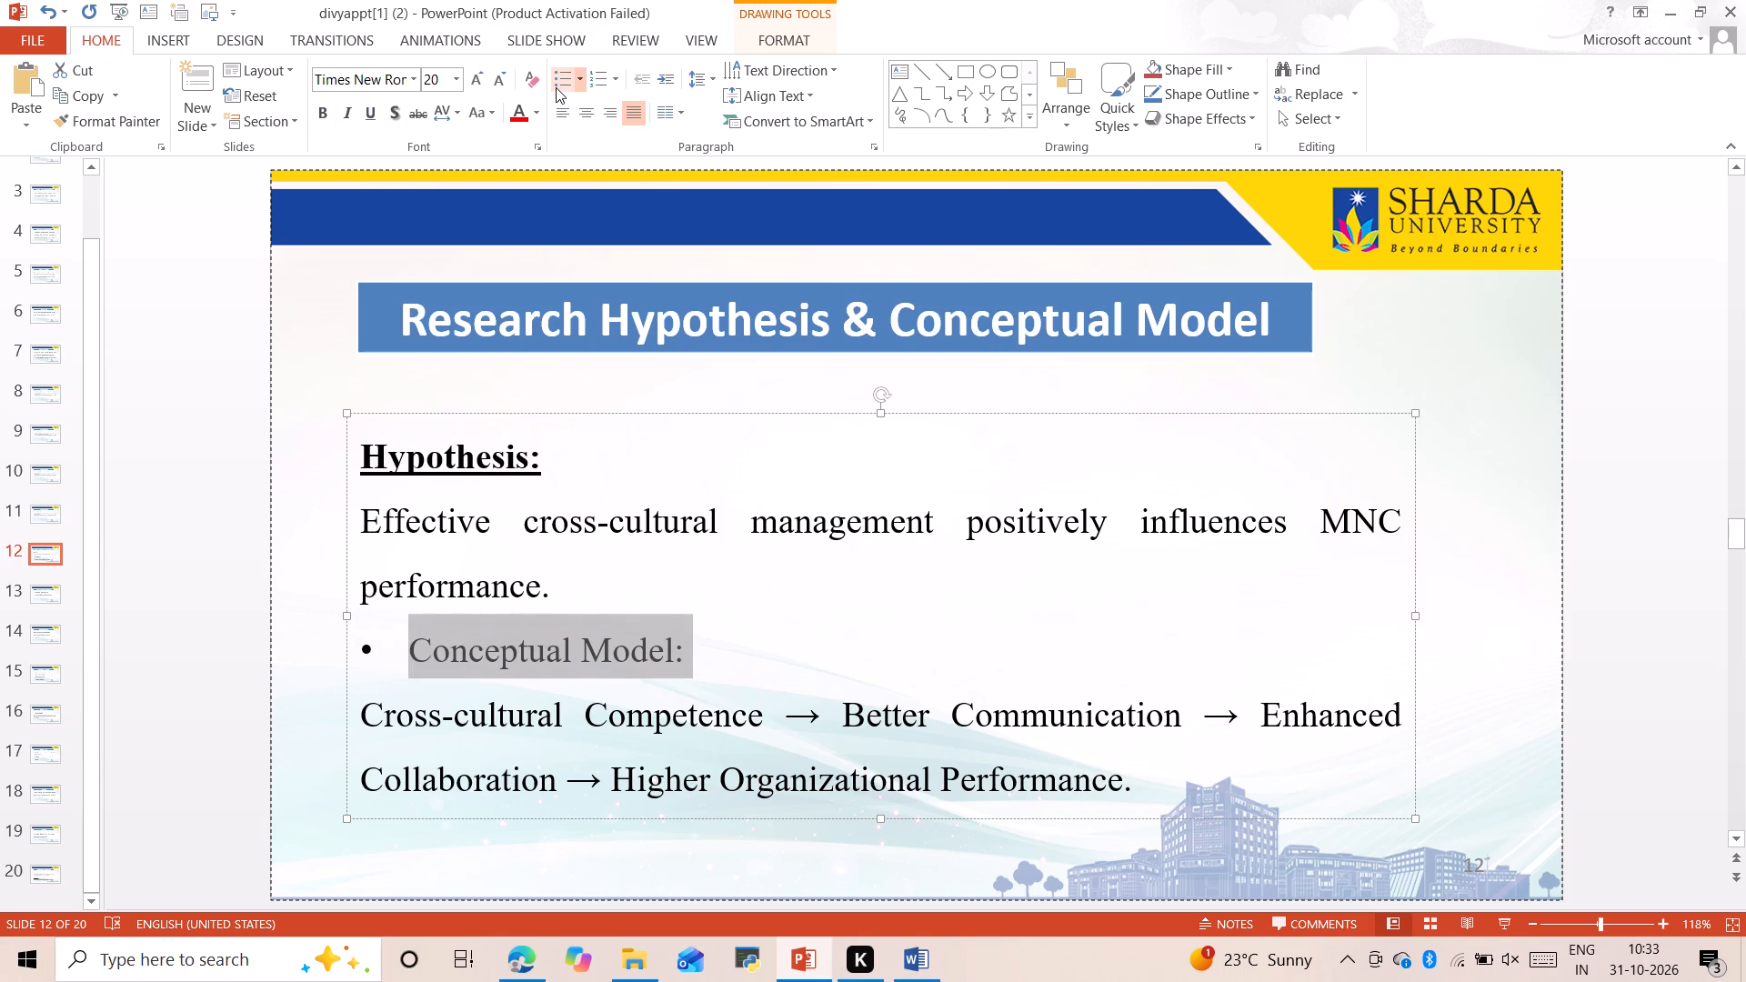
left_click(556, 87)
left_click(366, 120)
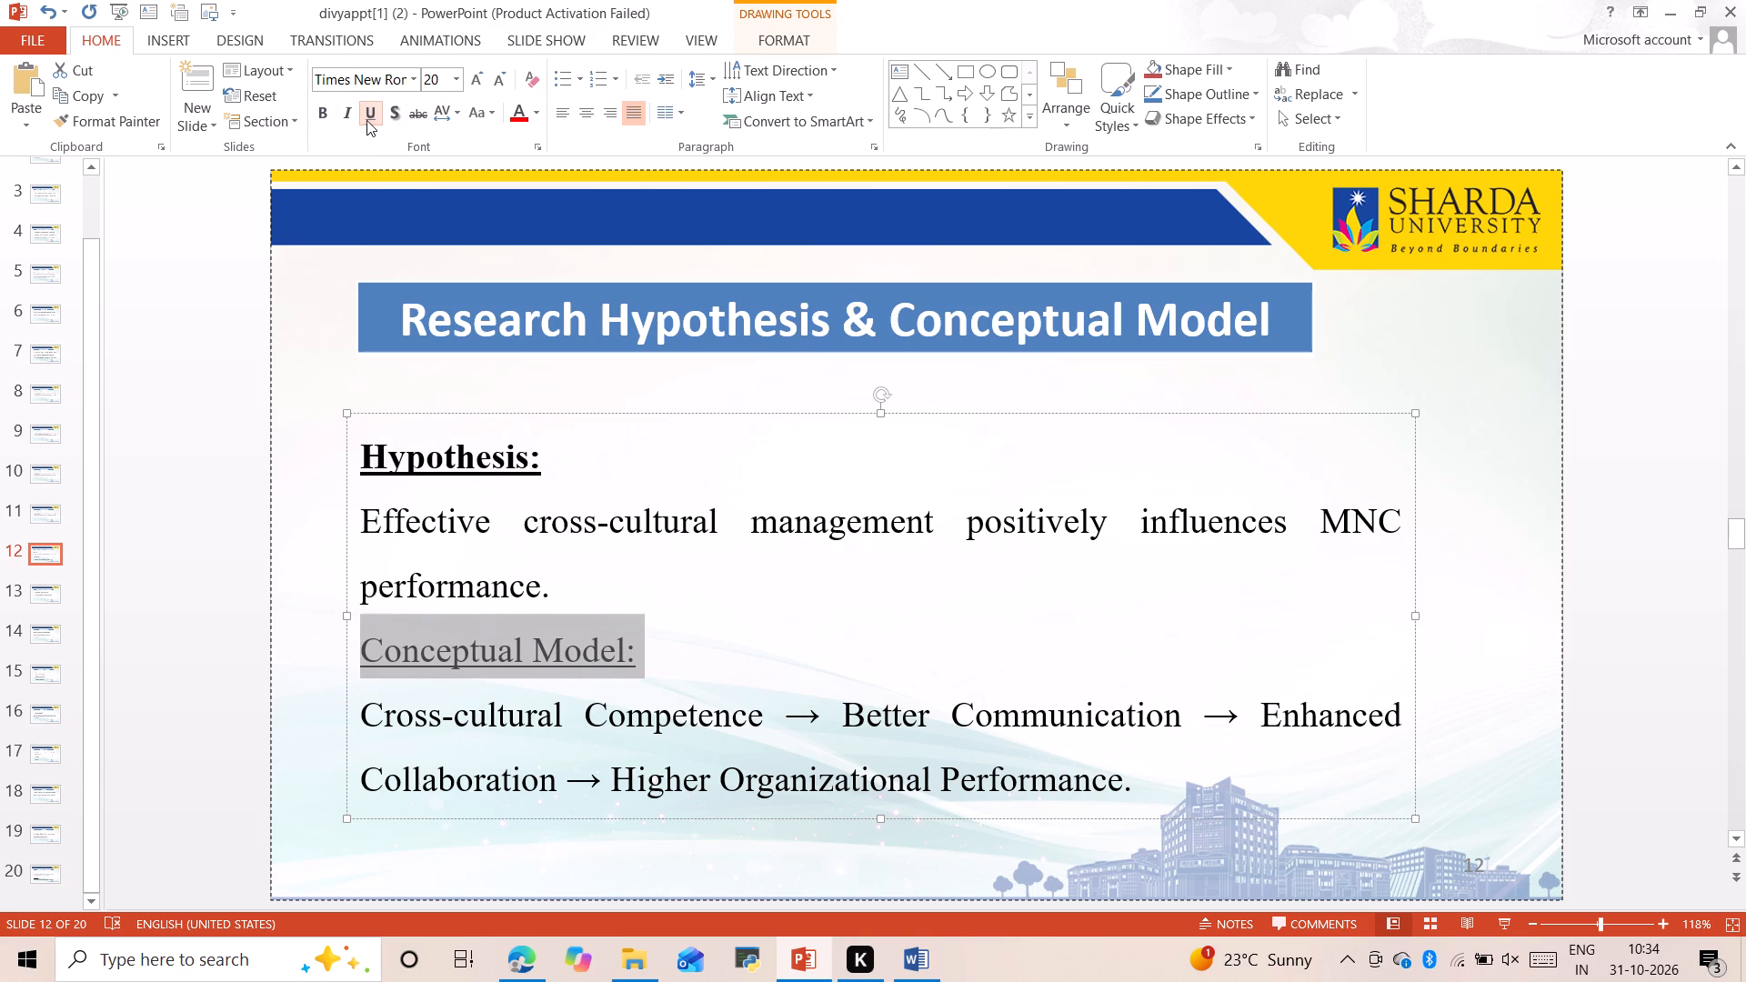
left_click(328, 106)
left_click(307, 401)
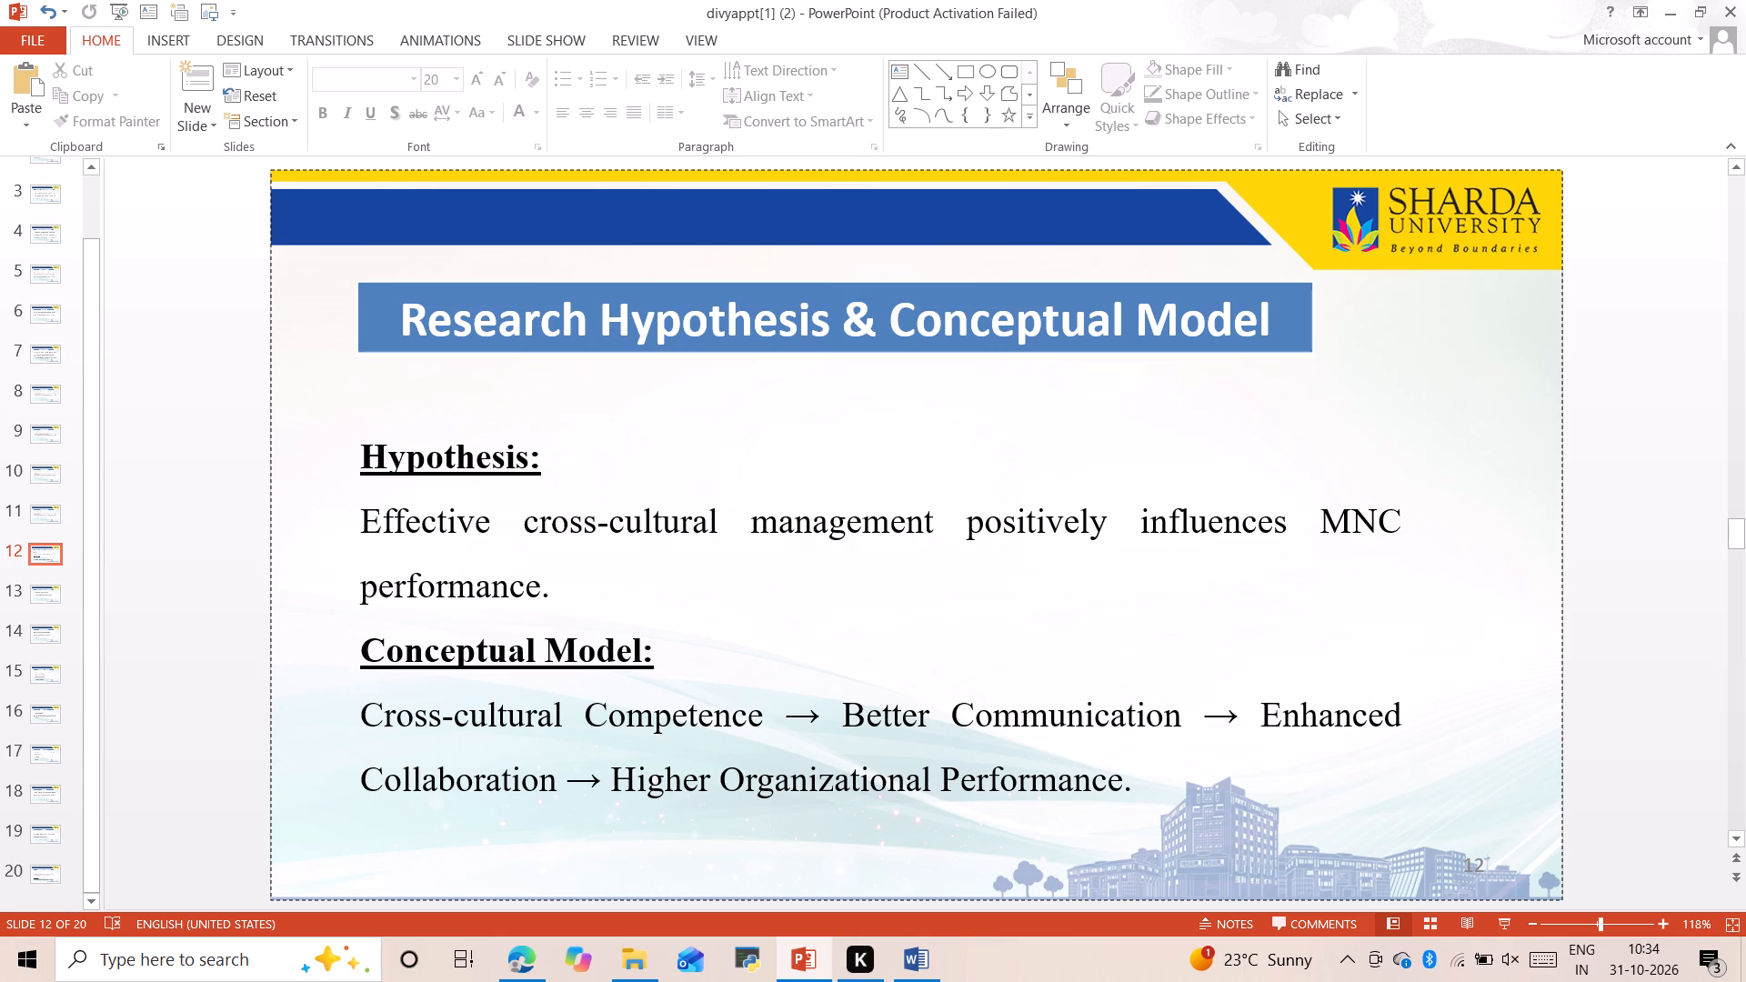
Review the layout and text formatting of the earlier slides, going back from slide 11 to slide 4, Importance of Culture in Business.
key("Up")
key("Up")
key("Up")
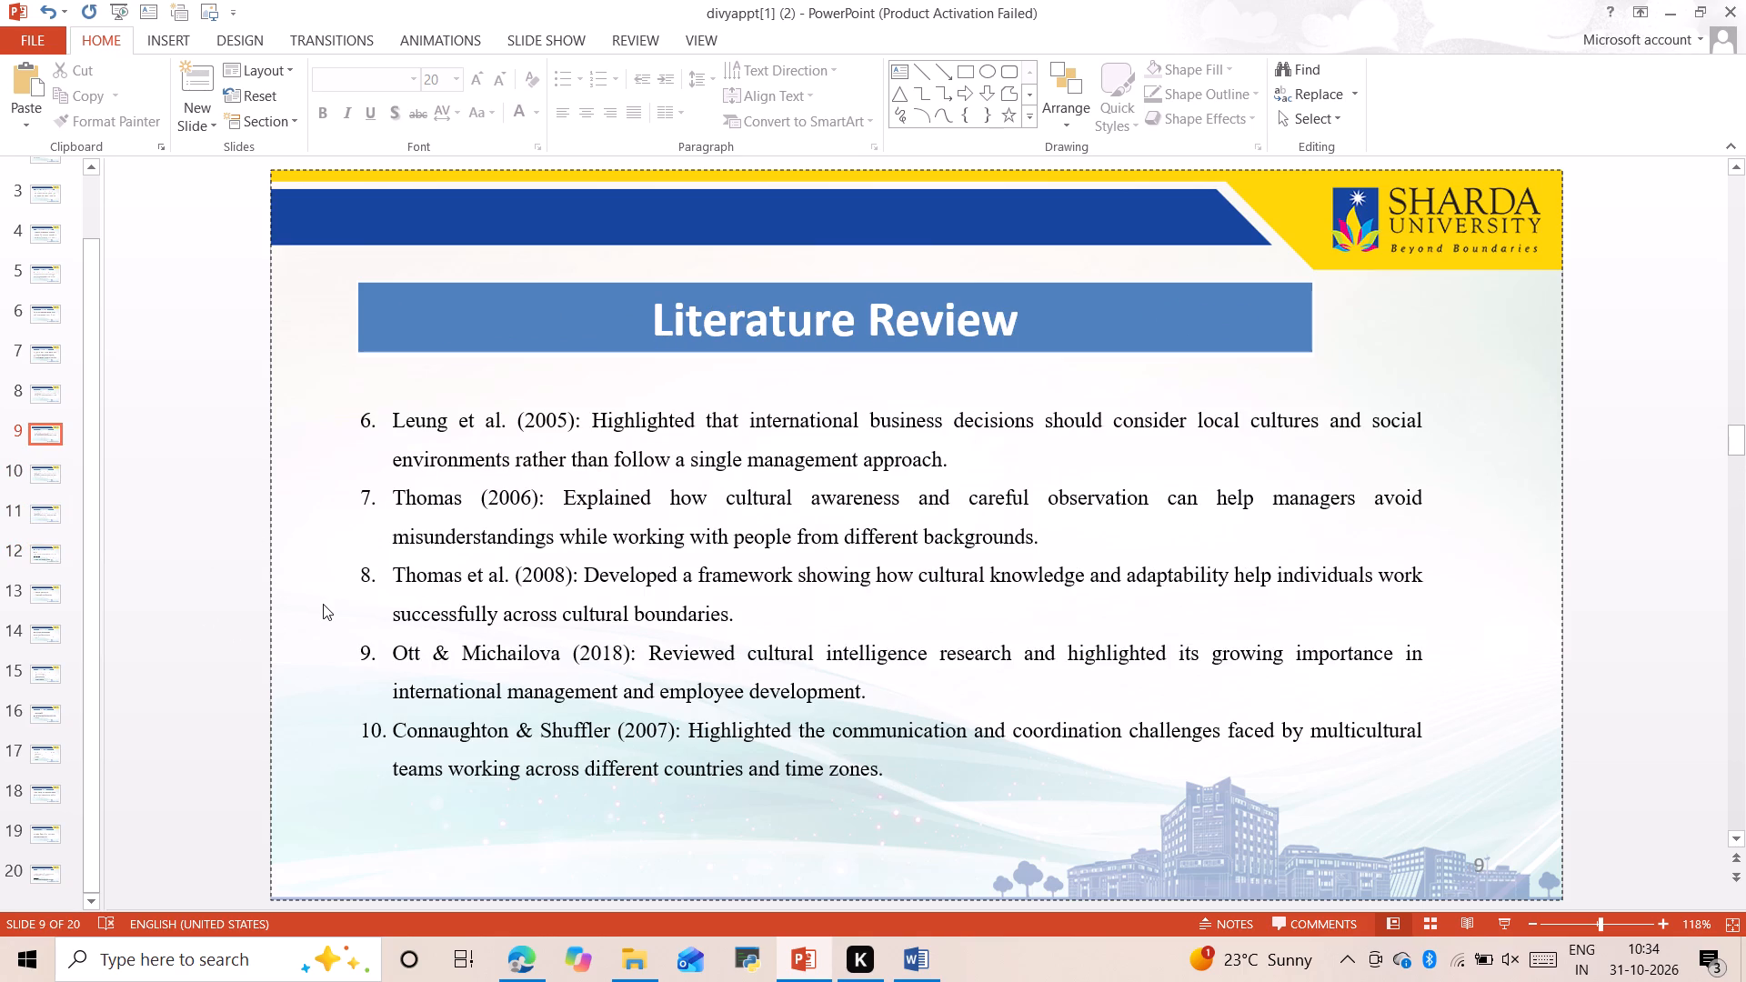
key("Up")
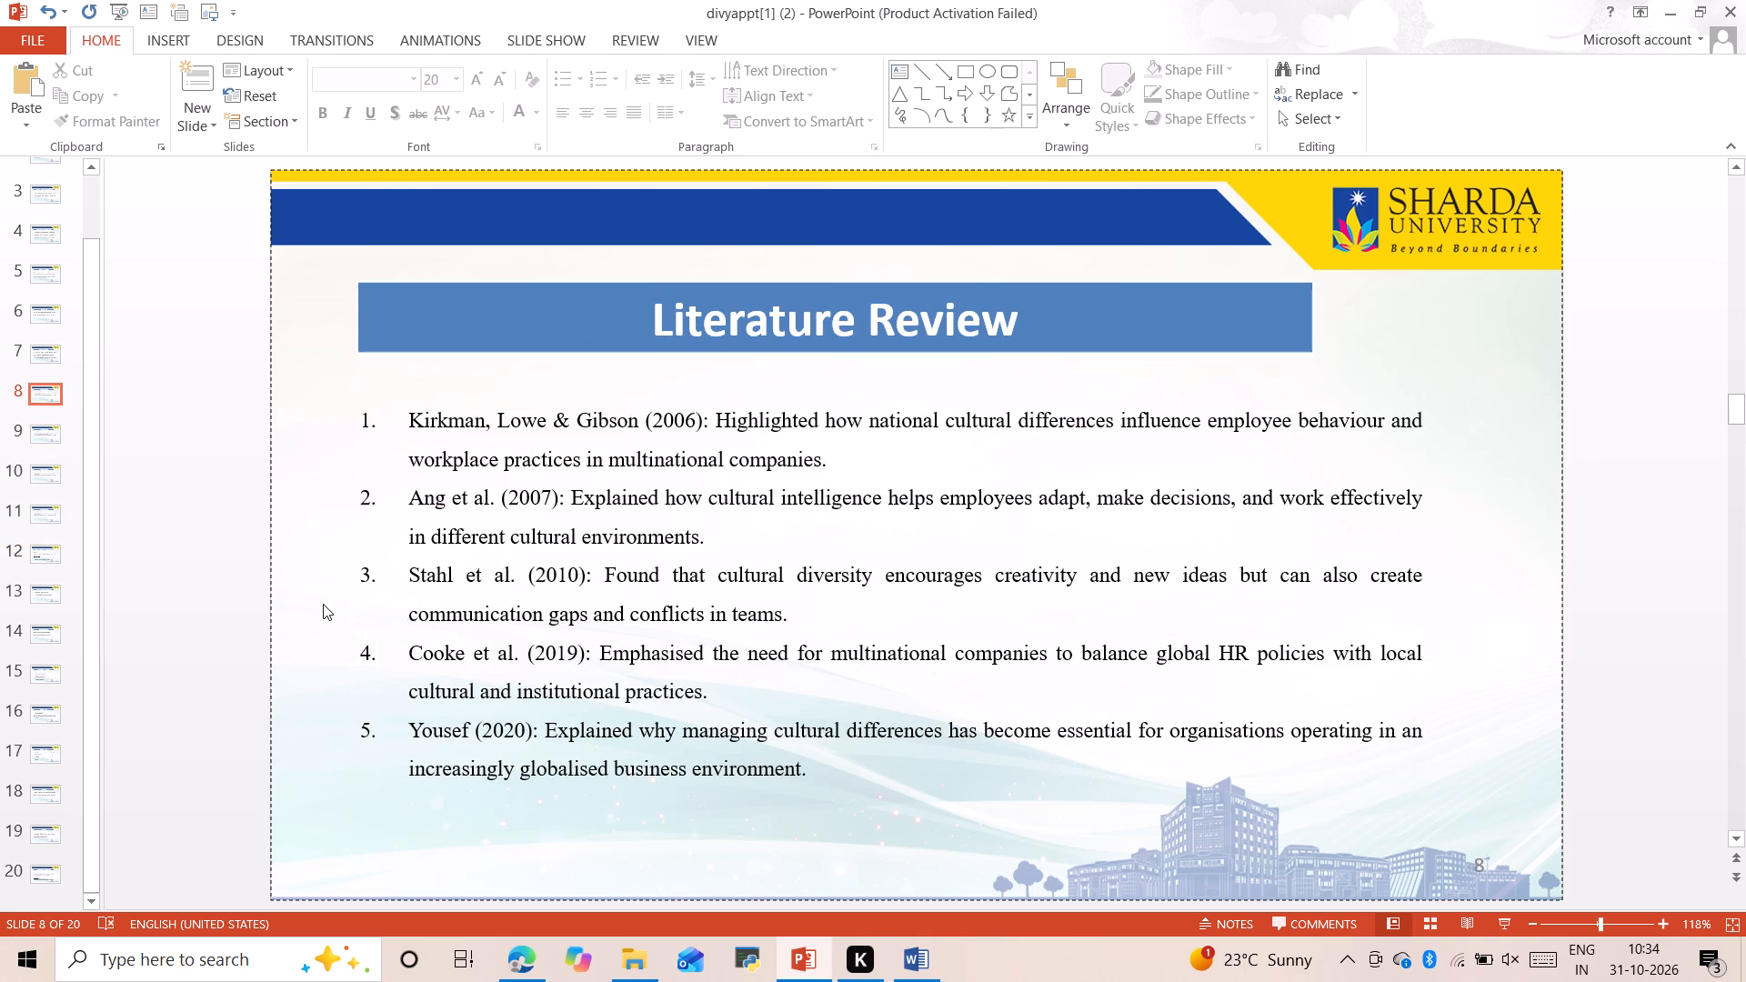
key("Up")
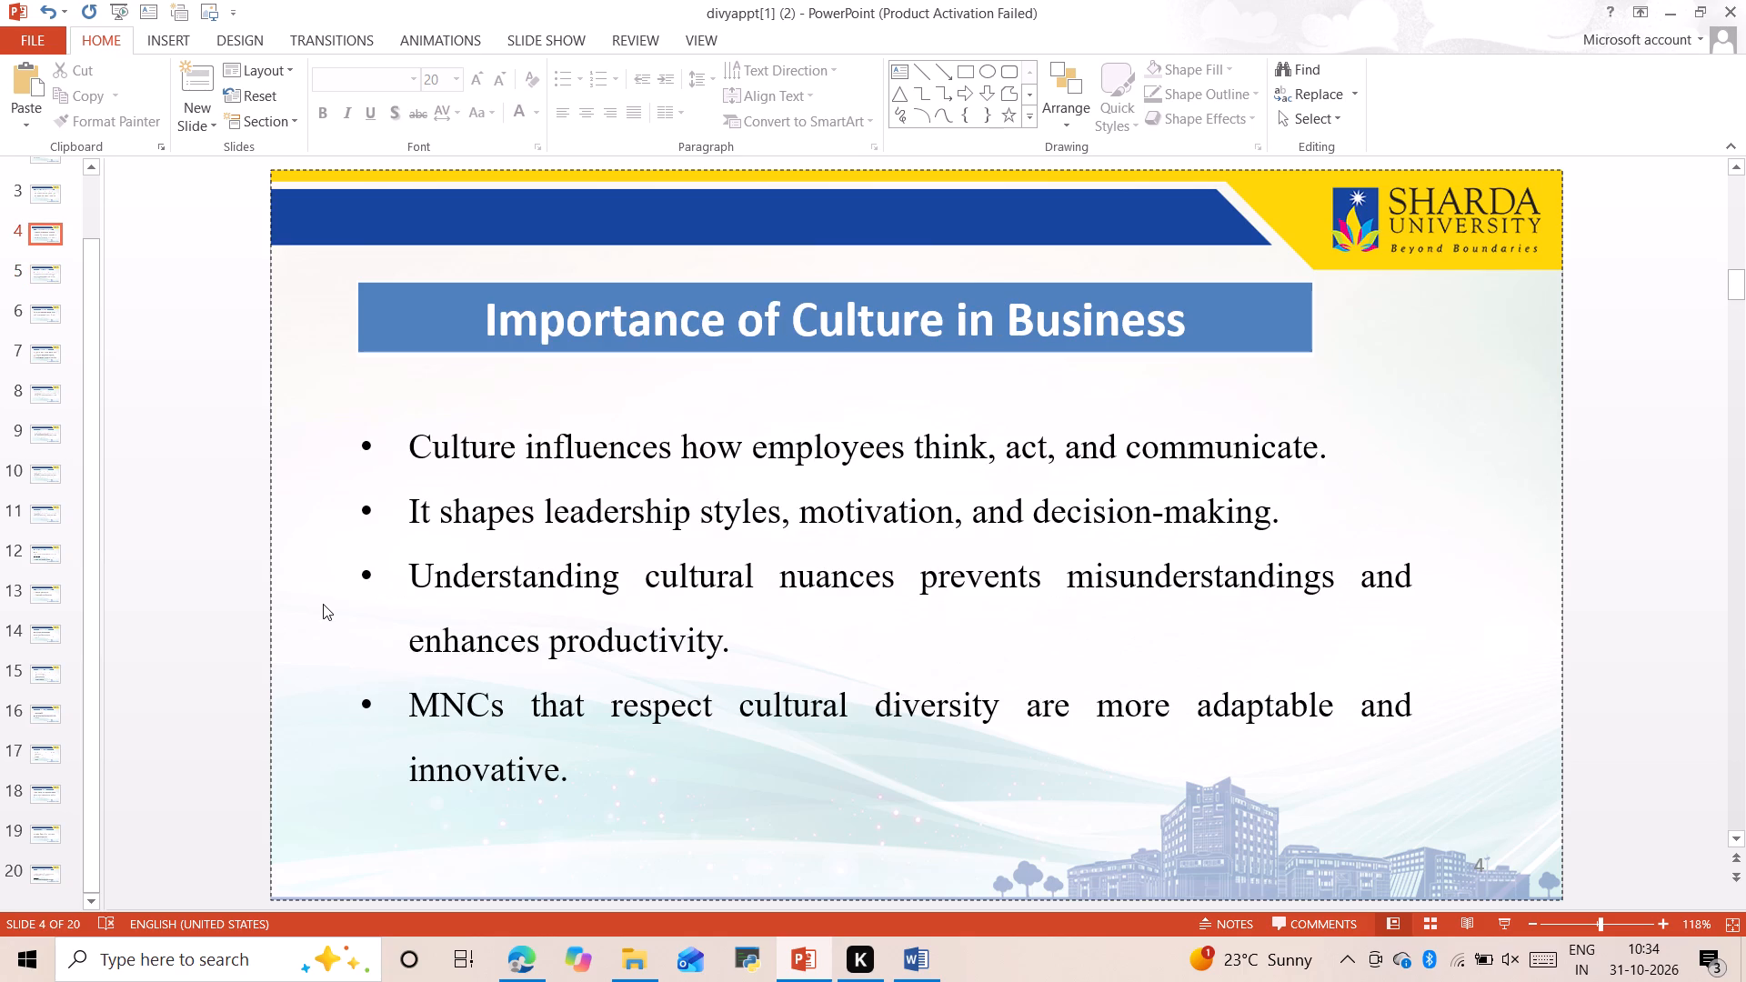
key("Down")
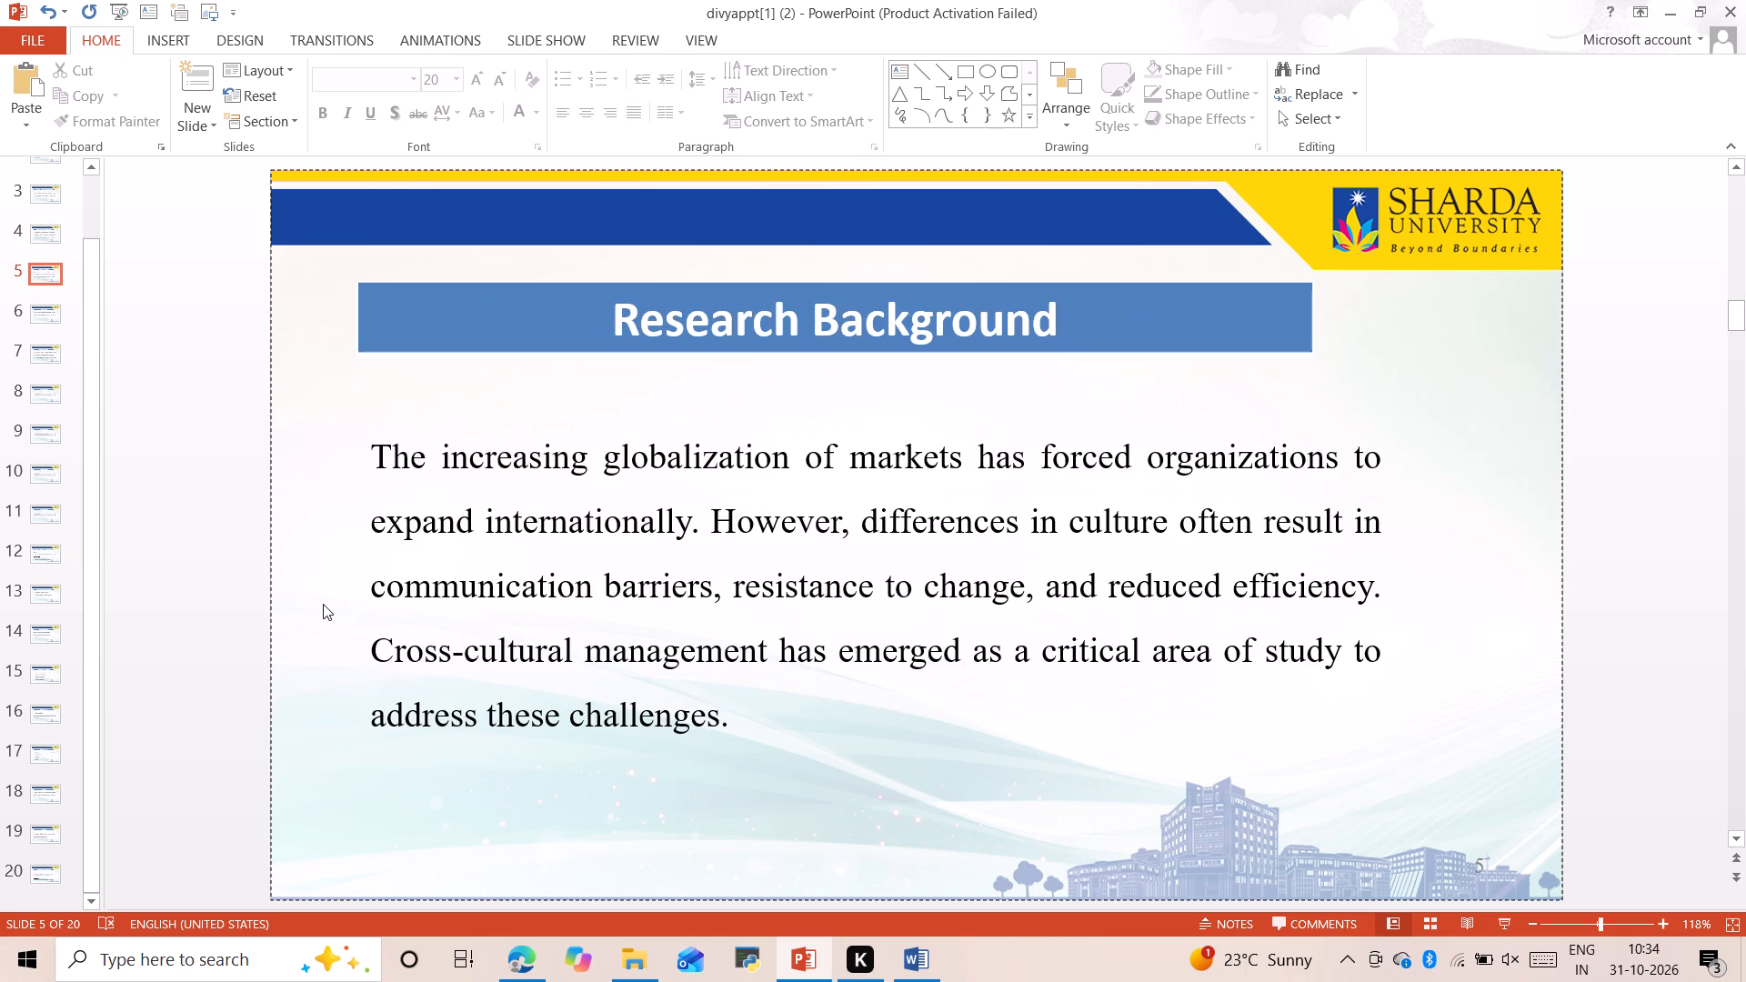
key("Down")
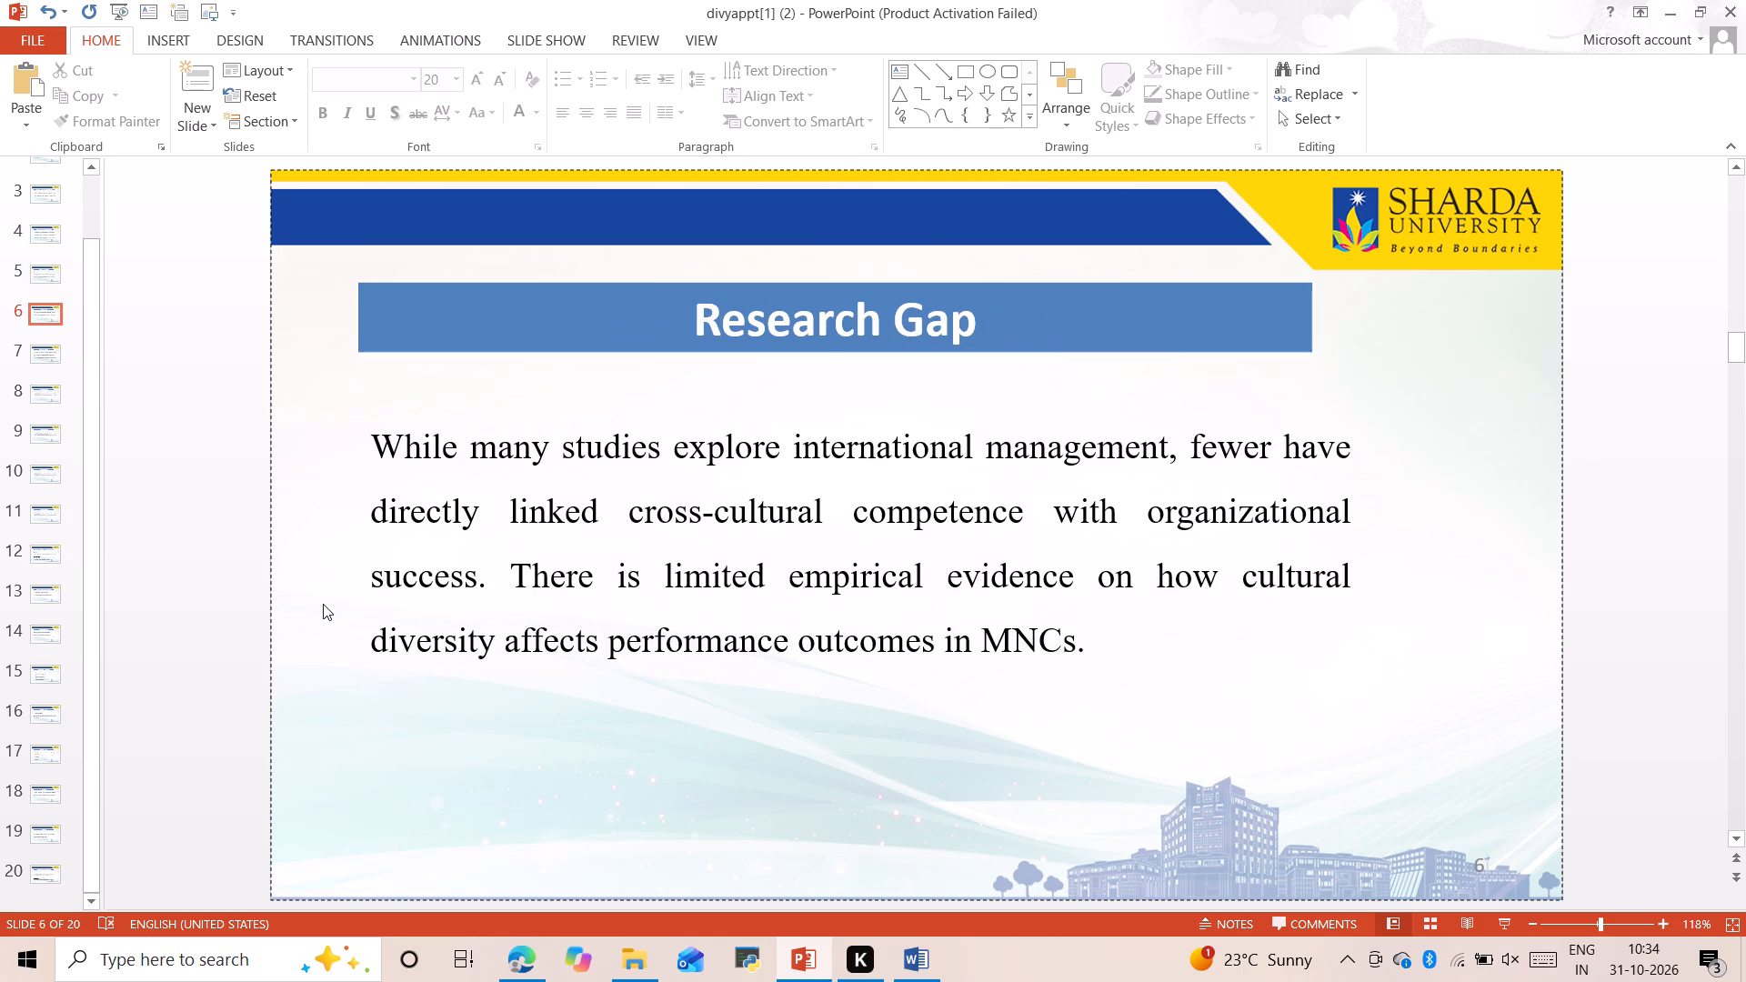
key("Up")
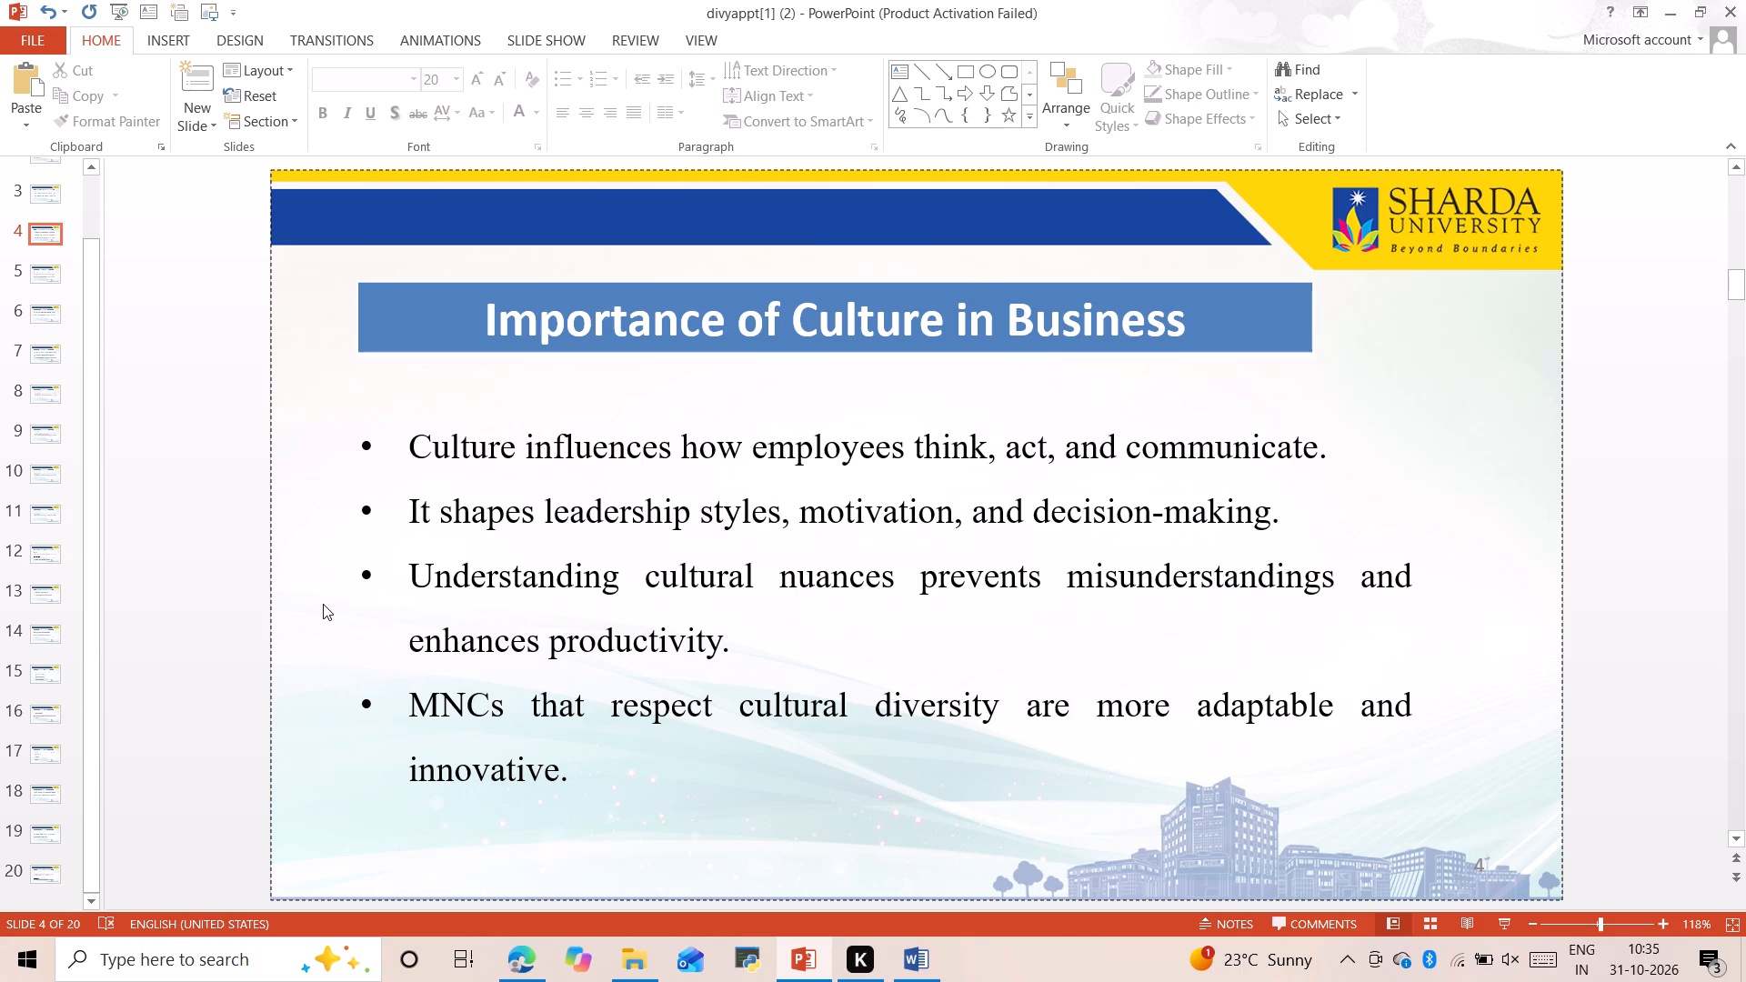
left_click_drag(323, 604, 269, 601)
left_click_drag(269, 601, 255, 504)
left_click(306, 526)
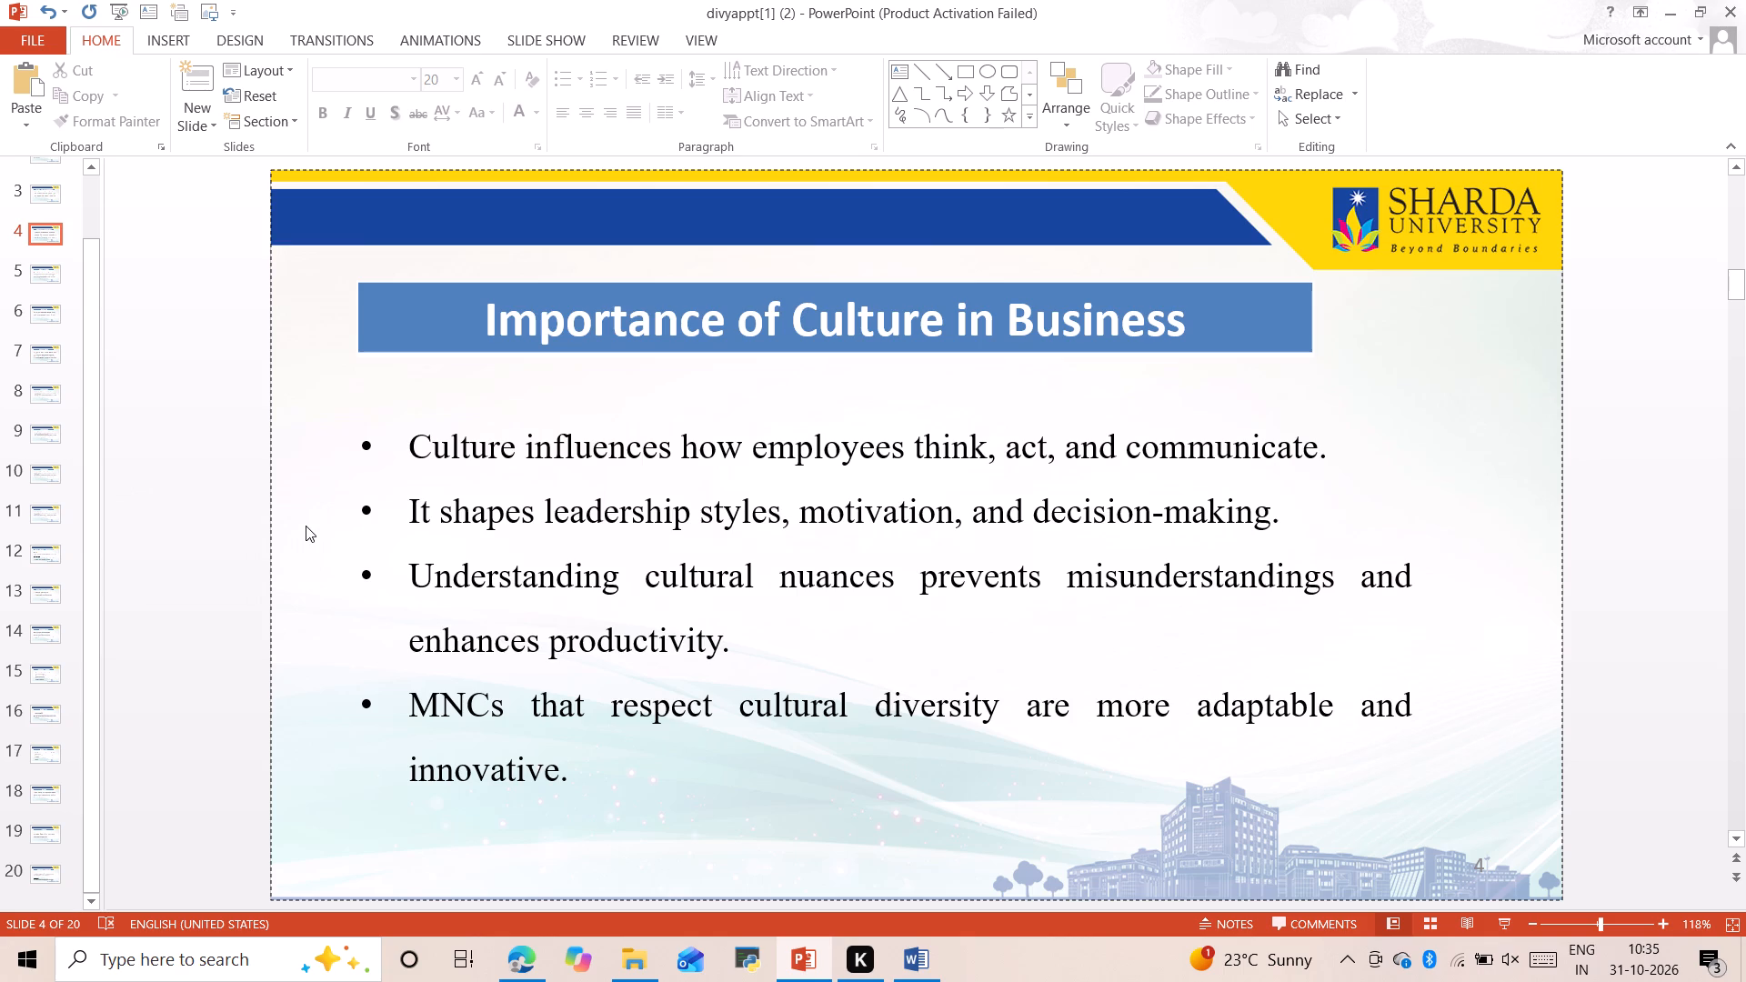
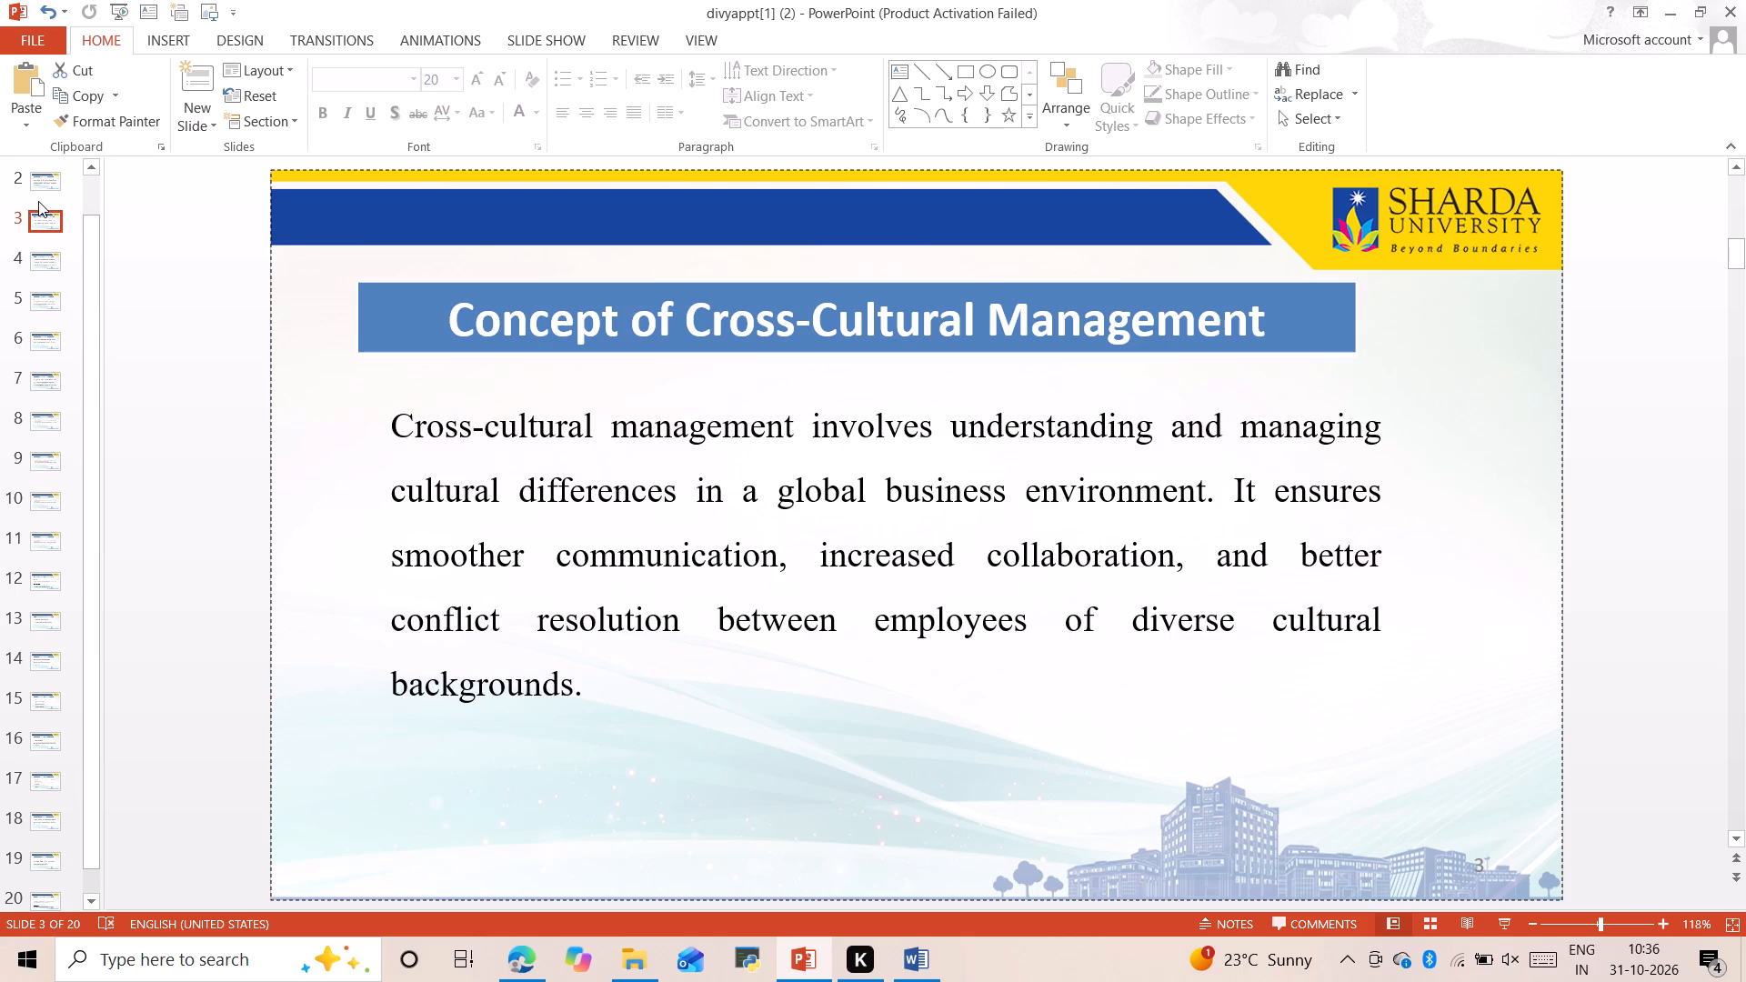
Review the layout and text formatting of slides 2 and 3, ending on the title slide.
left_click(50, 174)
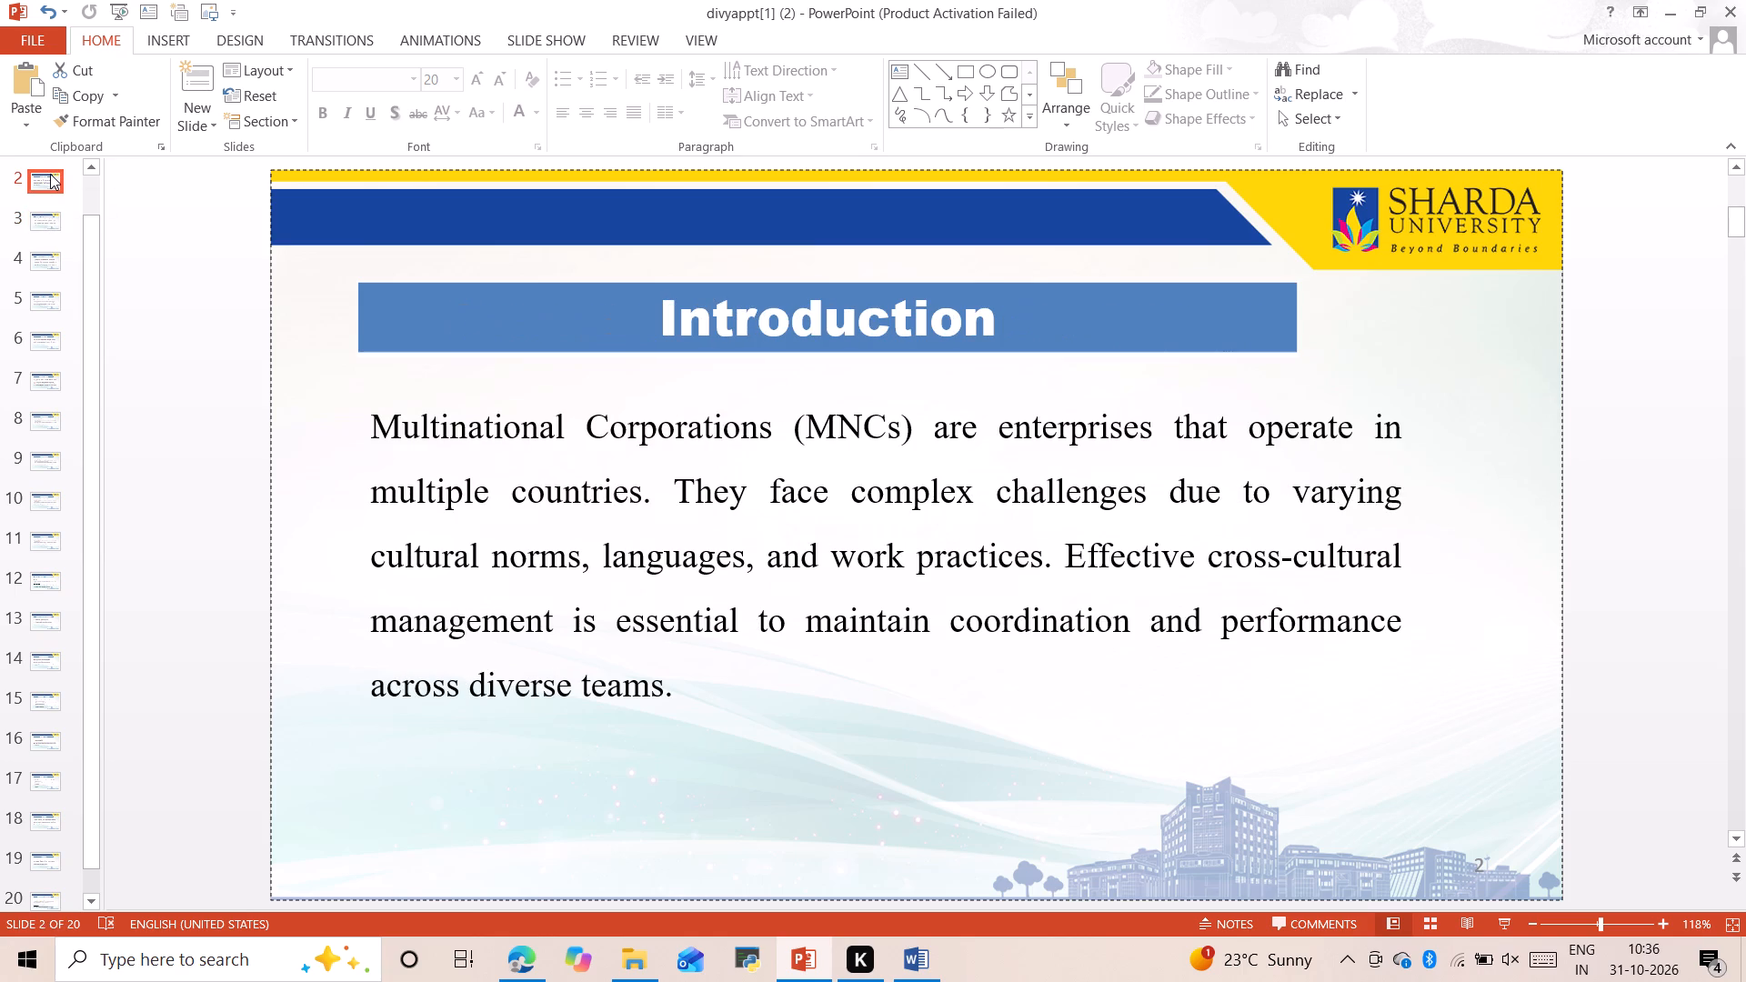
left_click(53, 225)
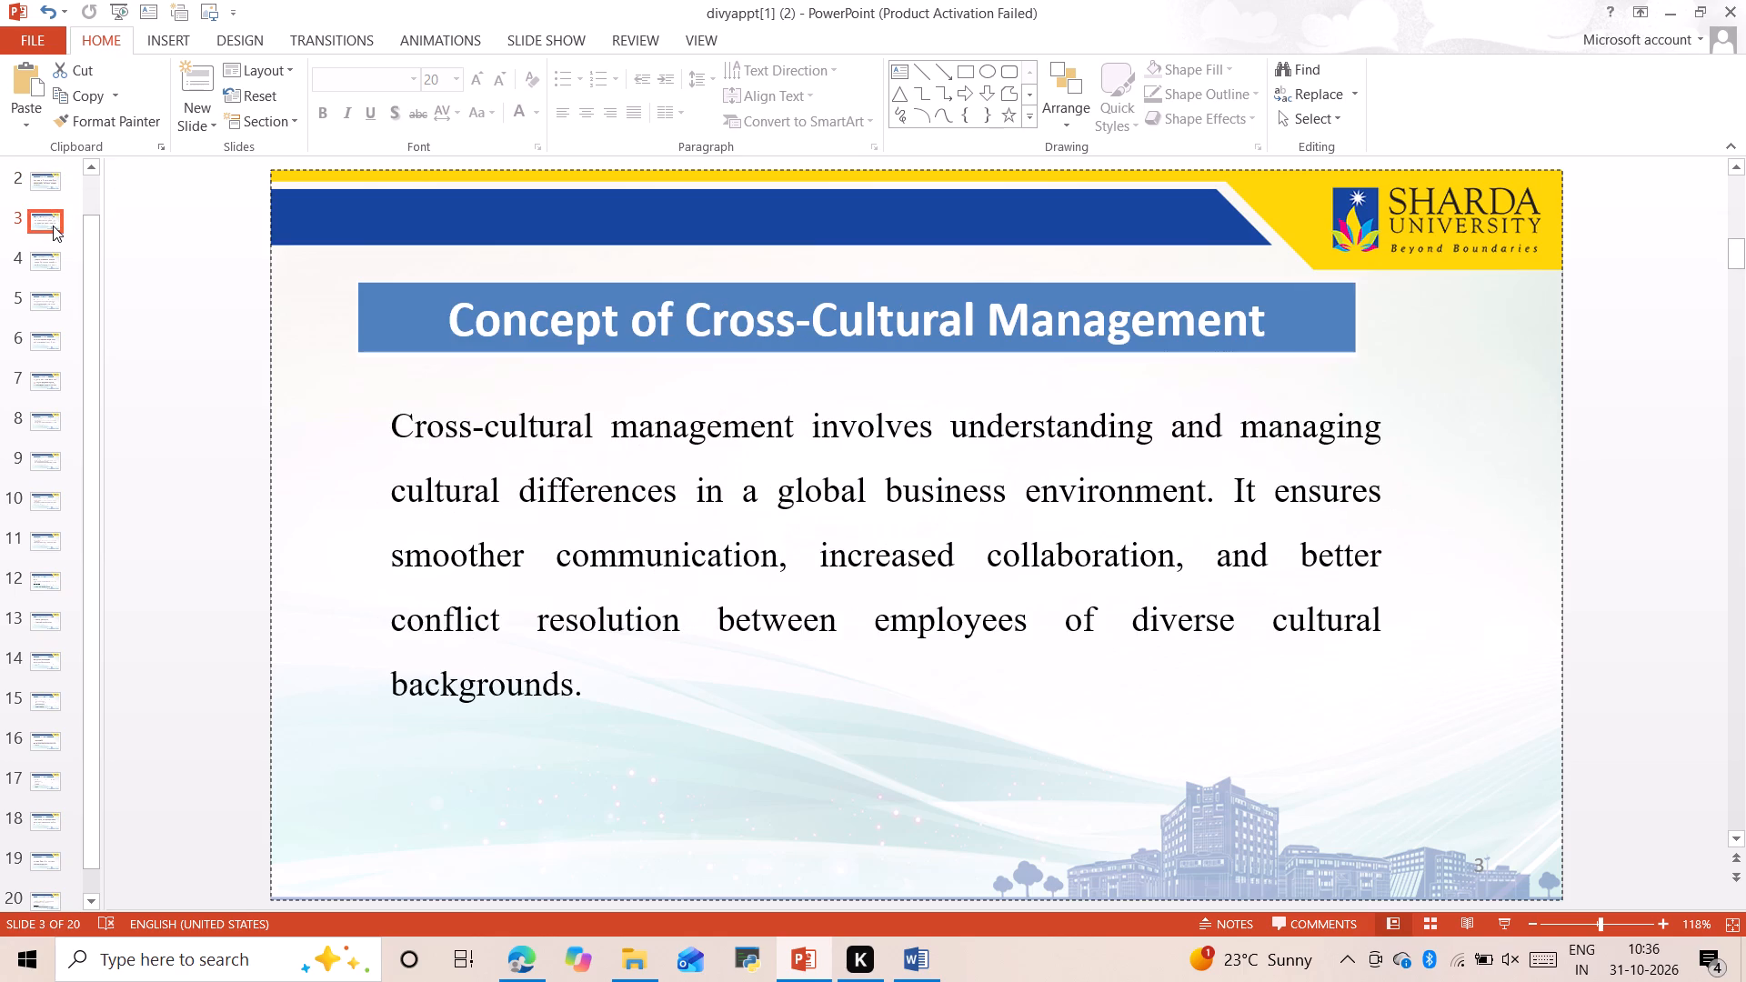
left_click(43, 181)
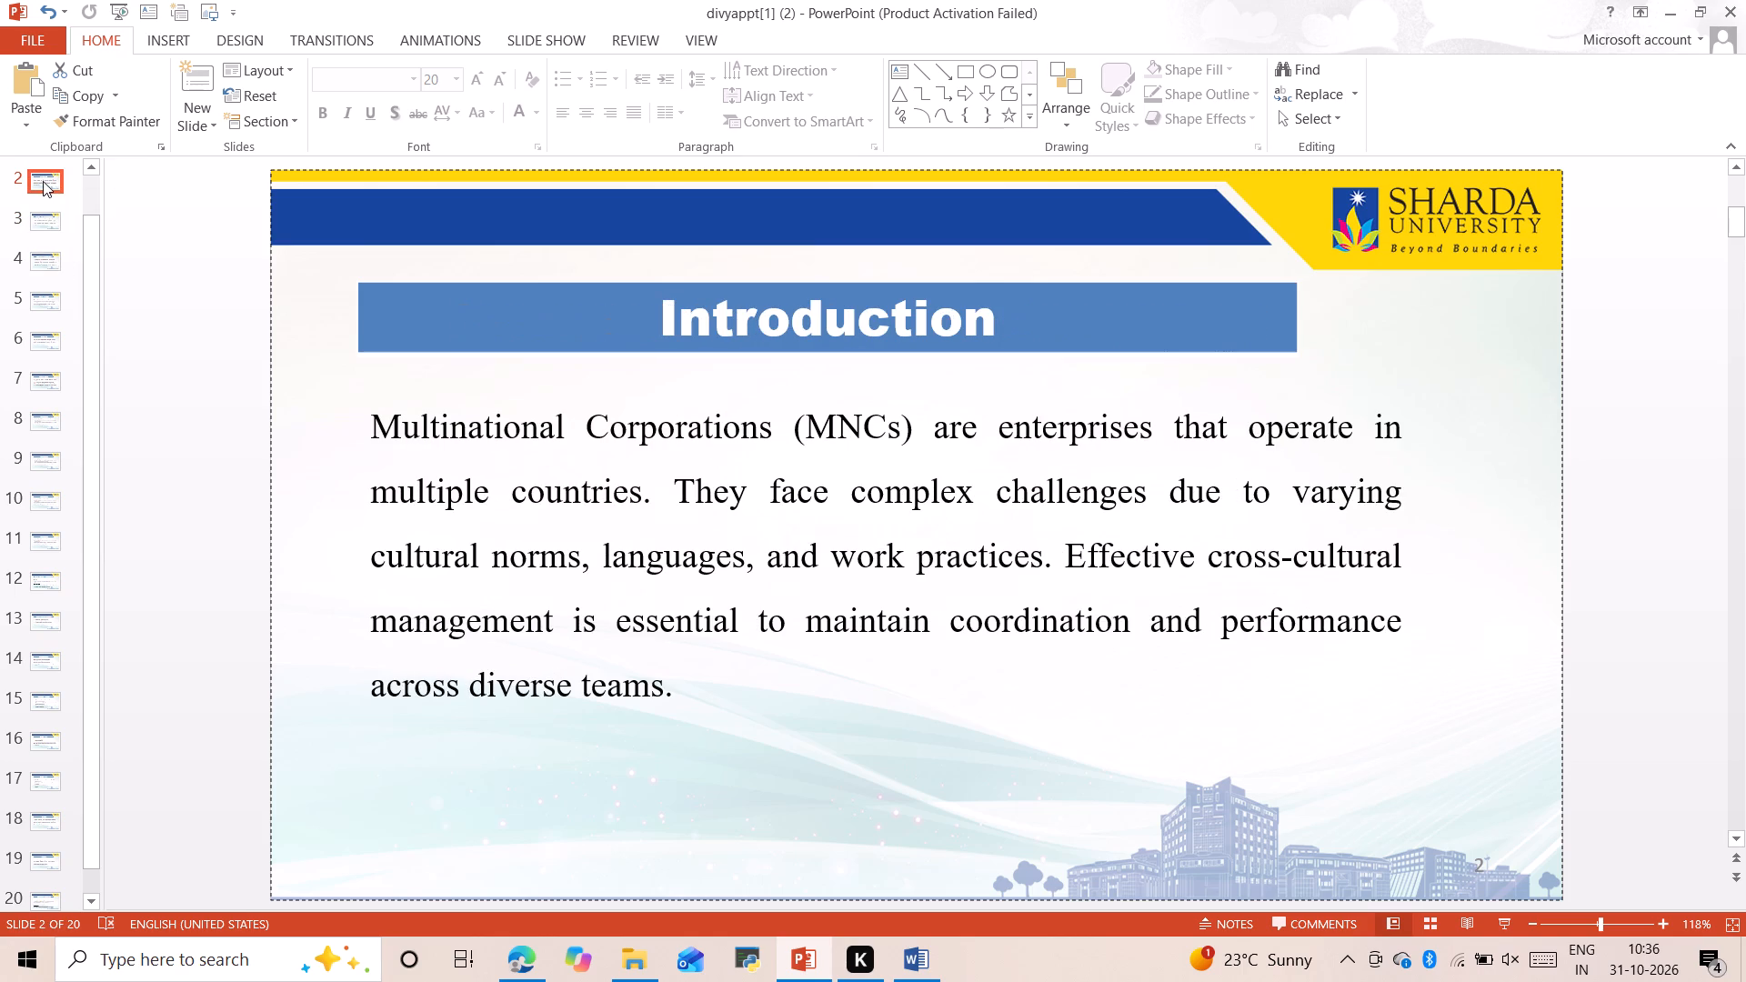
left_click(41, 224)
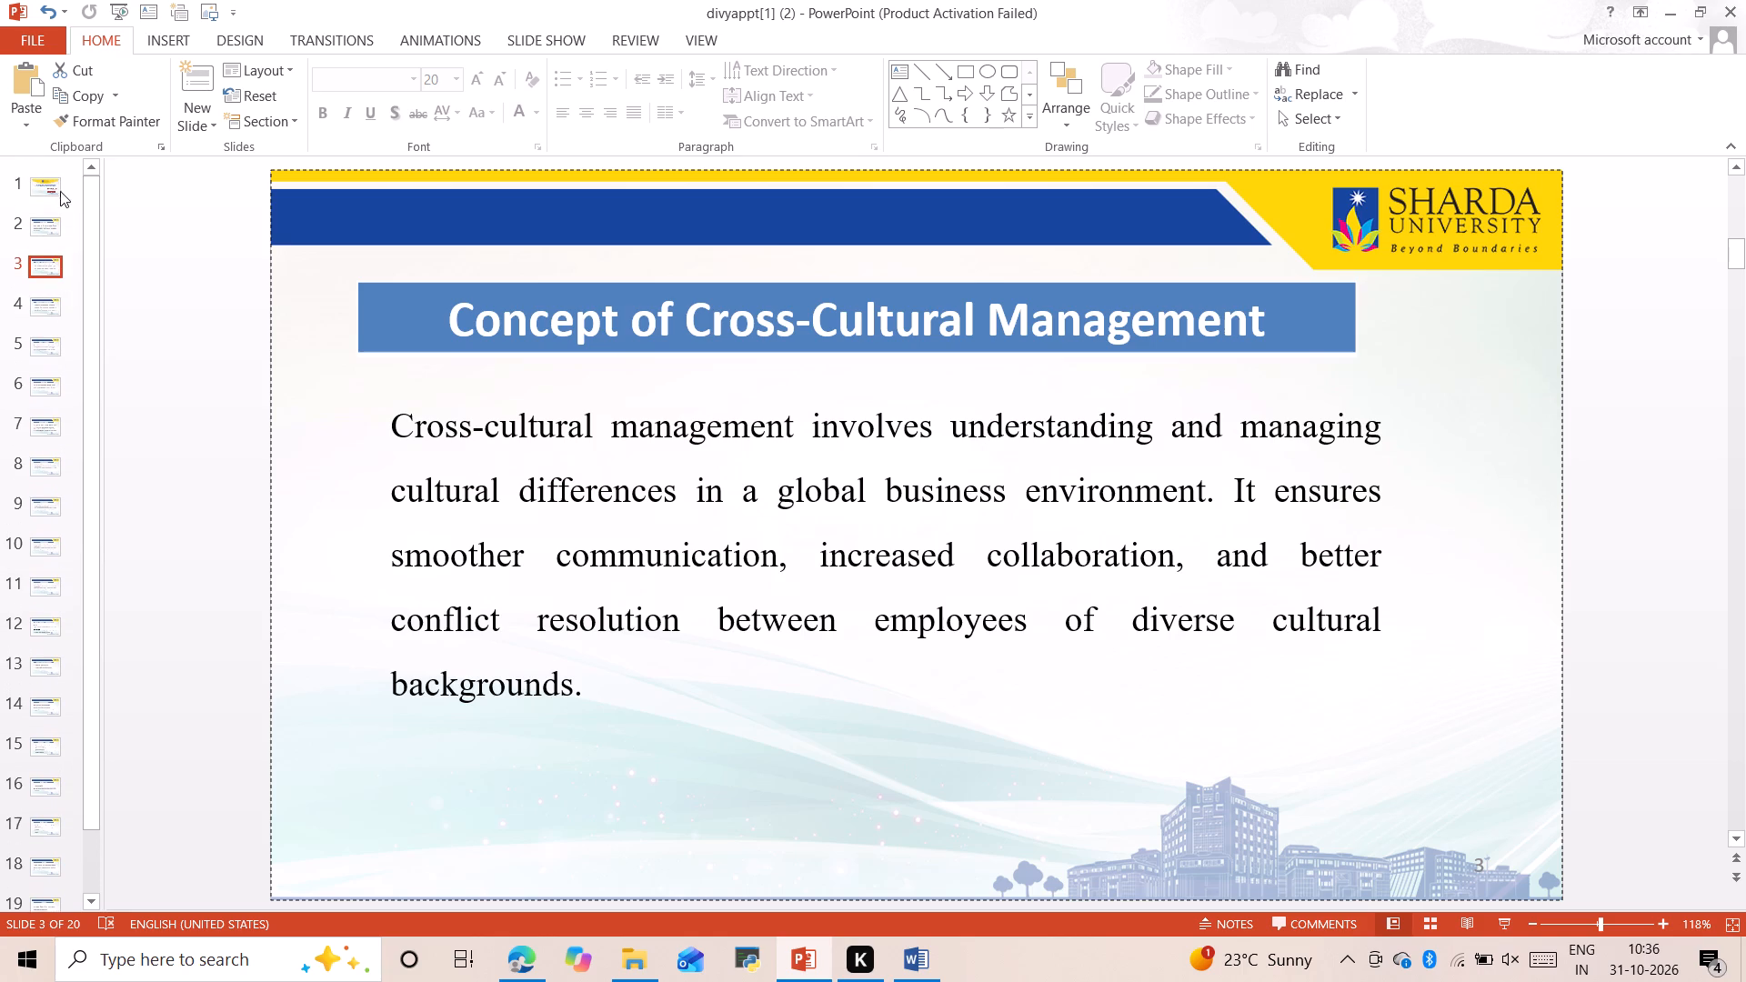
left_click(60, 188)
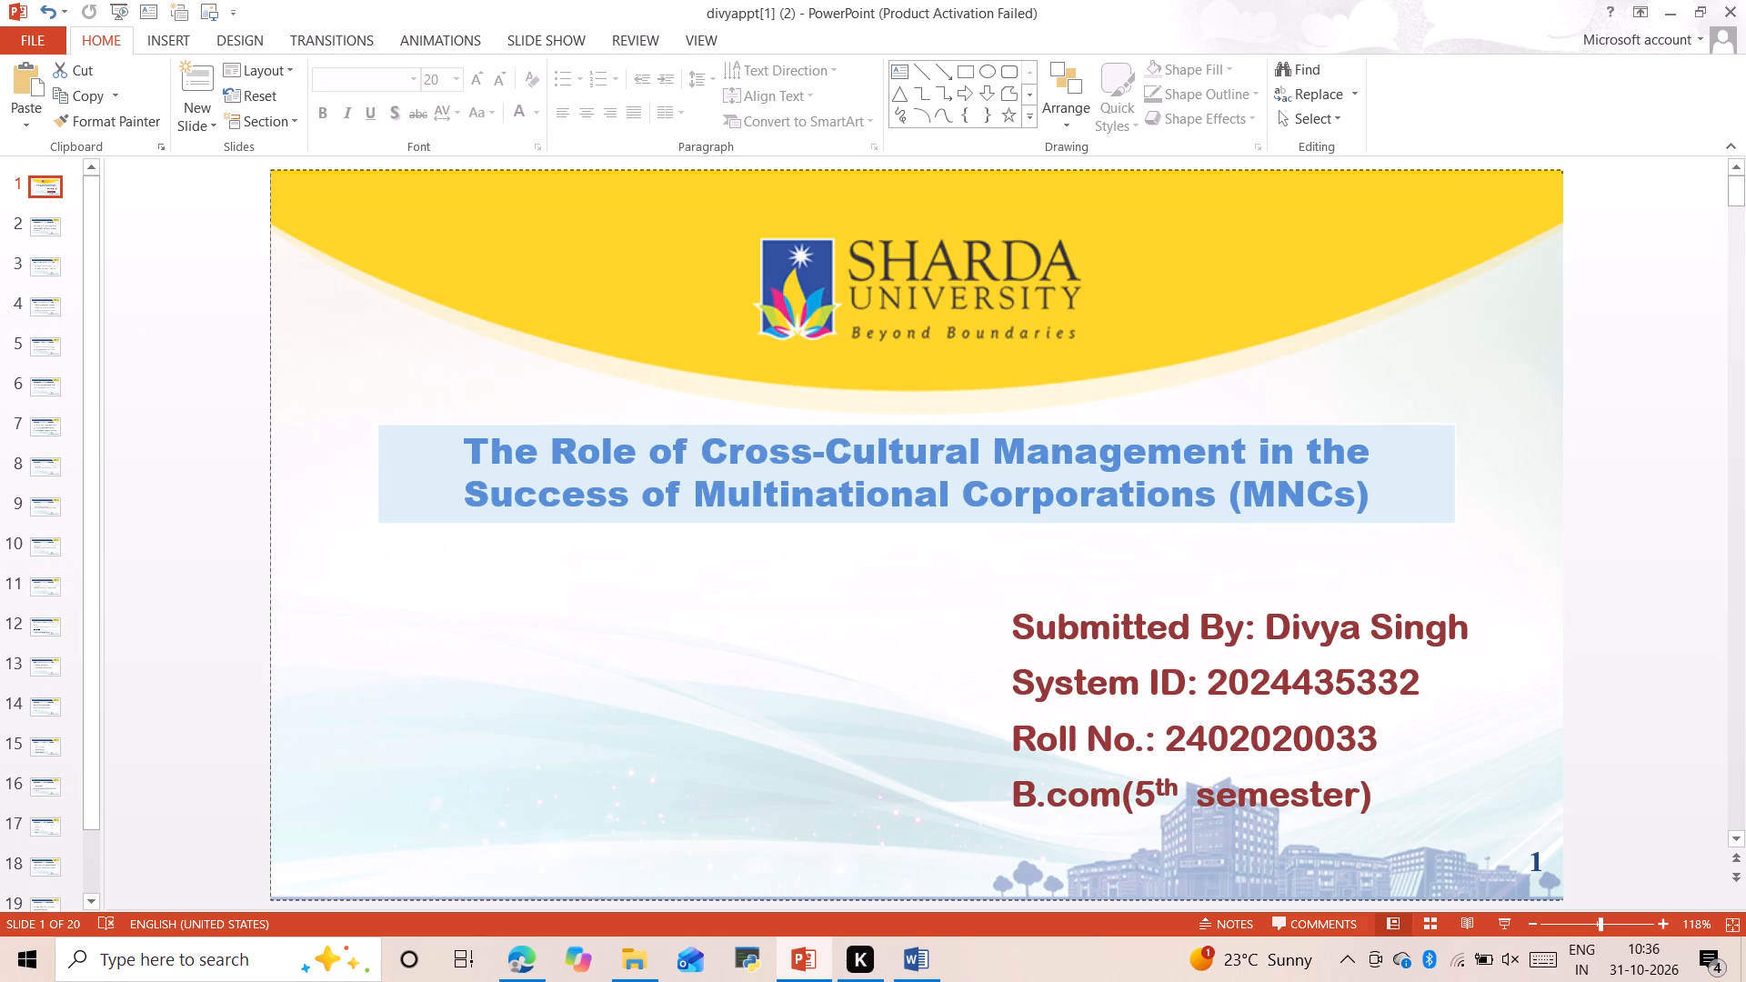
Save a copy of the presentation in the Downloads folder under the name RBLppt_311026.
left_click(39, 45)
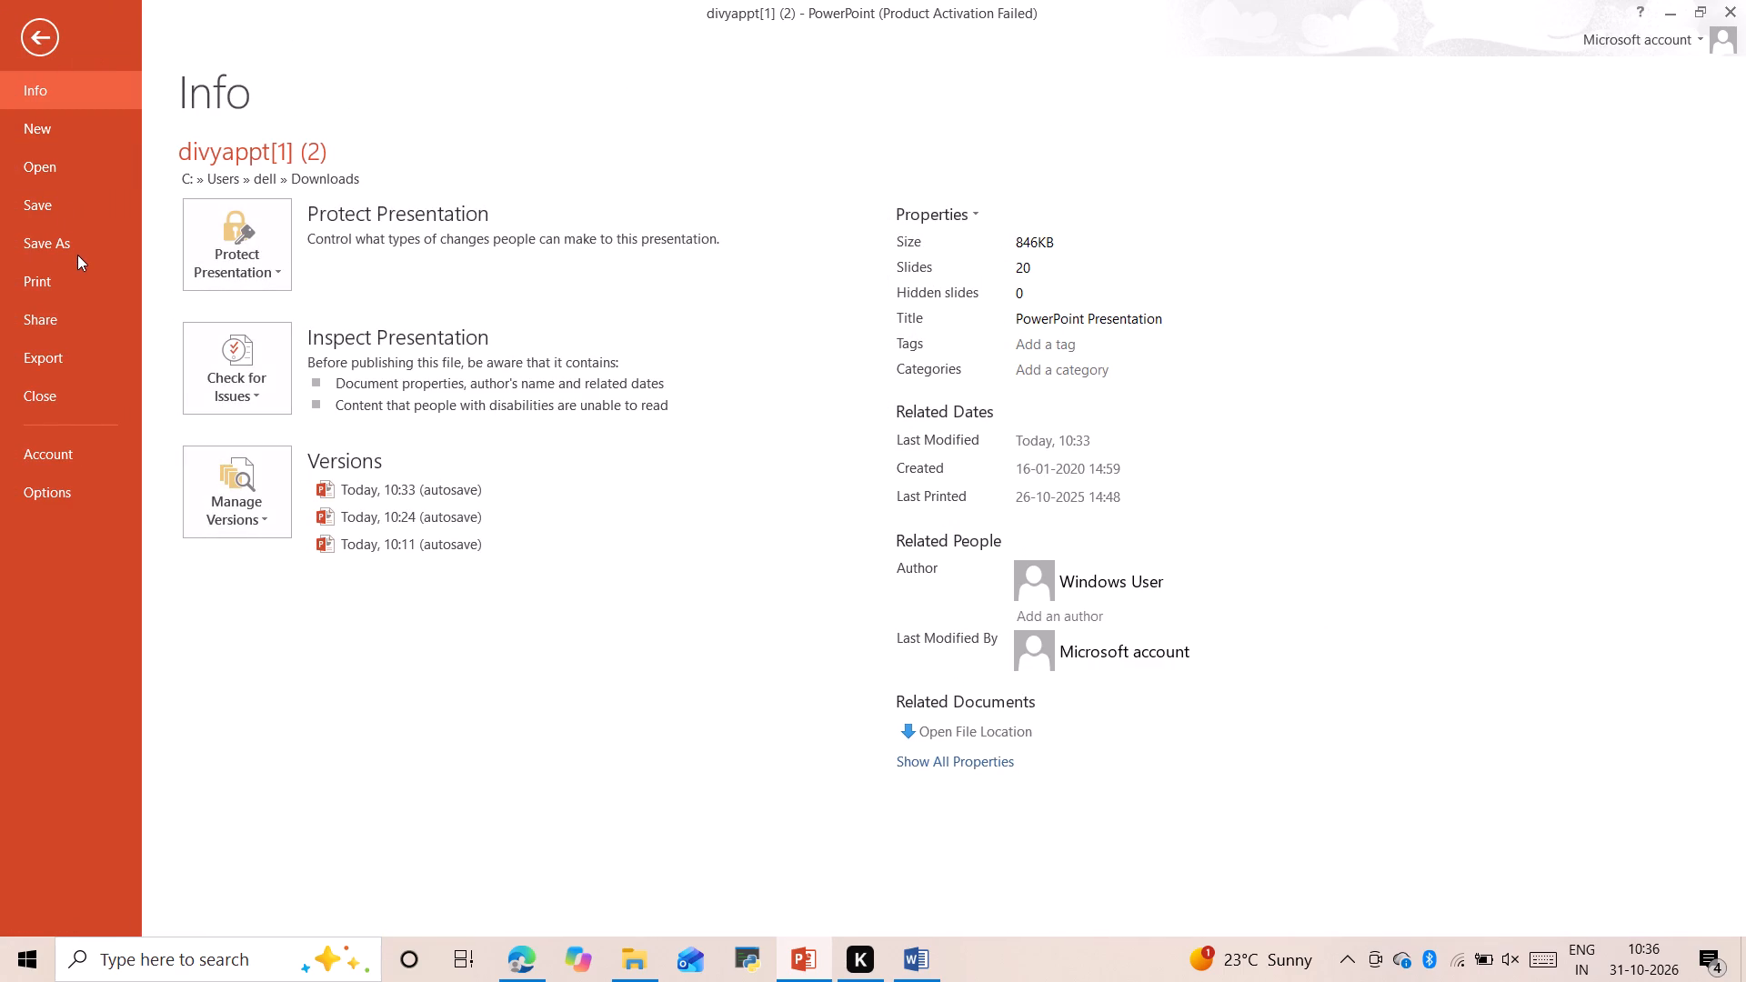
left_click(77, 255)
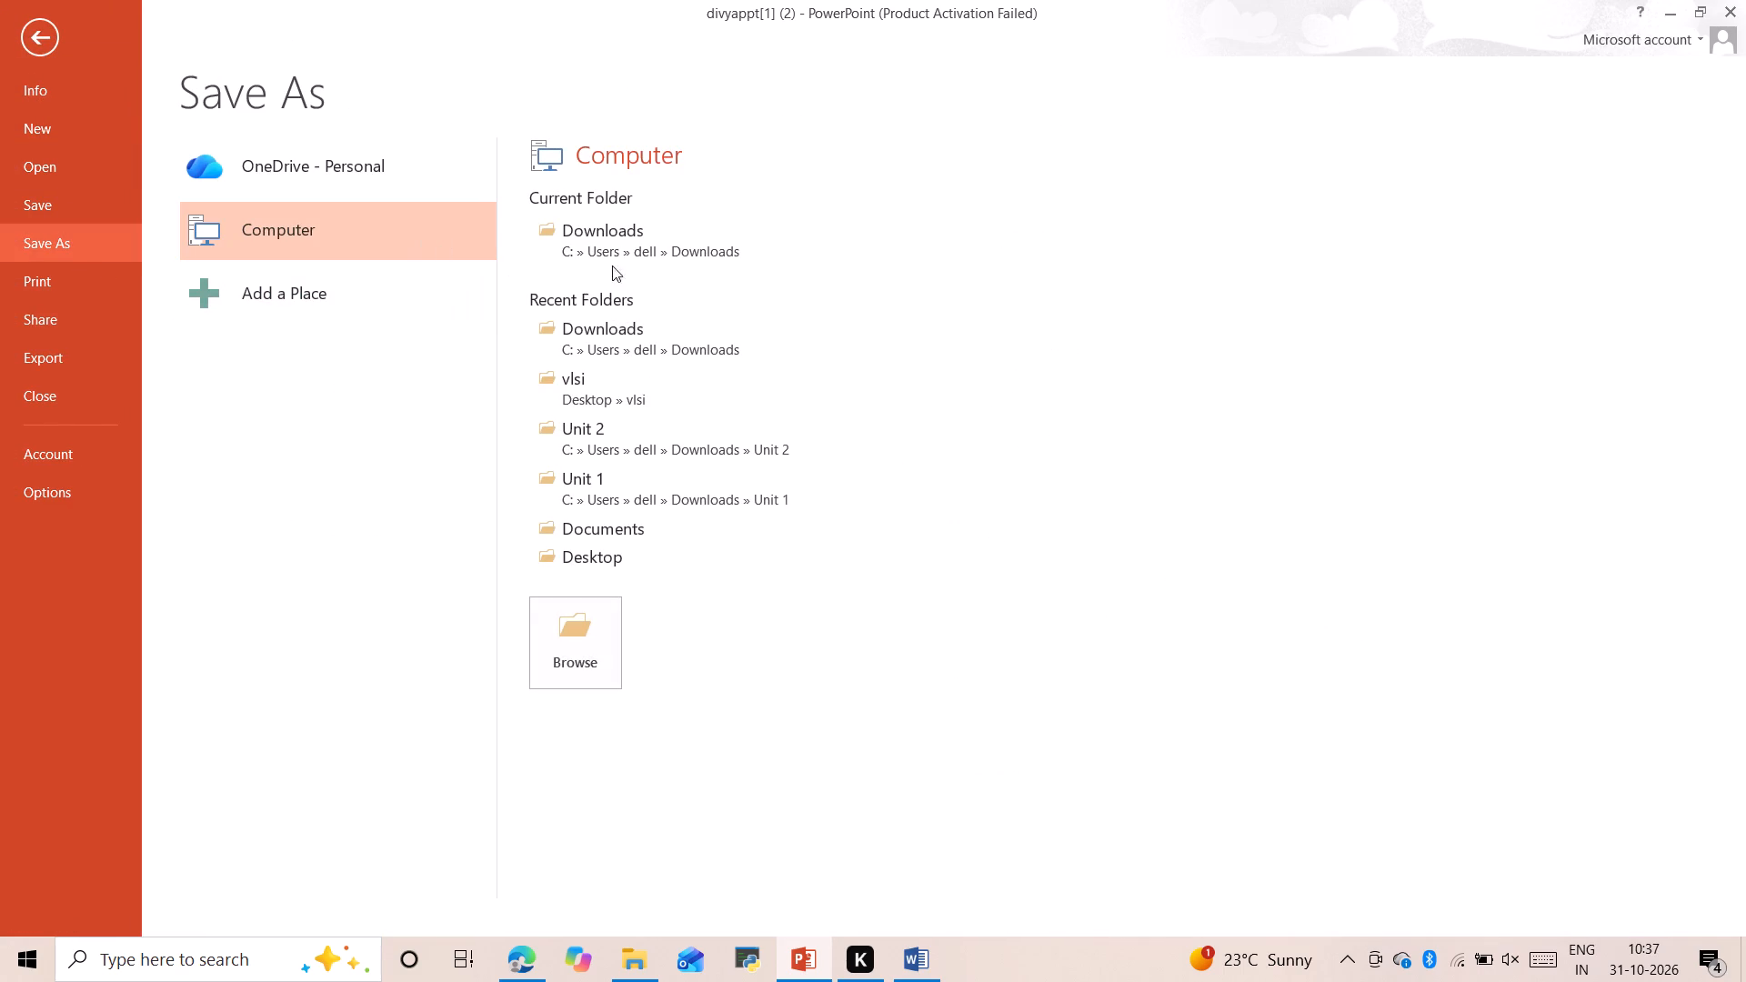
left_click(700, 241)
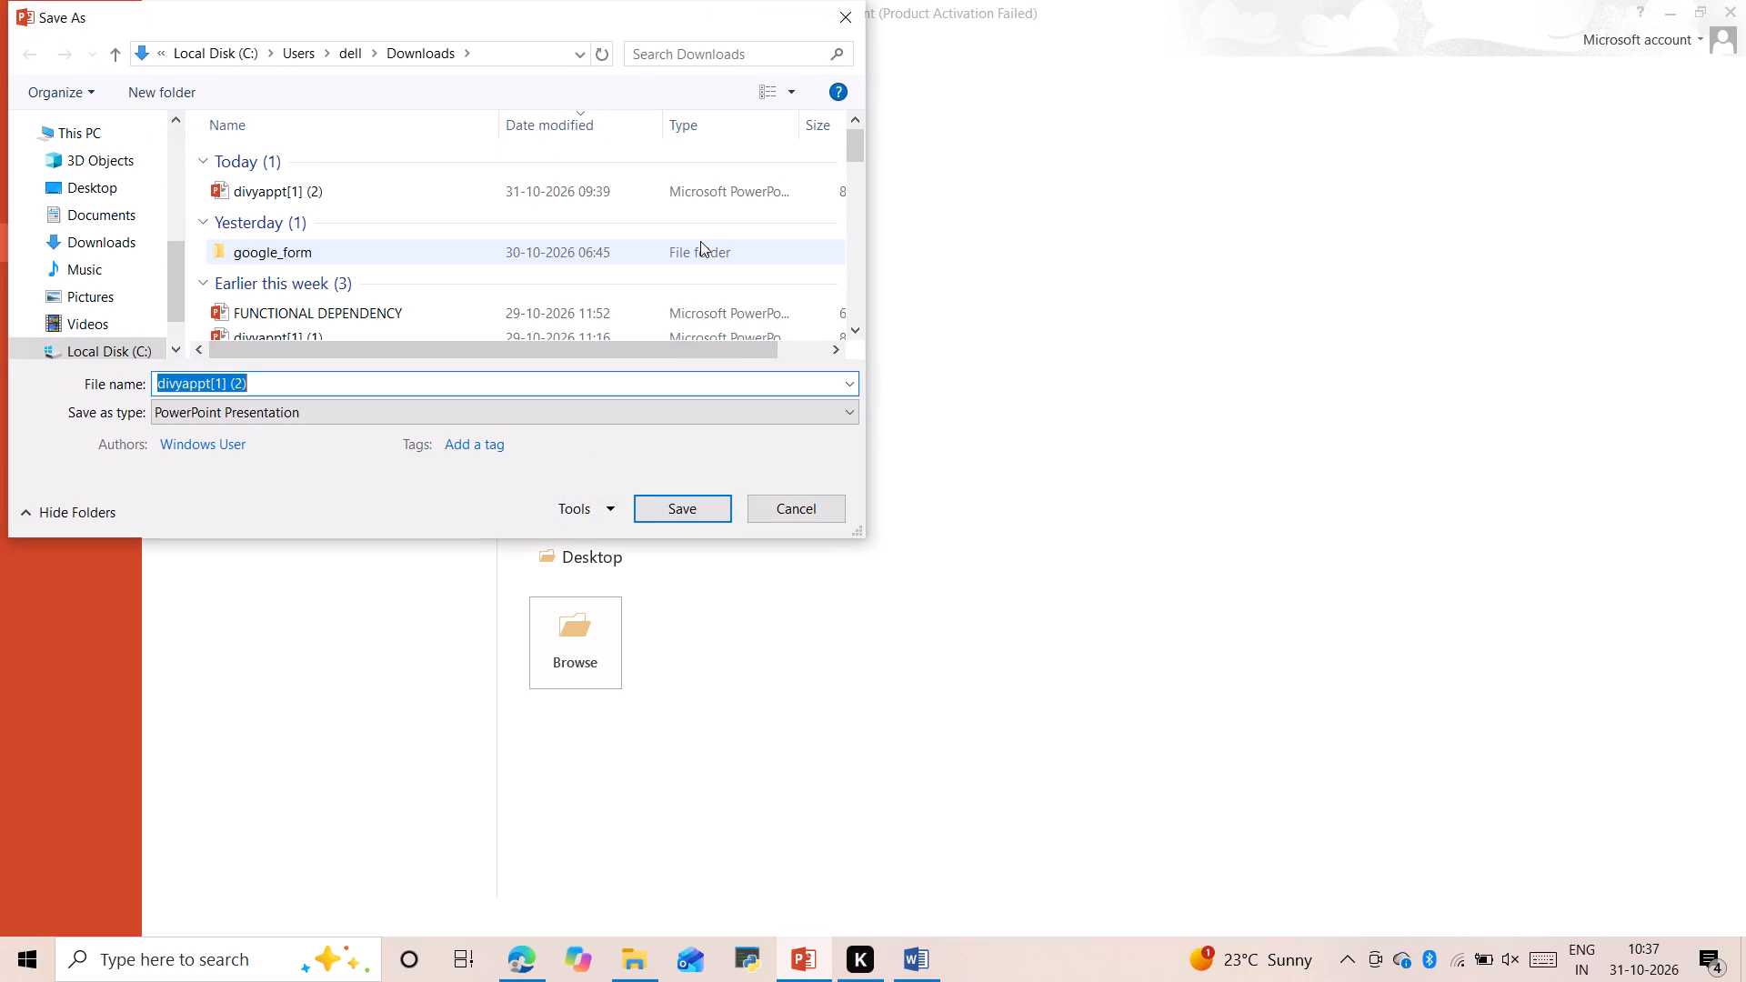
key("r")
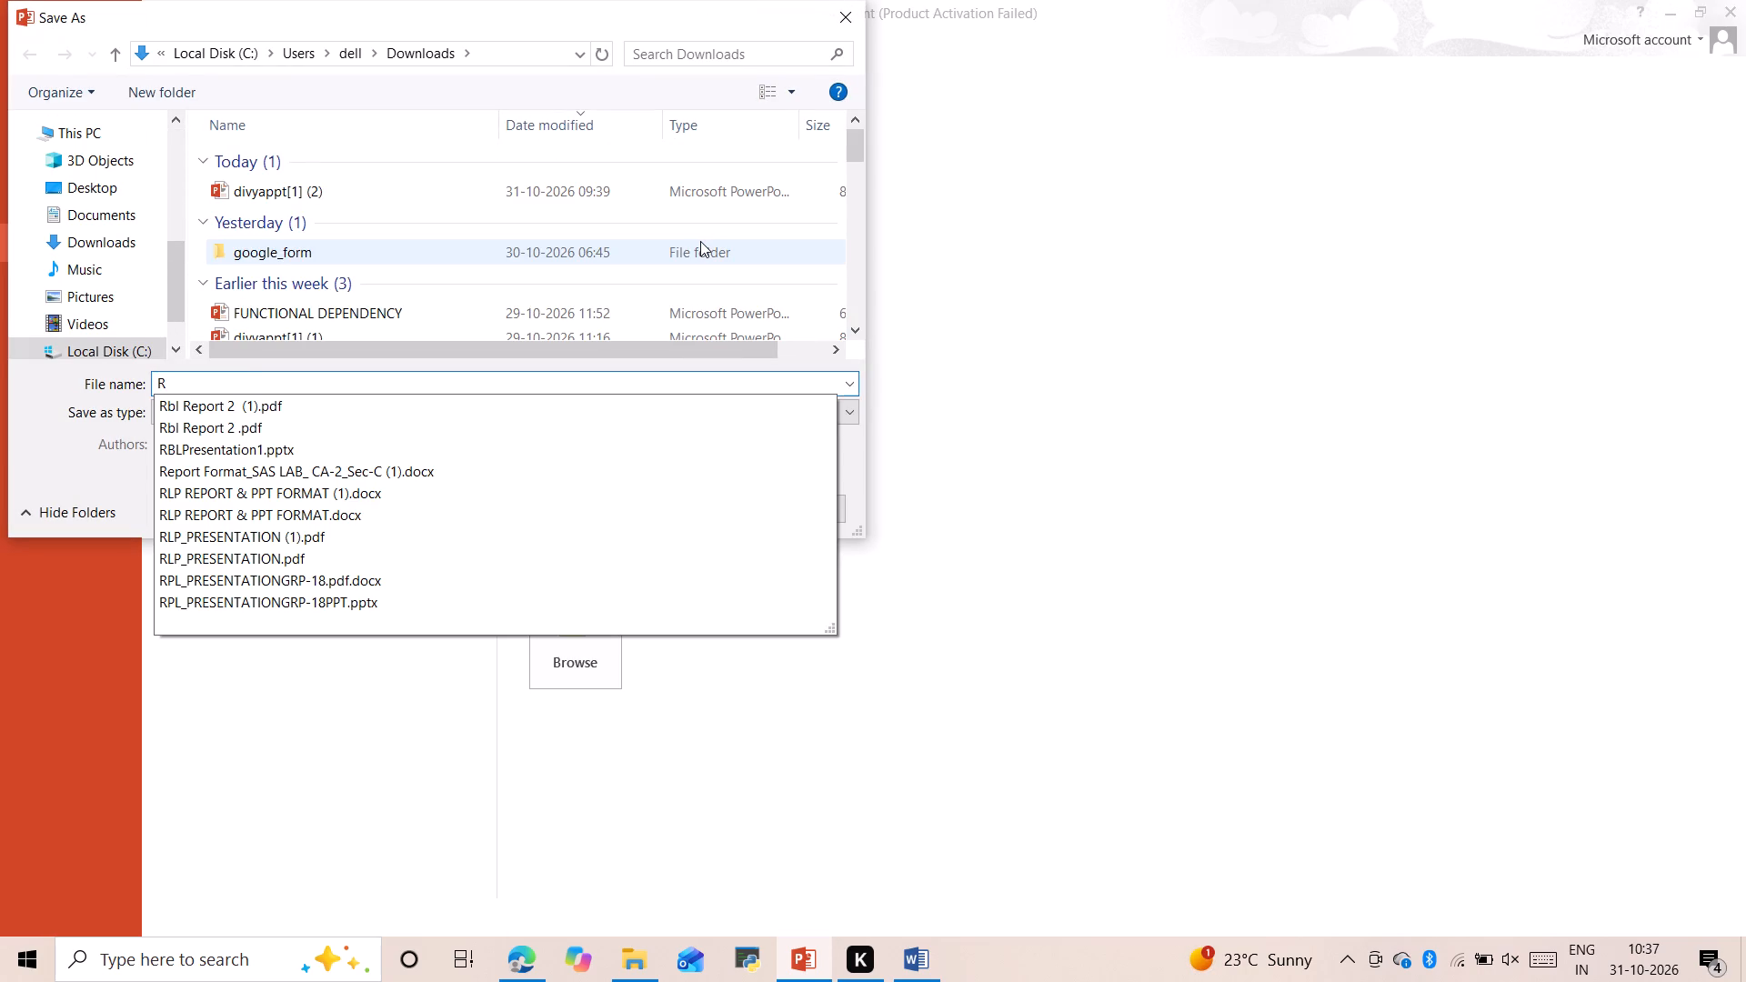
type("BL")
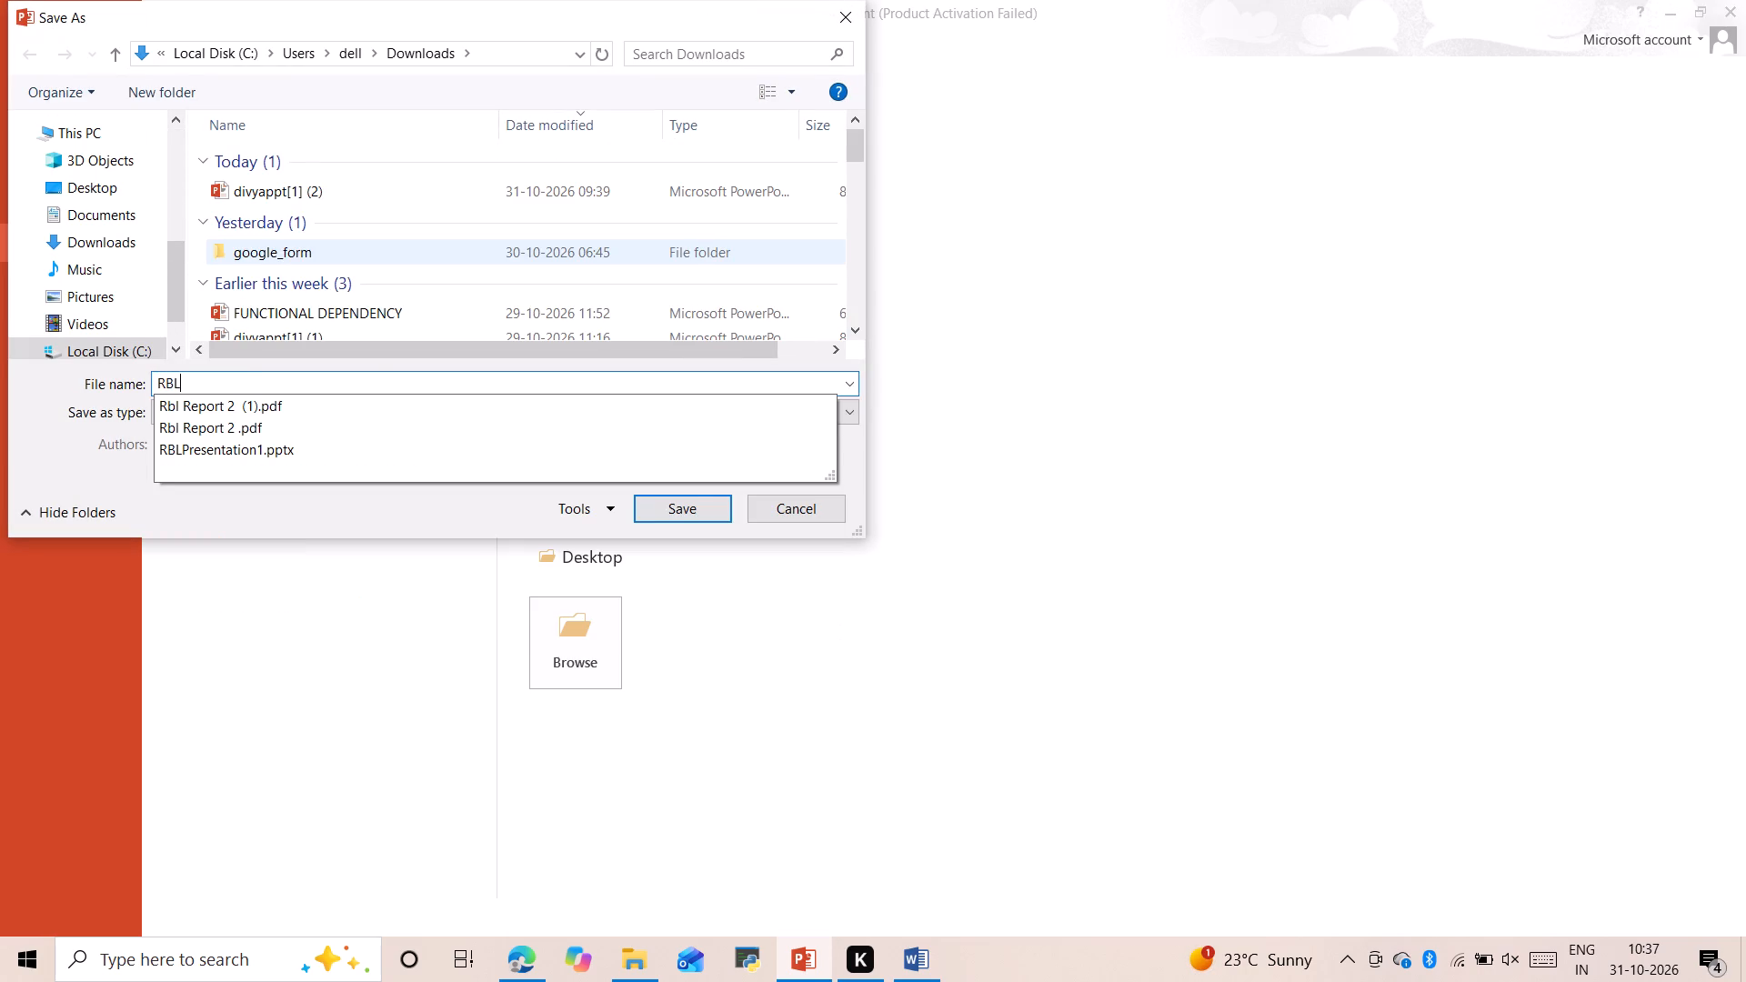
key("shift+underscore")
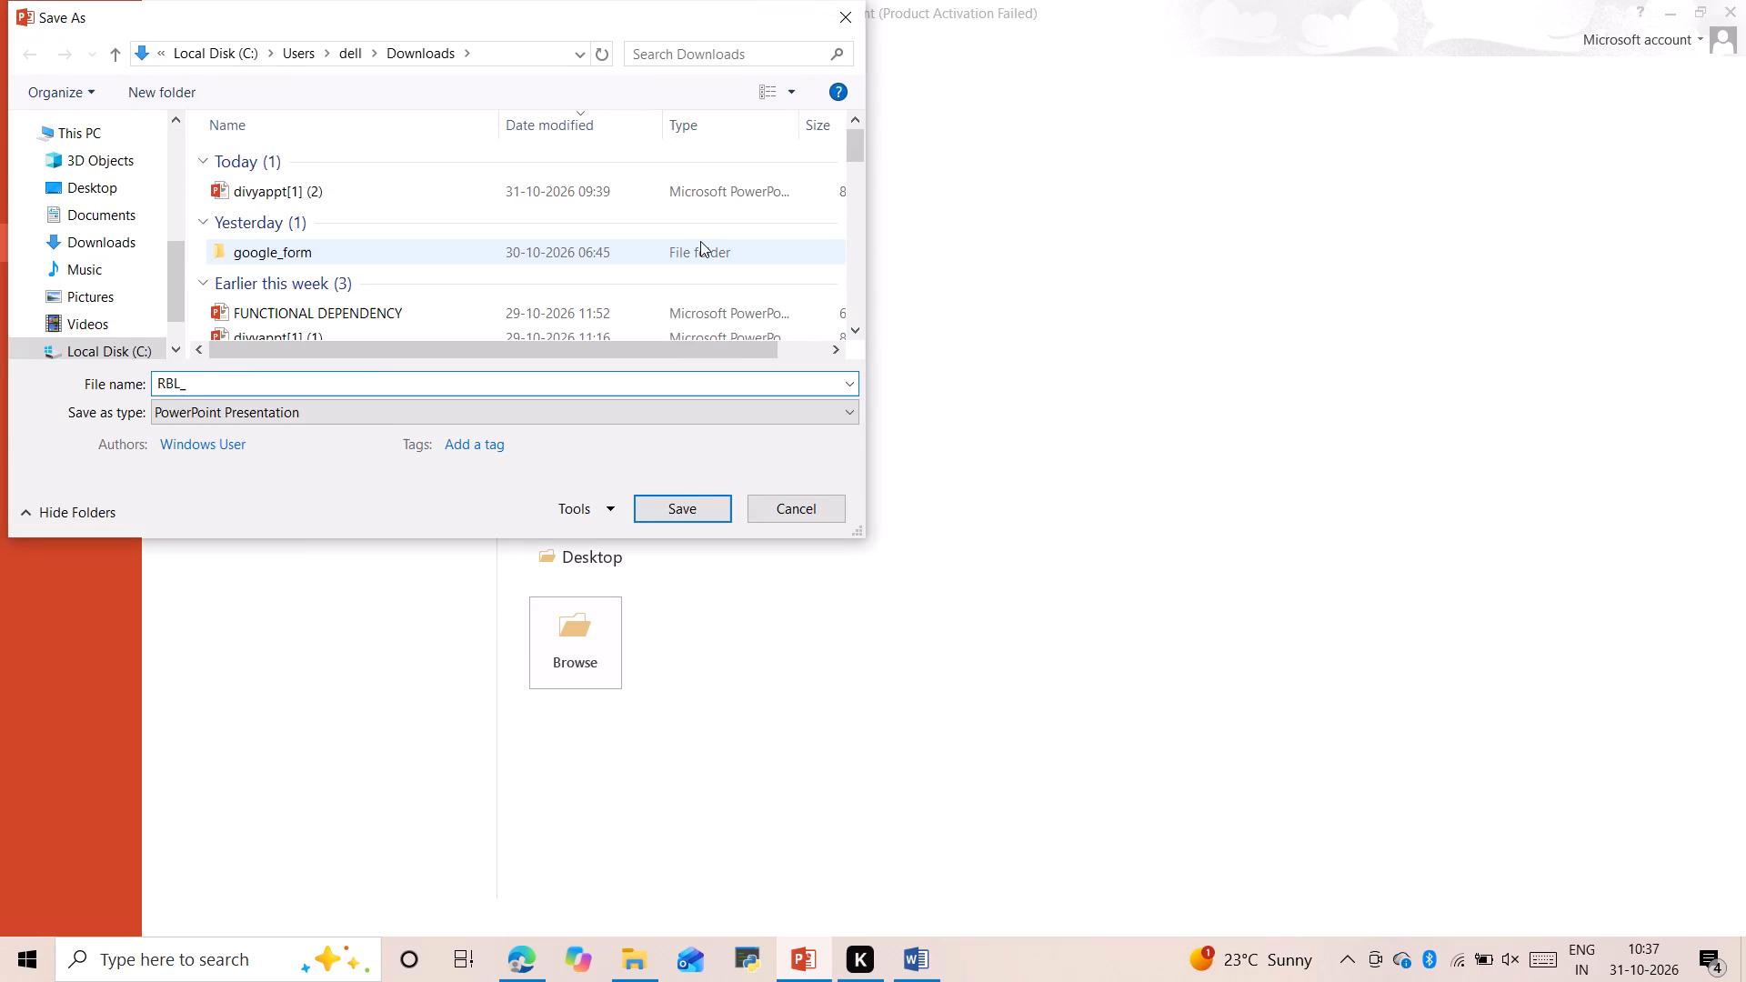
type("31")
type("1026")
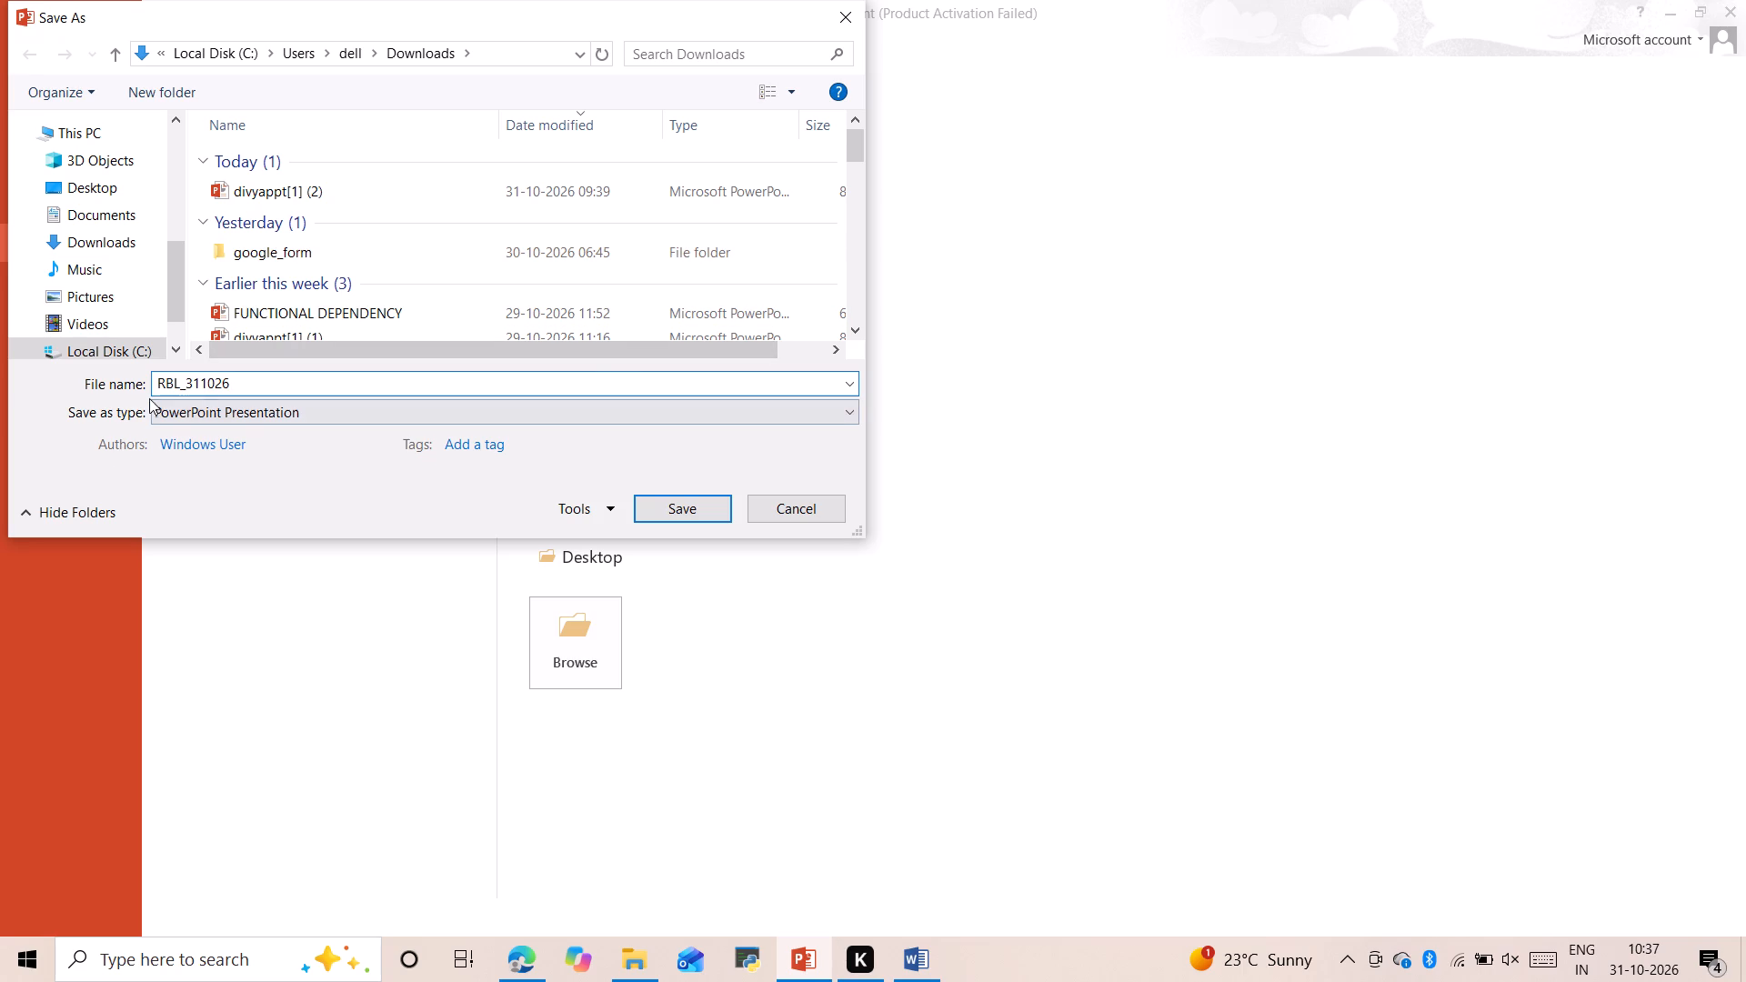
left_click(176, 384)
key("Right")
type("ppt")
left_click(661, 502)
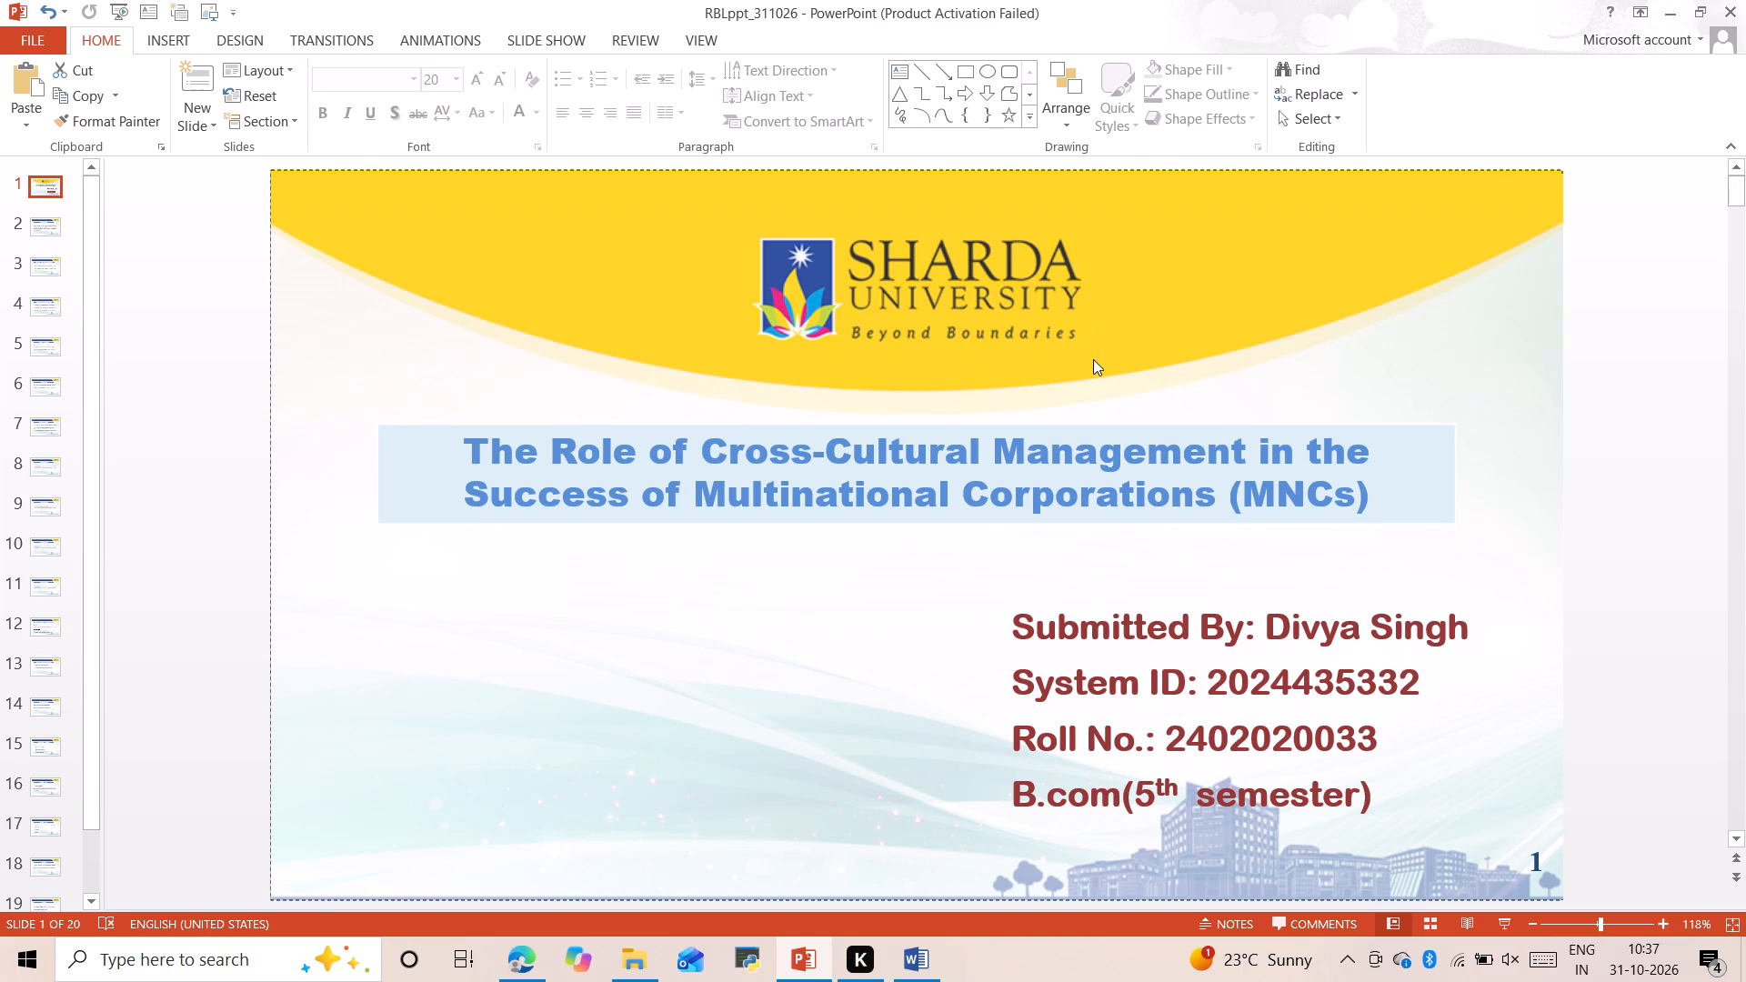
key("ctrl+p")
key("Return")
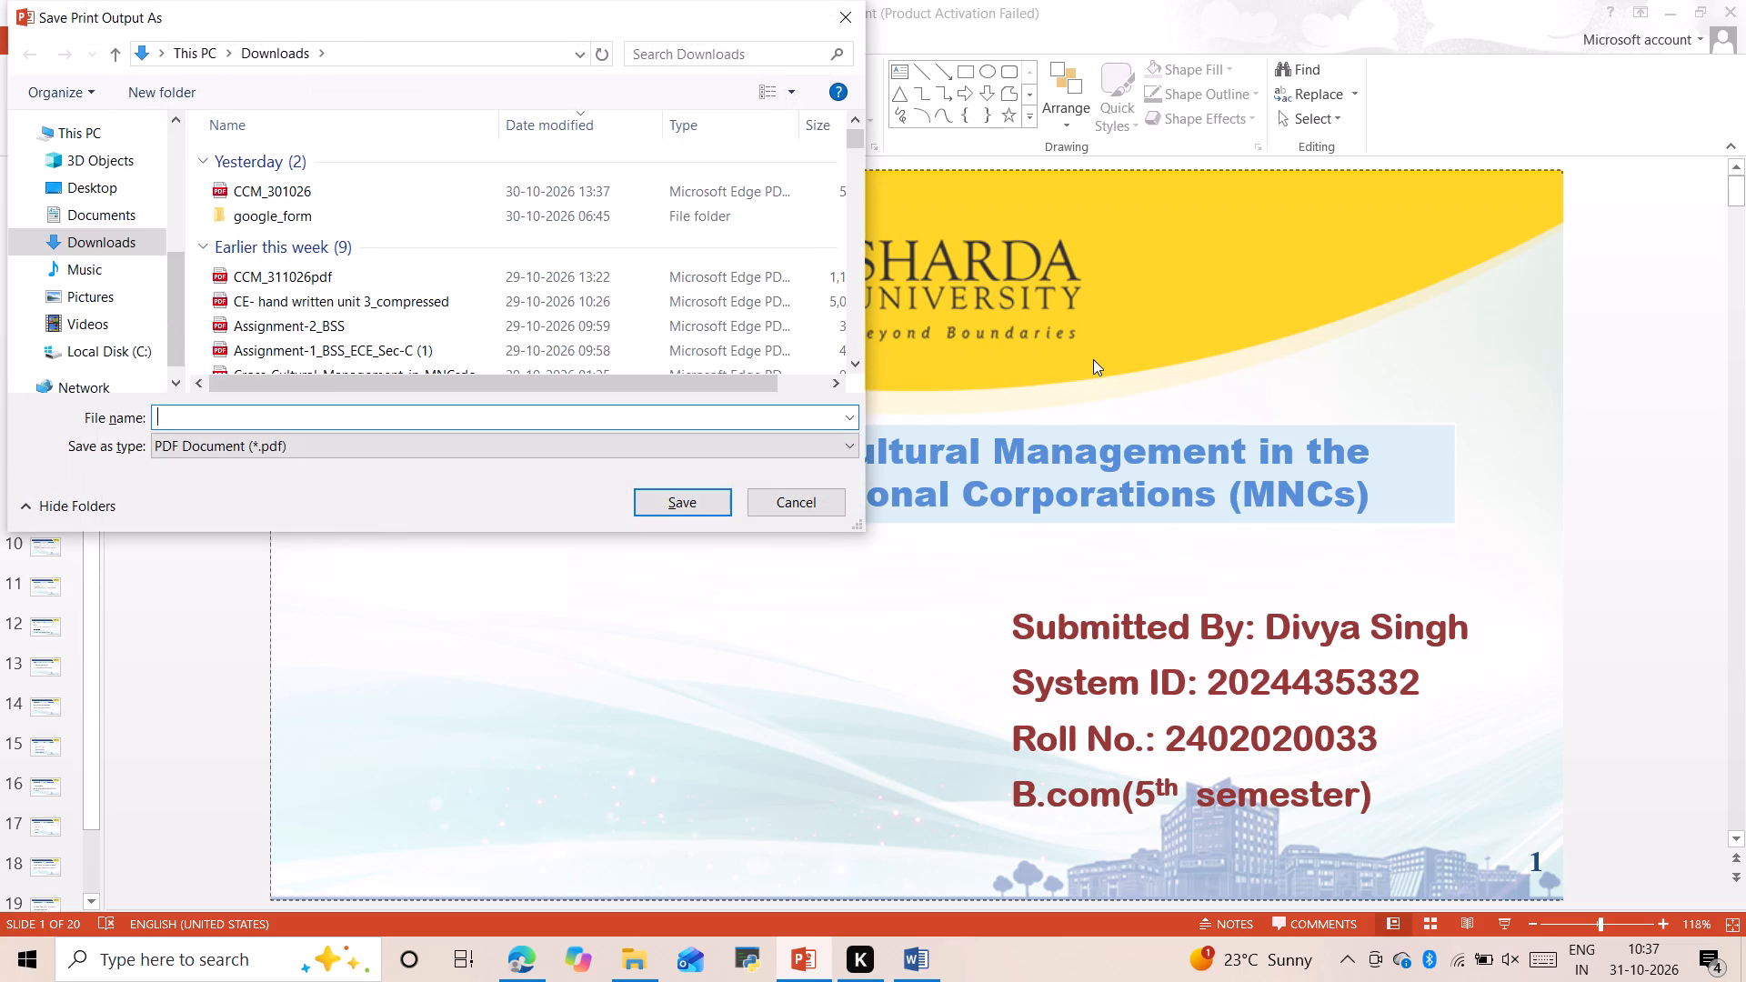
type("RBL")
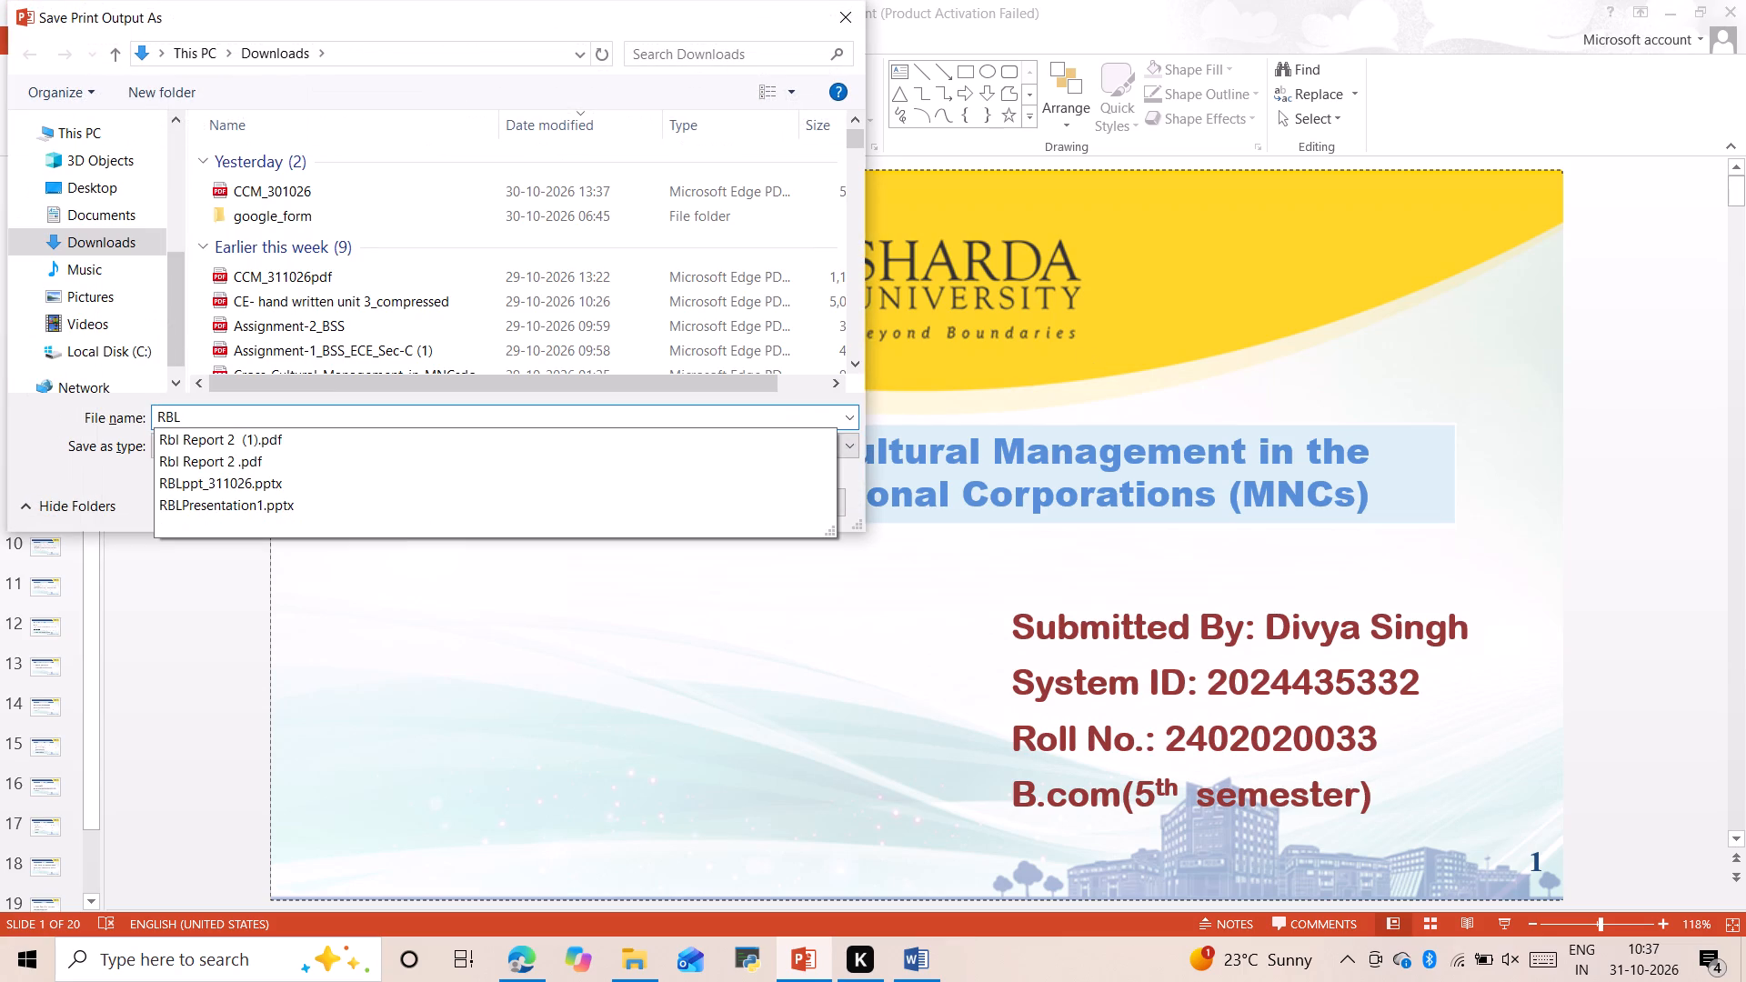
key("Down")
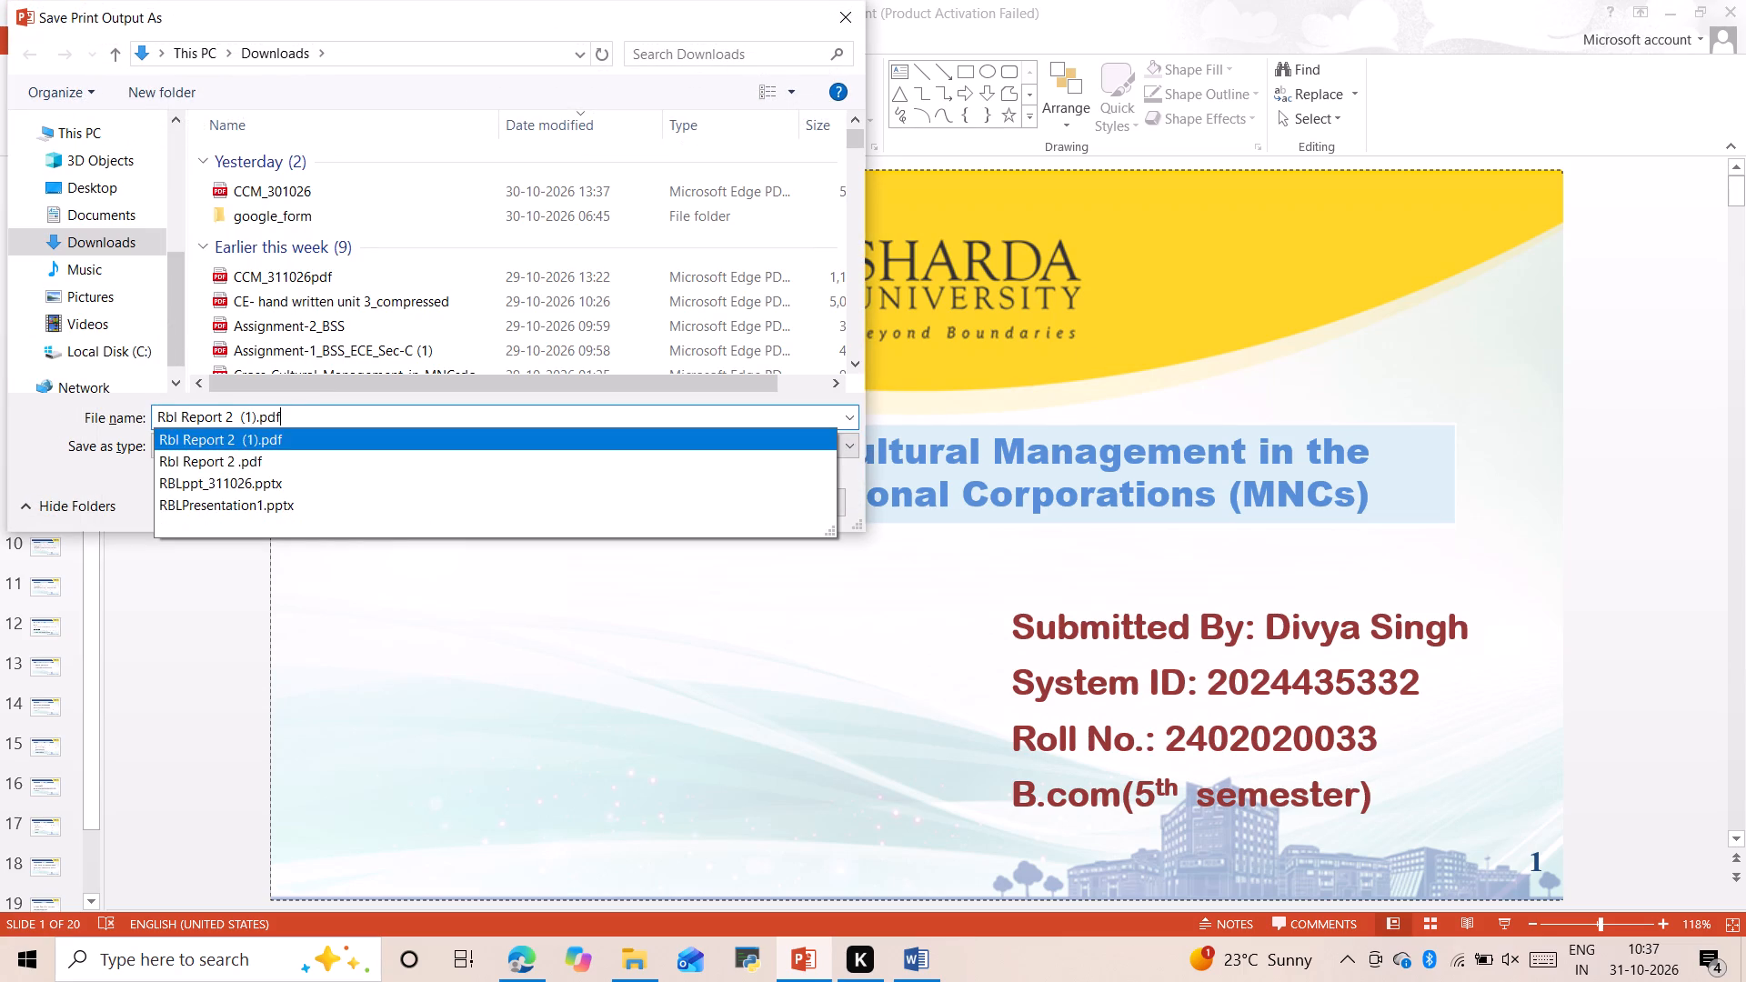
key("Down")
key("Down")
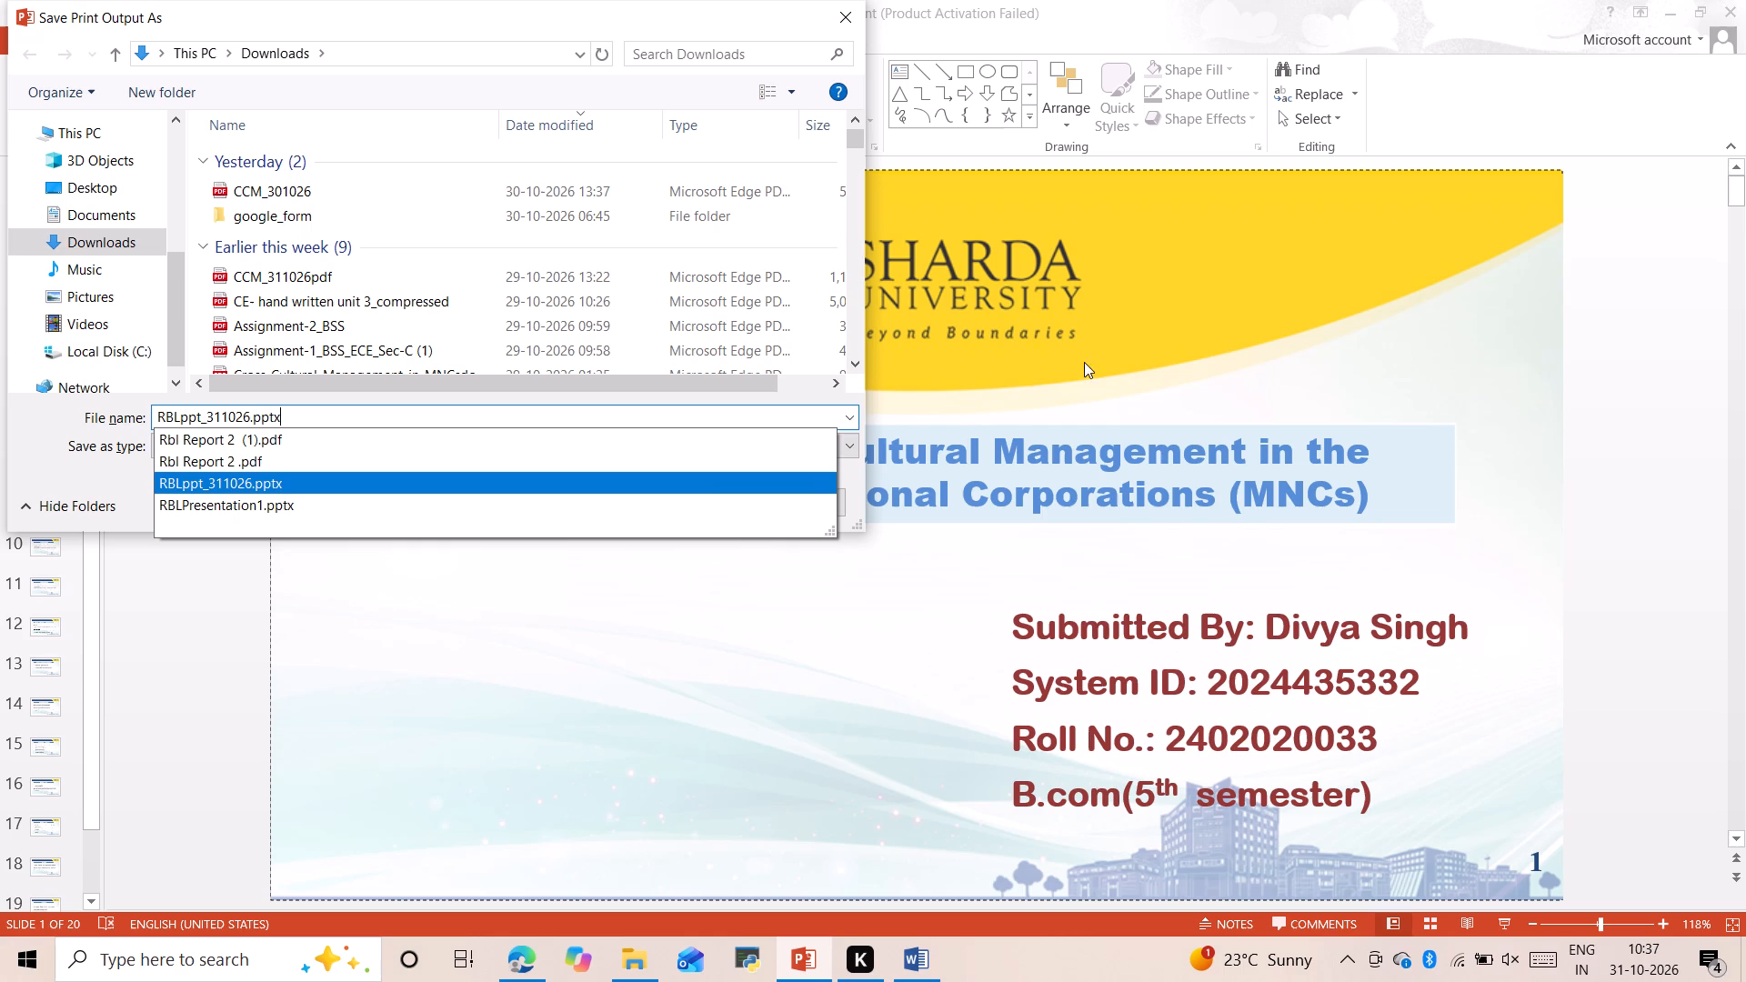
left_click(673, 488)
left_click(586, 418)
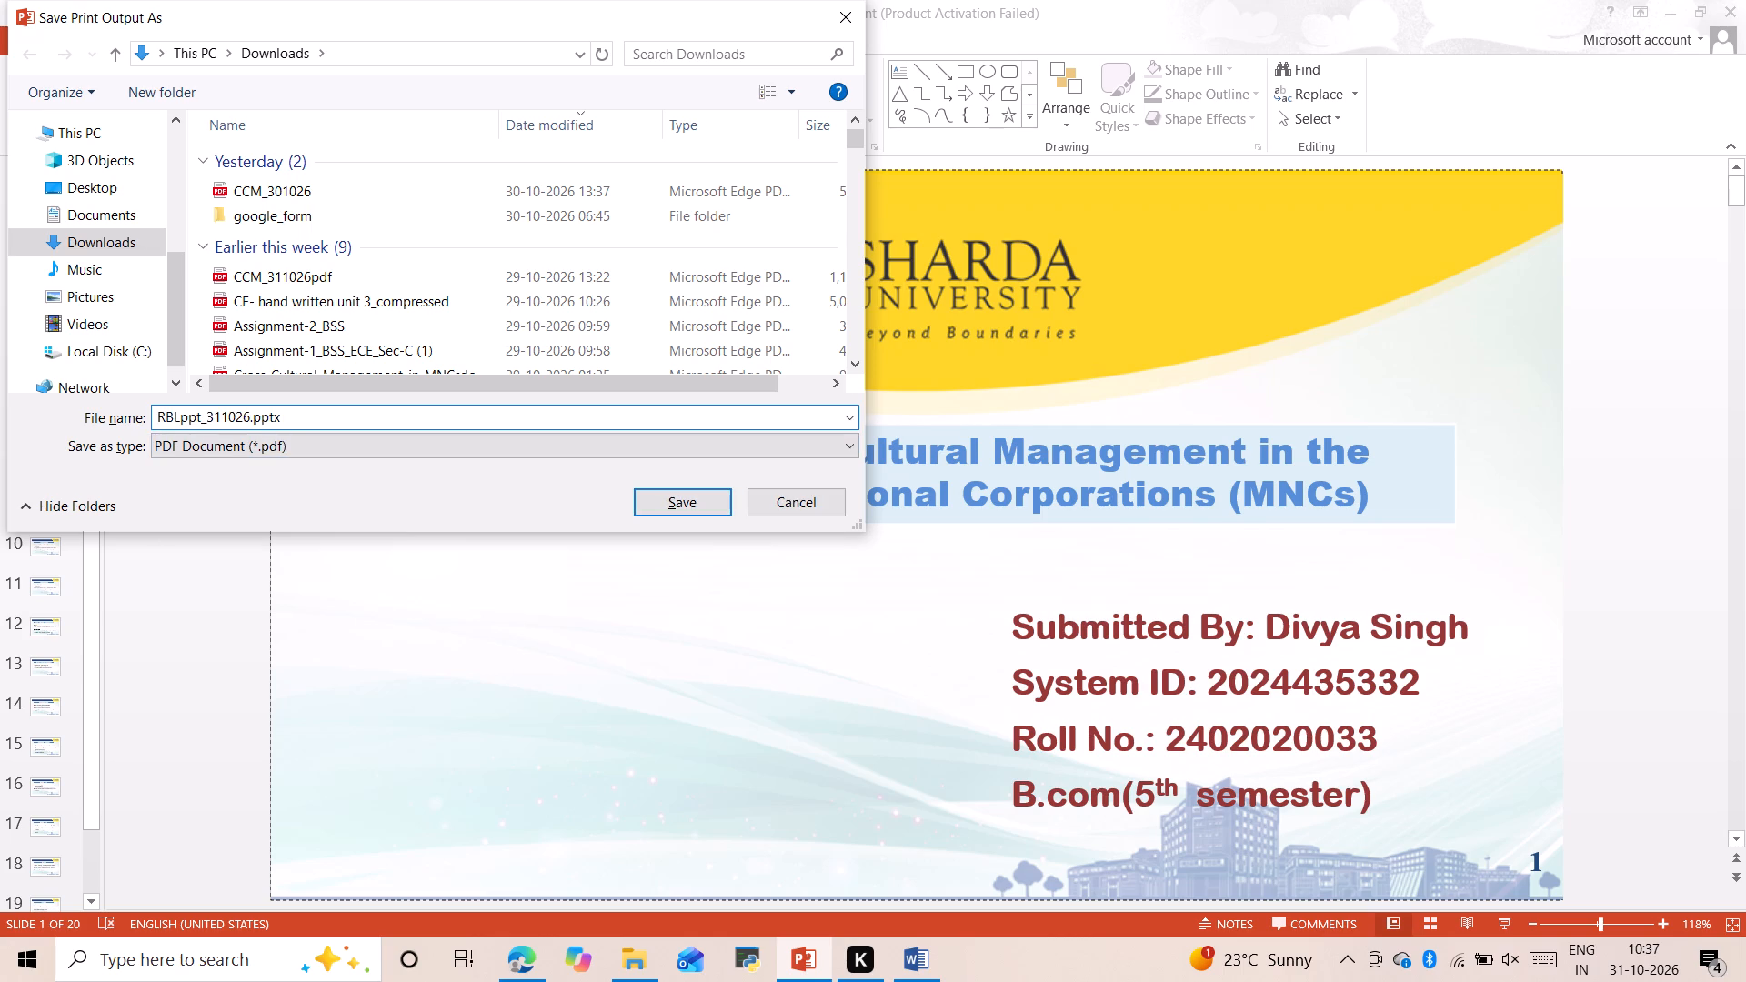